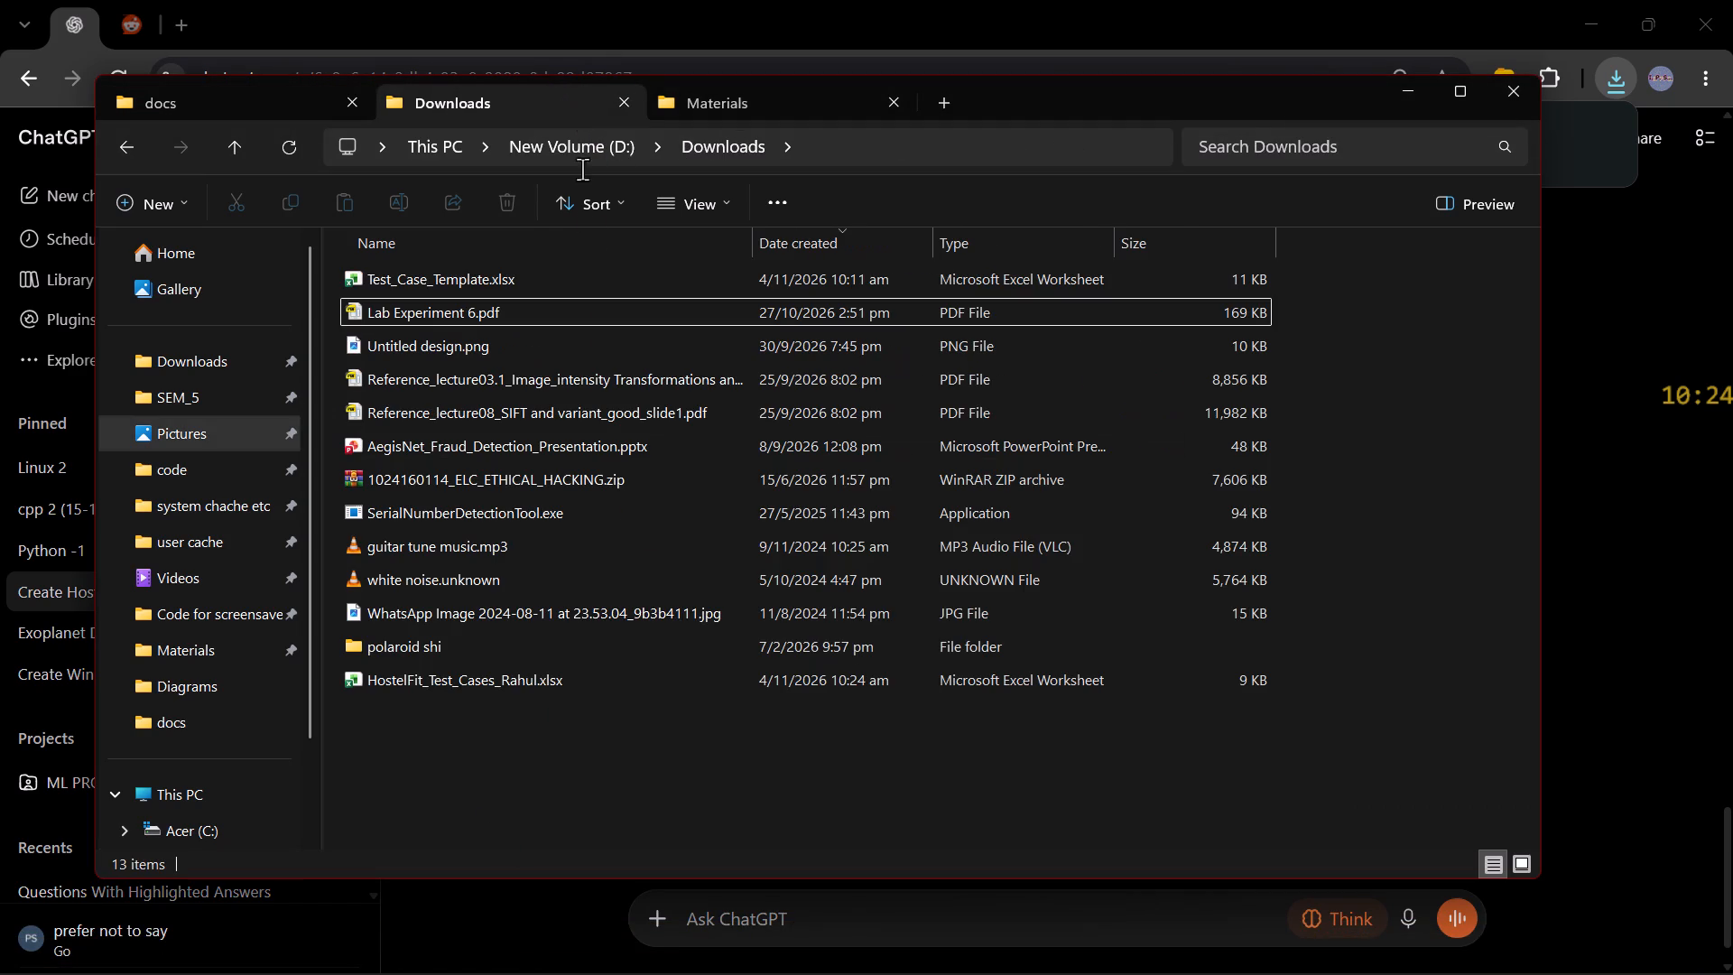
pyautogui.click(273, 125)
pyautogui.click(315, 162)
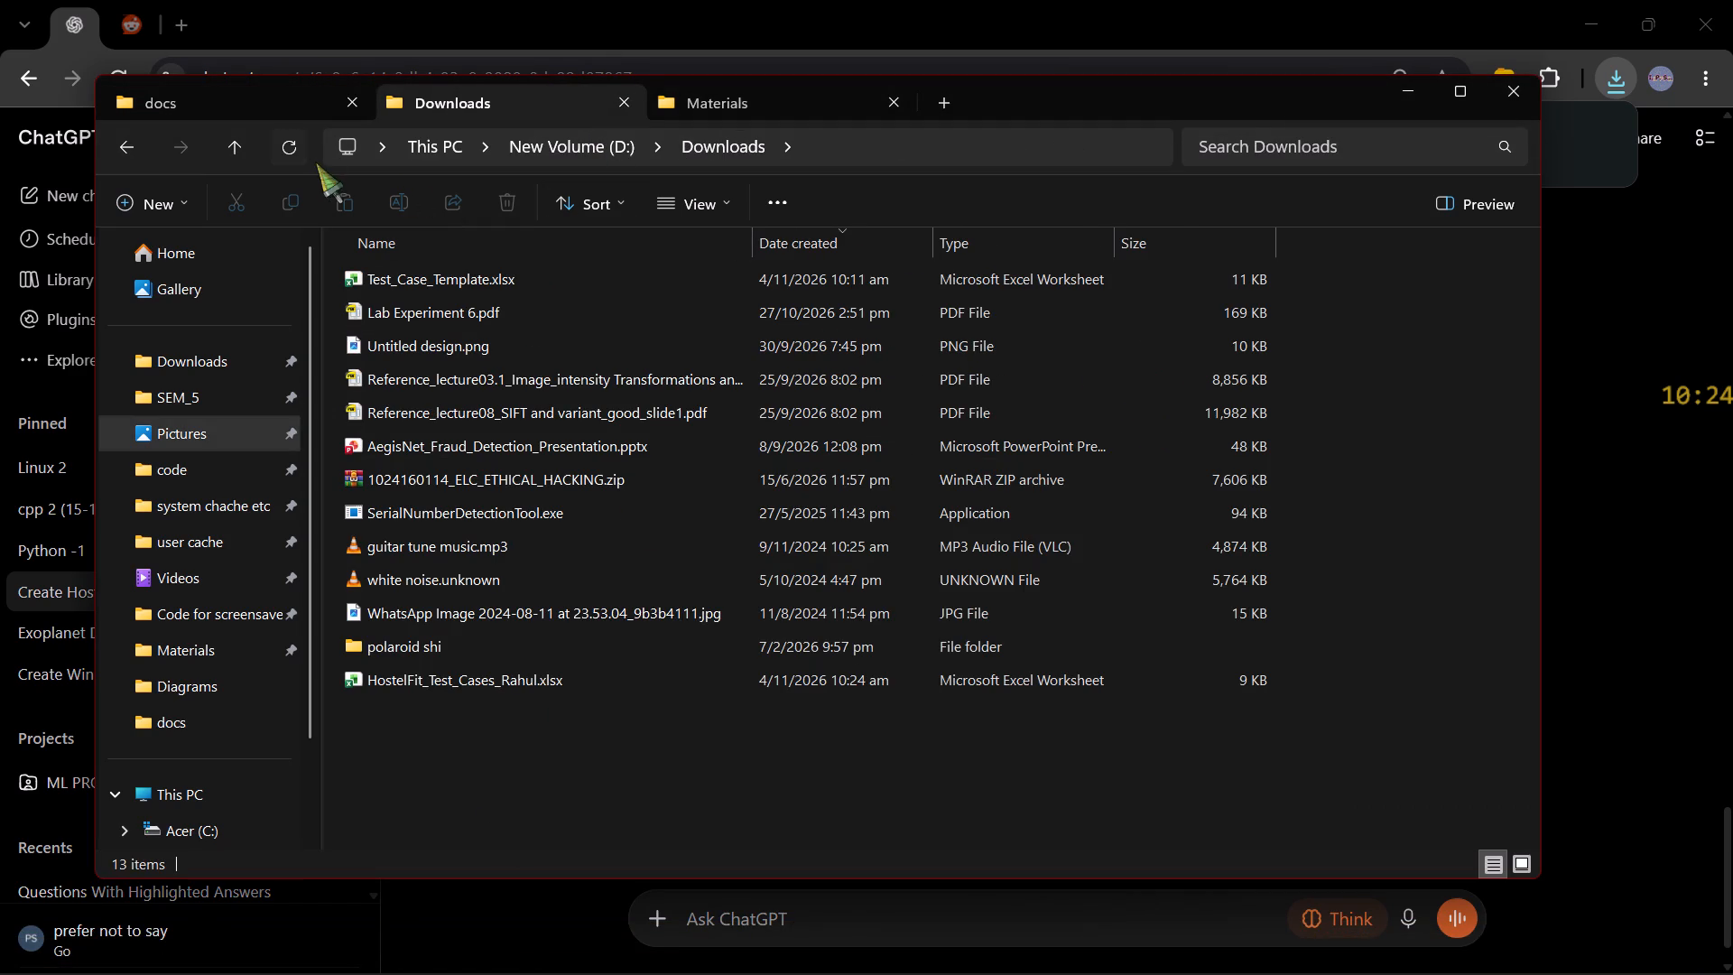
pyautogui.click(305, 154)
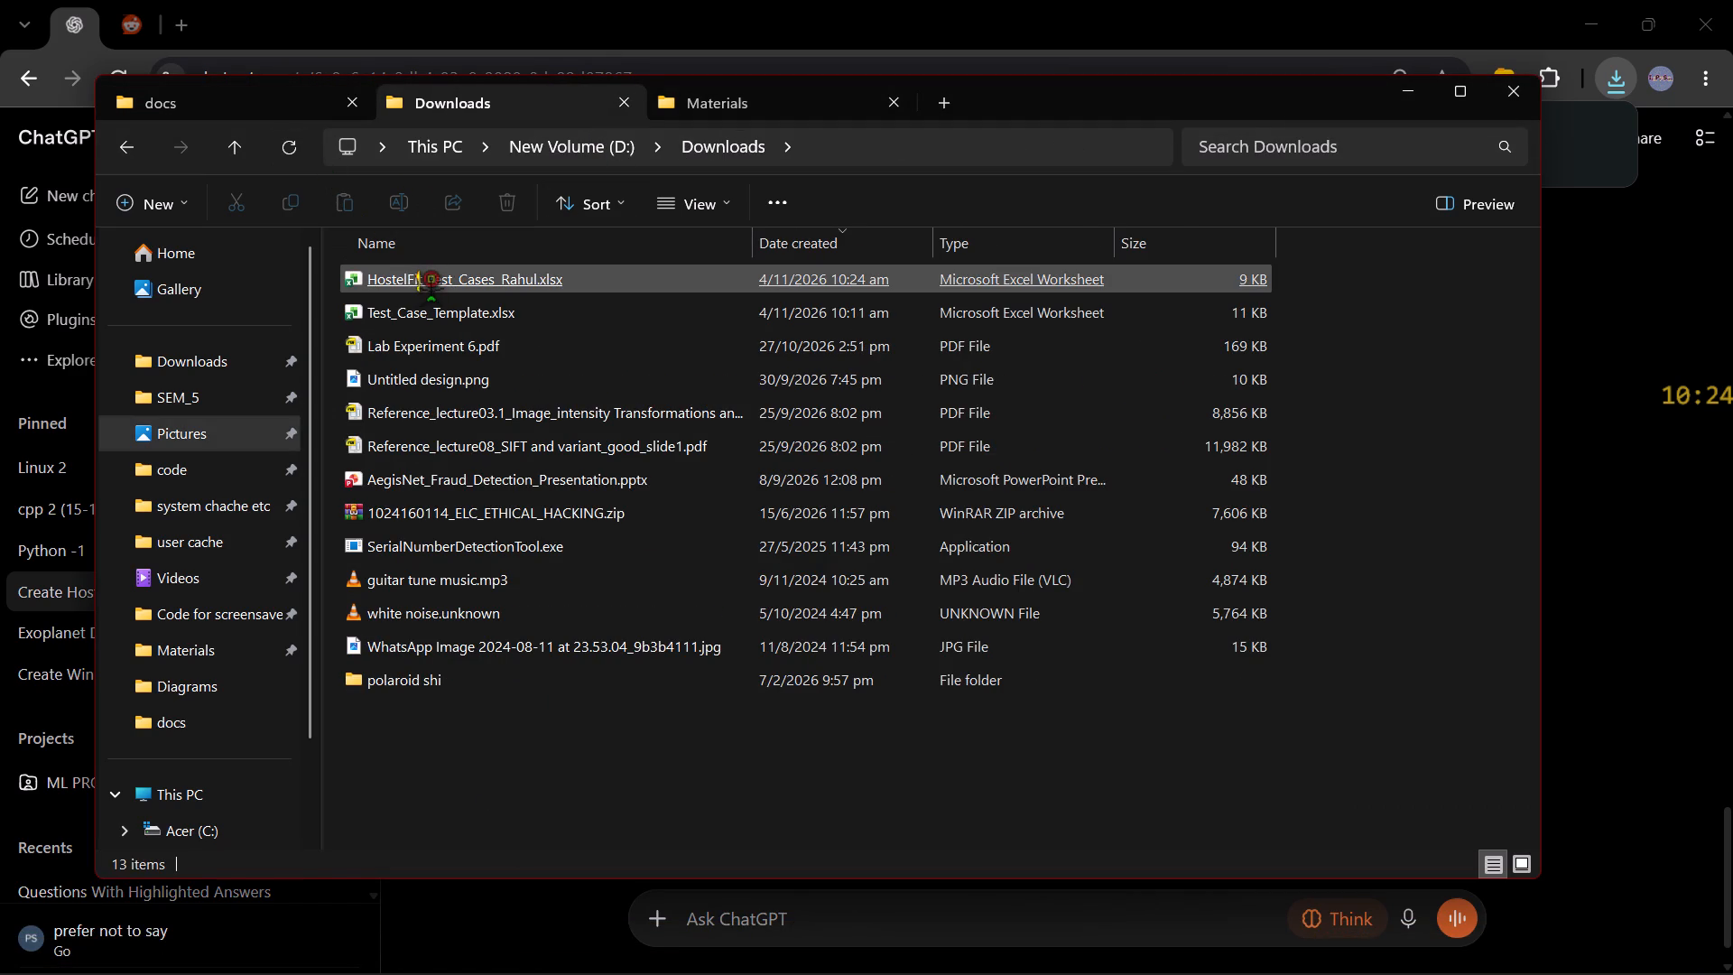
# Rename the newly downloaded HostelFit test cases workbook to Test_Cases.xlsx, removing the project-name prefix and the person-name suffix.
pyautogui.press('F2')
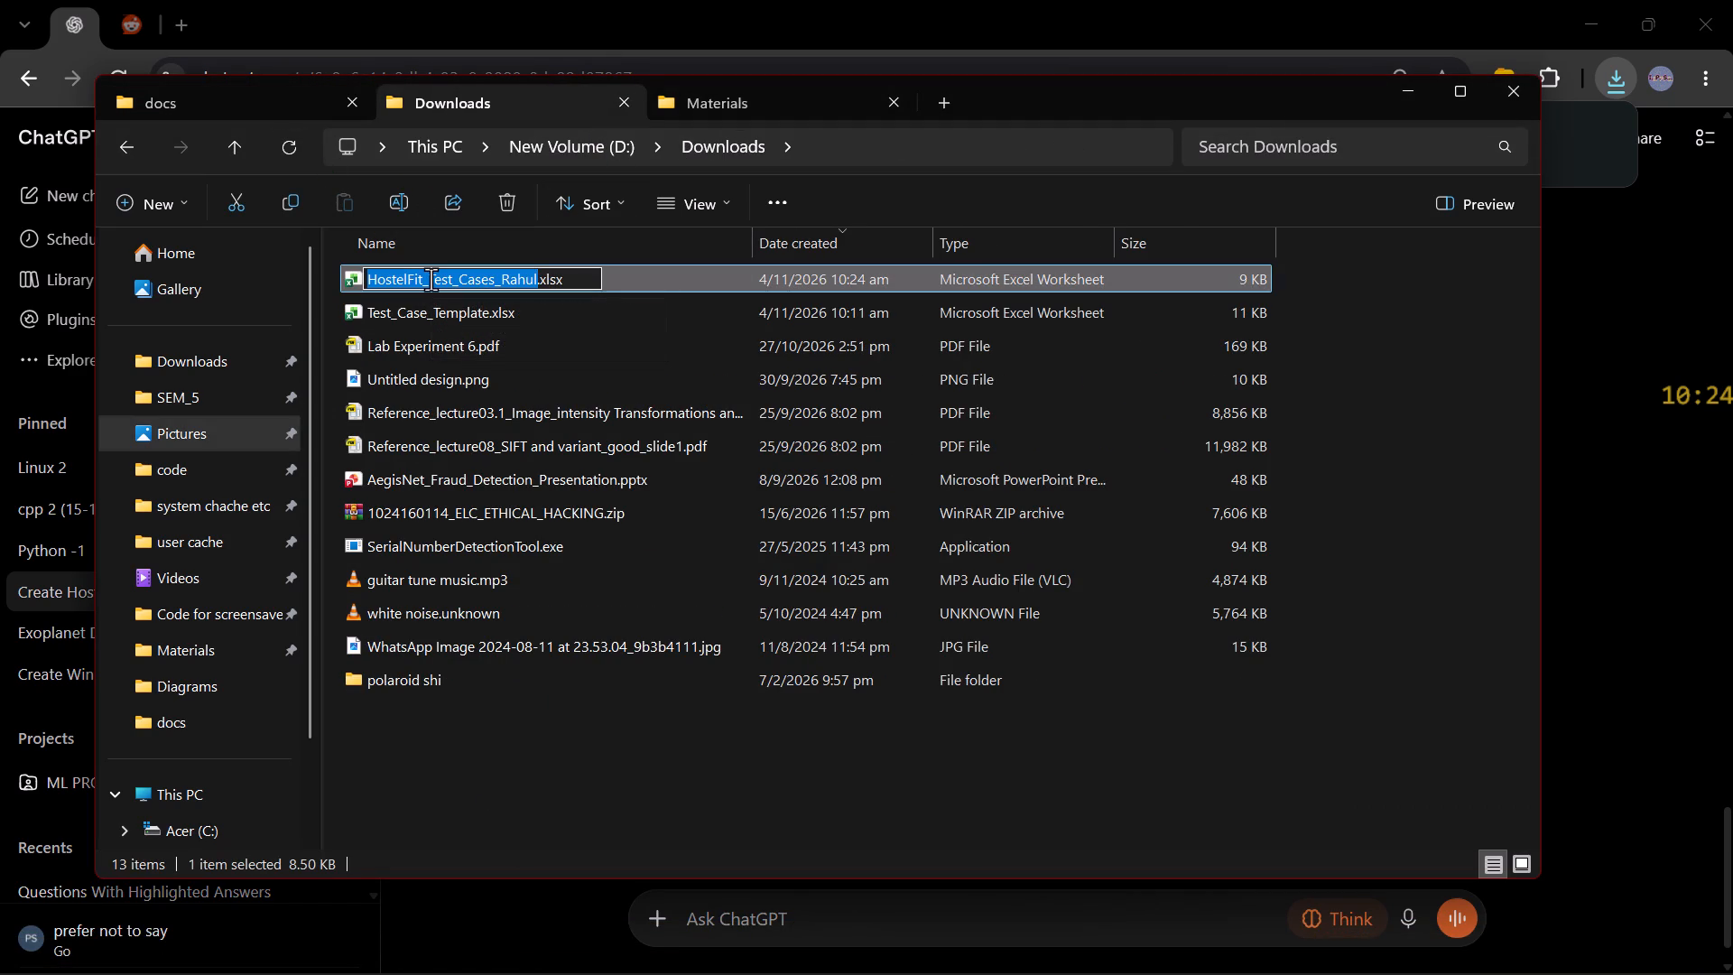
pyautogui.press('Right')
pyautogui.hotkey('ctrl', 'BackSpace')
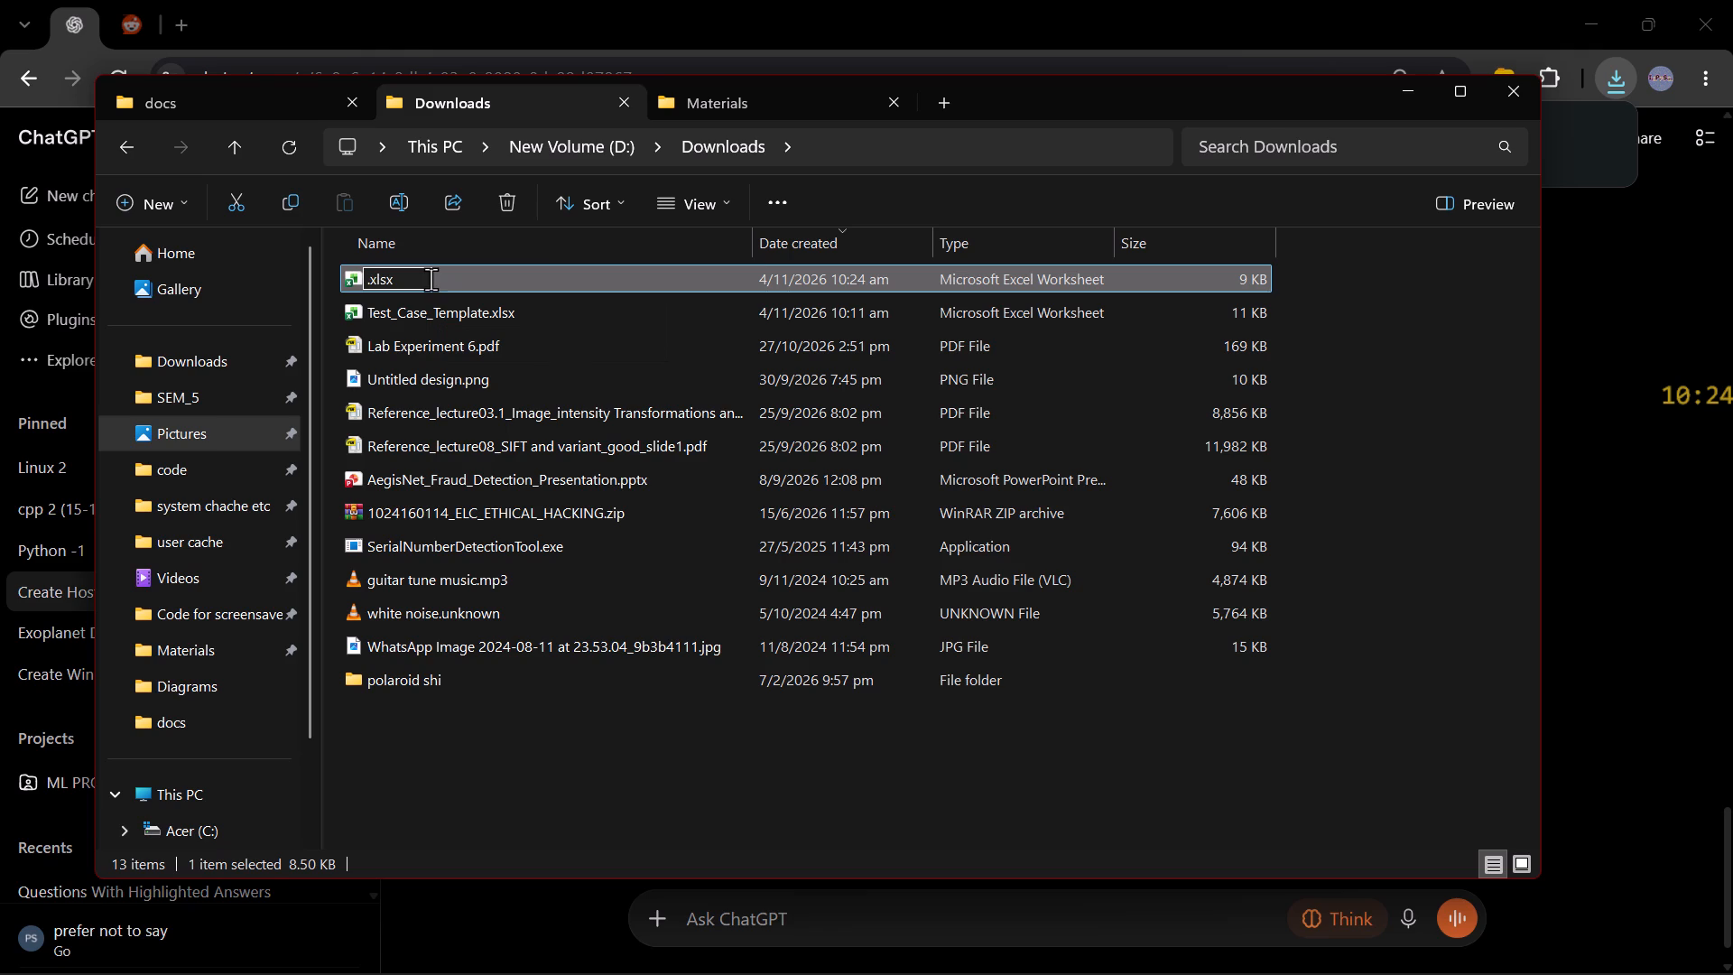
pyautogui.hotkey('ctrl', 'z')
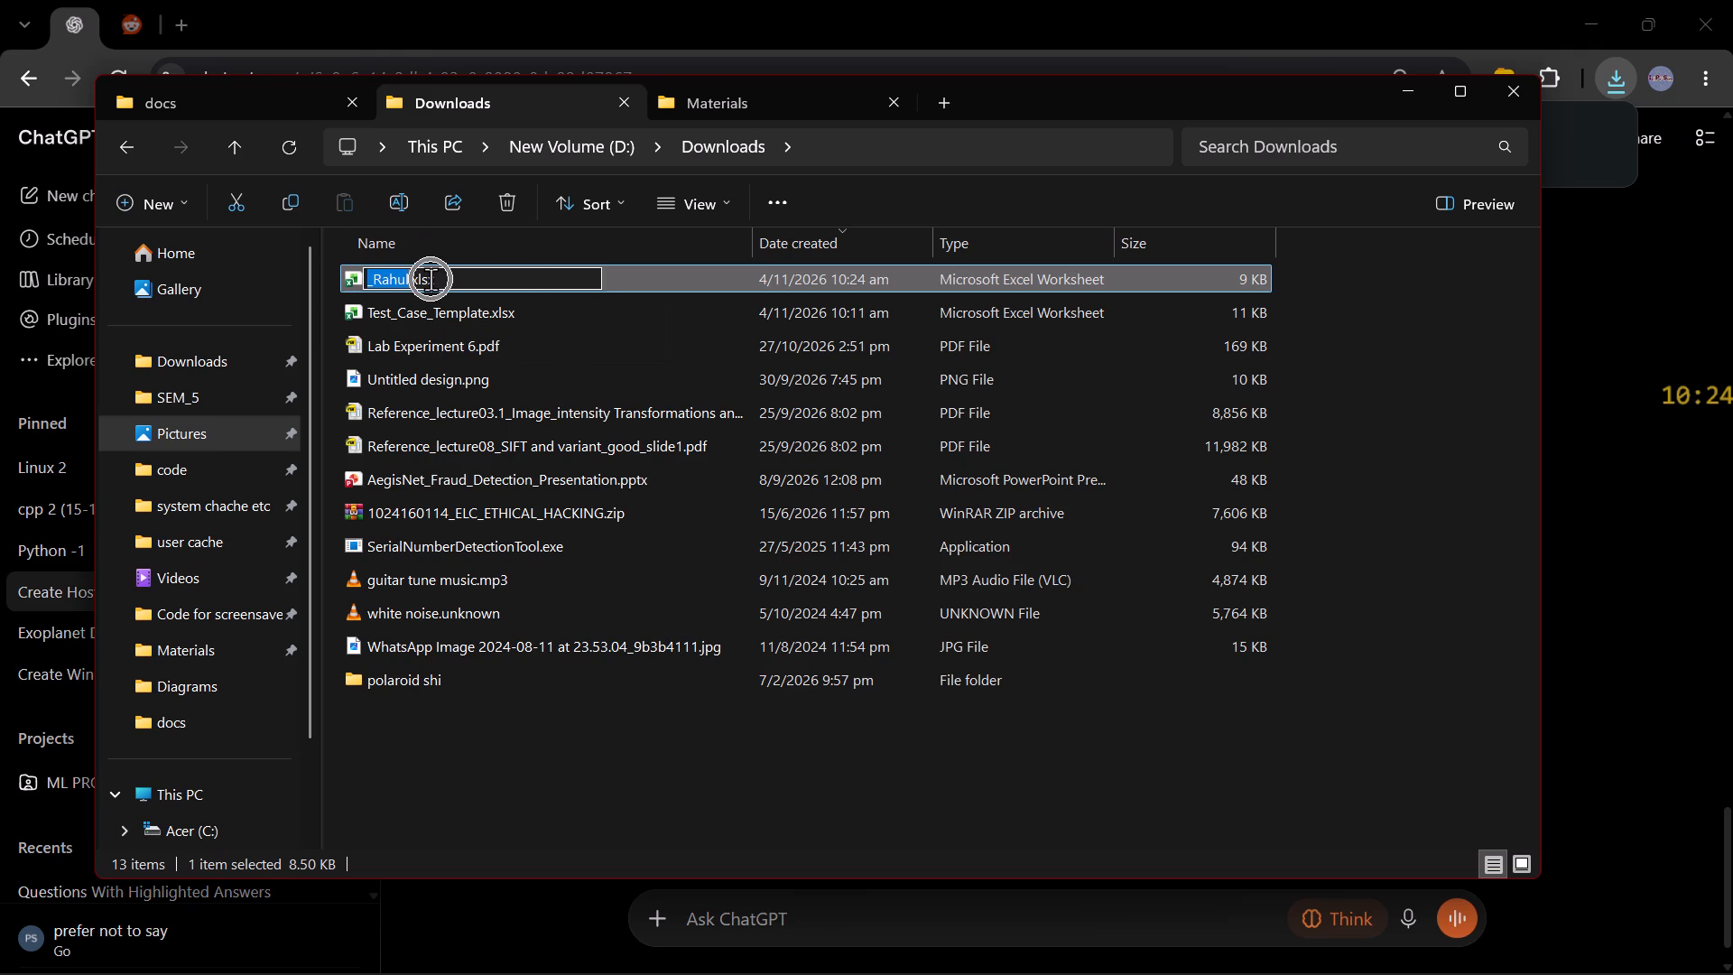
pyautogui.press('Left')
pyautogui.press('Down')
pyautogui.press('Down')
pyautogui.press('Down')
pyautogui.press('Down')
pyautogui.press('Down')
pyautogui.press('Down')
pyautogui.press('Down')
pyautogui.press('Down')
pyautogui.press('Down')
pyautogui.press('Down')
pyautogui.press('Down')
pyautogui.press('Down')
pyautogui.press('Down')
pyautogui.press('Down')
pyautogui.press('Down')
pyautogui.press('Down')
pyautogui.press('Down')
pyautogui.press('Down')
pyautogui.press('Down')
pyautogui.press('Down')
pyautogui.press('Down')
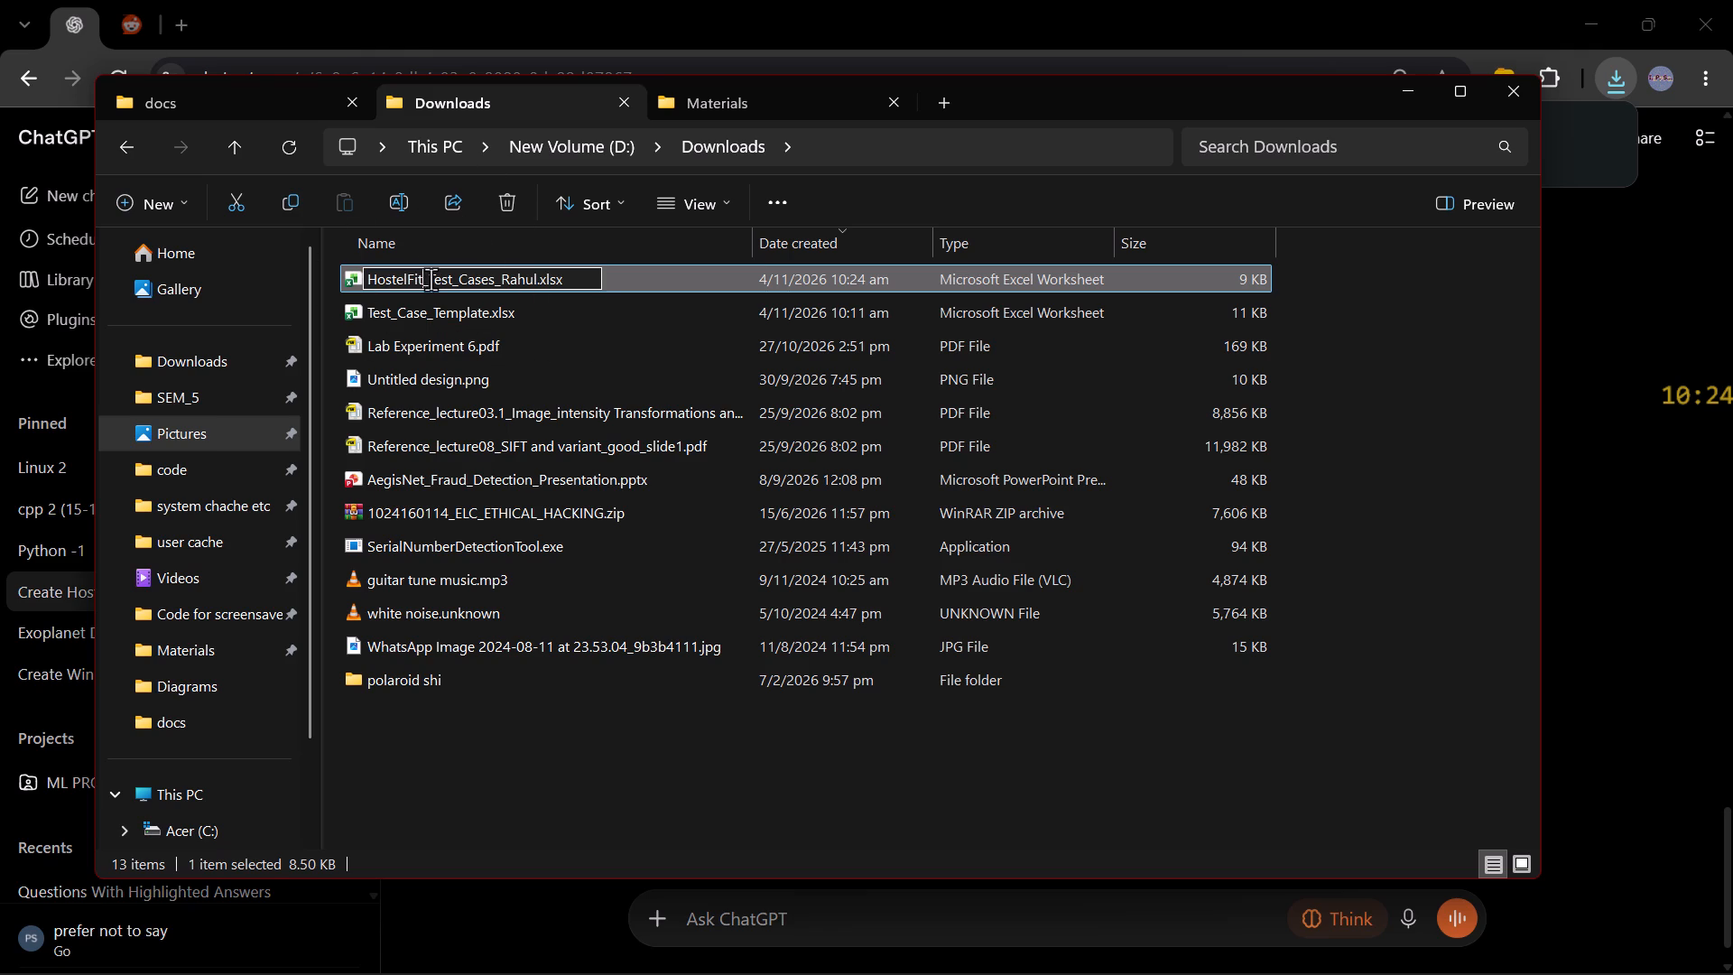
pyautogui.press('Right')
pyautogui.press('Down')
pyautogui.press('Down')
pyautogui.press('BackSpace')
pyautogui.press('BackSpace')
pyautogui.press('BackSpace')
pyautogui.press('BackSpace')
pyautogui.press('BackSpace')
pyautogui.press('BackSpace')
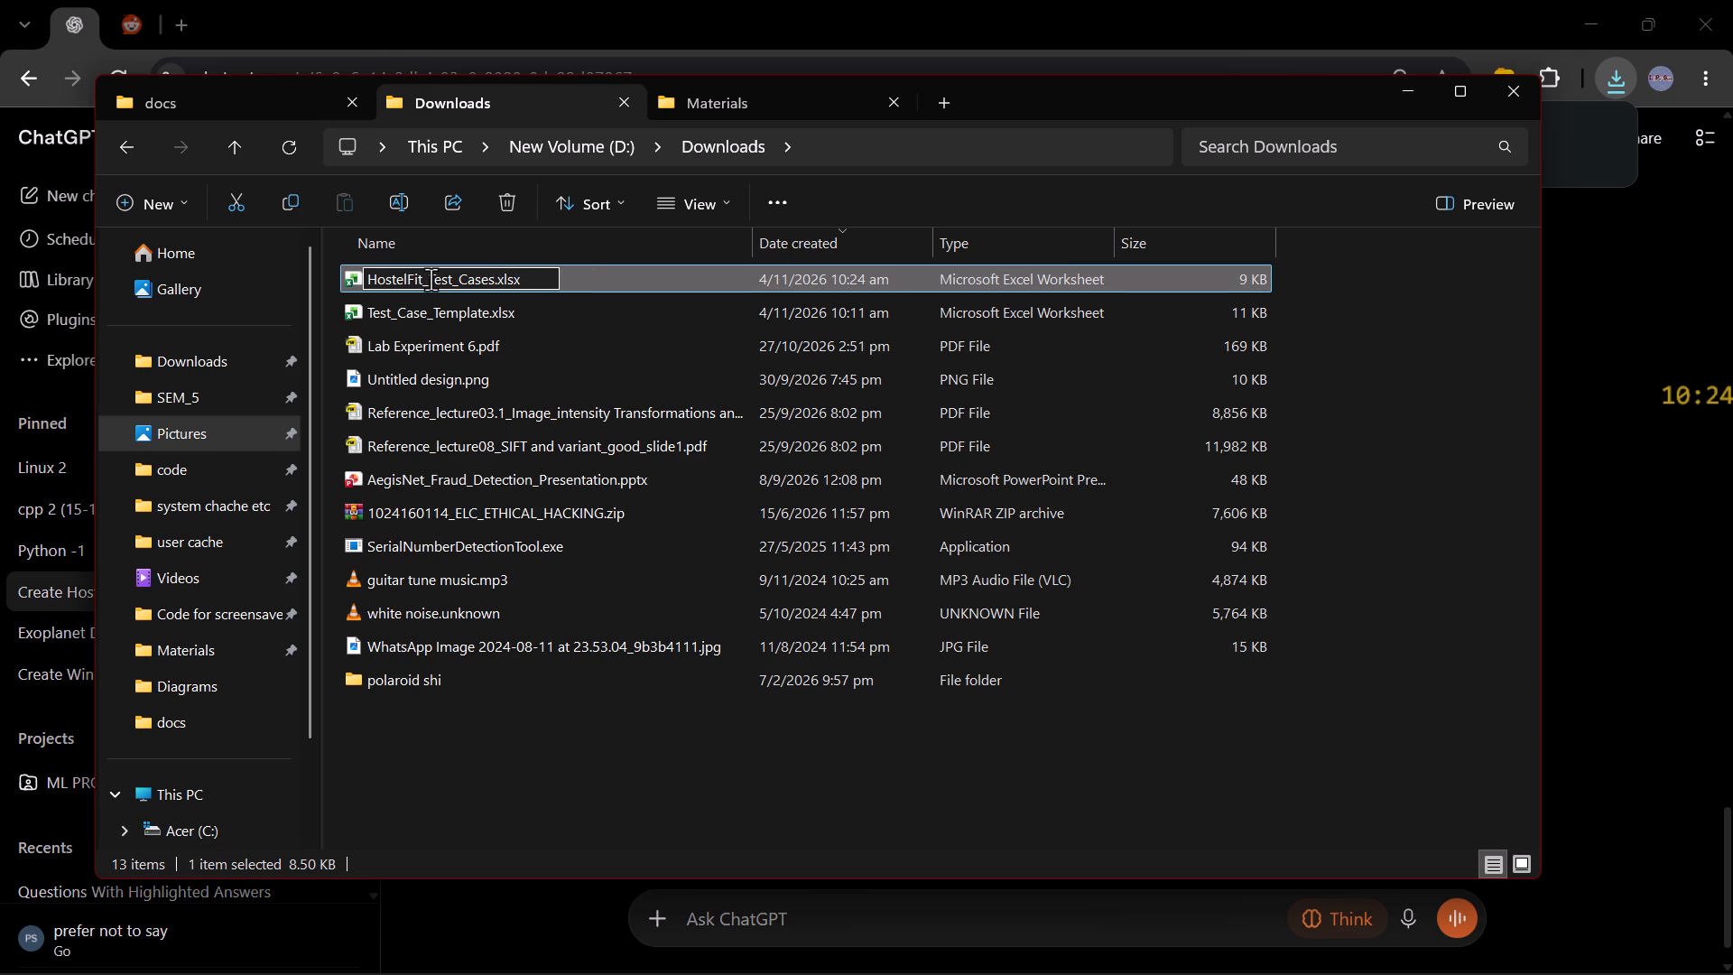
pyautogui.press('Left')
pyautogui.press('Left')
pyautogui.press('Left')
pyautogui.press('Left')
pyautogui.press('Left')
pyautogui.press('Left')
pyautogui.press('Left')
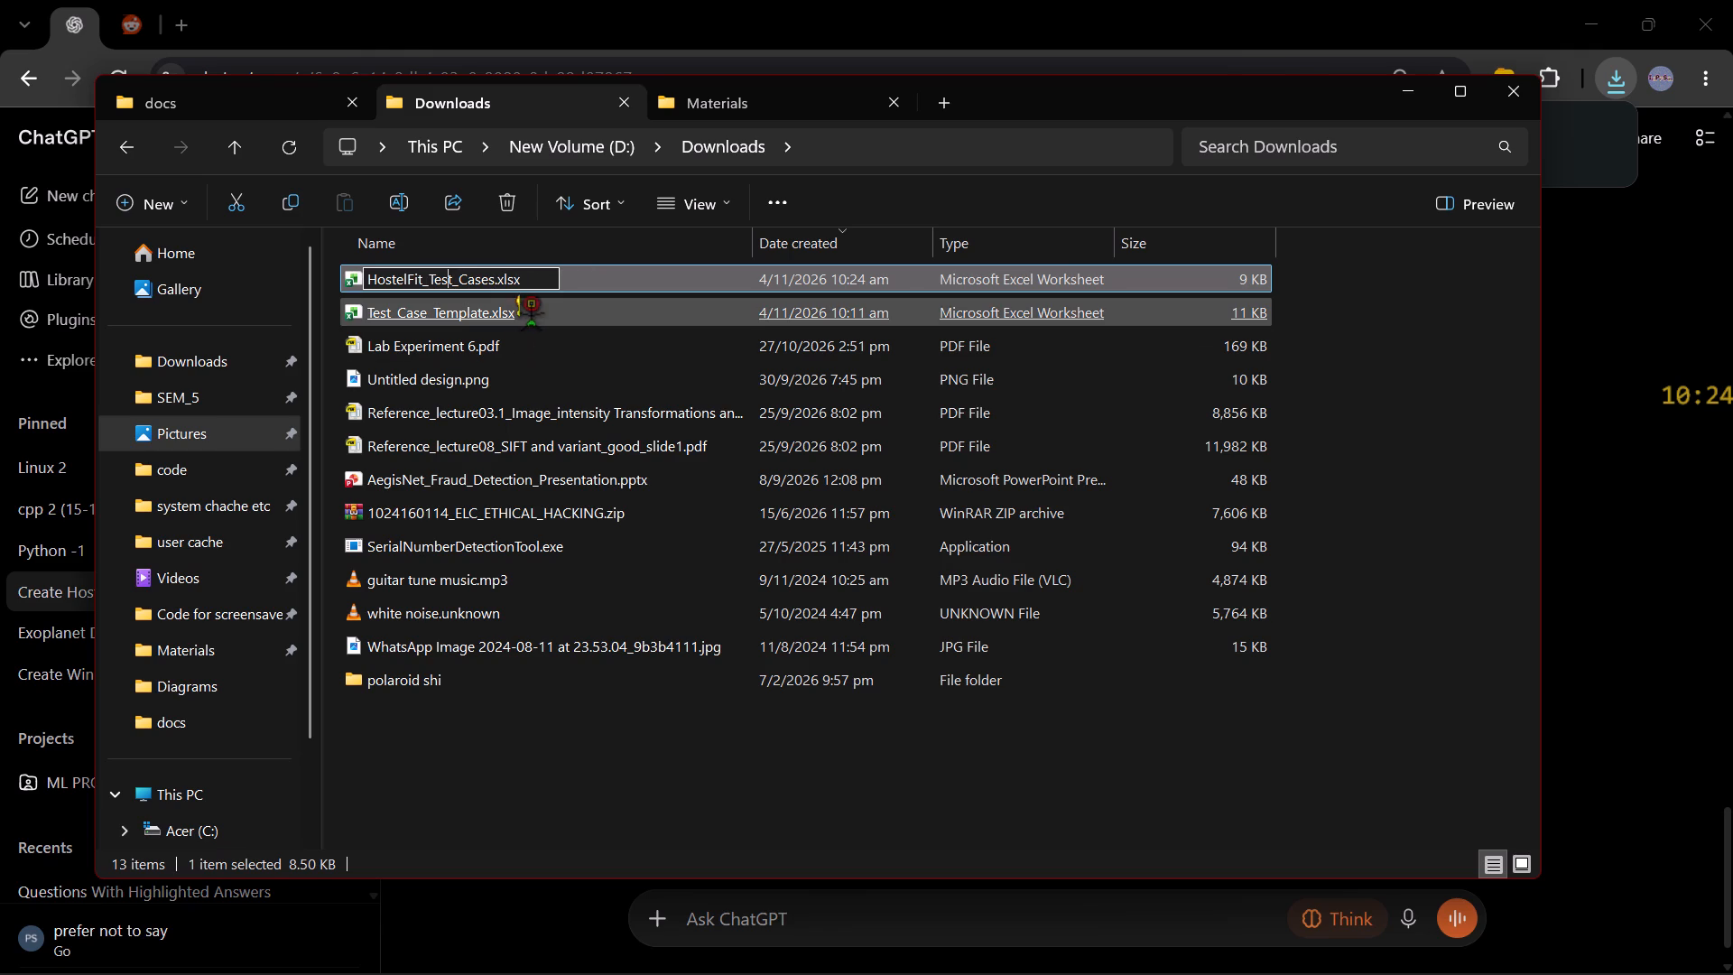
pyautogui.press('Left')
pyautogui.press('Left')
pyautogui.press('Left')
pyautogui.press('BackSpace')
pyautogui.press('BackSpace')
pyautogui.press('BackSpace')
pyautogui.press('BackSpace')
pyautogui.press('BackSpace')
pyautogui.press('BackSpace')
pyautogui.press('BackSpace')
pyautogui.press('BackSpace')
pyautogui.press('BackSpace')
pyautogui.press('BackSpace')
pyautogui.press('BackSpace')
pyautogui.press('BackSpace')
pyautogui.press('BackSpace')
pyautogui.press('BackSpace')
pyautogui.press('BackSpace')
pyautogui.press('BackSpace')
pyautogui.press('BackSpace')
pyautogui.press('BackSpace')
pyautogui.press('BackSpace')
pyautogui.press('BackSpace')
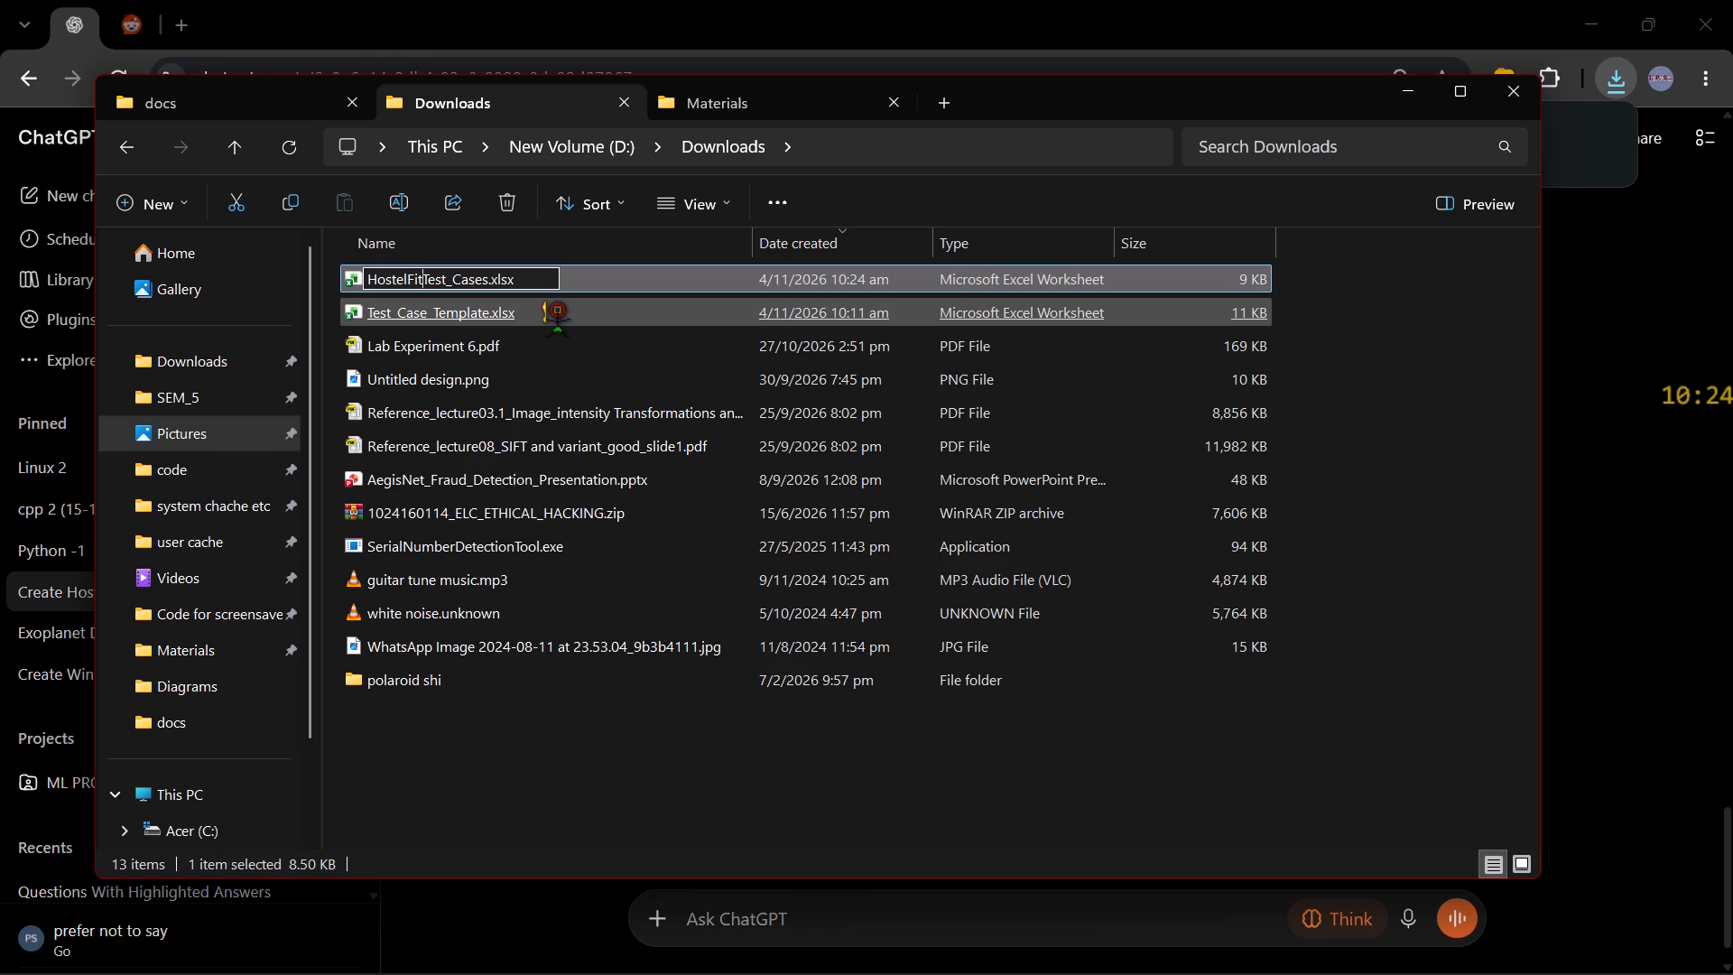
pyautogui.press('Return')
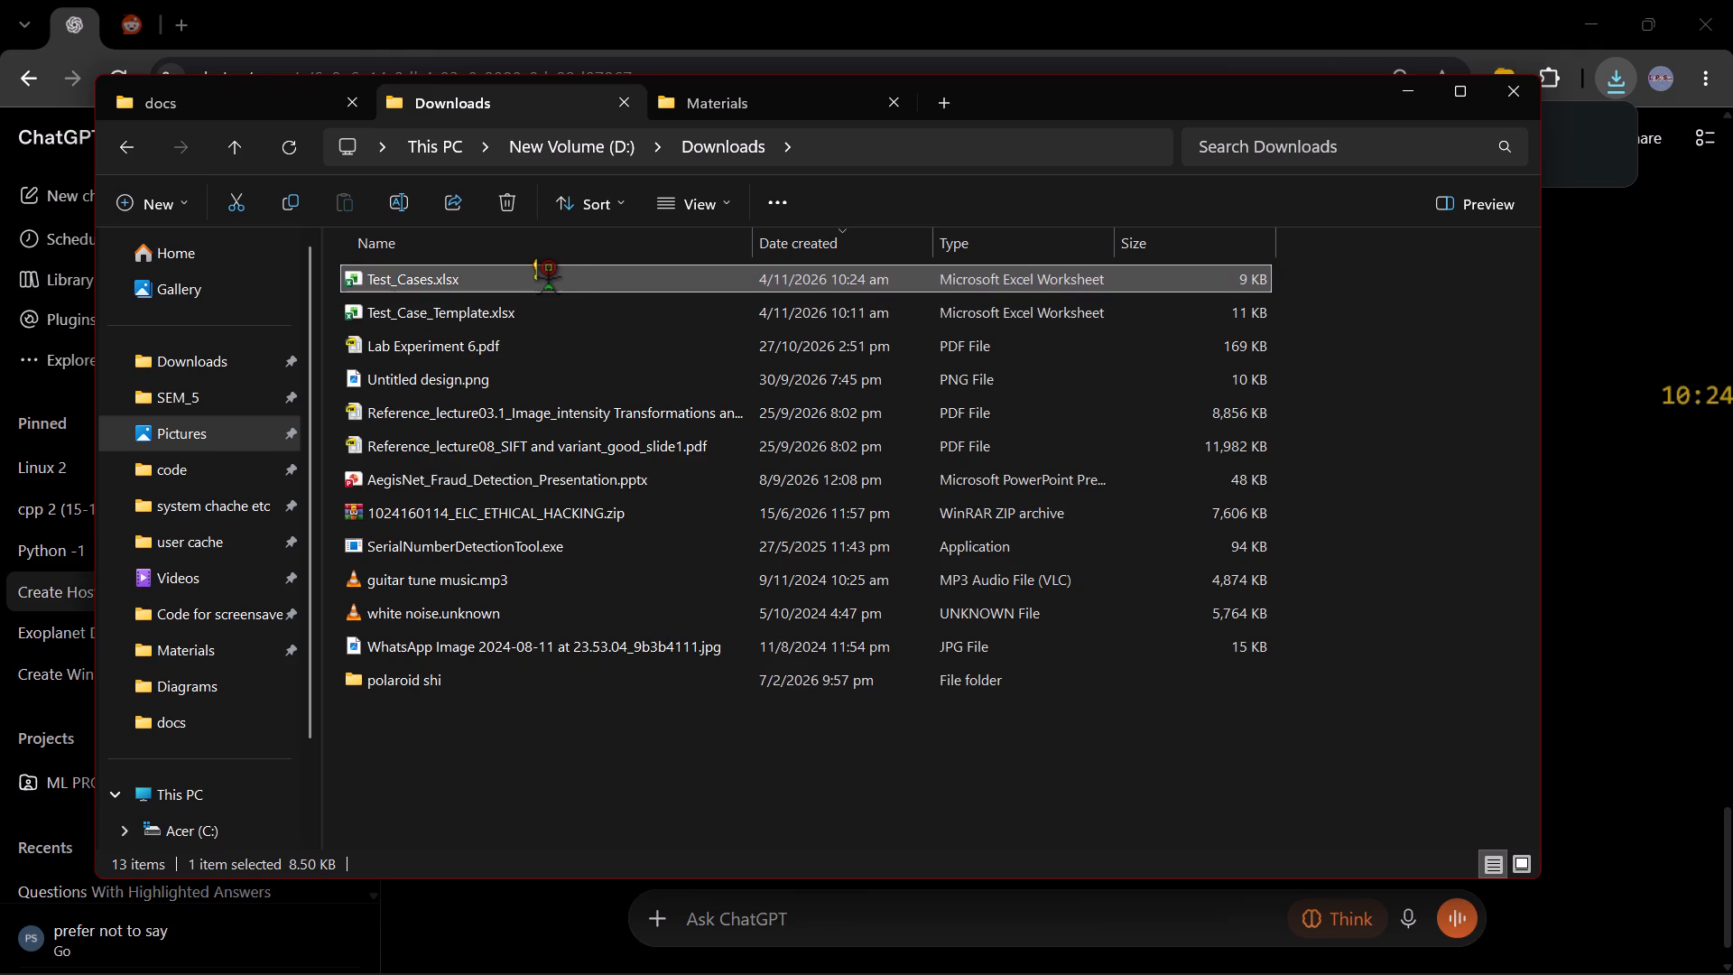
# Open the Test_Cases.xlsx workbook from the Downloads folder in Excel.
pyautogui.click(570, 280)
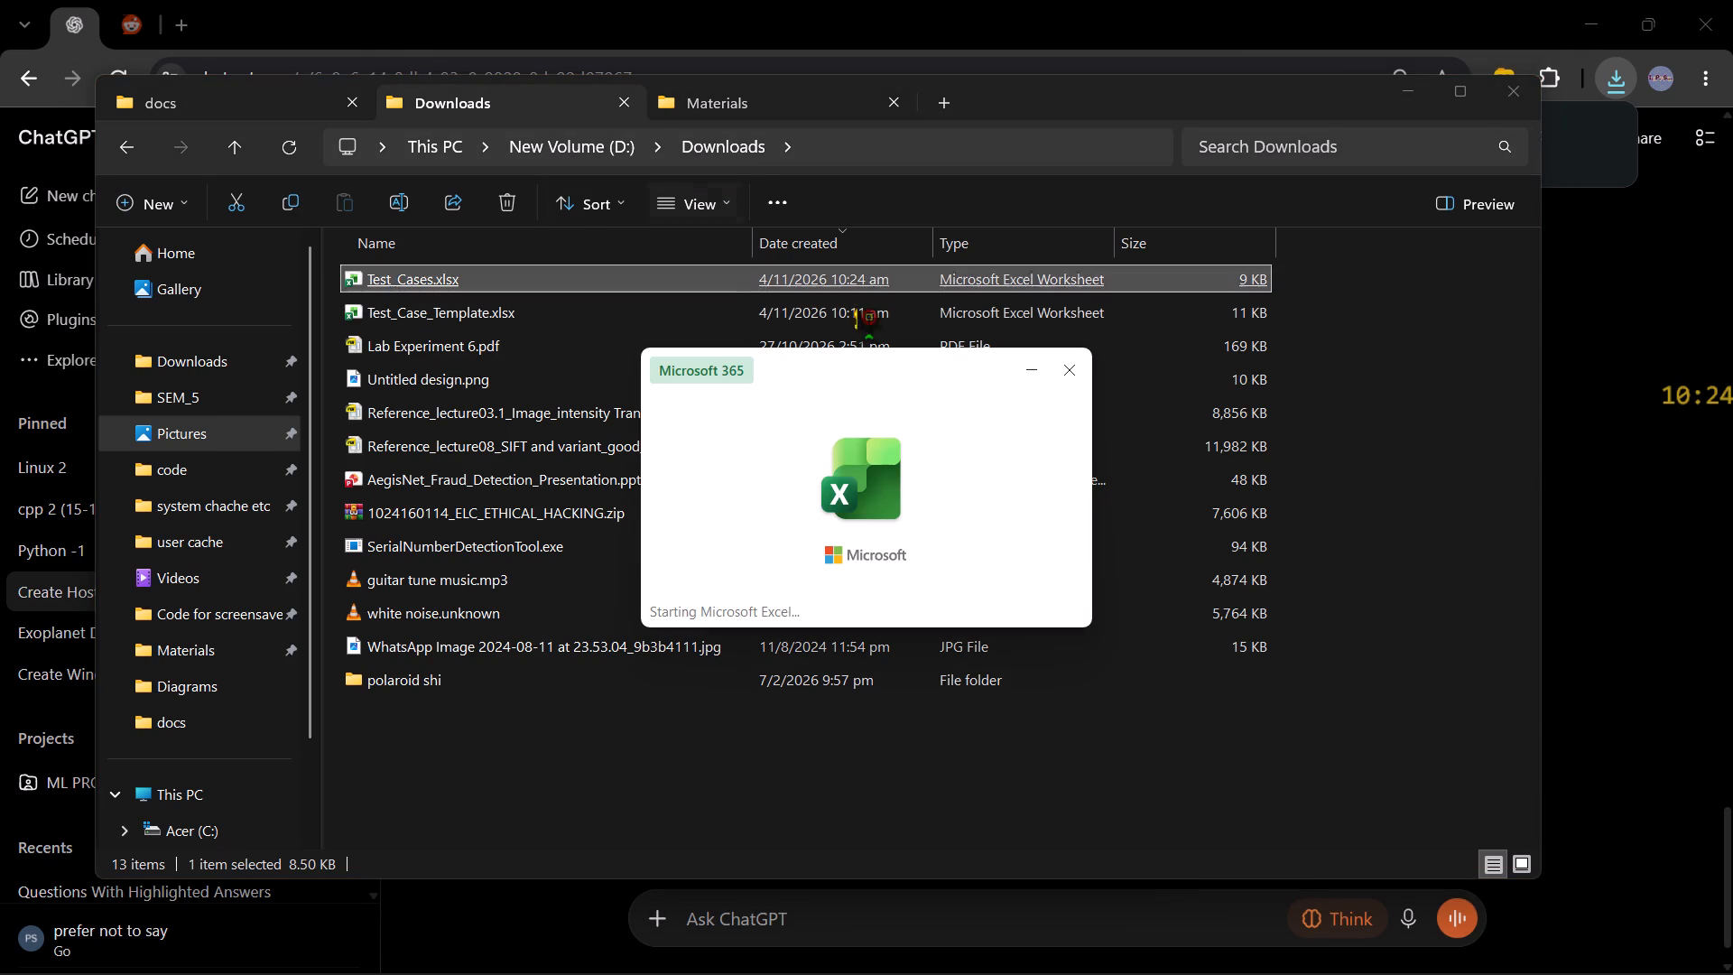
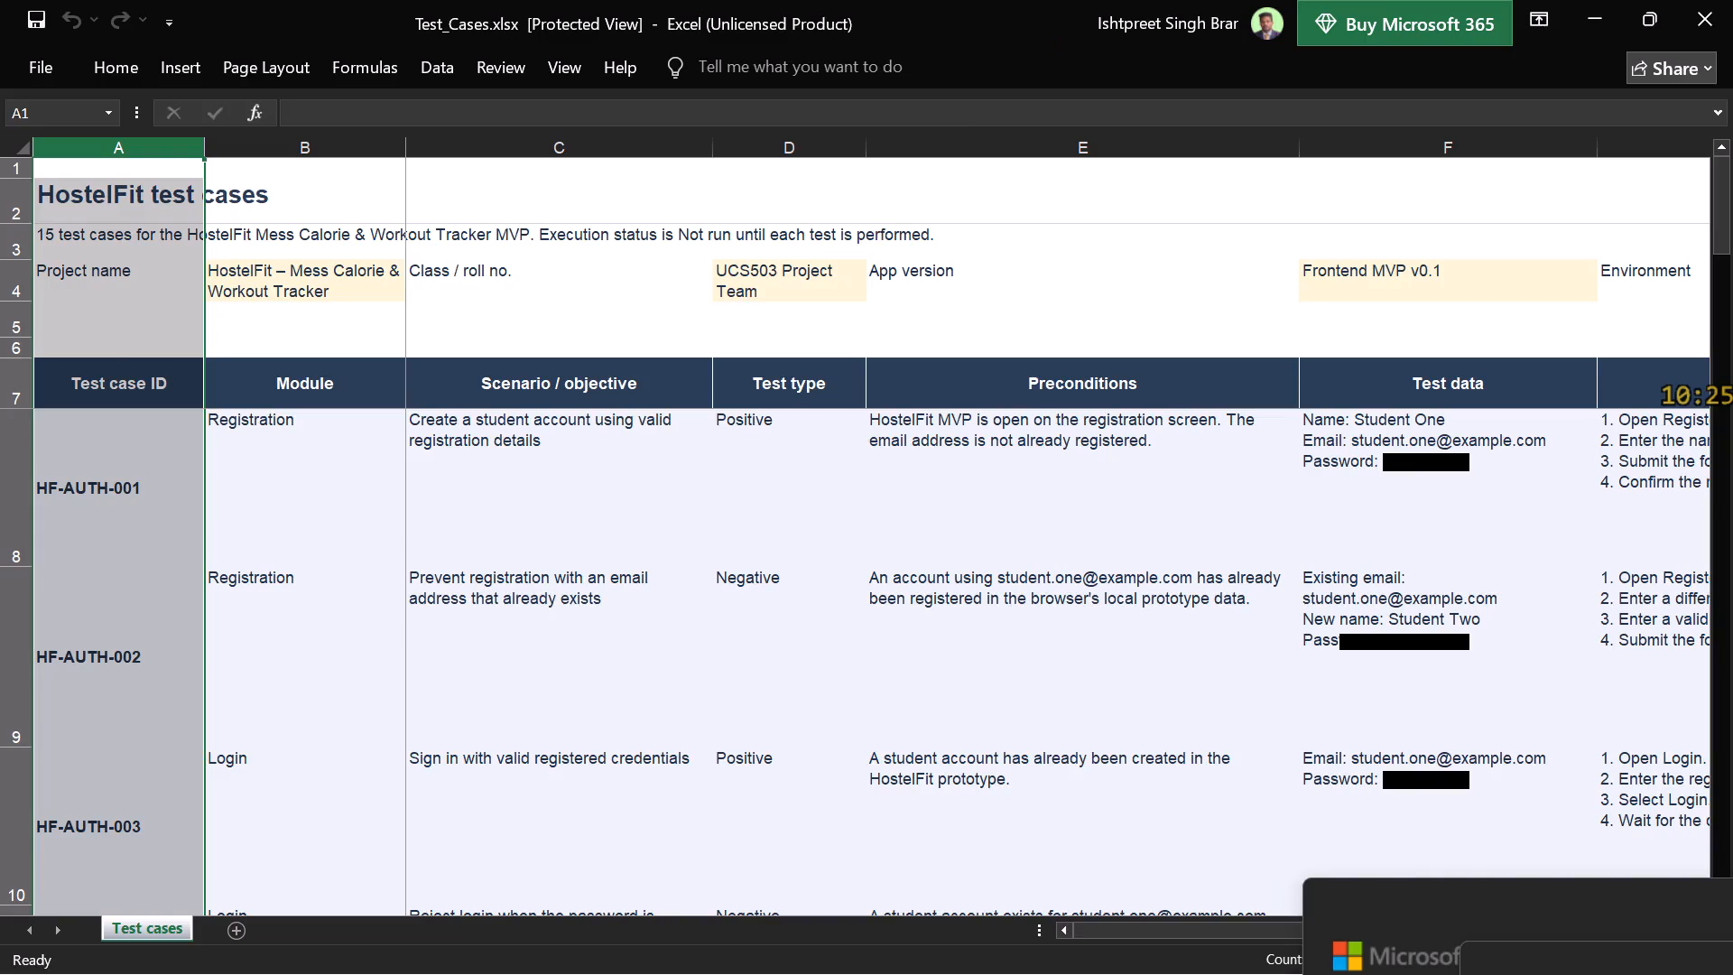
# Inspect the title and project-detail cells at the top of the HostelFit Test cases sheet.
pyautogui.click(598, 276)
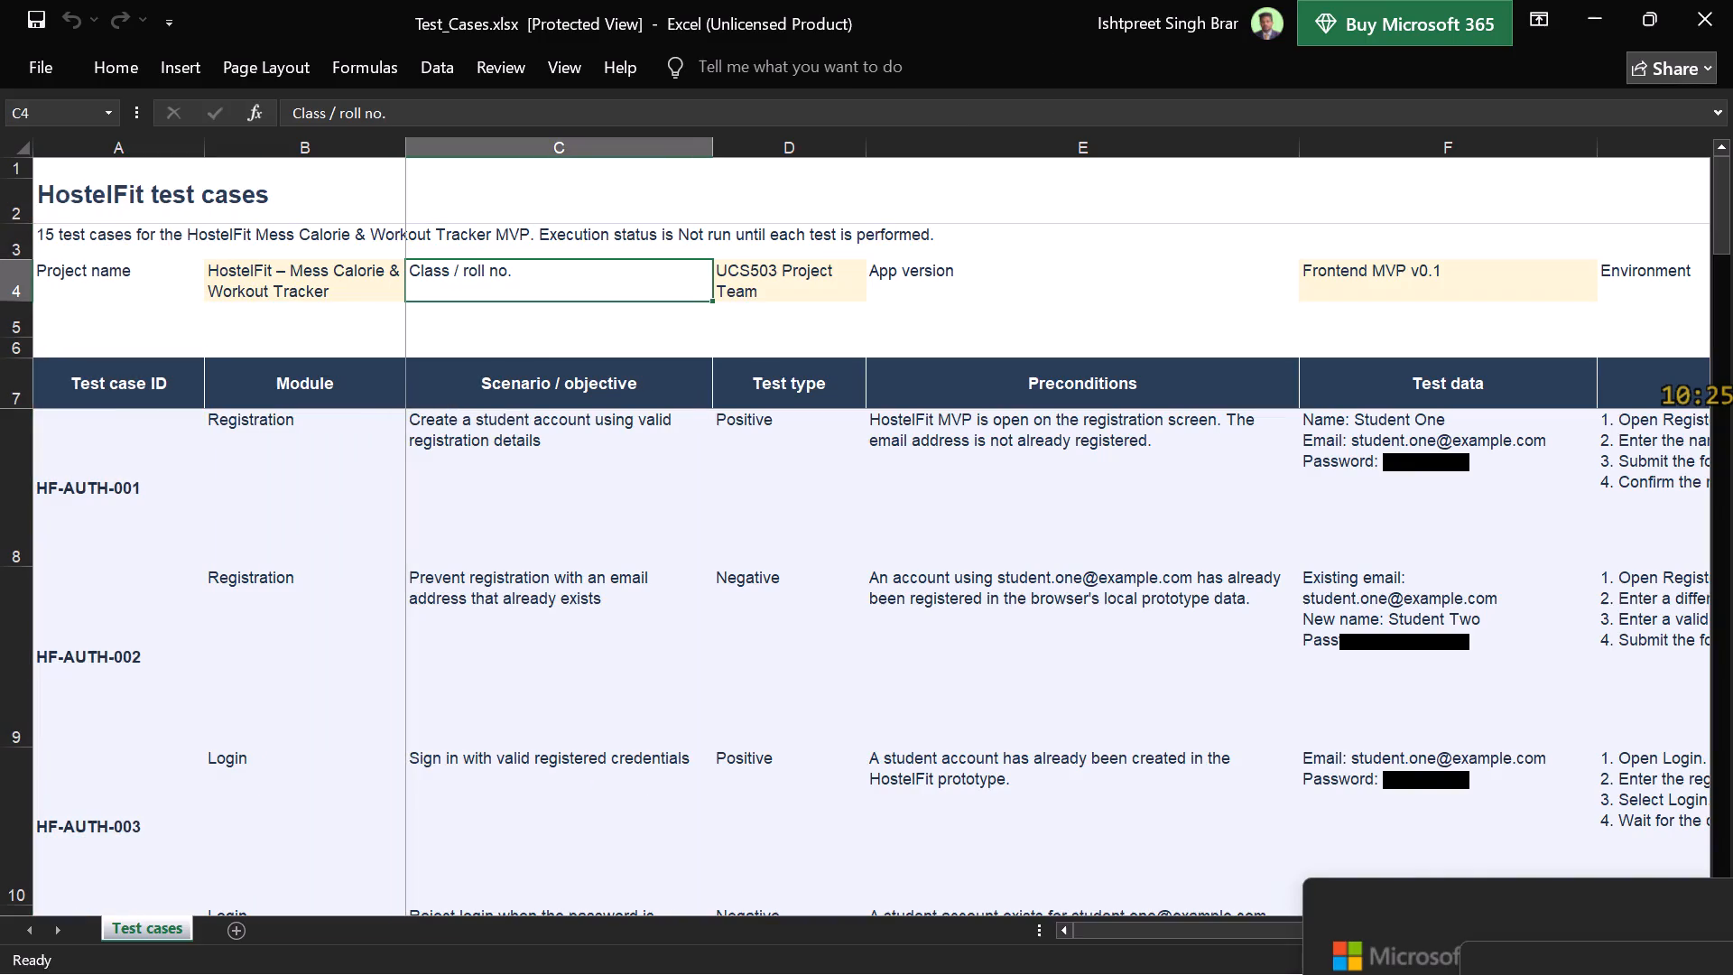
pyautogui.click(768, 206)
pyautogui.click(697, 209)
pyautogui.click(680, 167)
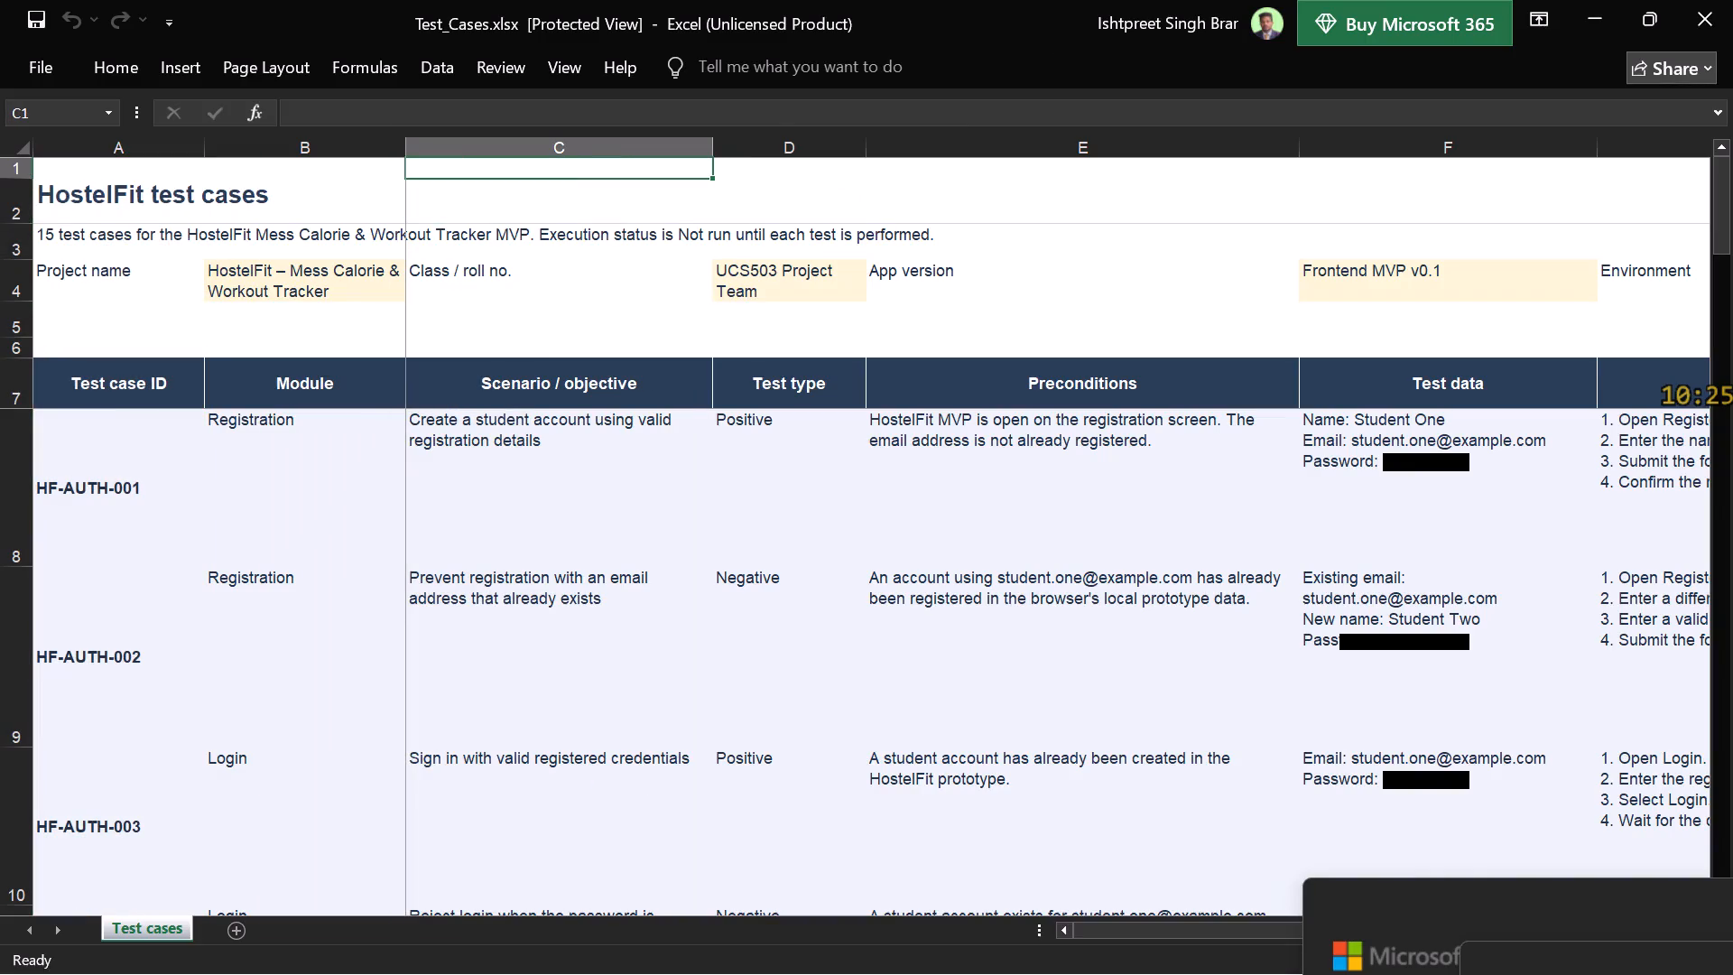
pyautogui.click(362, 188)
pyautogui.click(361, 167)
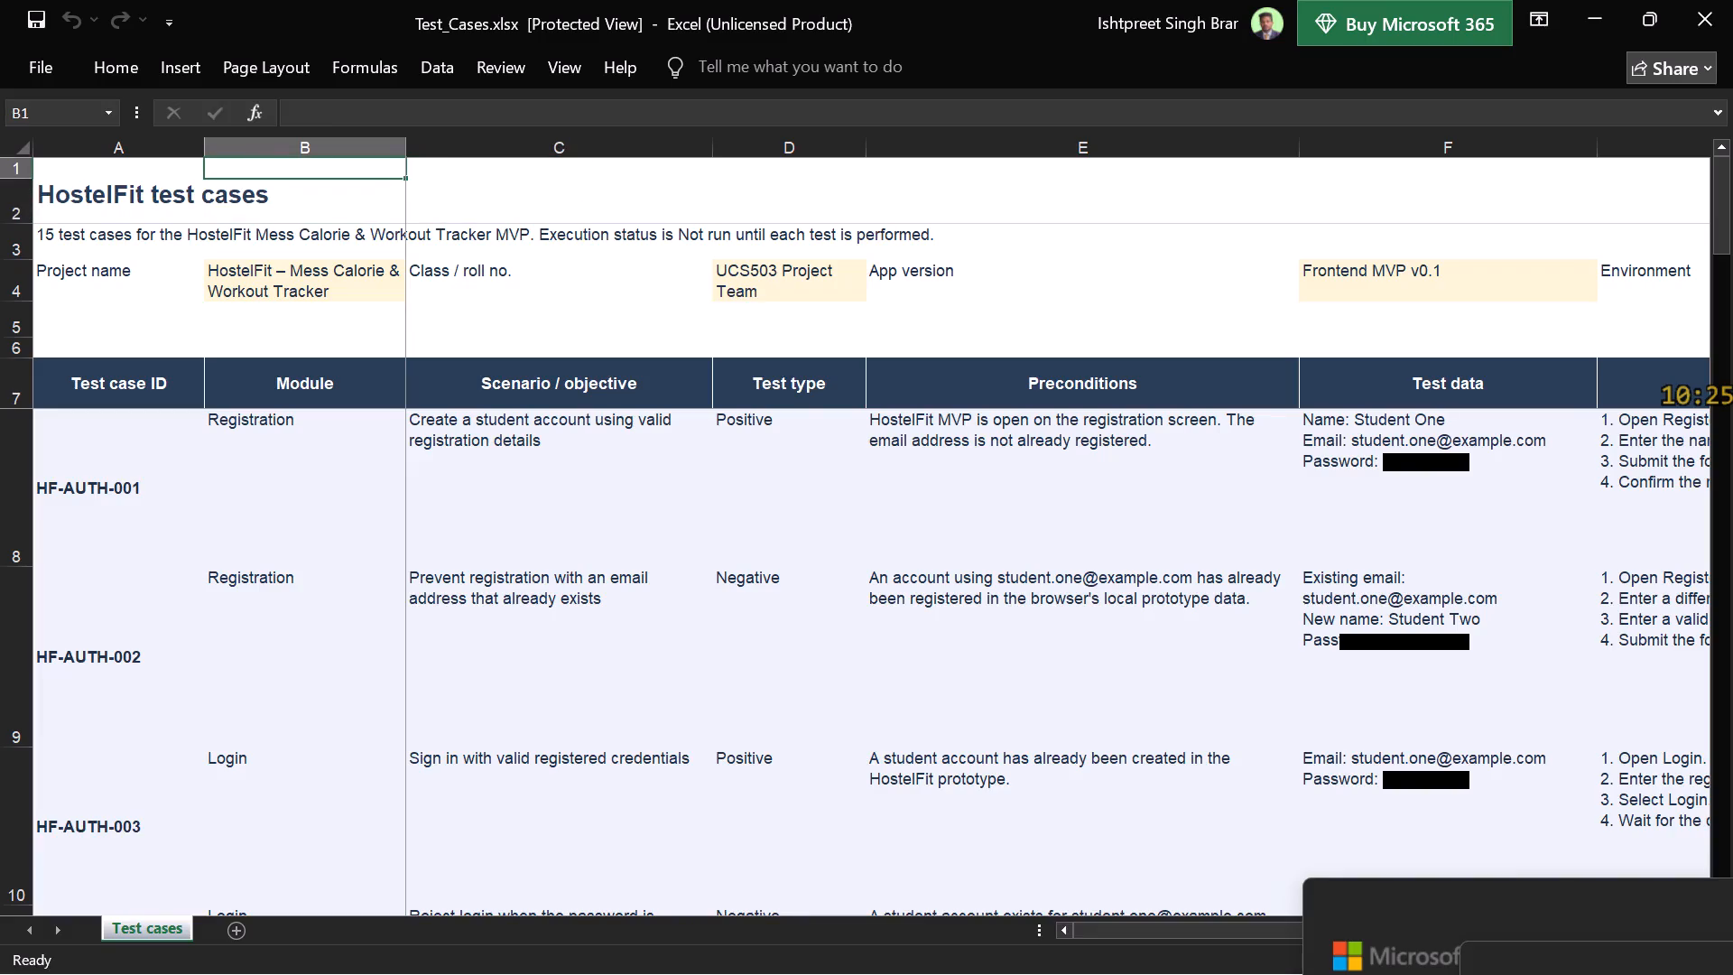
# Look through all HostelFit test case rows and columns, from Scenario / objective across to Evidence / defect ID.
pyautogui.hscroll(1, 635, 510)
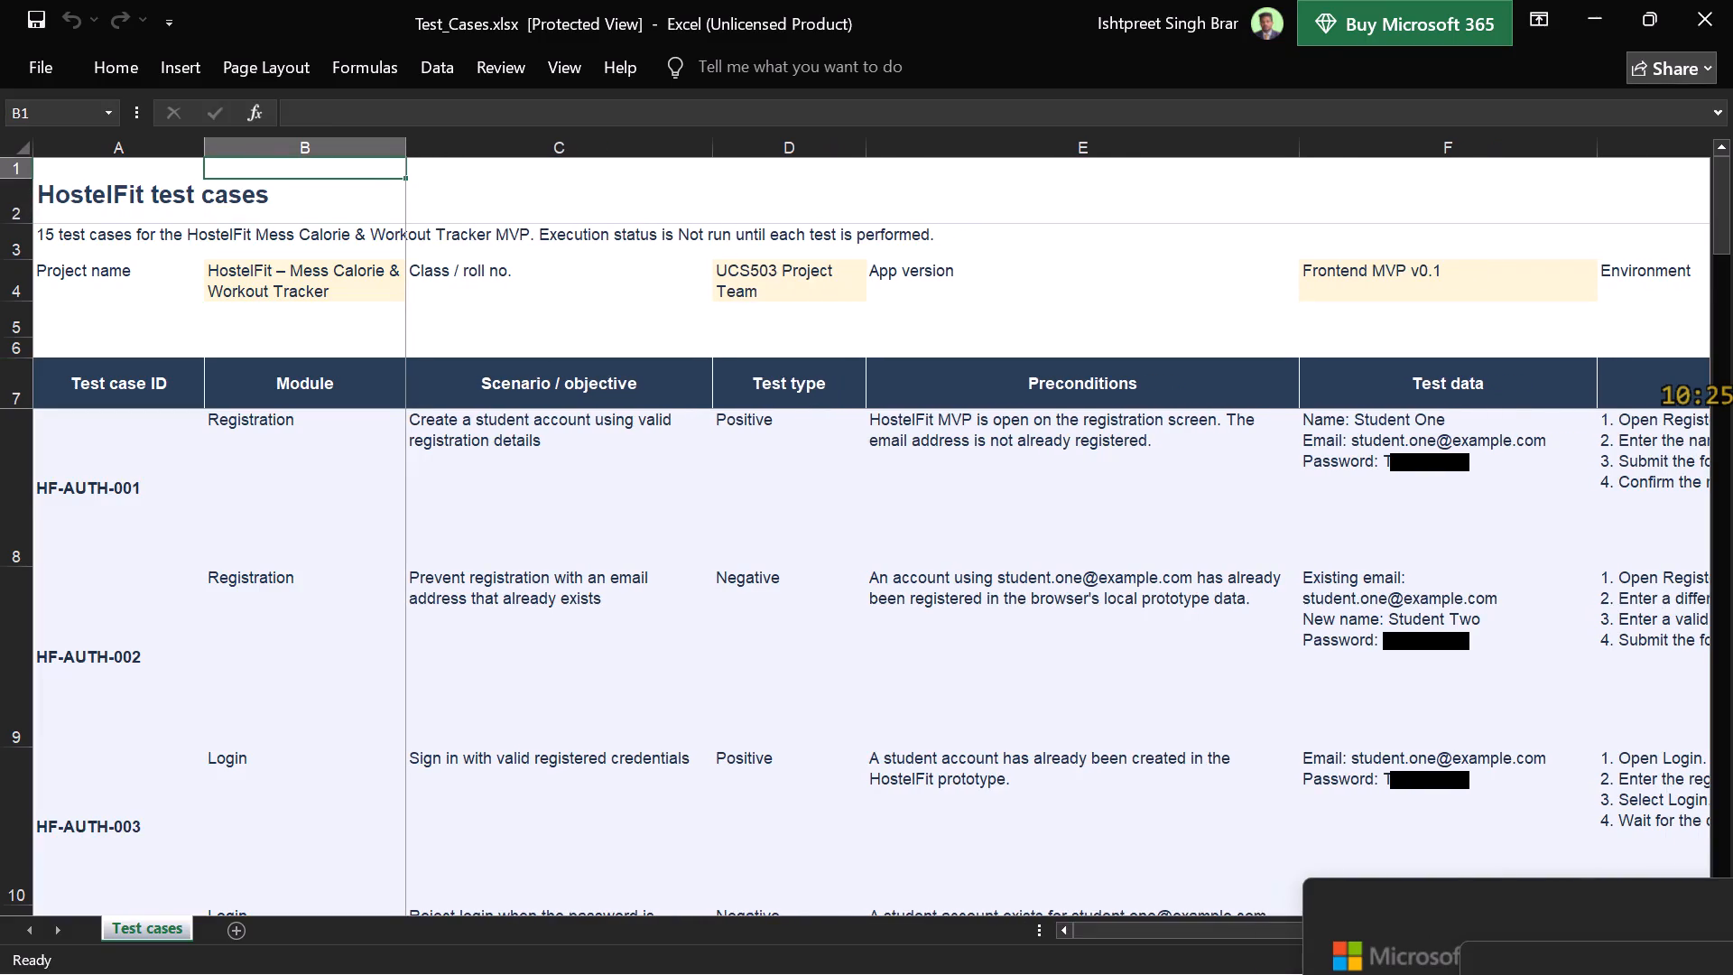
pyautogui.hscroll(-2, 677, 620)
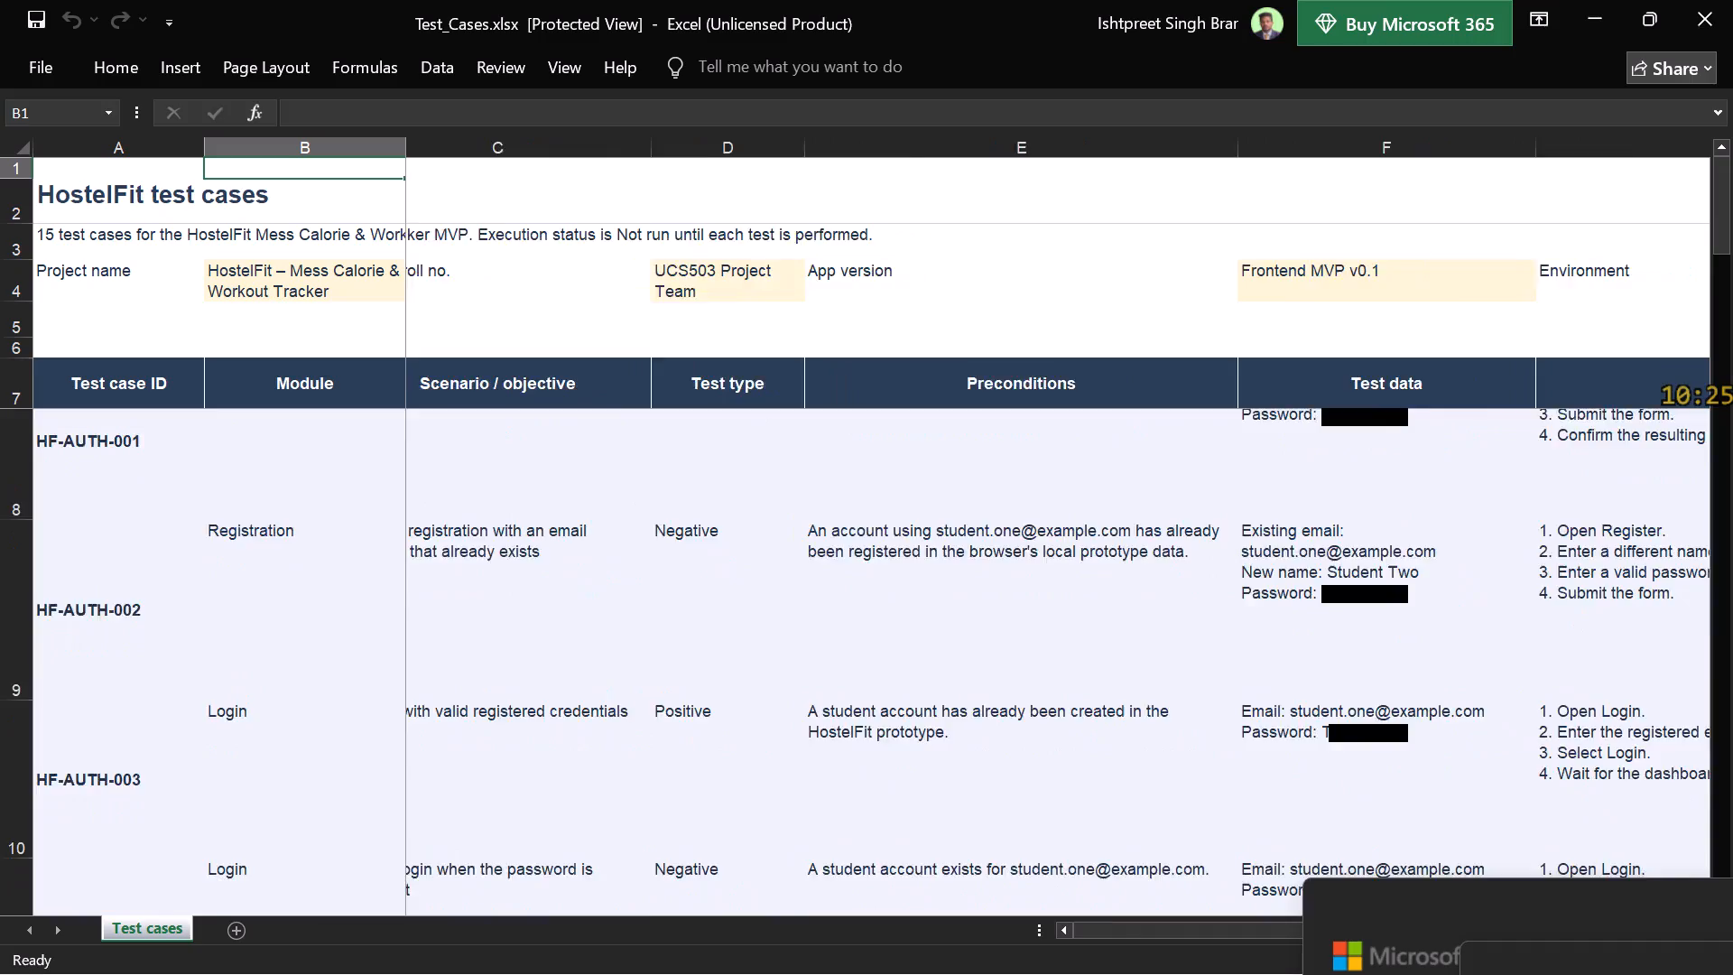
pyautogui.hscroll(-7, 677, 620)
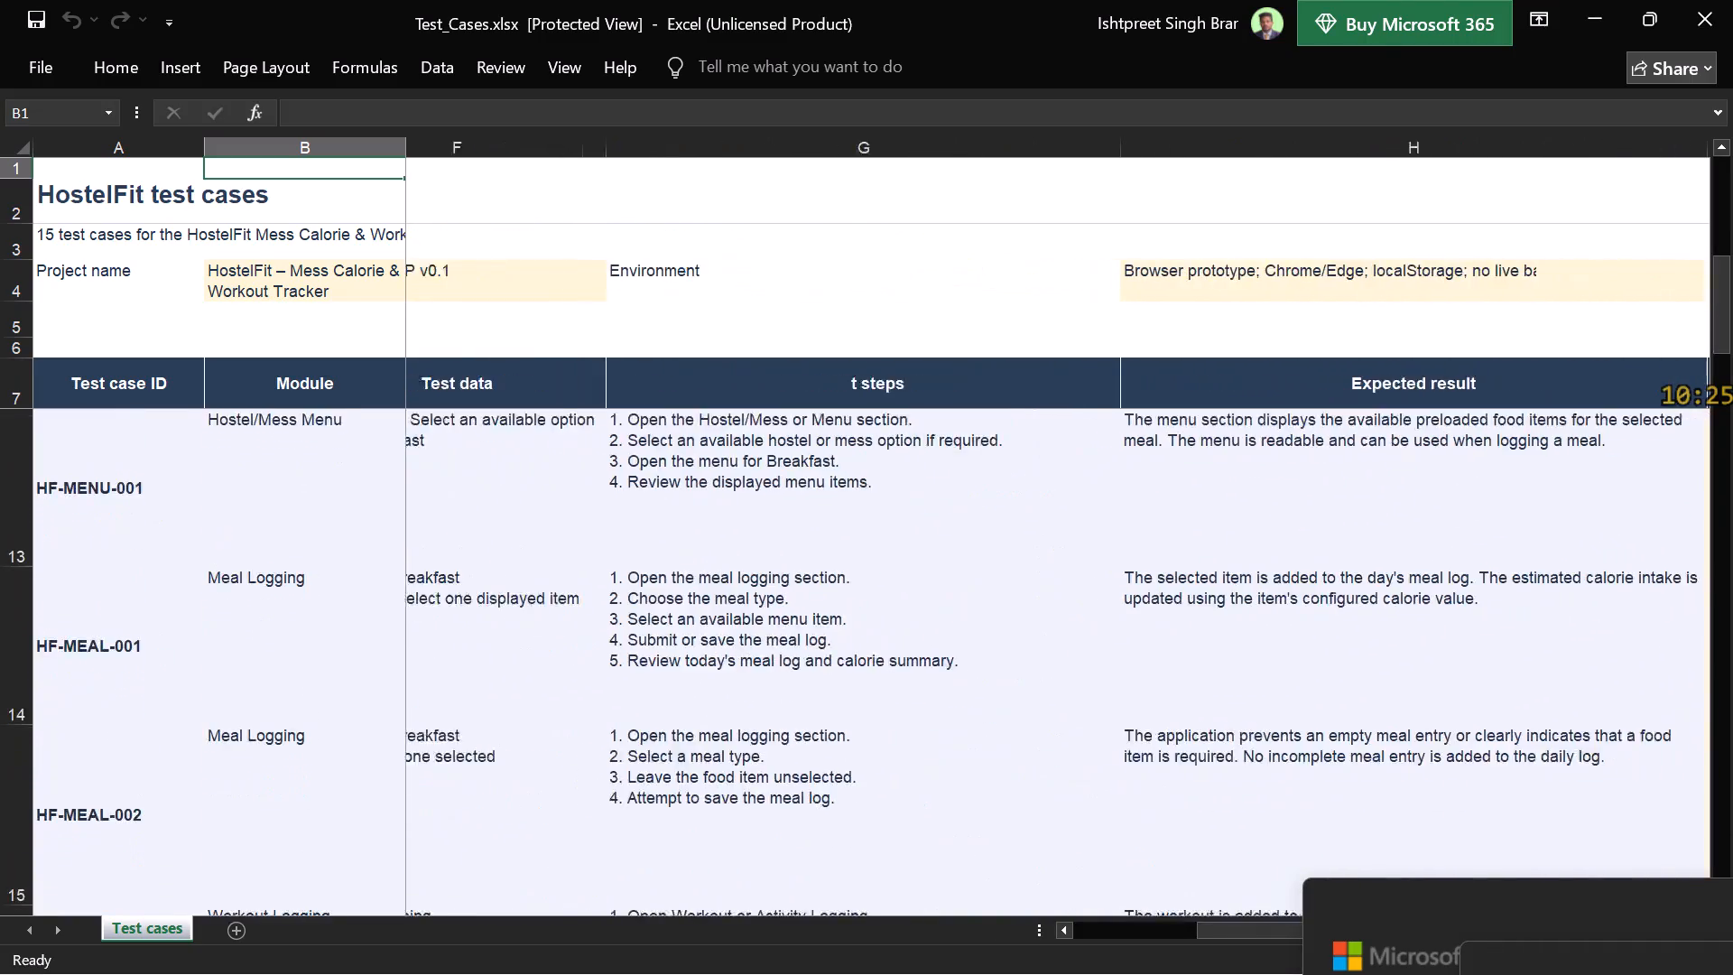
pyautogui.hscroll(-3, 677, 620)
pyautogui.scroll(1, 677, 620)
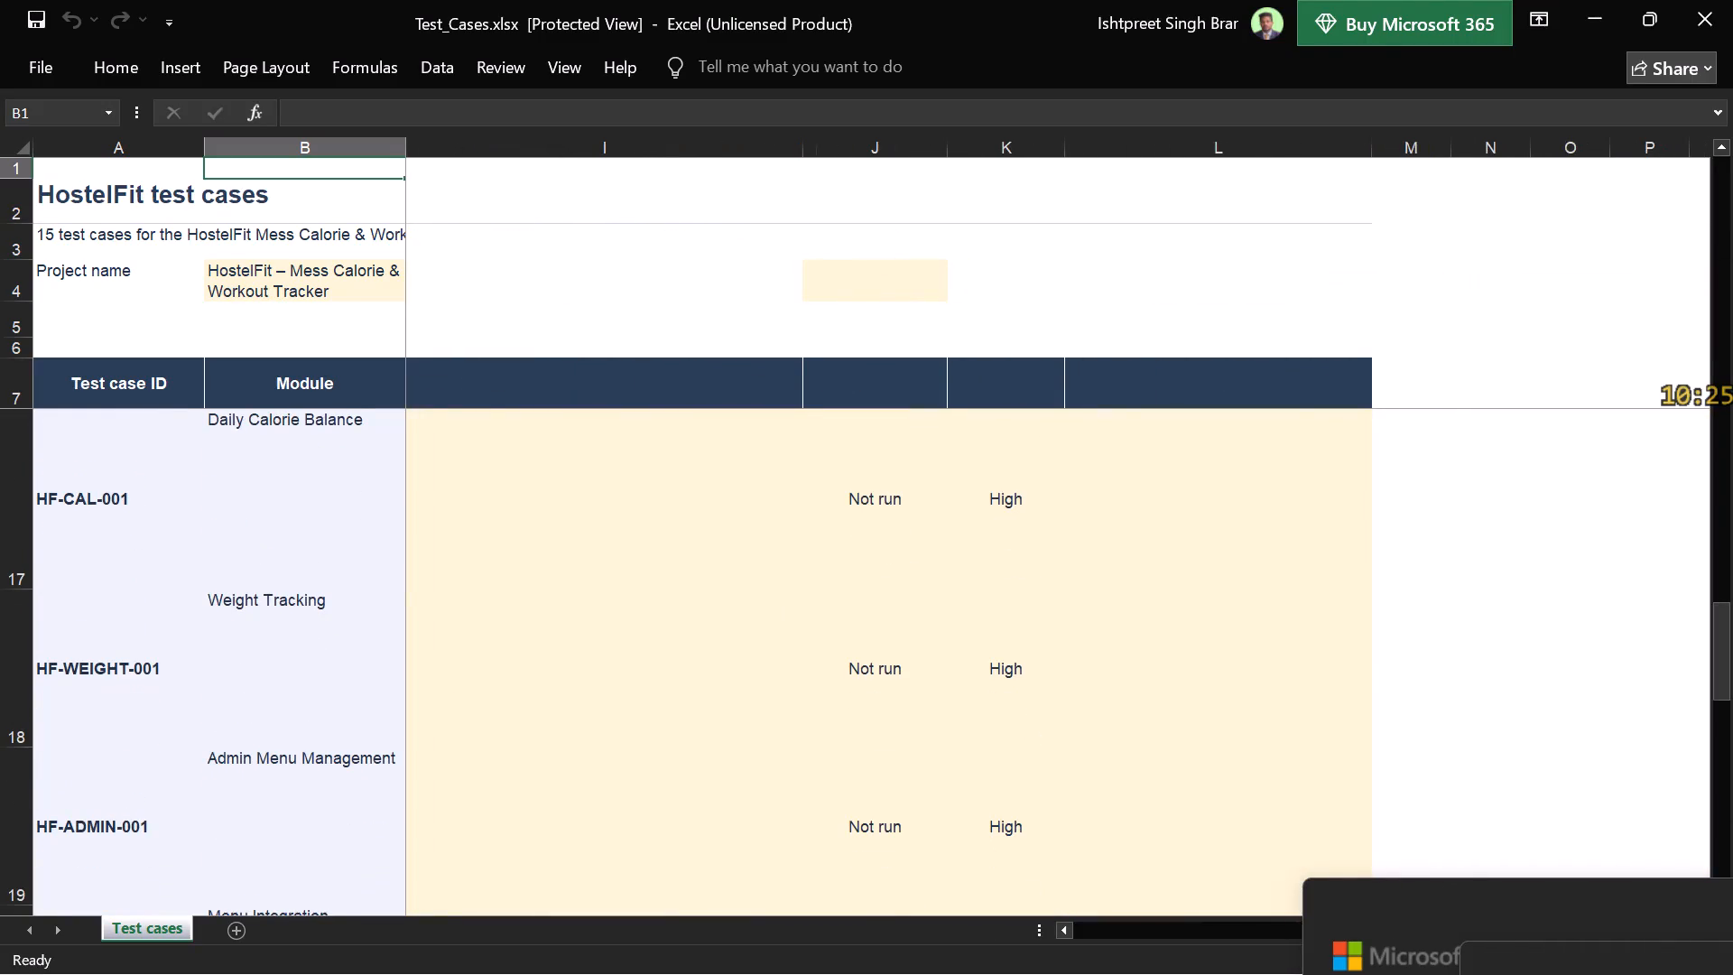
pyautogui.scroll(14, 677, 620)
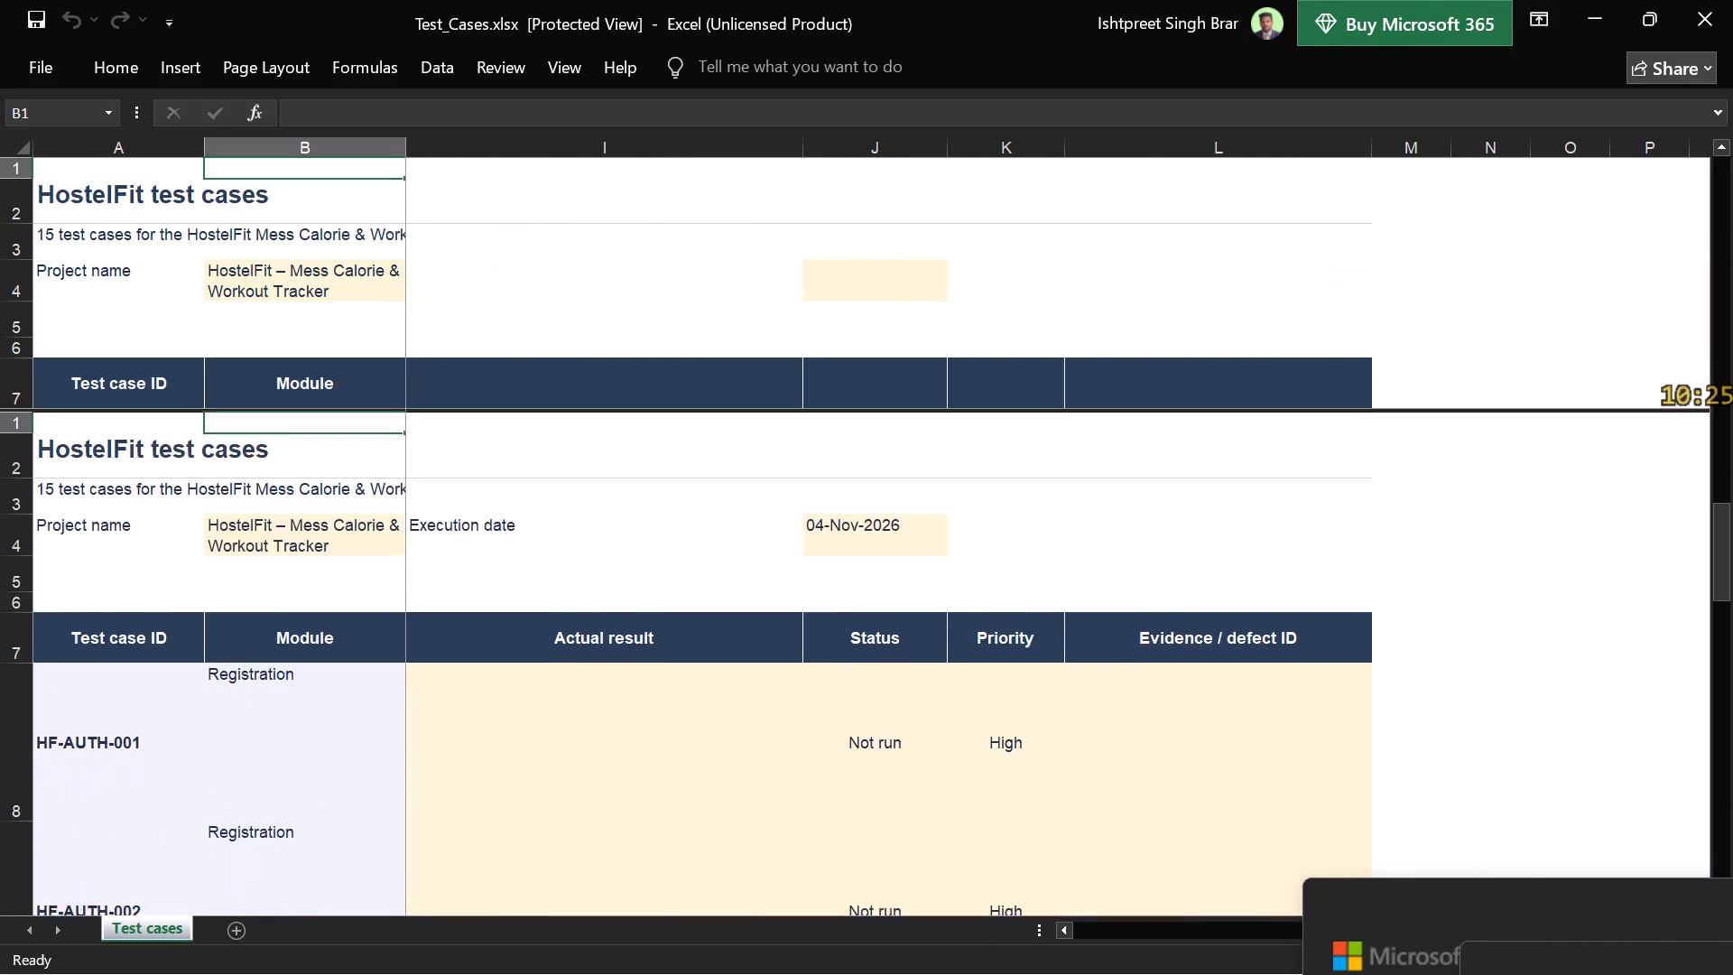
pyautogui.scroll(2, 677, 620)
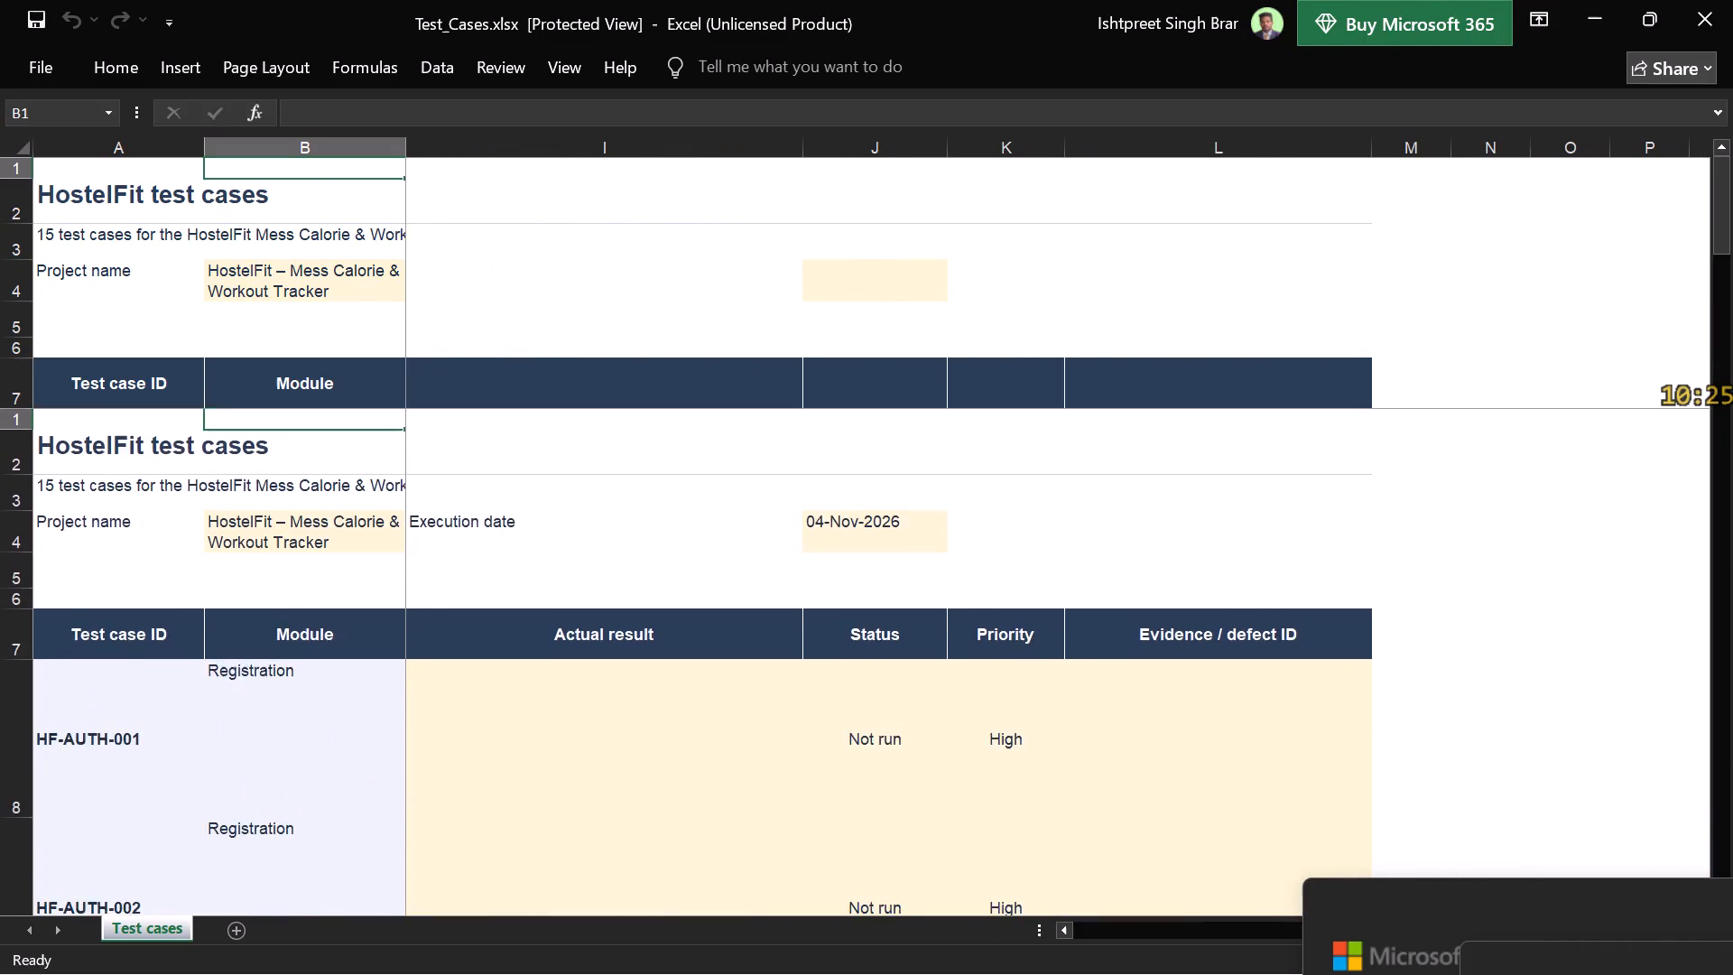
pyautogui.scroll(1, 963, 526)
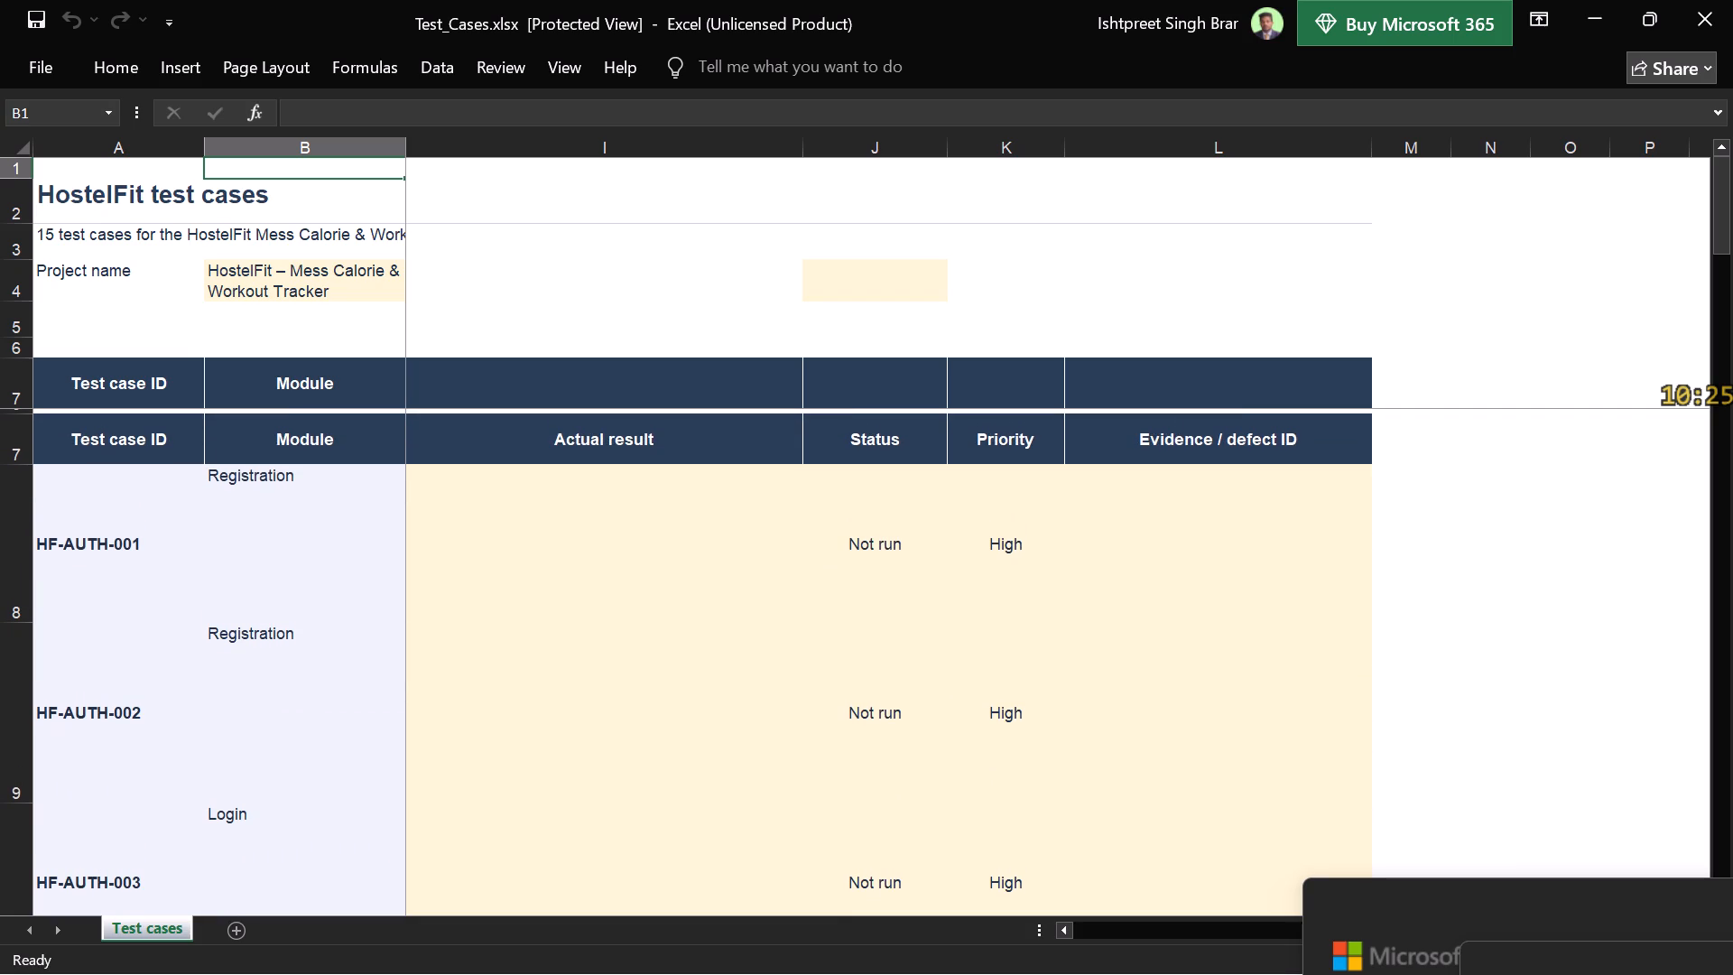
pyautogui.scroll(1, 963, 526)
pyautogui.hscroll(-1, 963, 526)
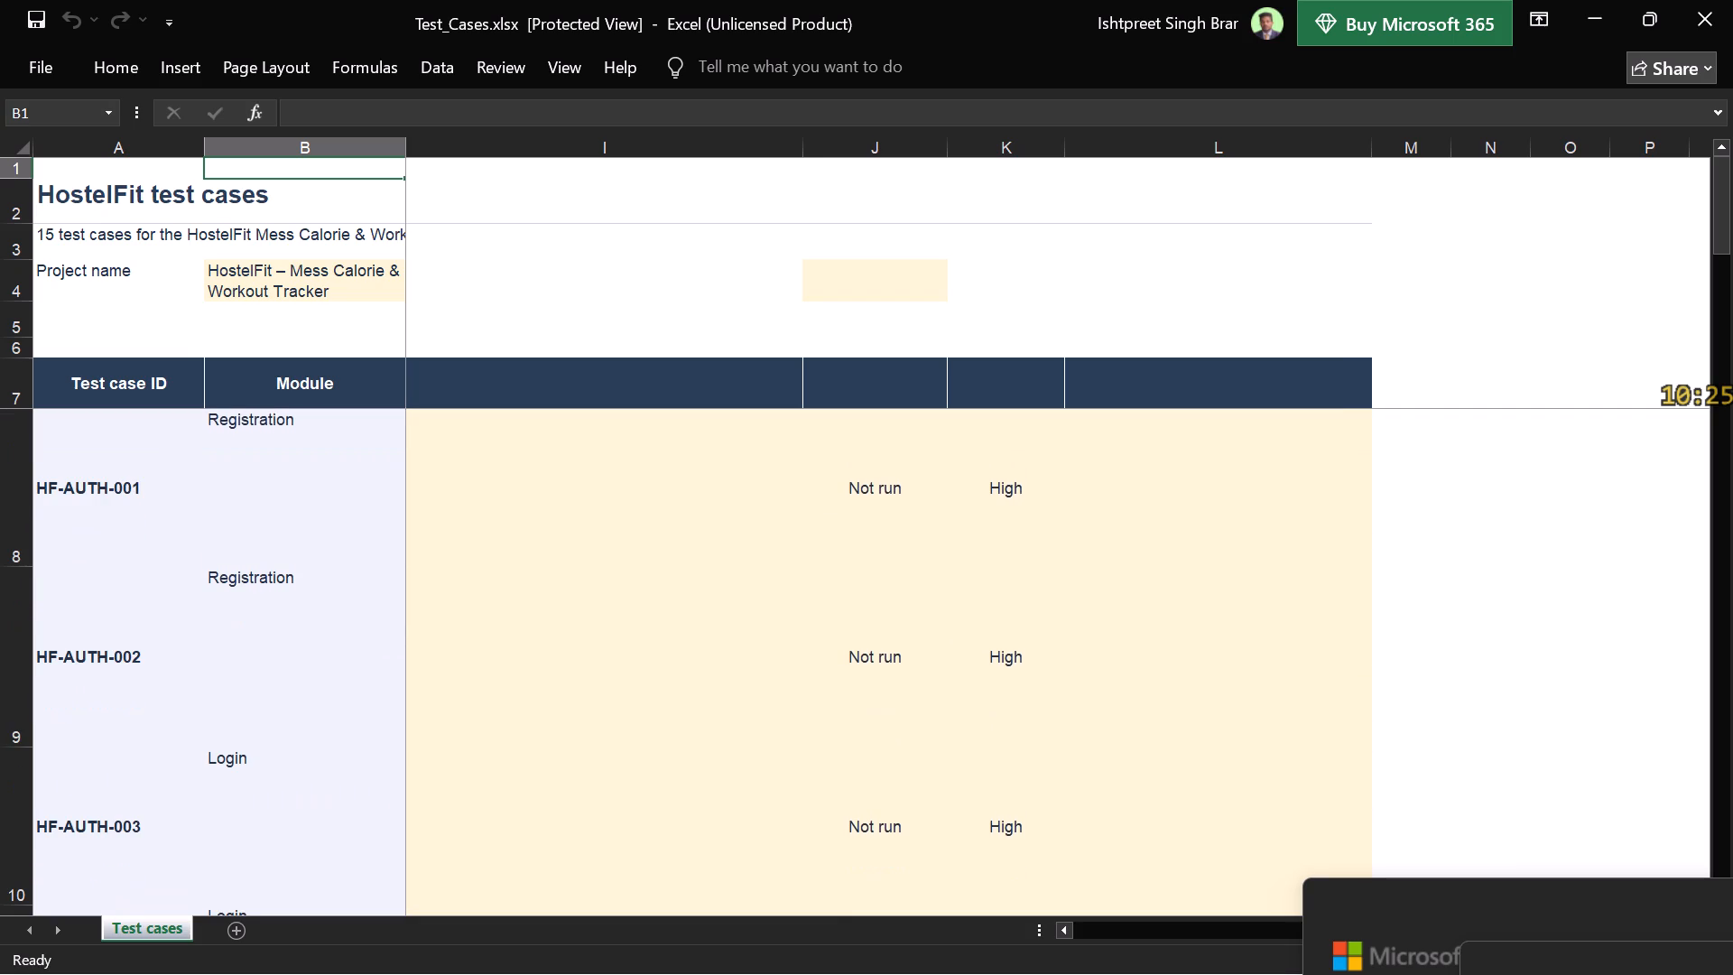
pyautogui.hscroll(-1, 963, 526)
# Open the Test_Case_Template.xlsx workbook from the Downloads folder for comparison.
pyautogui.click(383, 953)
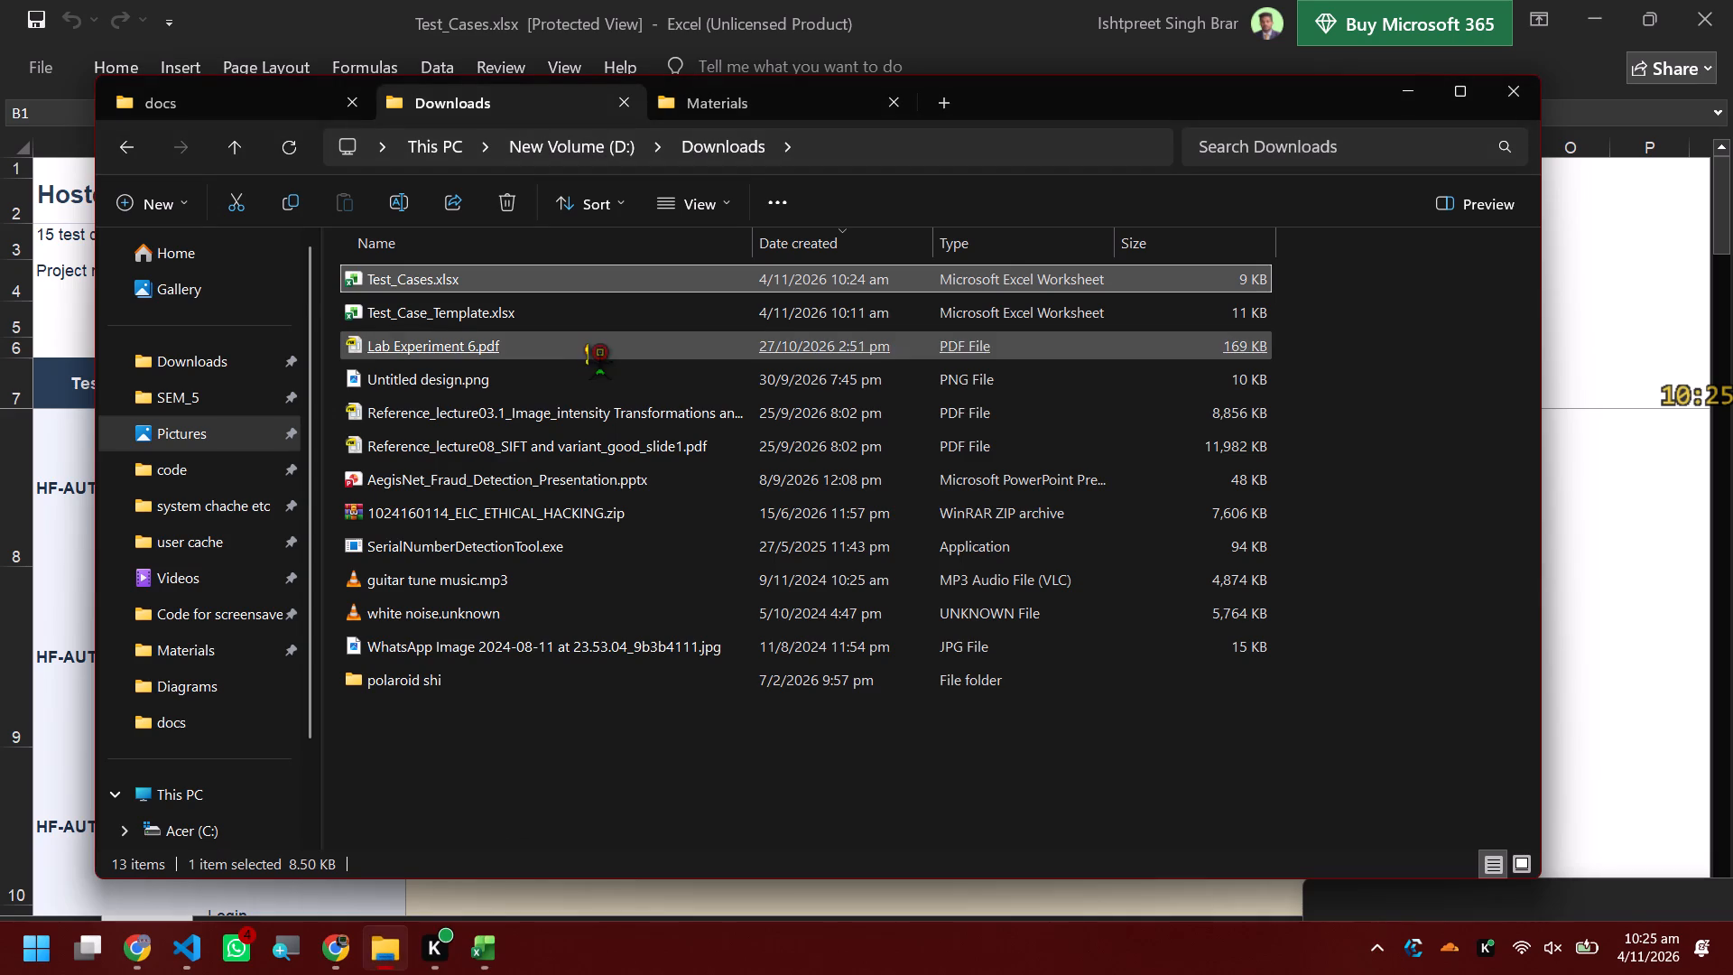
pyautogui.click(550, 318)
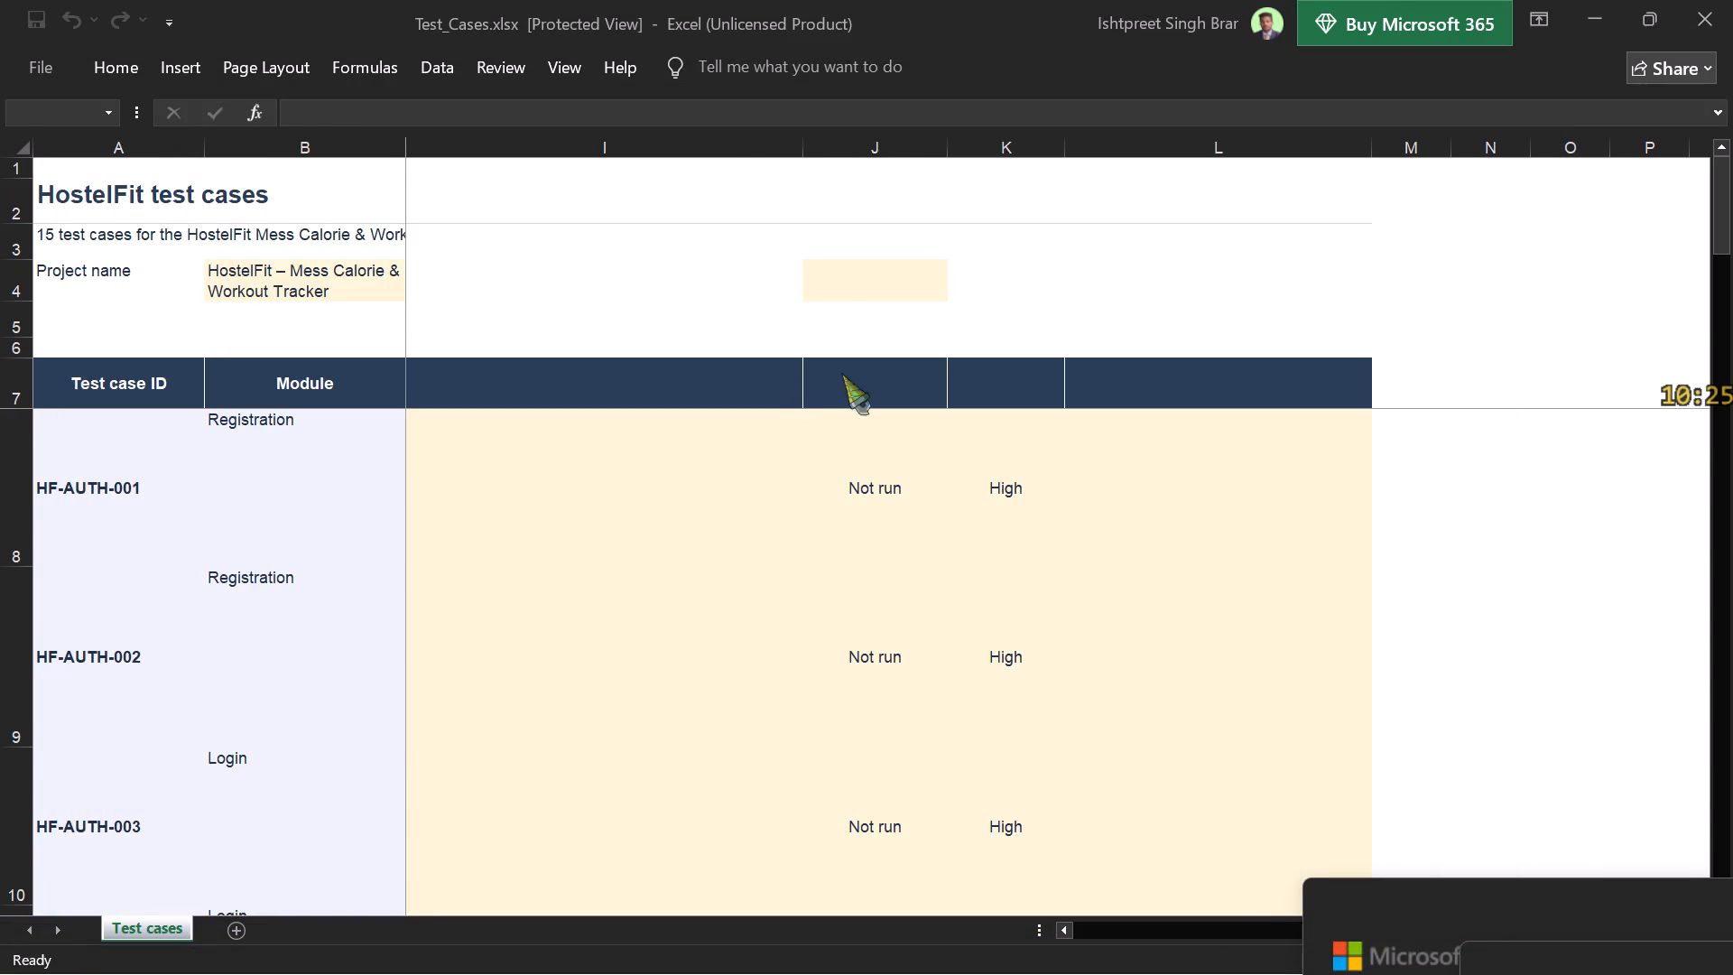
# Examine the template's header fields, worked library examples, test steps and expected results, and close the template workbook.
pyautogui.hscroll(1, 783, 566)
pyautogui.scroll(1, 783, 566)
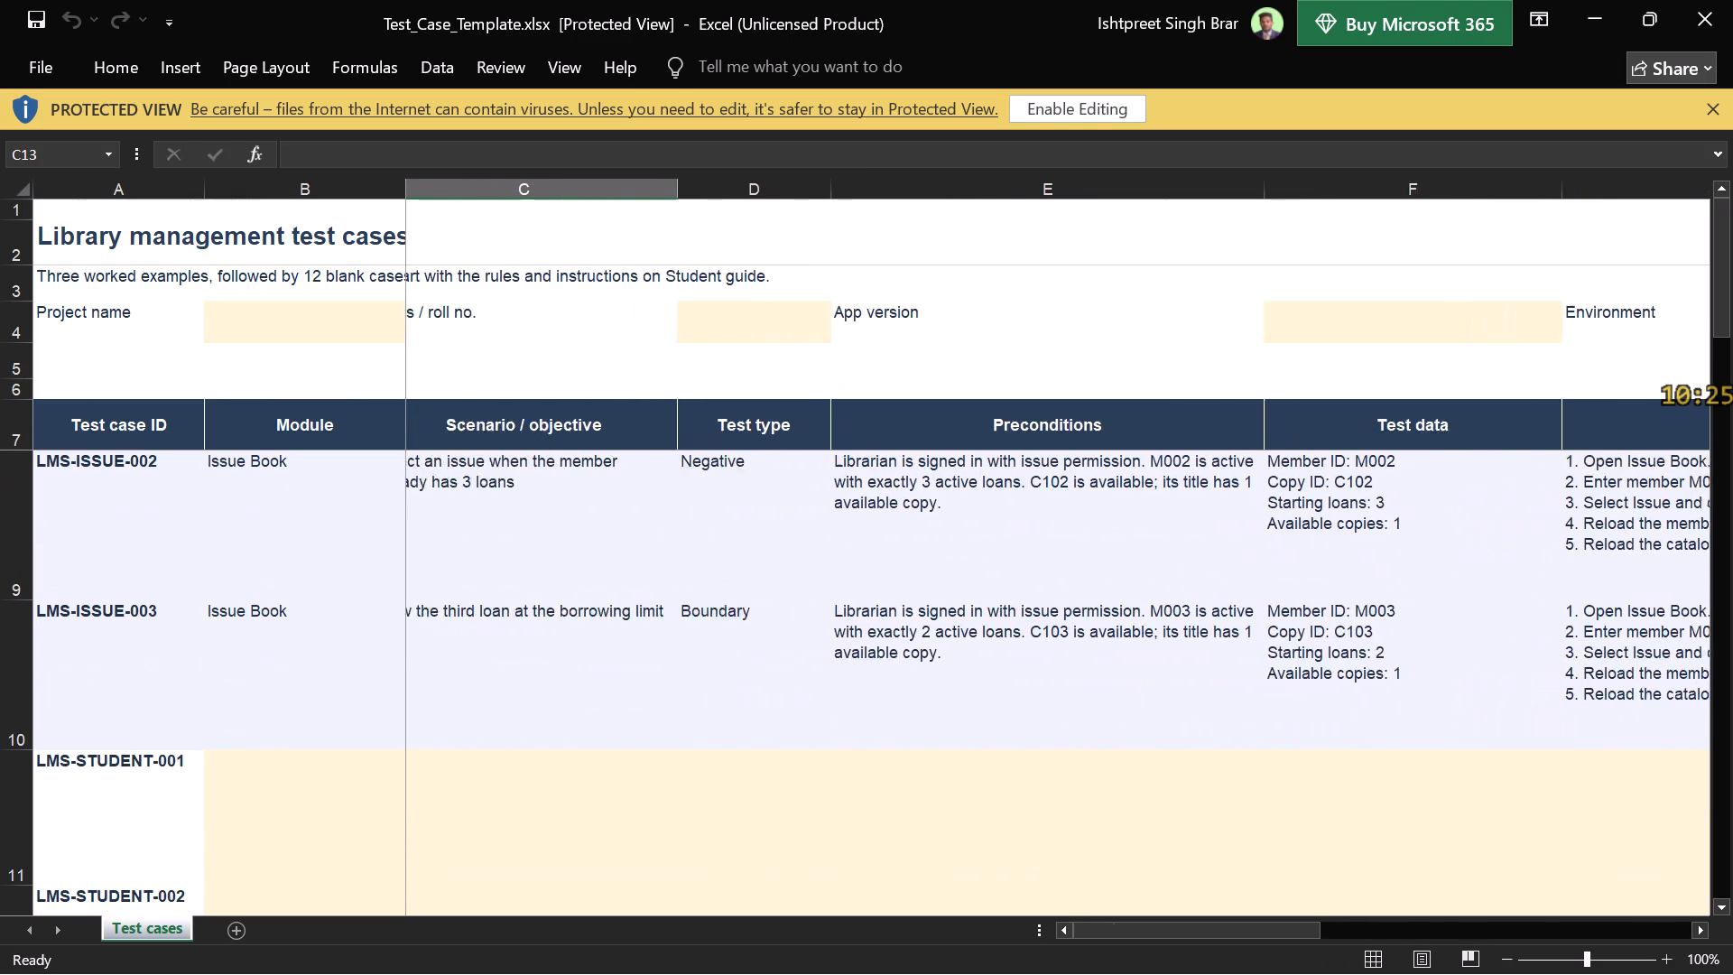
pyautogui.scroll(5, 783, 566)
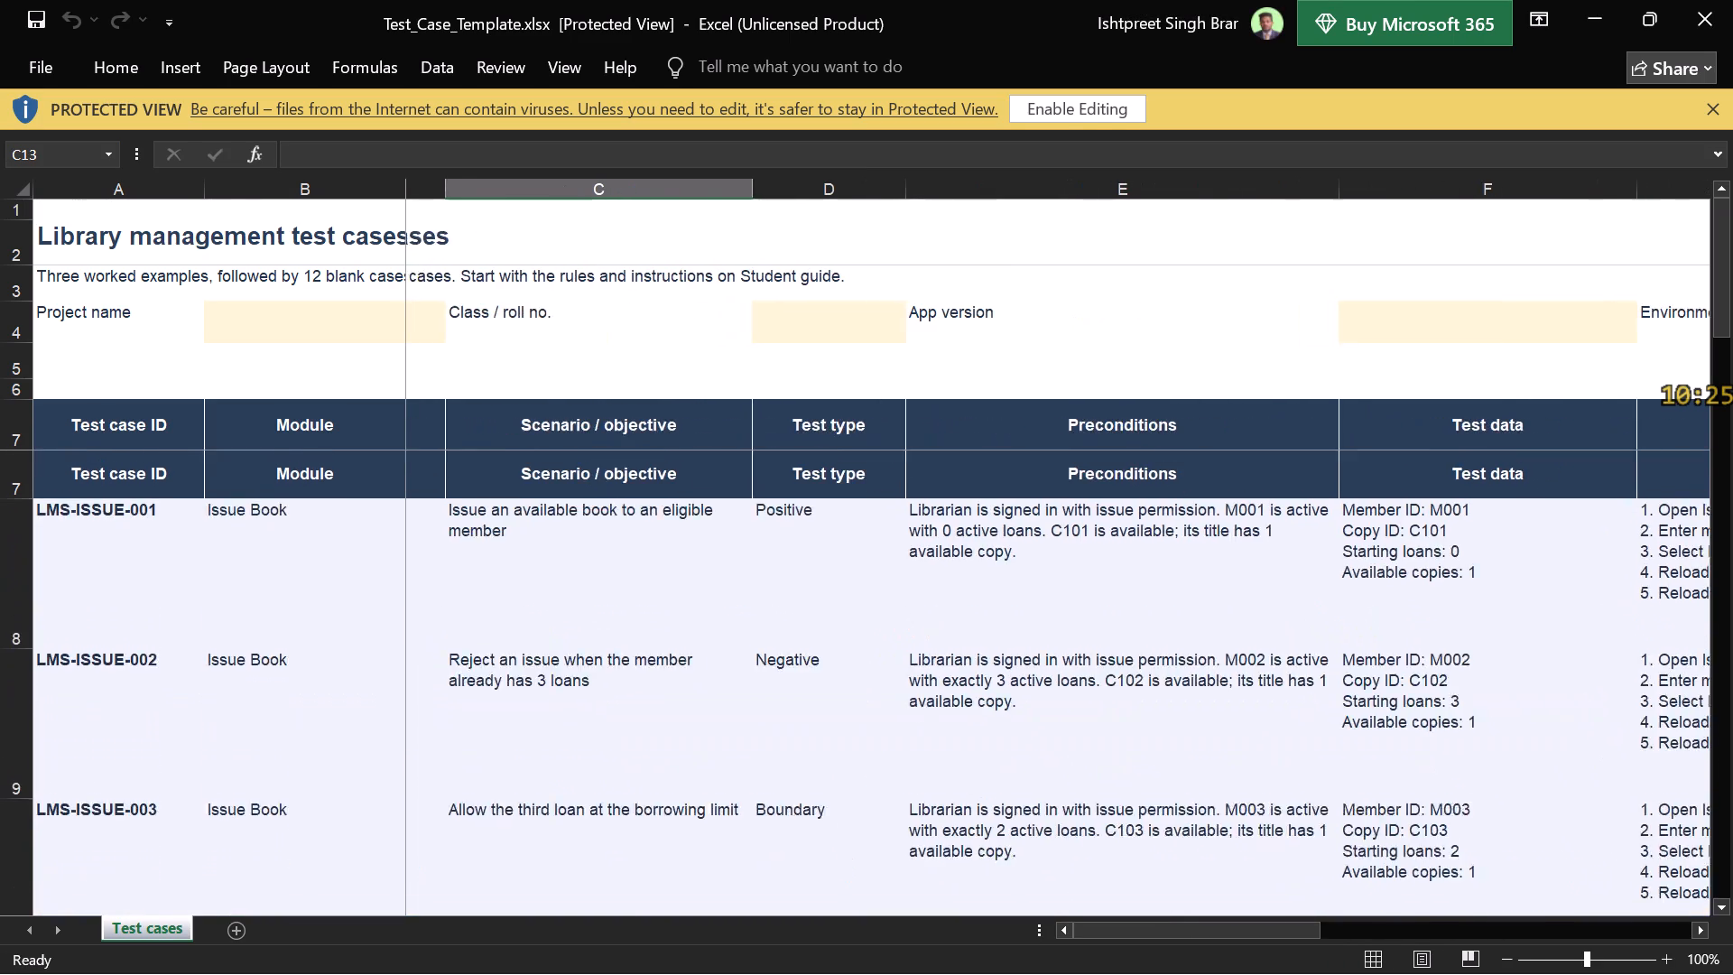
pyautogui.scroll(1, 783, 566)
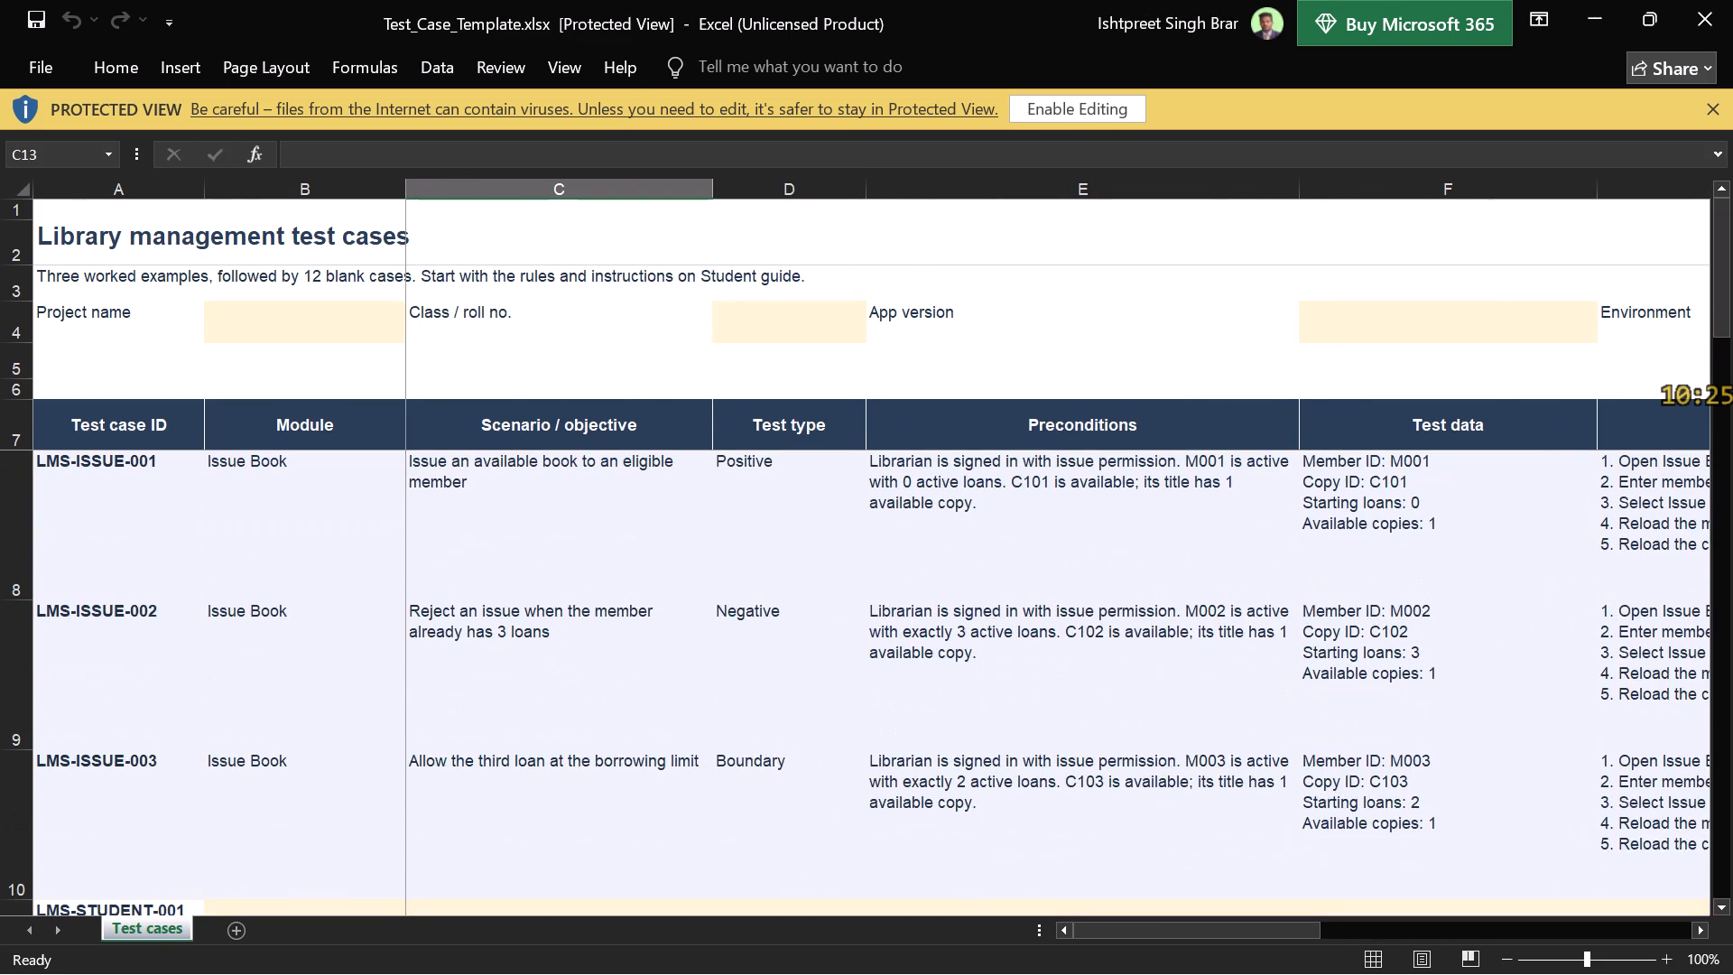
pyautogui.hscroll(-12, 994, 623)
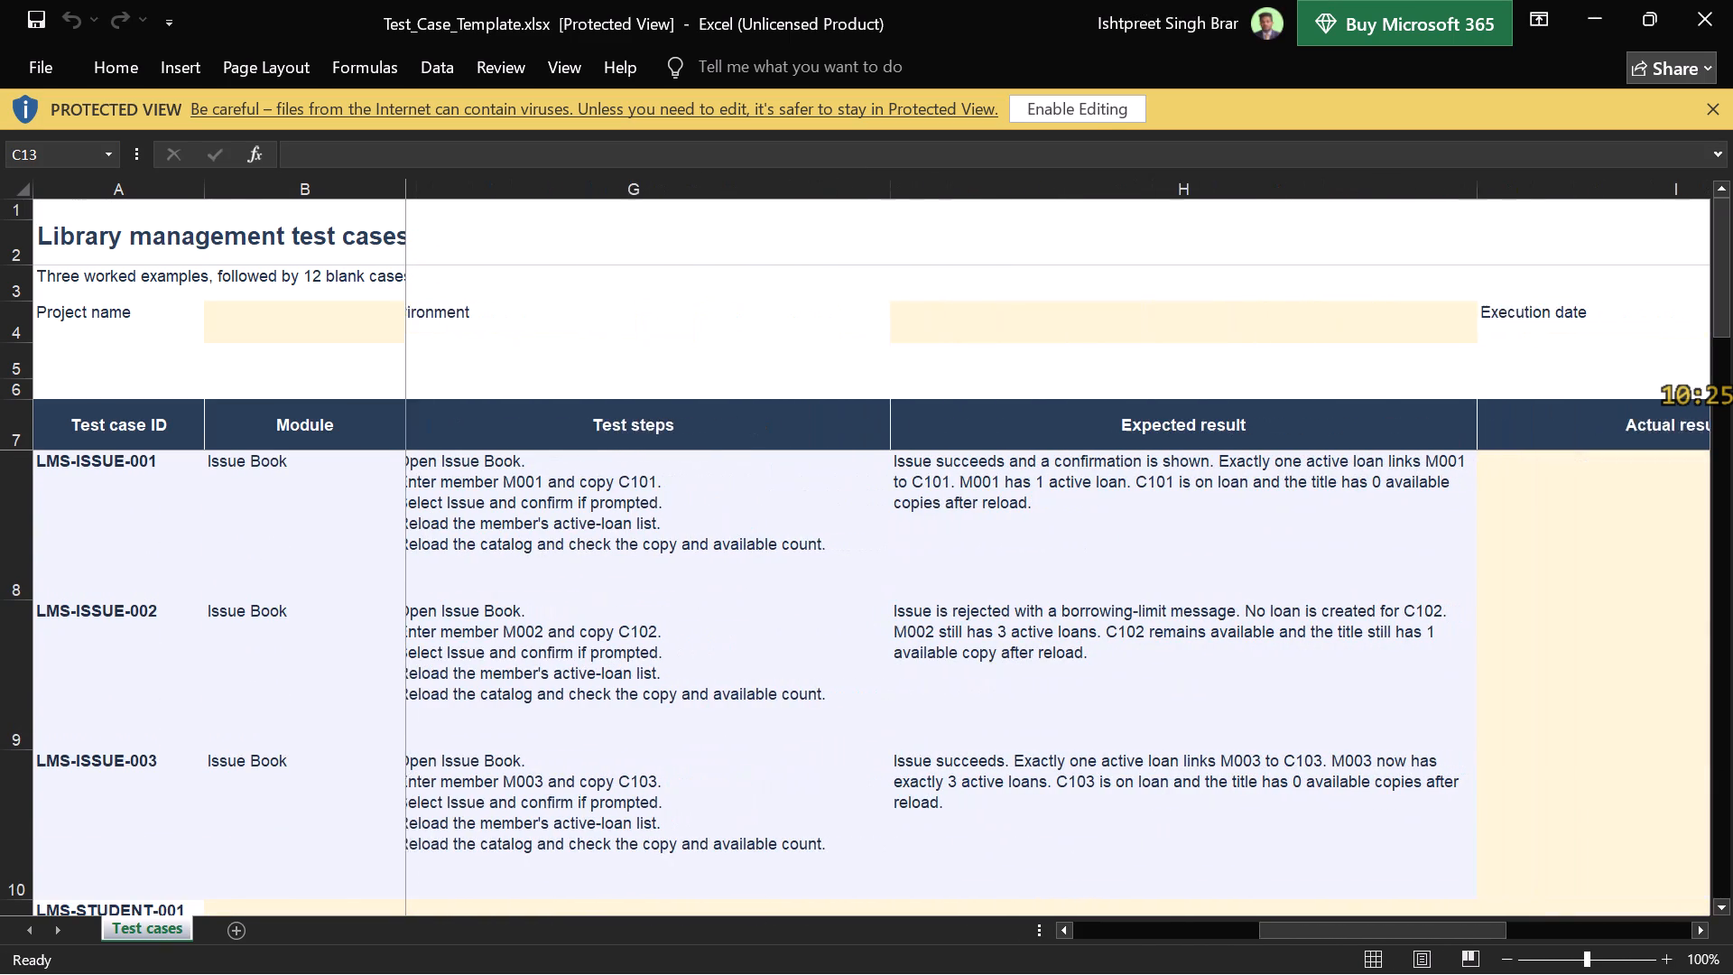
pyautogui.scroll(2, 1235, 612)
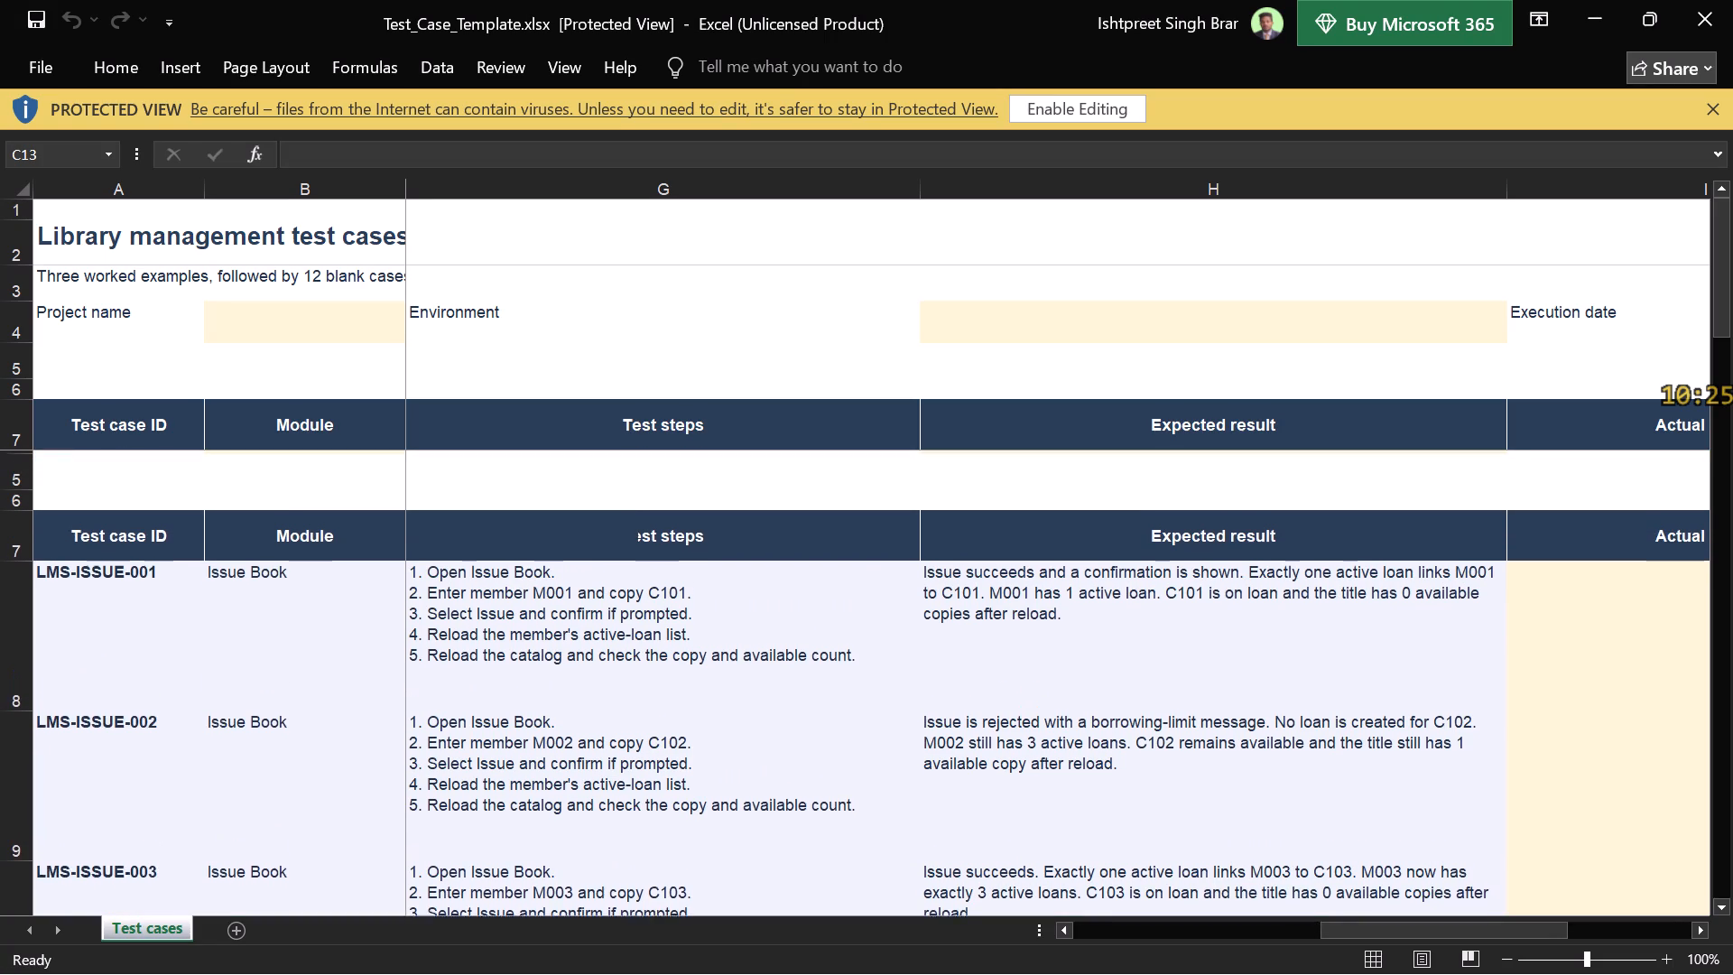
pyautogui.scroll(1, 1235, 612)
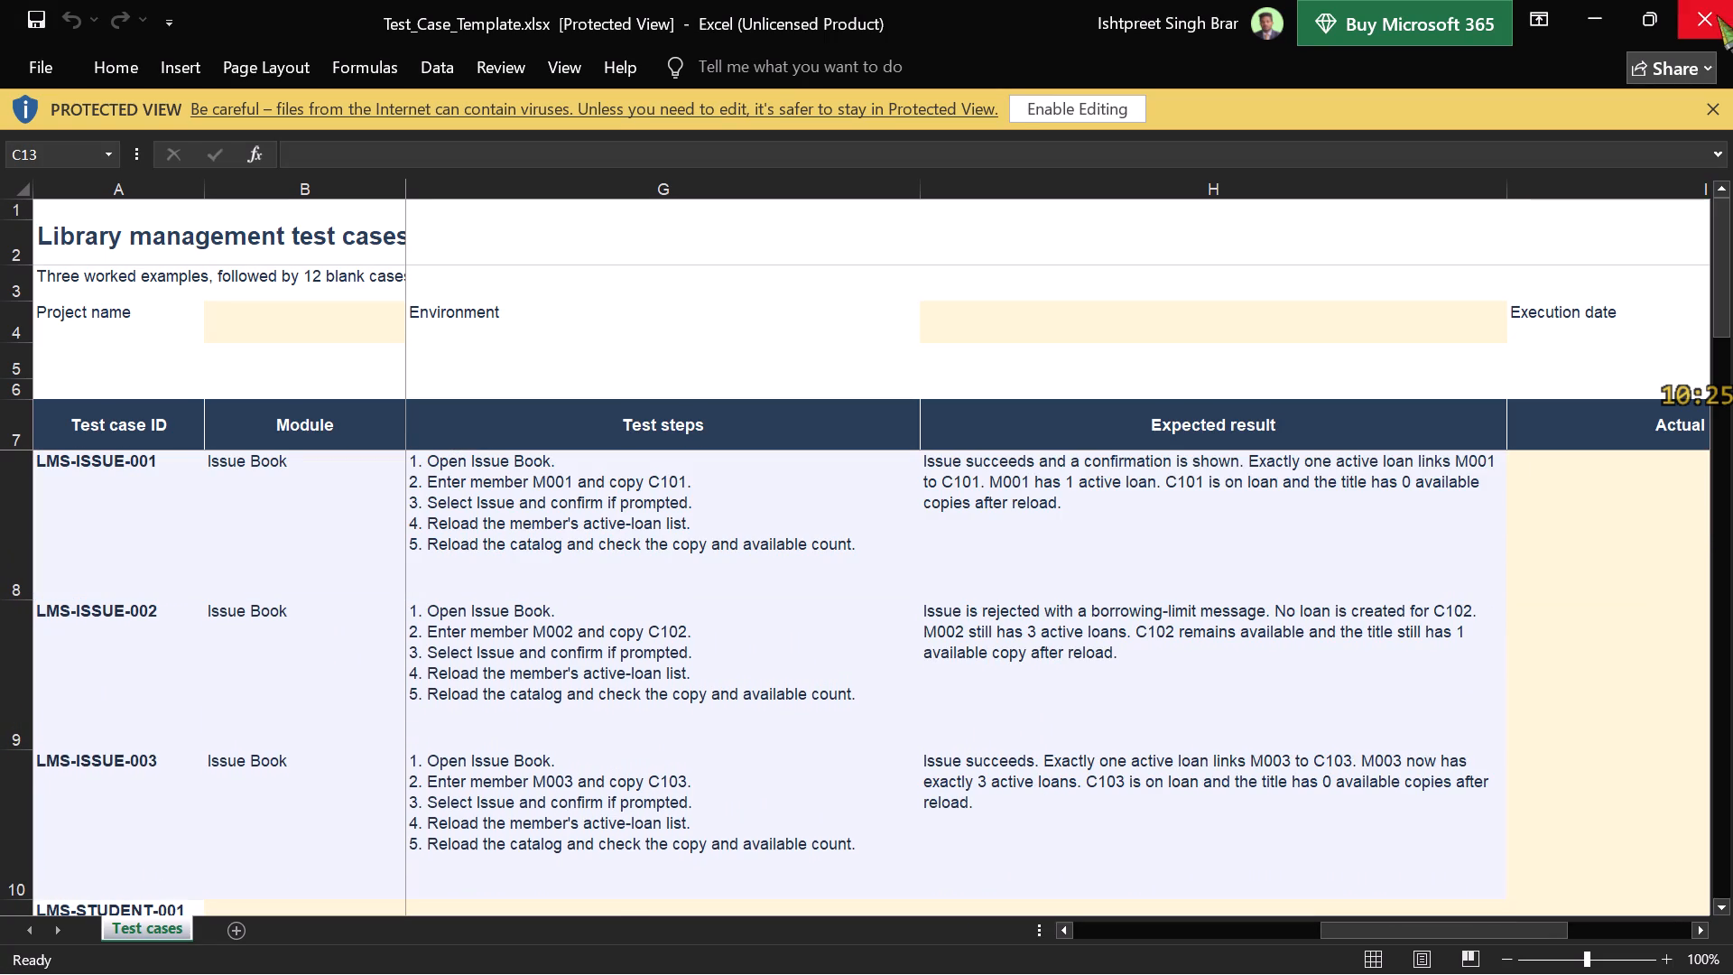
pyautogui.click(1716, 16)
# Review the Environment field and the Test steps and Expected result columns of the HostelFit test cases.
pyautogui.scroll(1, 1009, 512)
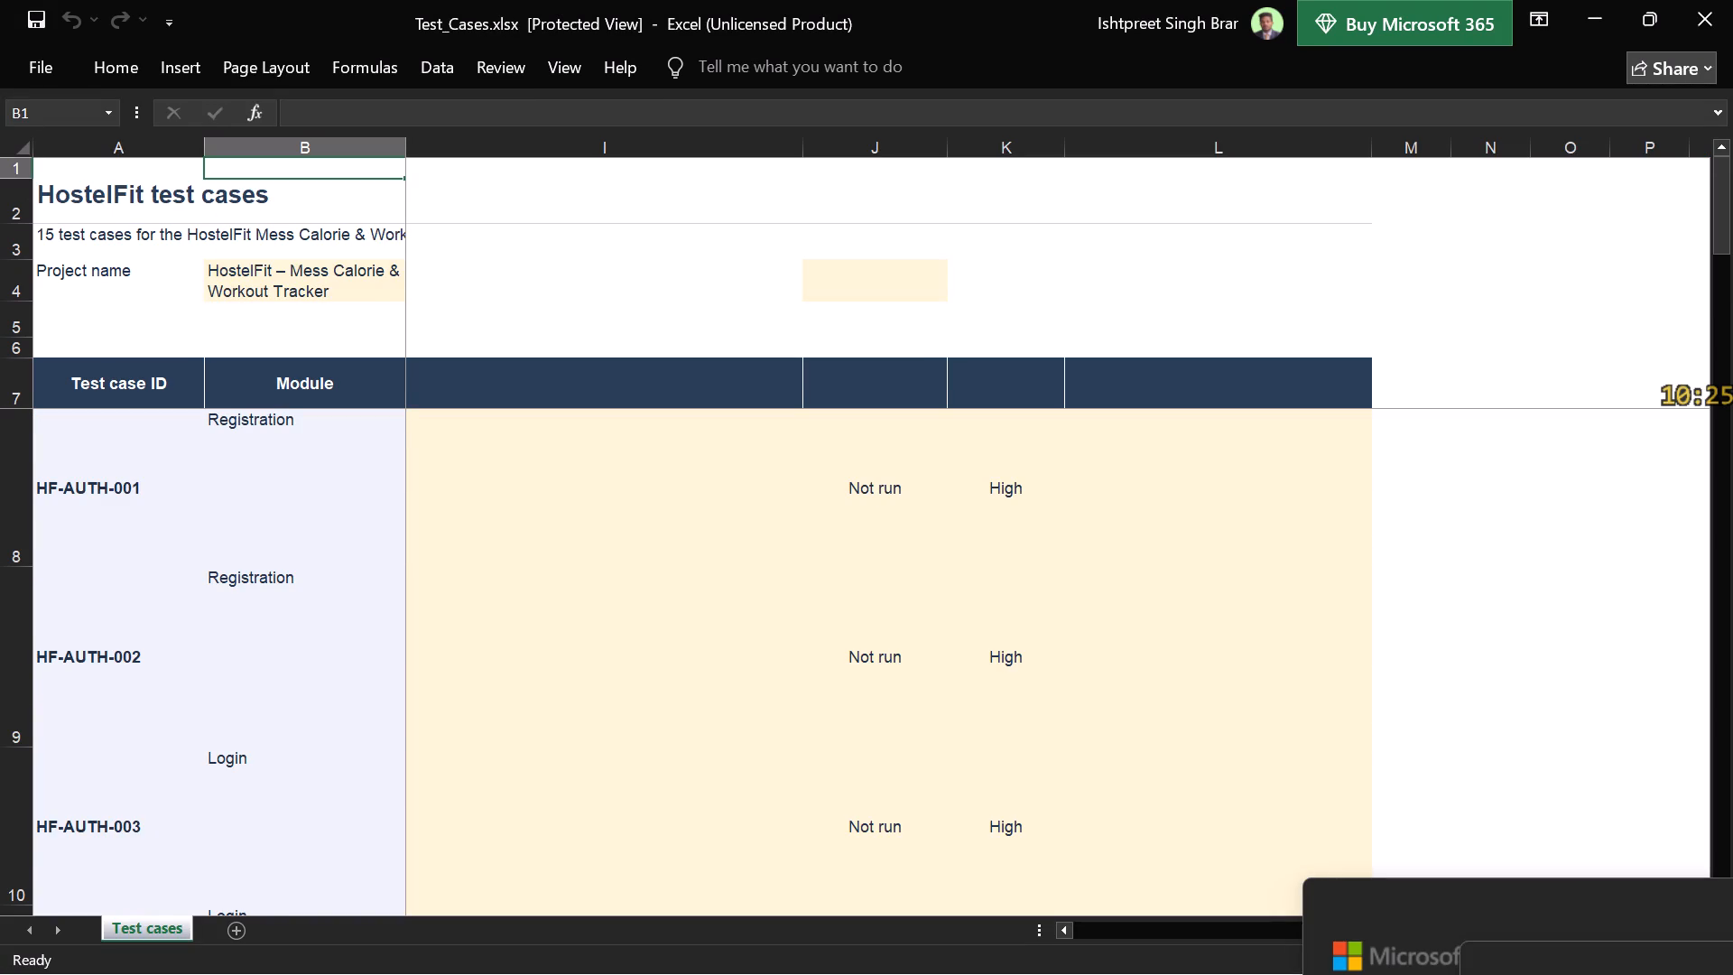
pyautogui.scroll(1, 1009, 512)
pyautogui.hscroll(2, 839, 565)
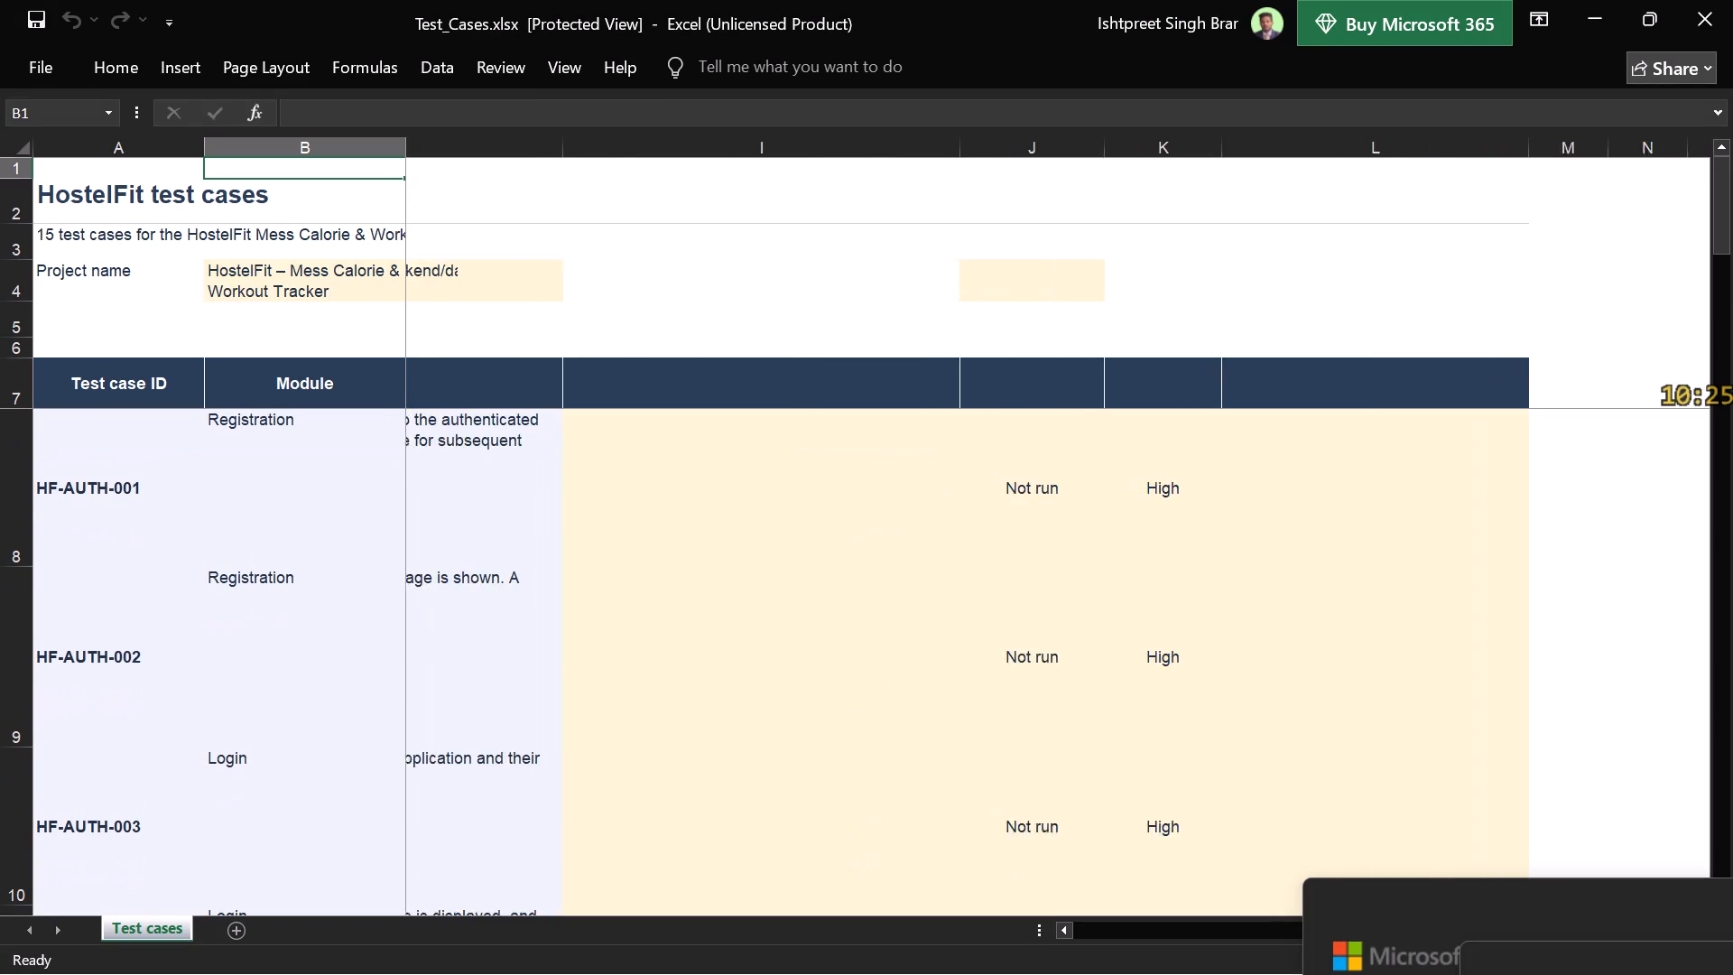
pyautogui.scroll(2, 839, 565)
pyautogui.hscroll(5, 839, 565)
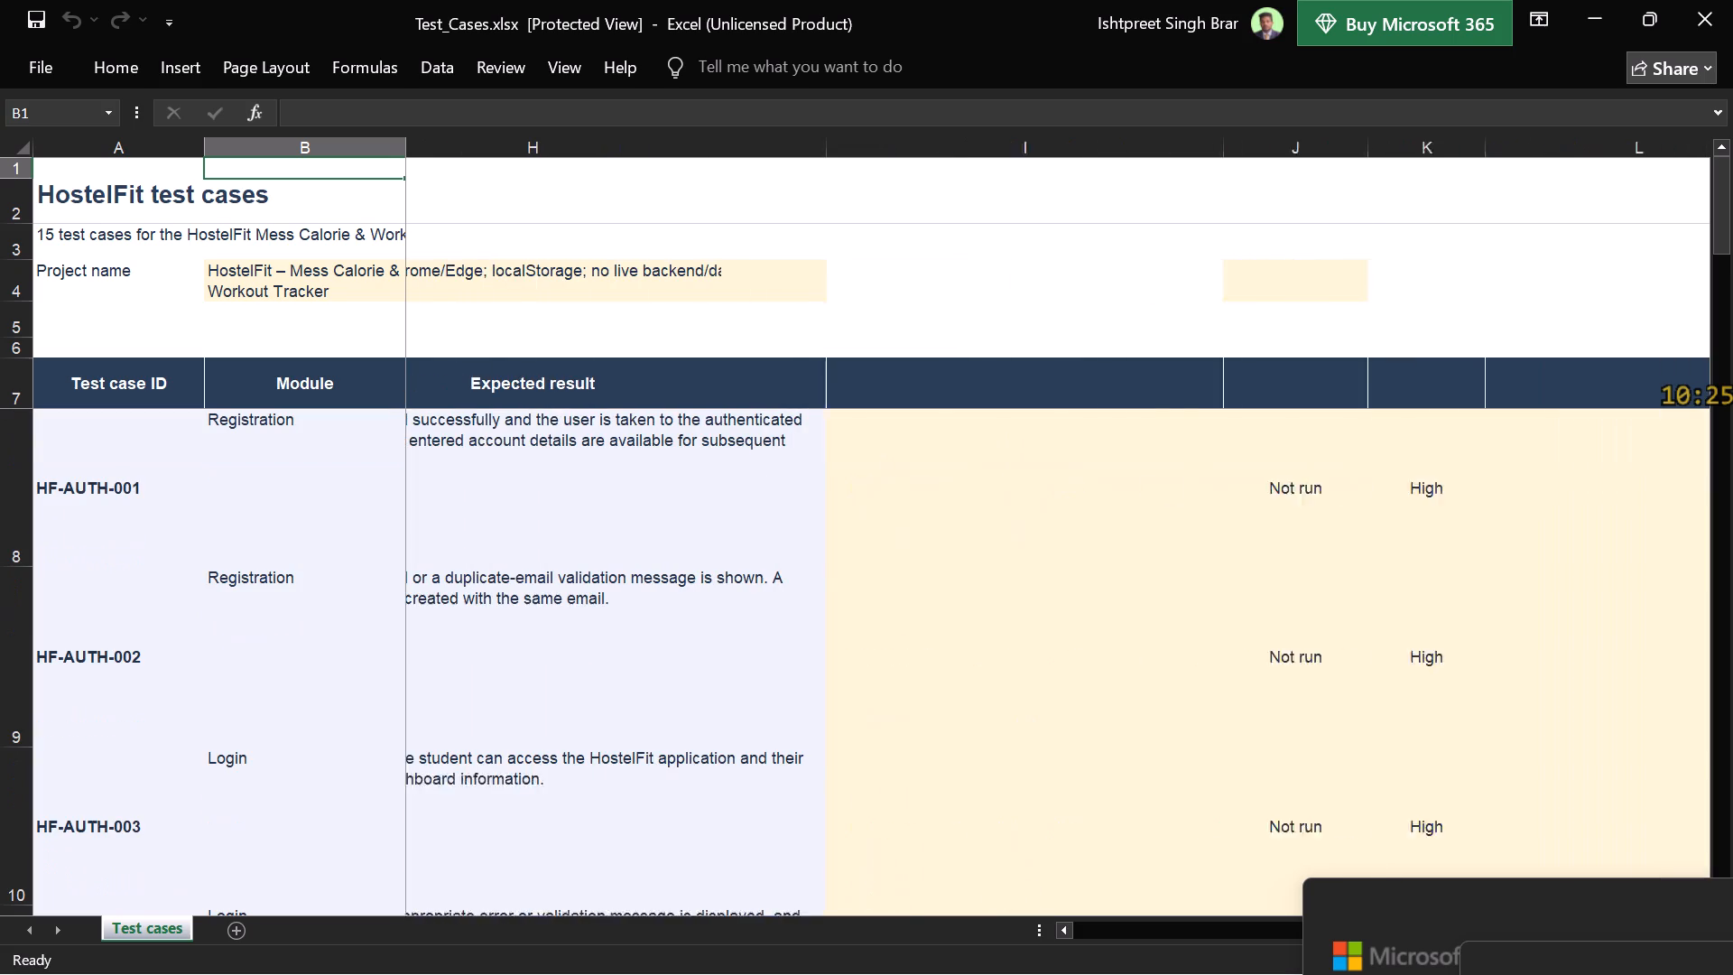
pyautogui.hscroll(2, 839, 565)
pyautogui.scroll(1, 839, 565)
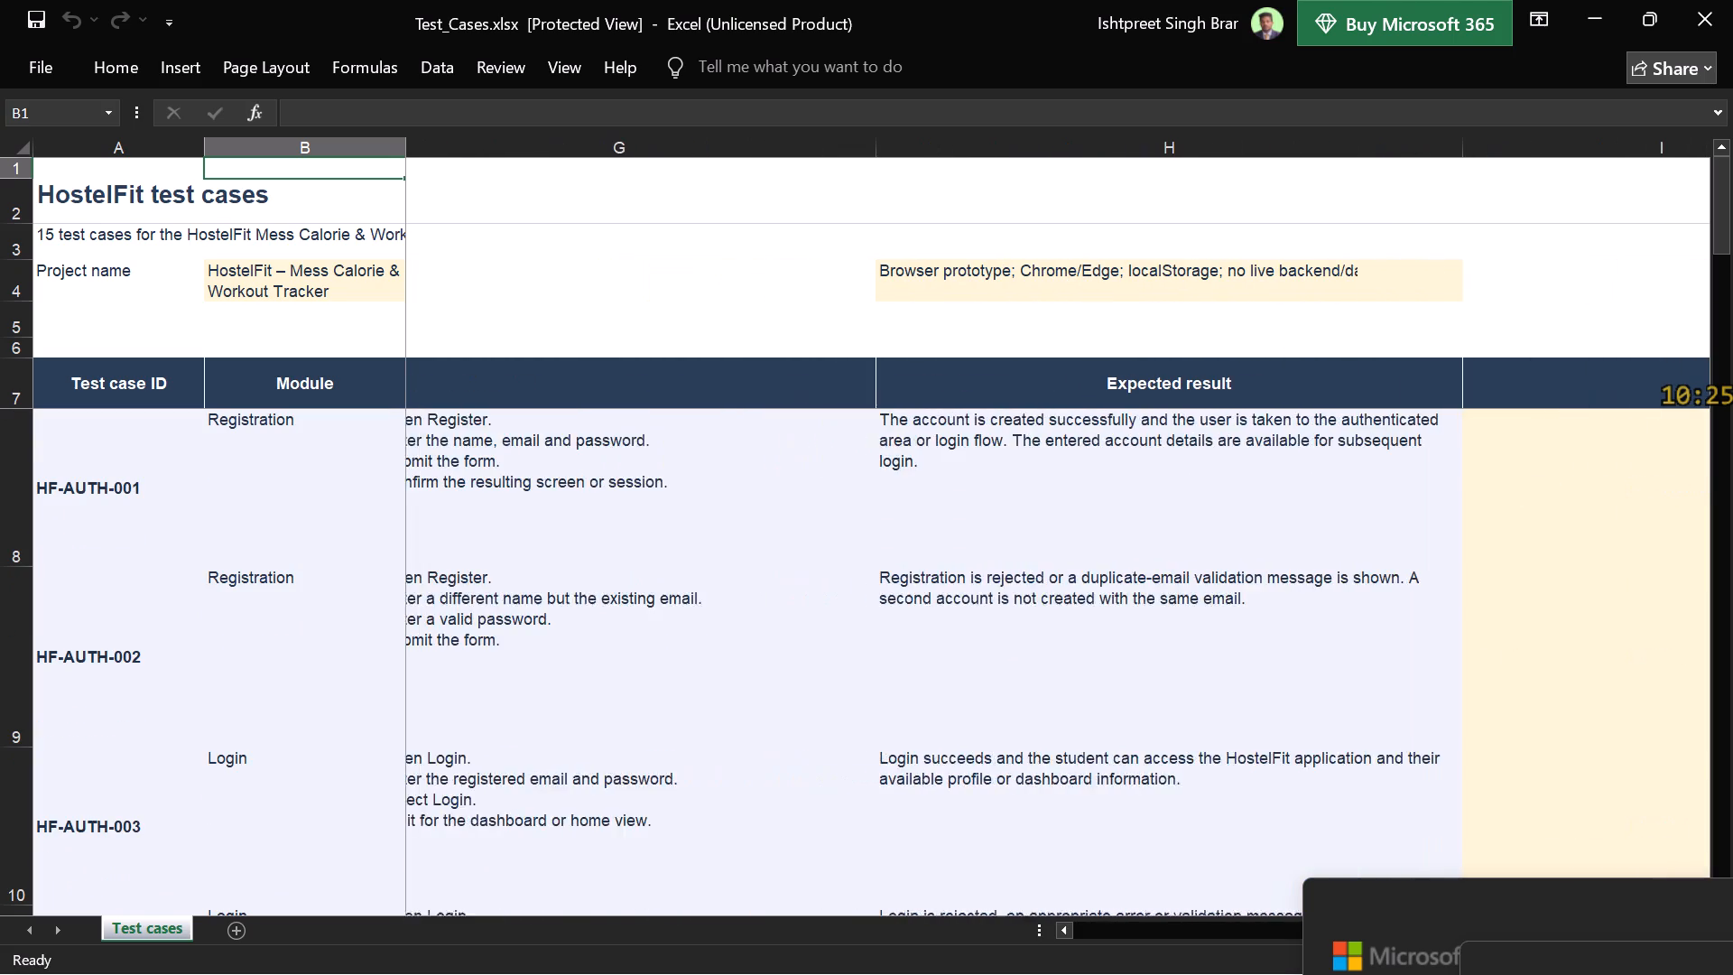
pyautogui.scroll(2, 839, 565)
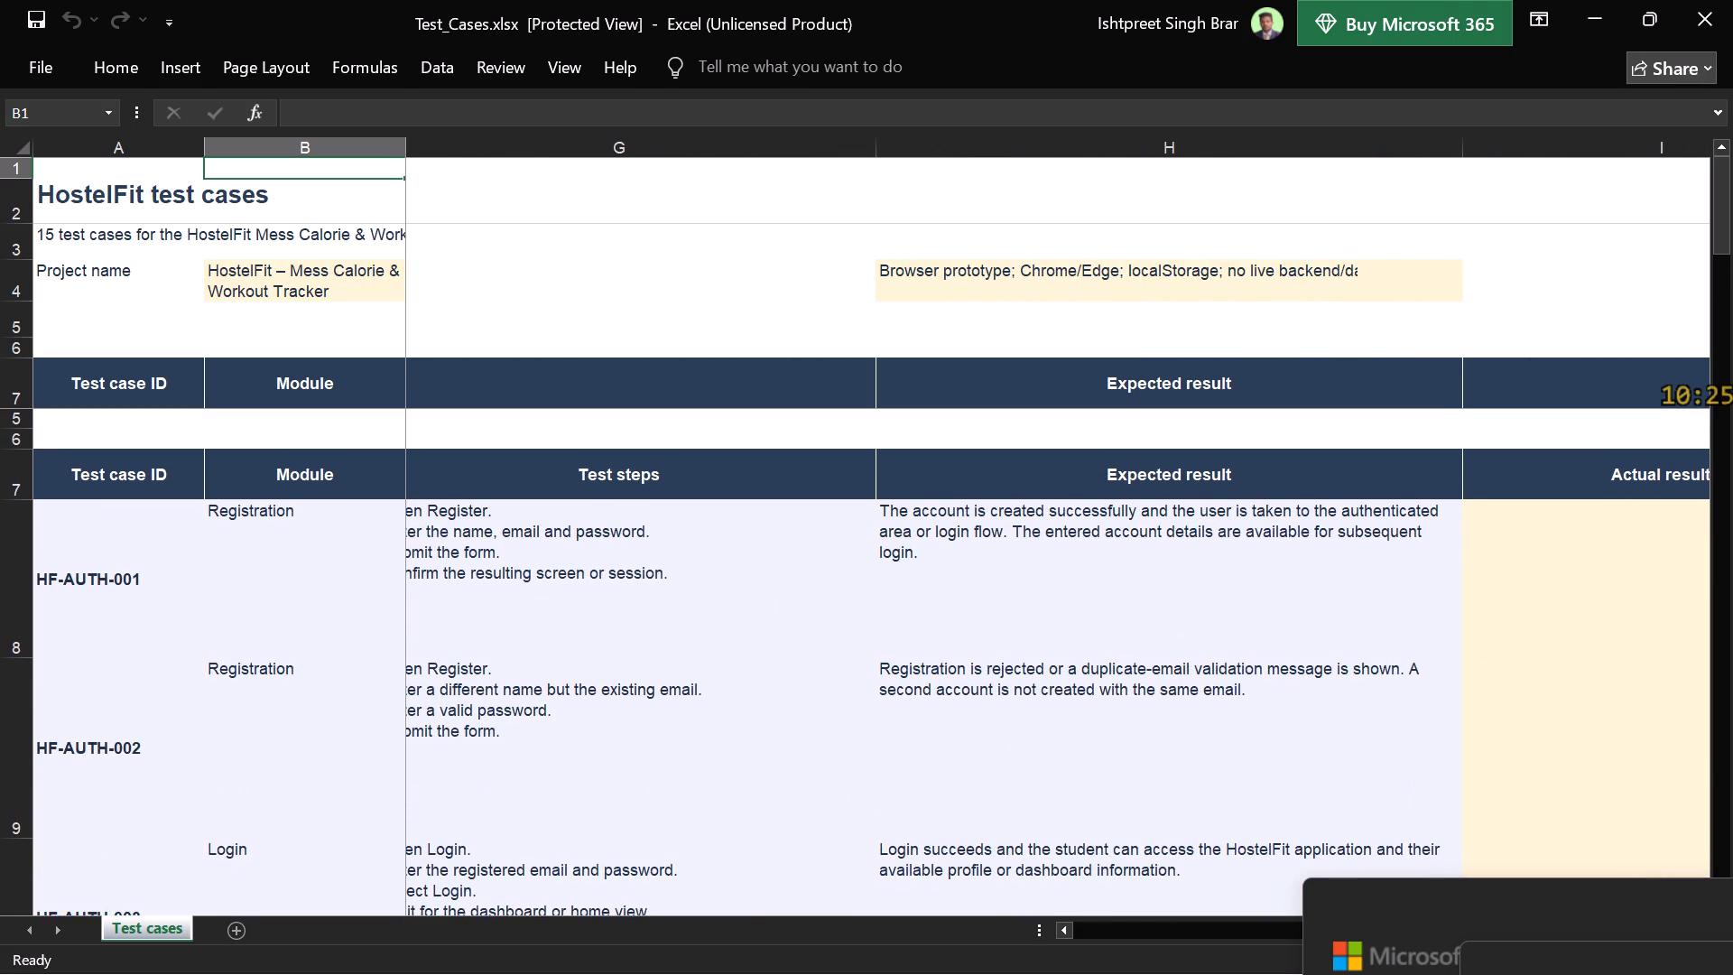
pyautogui.scroll(2, 839, 565)
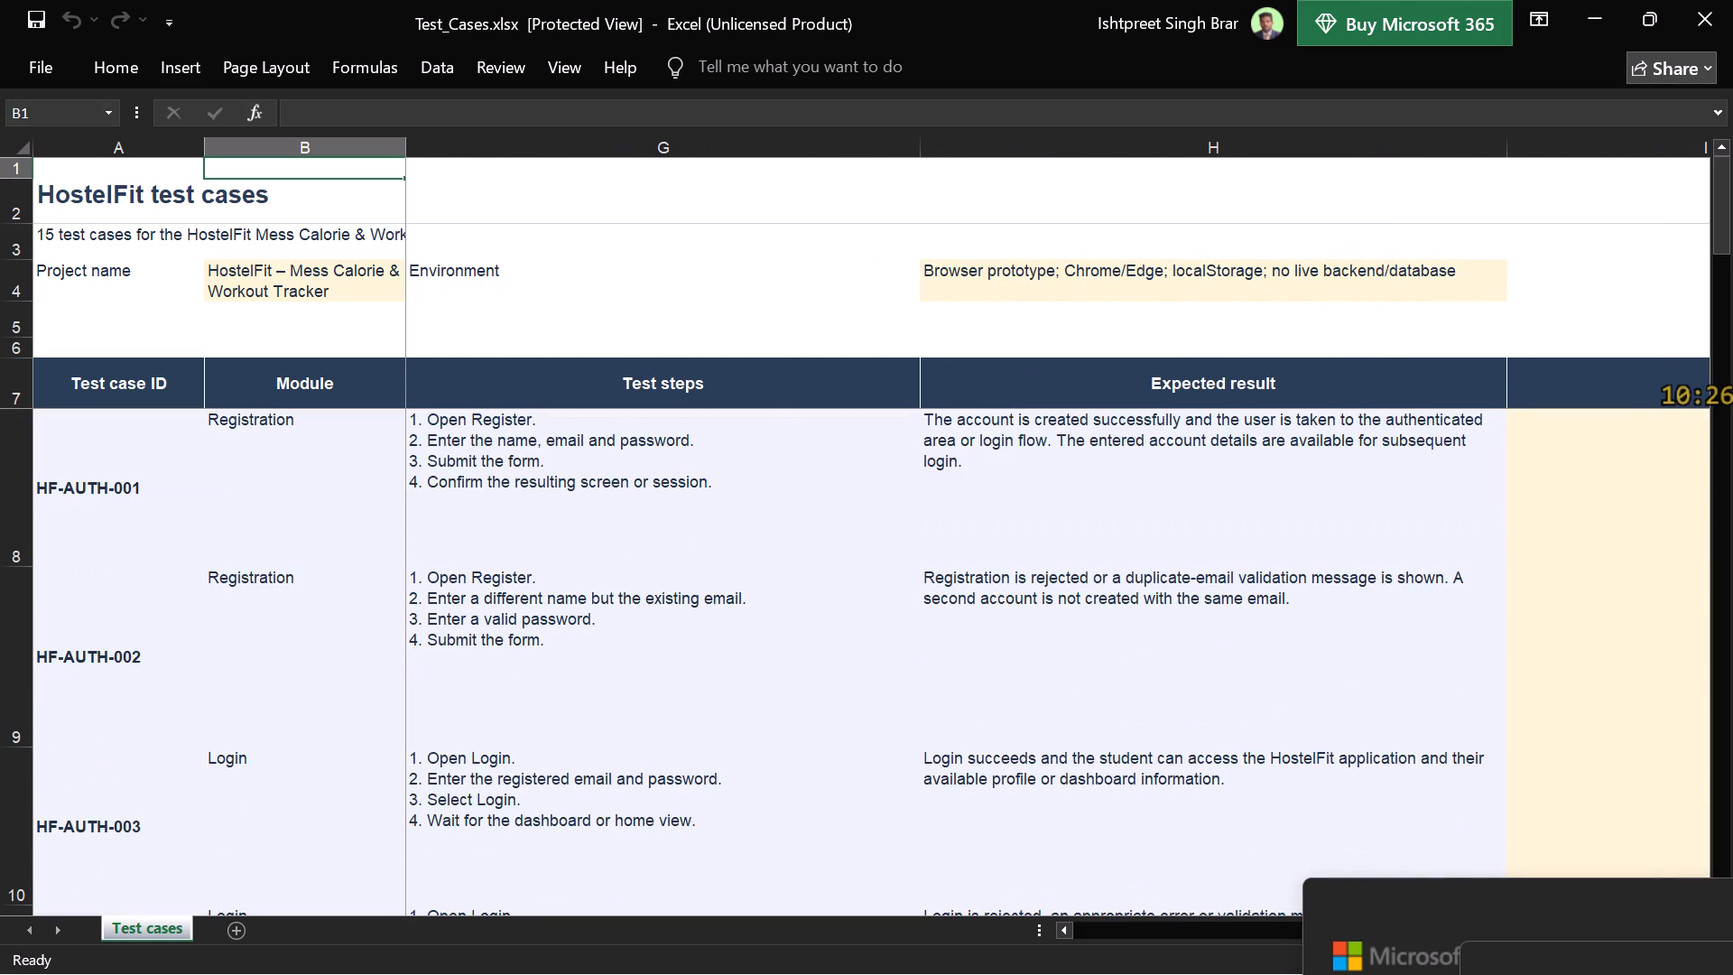
# Check the Execution date field and the Actual result, Status, Priority and Evidence / defect ID columns of the HostelFit sheet.
pyautogui.hscroll(-5, 839, 565)
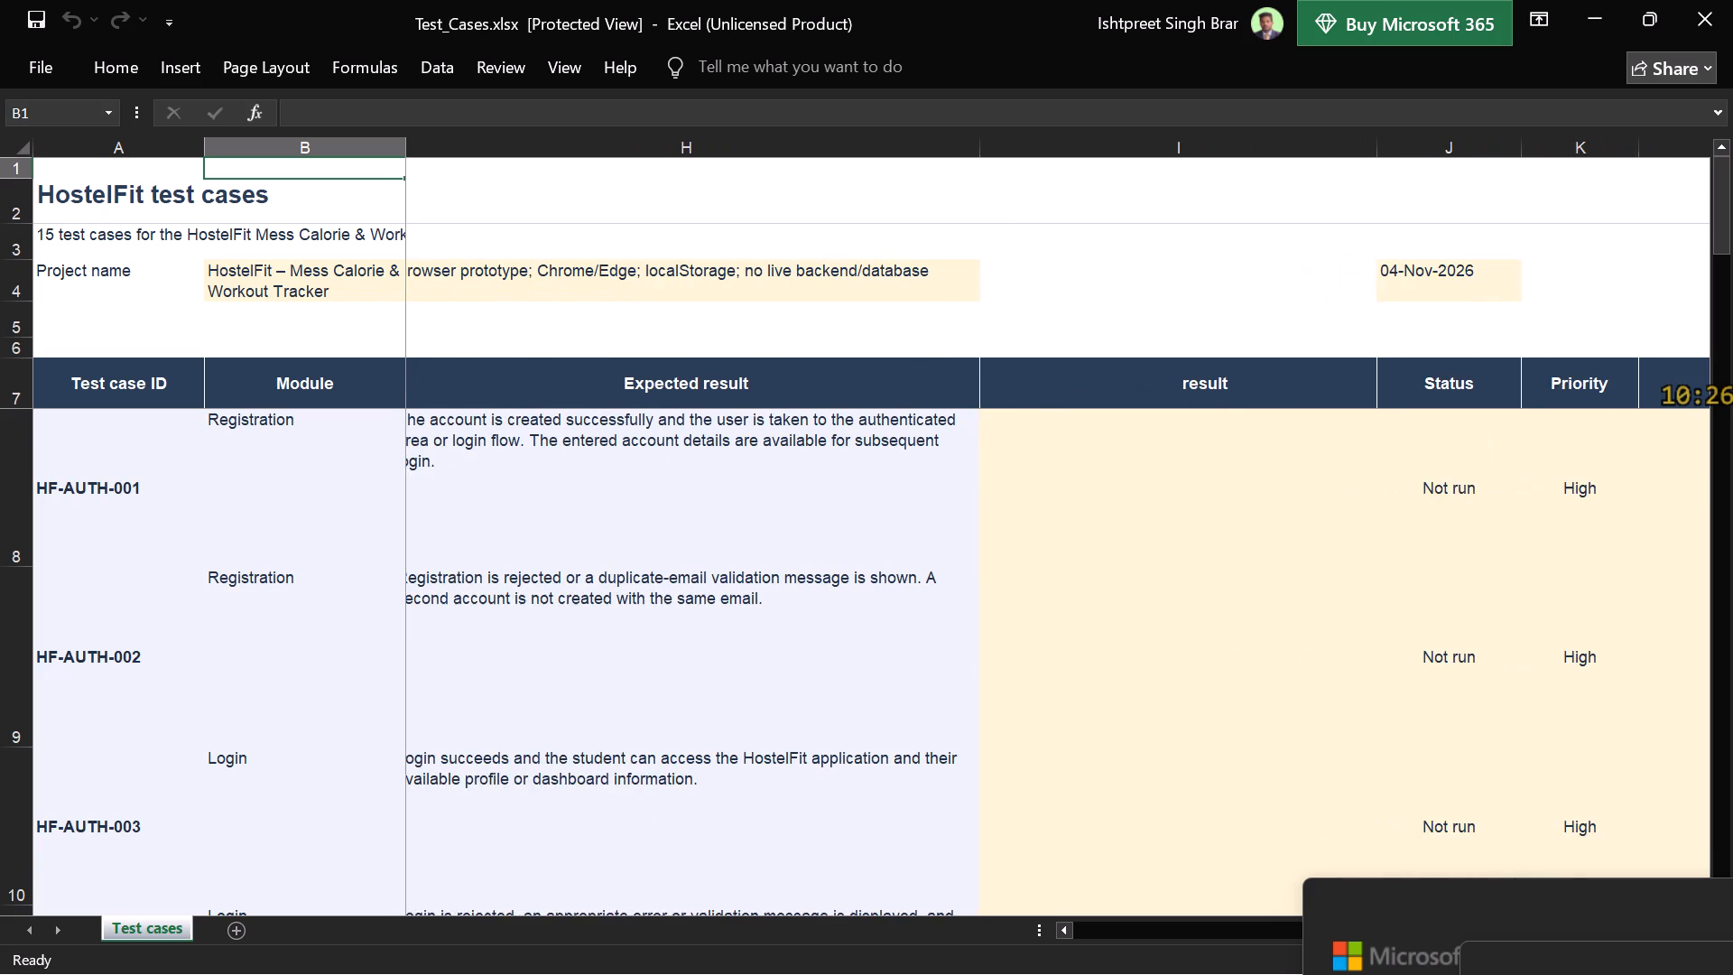
pyautogui.scroll(3, 839, 565)
pyautogui.hscroll(-3, 839, 565)
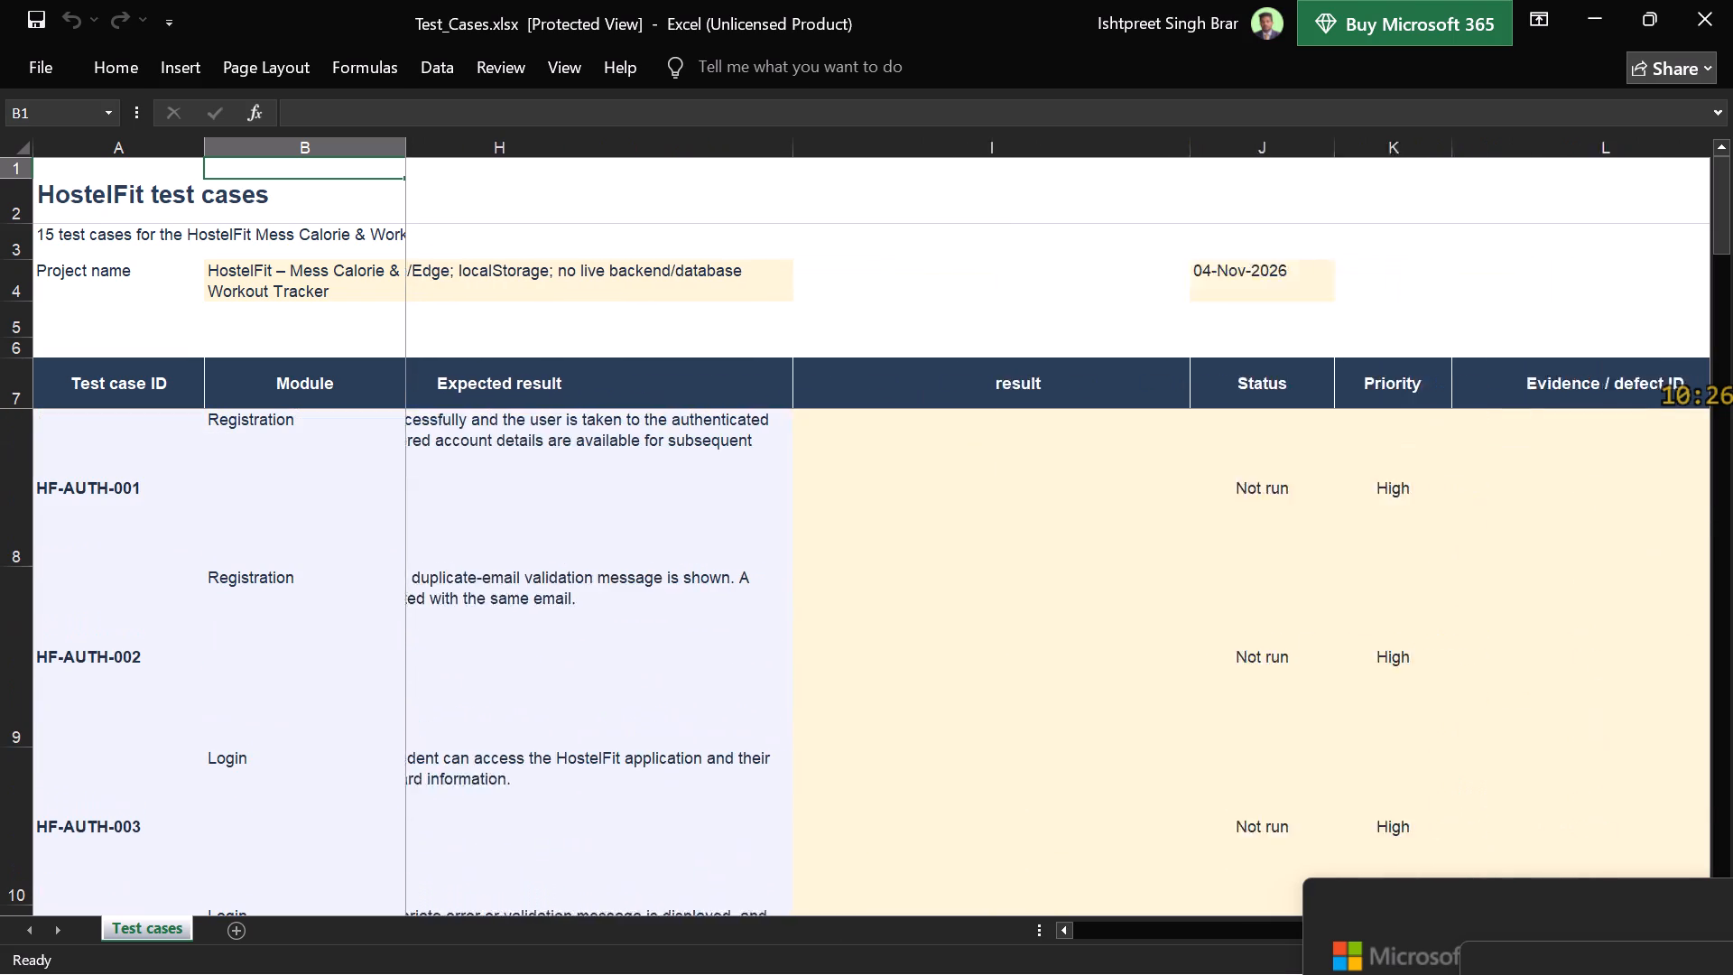
pyautogui.hscroll(-2, 839, 565)
pyautogui.scroll(4, 839, 565)
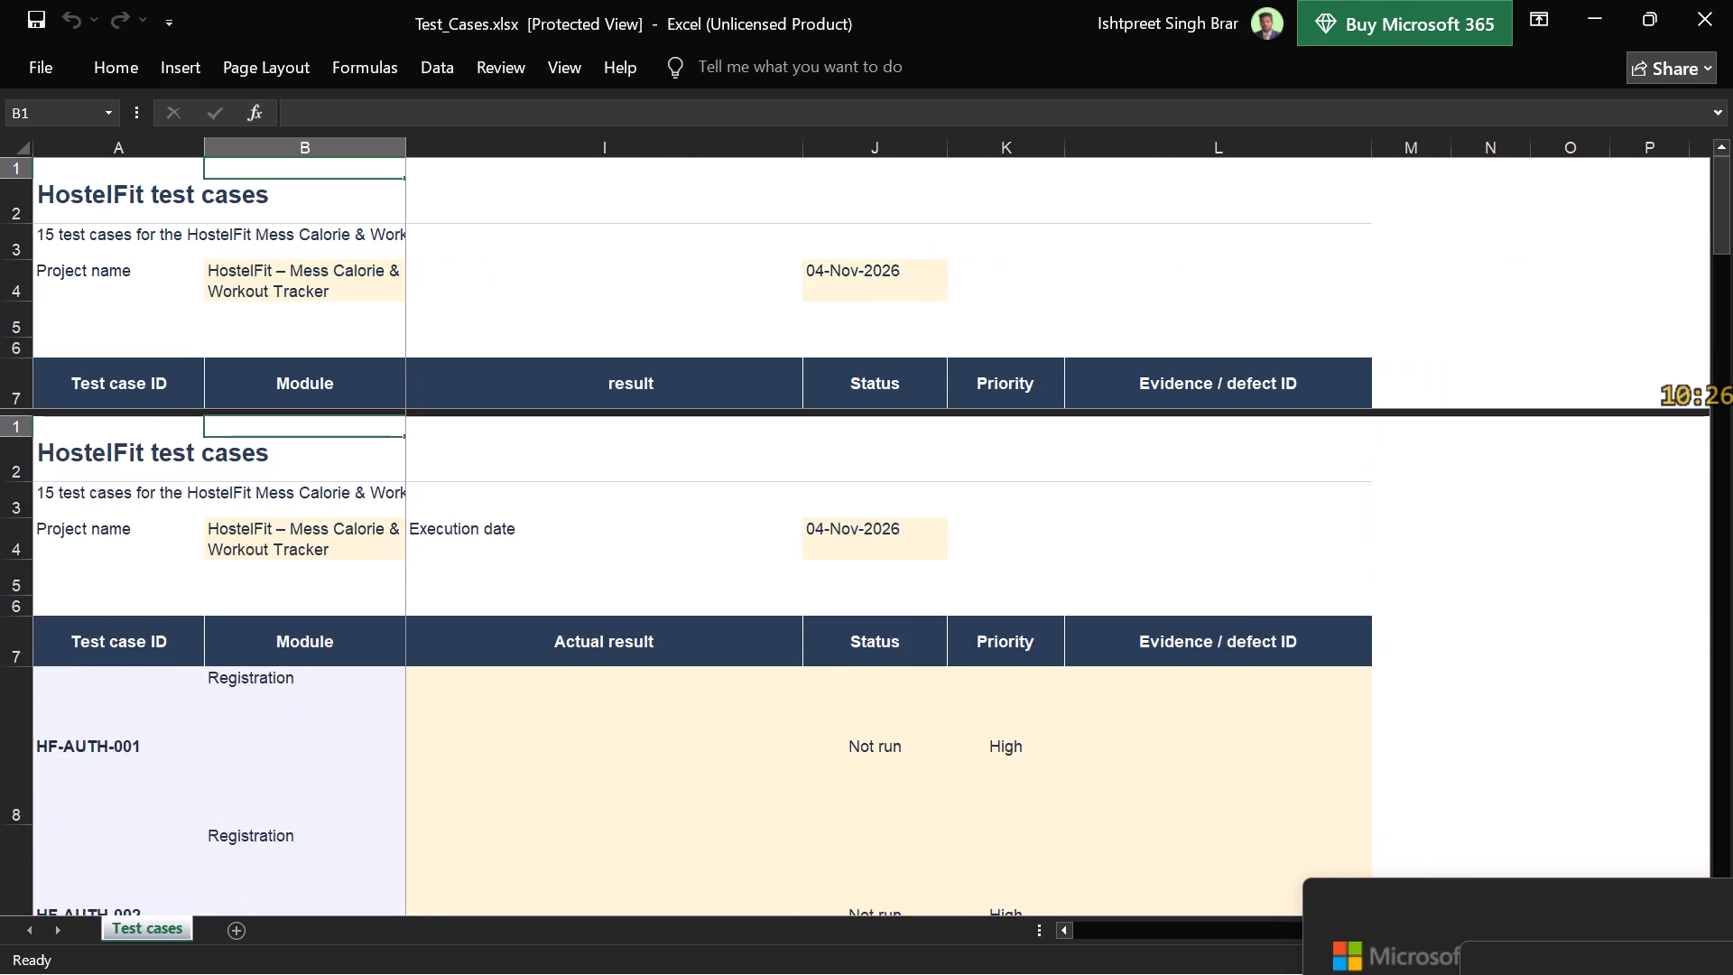
# Review the HostelFit sheet's project details and its Scenario / objective, Test type, Preconditions, Test data and Test steps columns again.
pyautogui.hscroll(3, 839, 565)
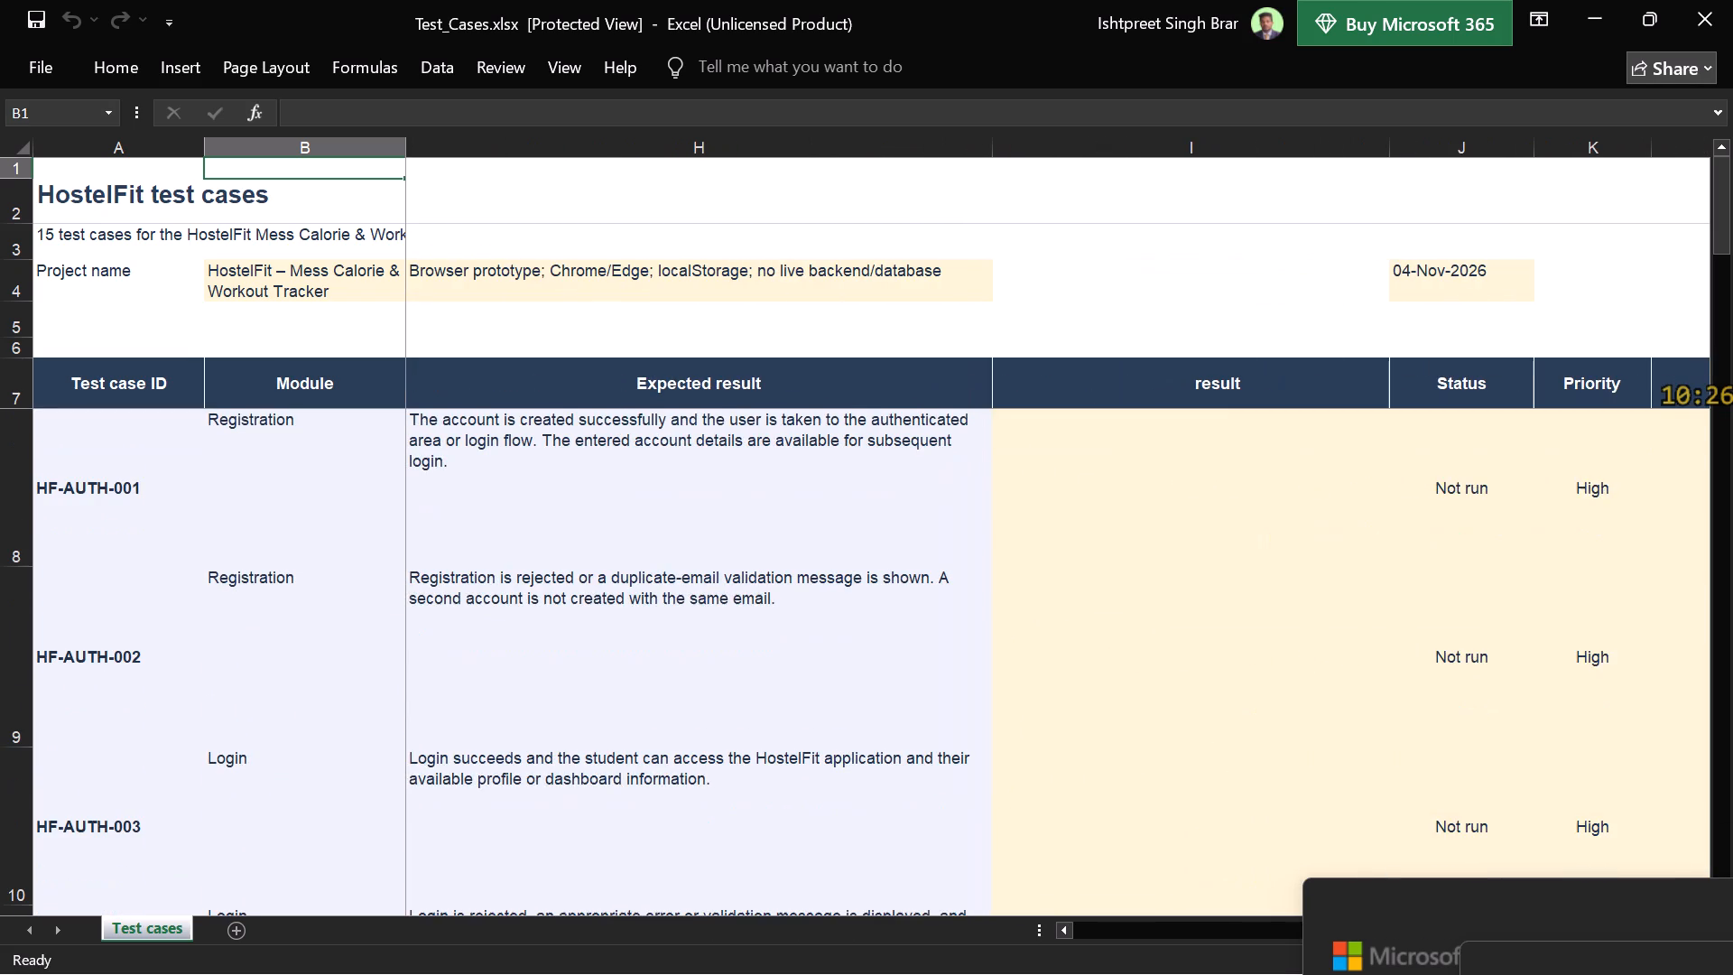
pyautogui.hscroll(5, 839, 565)
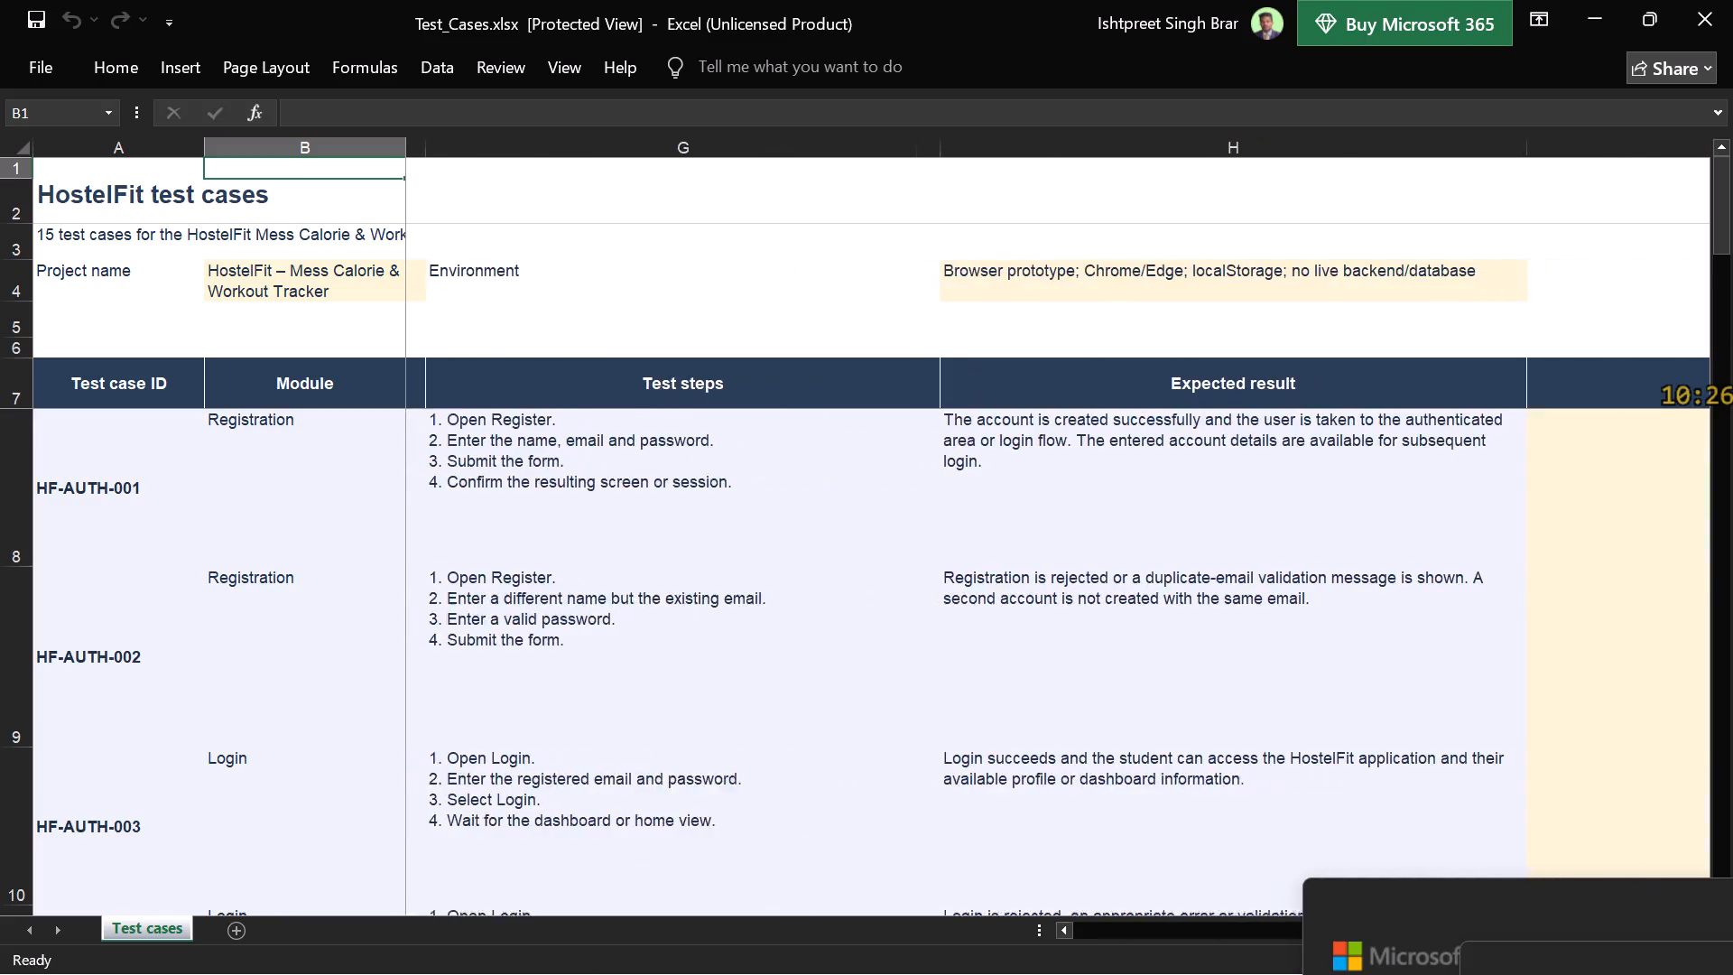
pyautogui.hscroll(3, 839, 565)
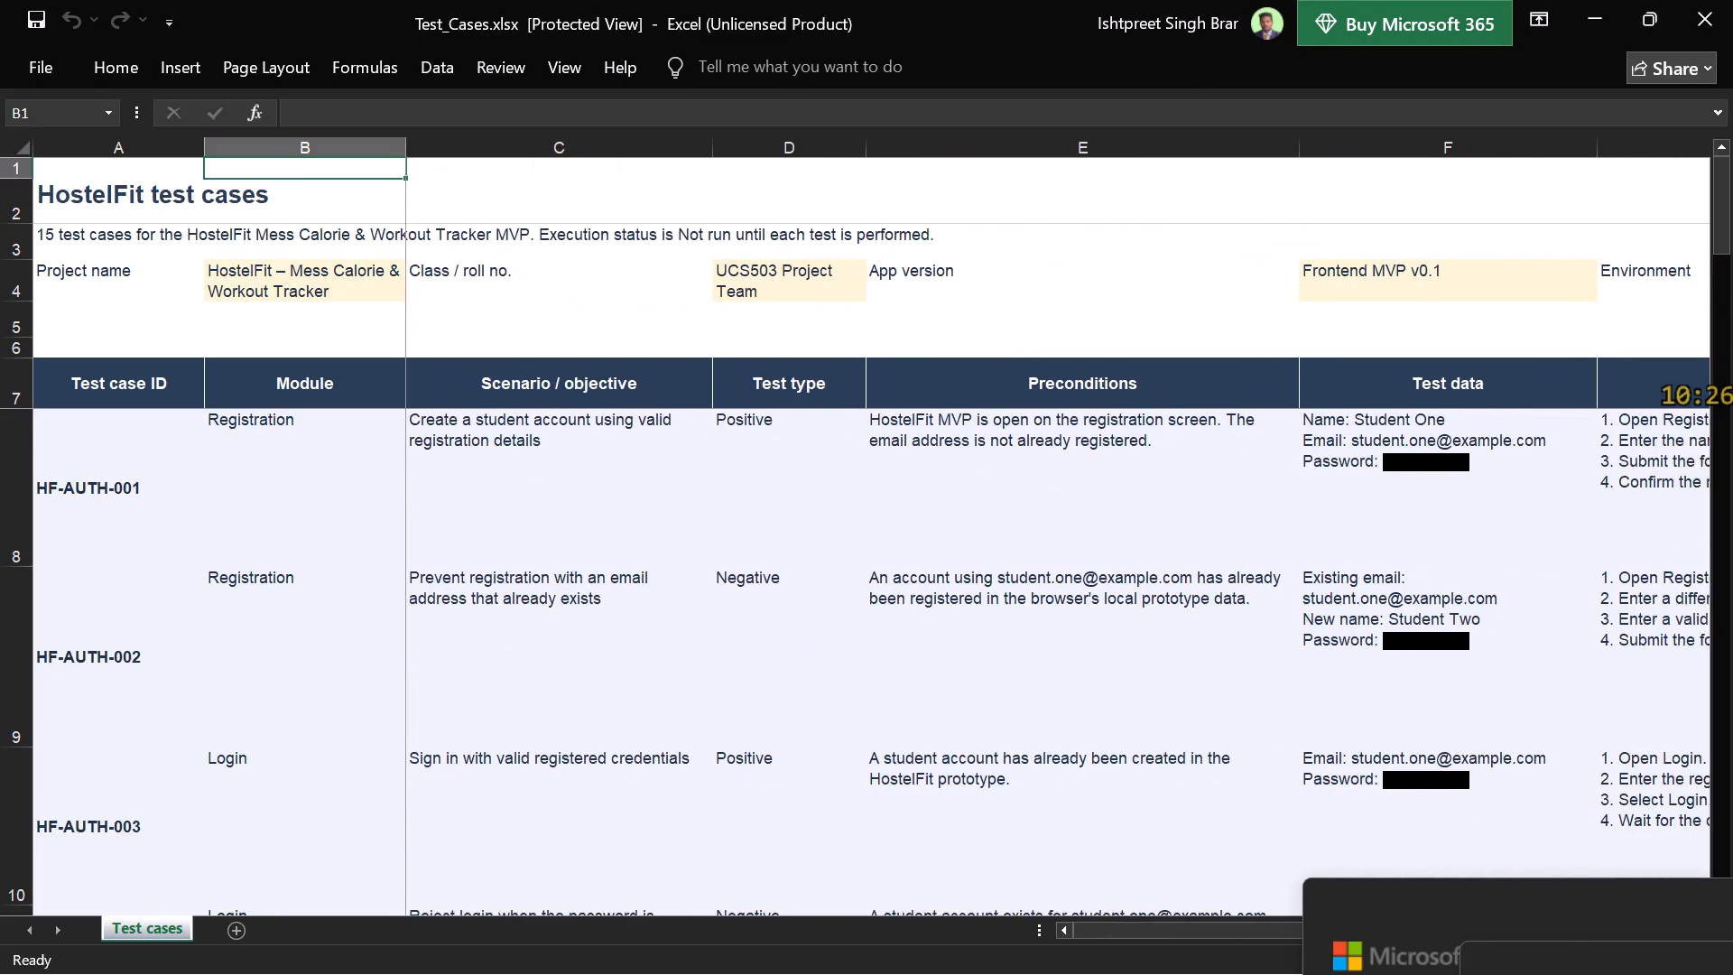
pyautogui.hscroll(1, 839, 565)
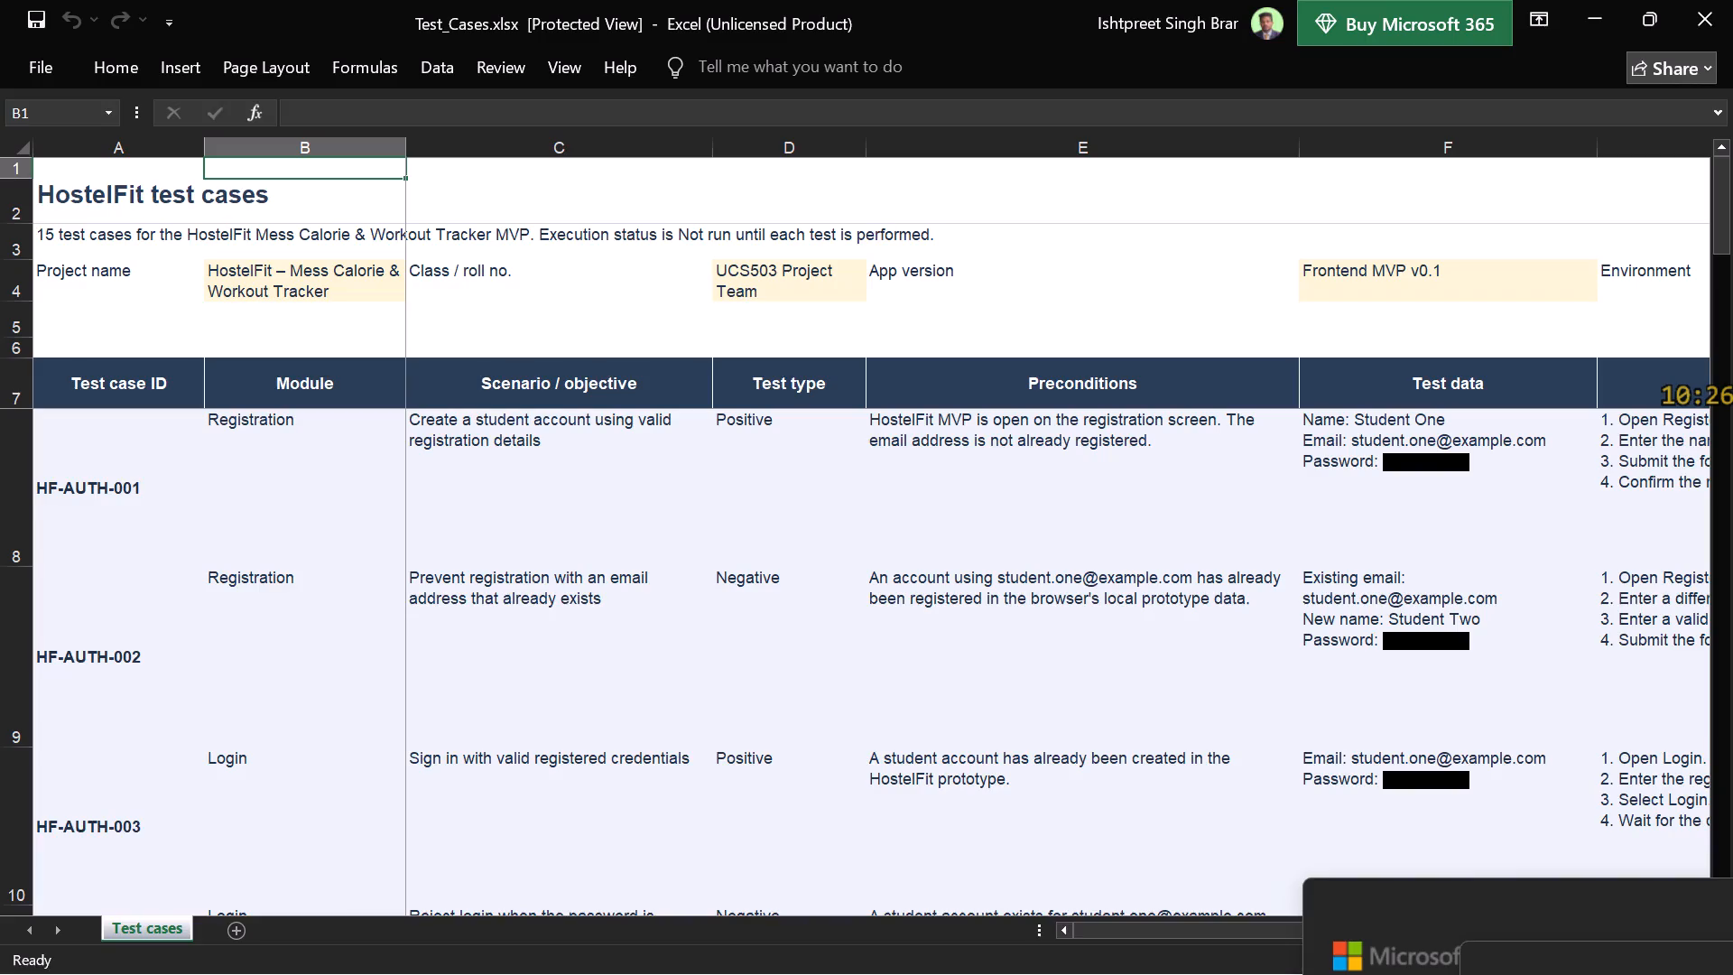
pyautogui.hscroll(-1, 893, 310)
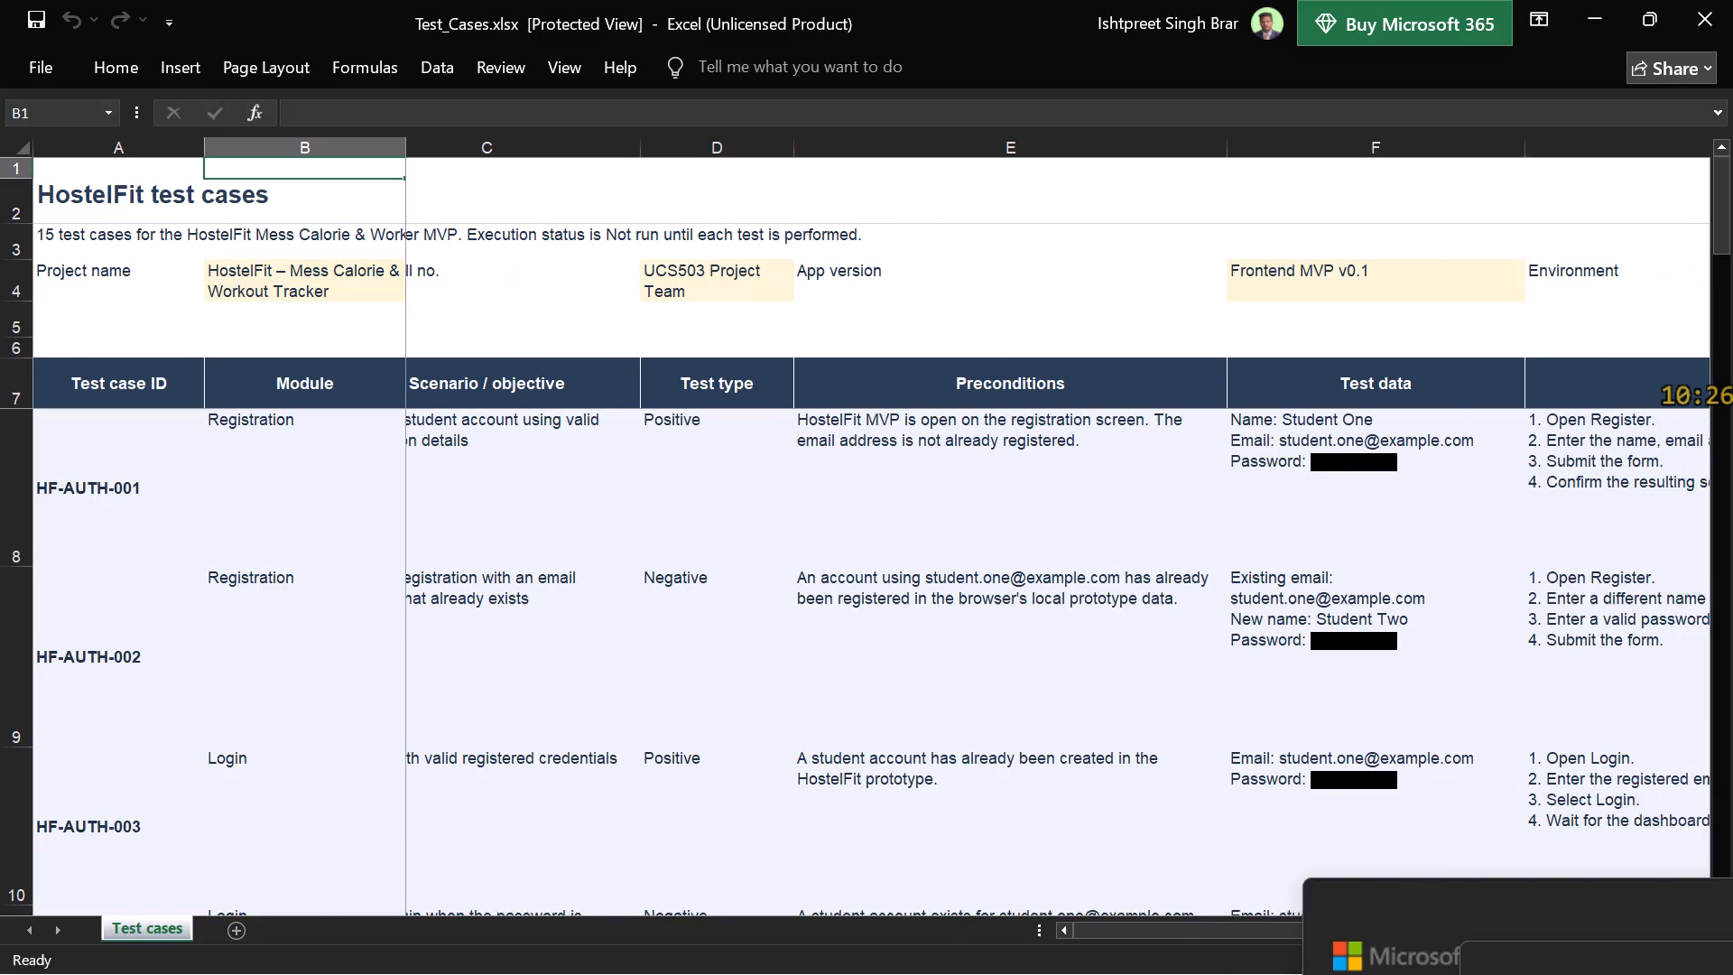
pyautogui.hscroll(-2, 893, 310)
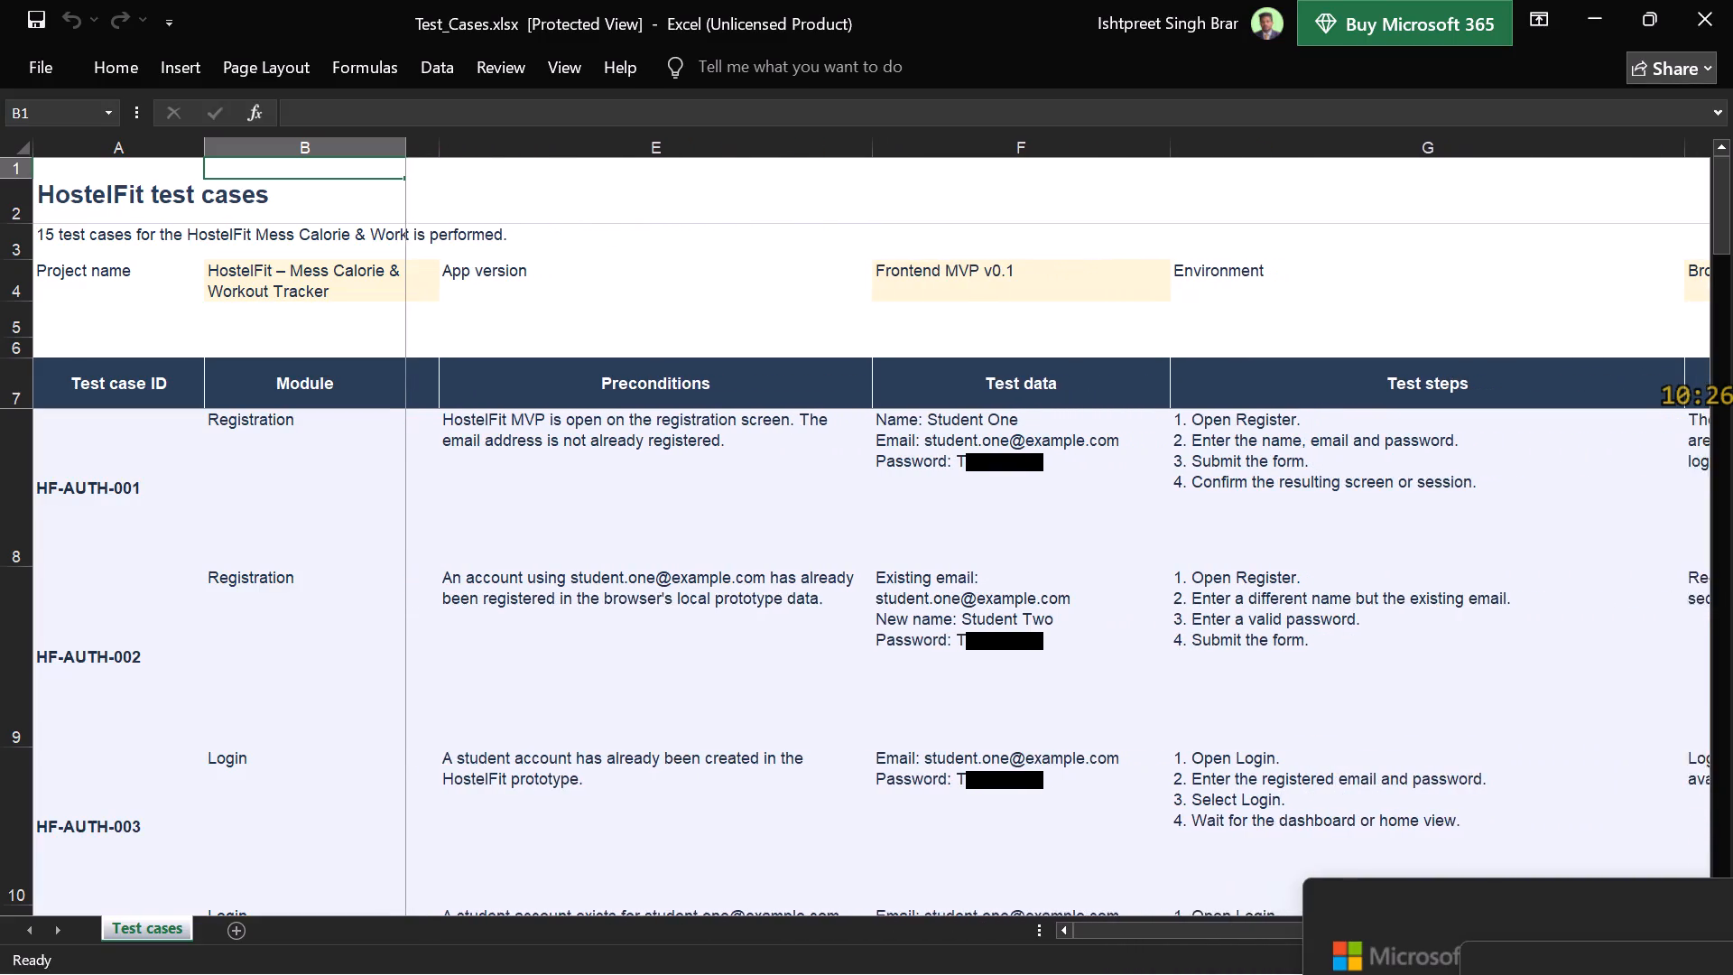
pyautogui.hscroll(-1, 893, 310)
pyautogui.hscroll(-2, 1039, 323)
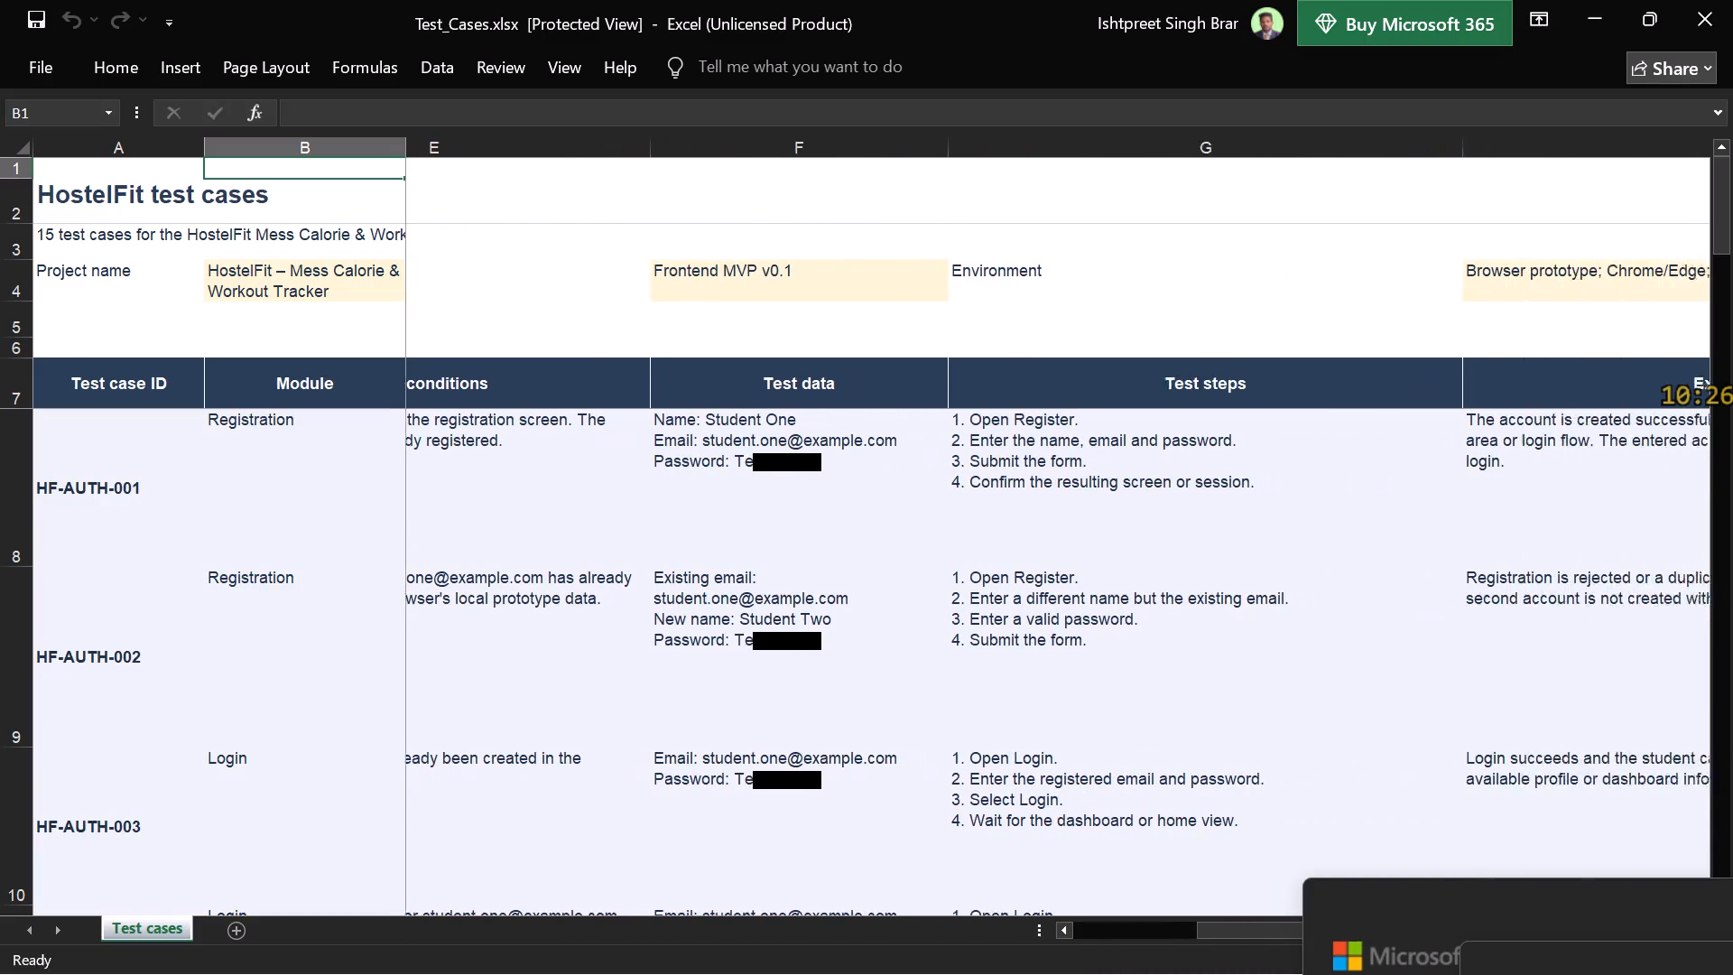
# Check the HostelFit sheet's columns from Test data through Evidence / defect ID, and return to its project details.
pyautogui.hscroll(-3, 1039, 323)
pyautogui.hscroll(-1, 1164, 359)
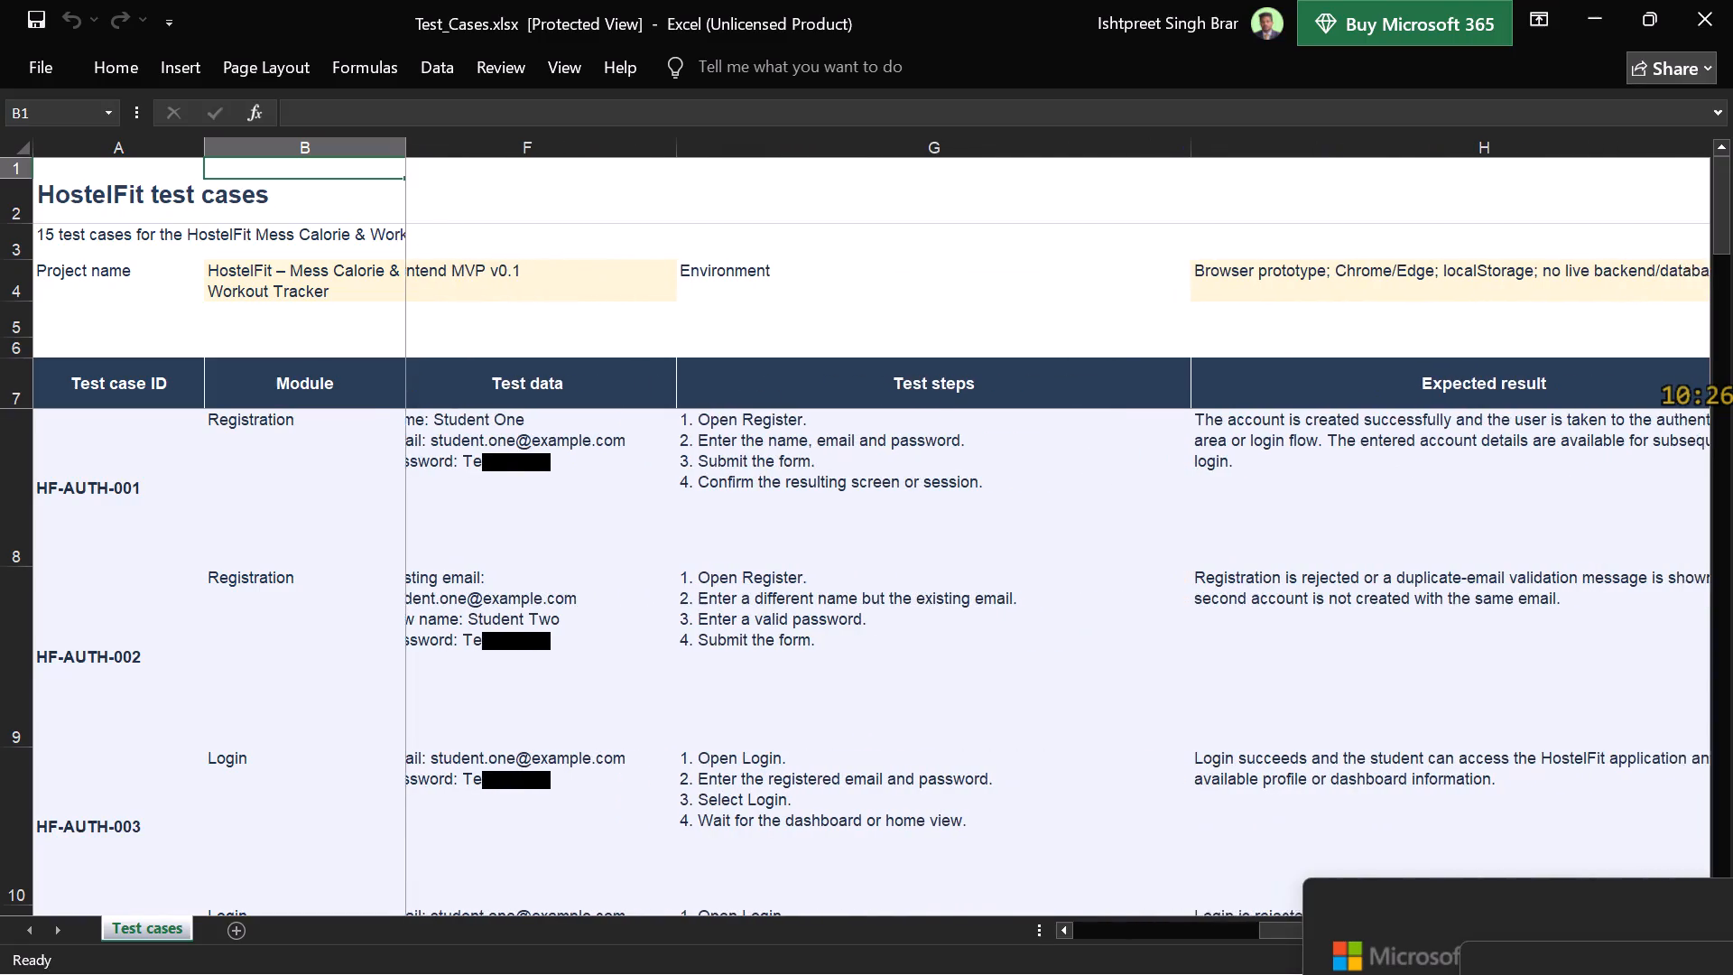
pyautogui.hscroll(-9, 1164, 359)
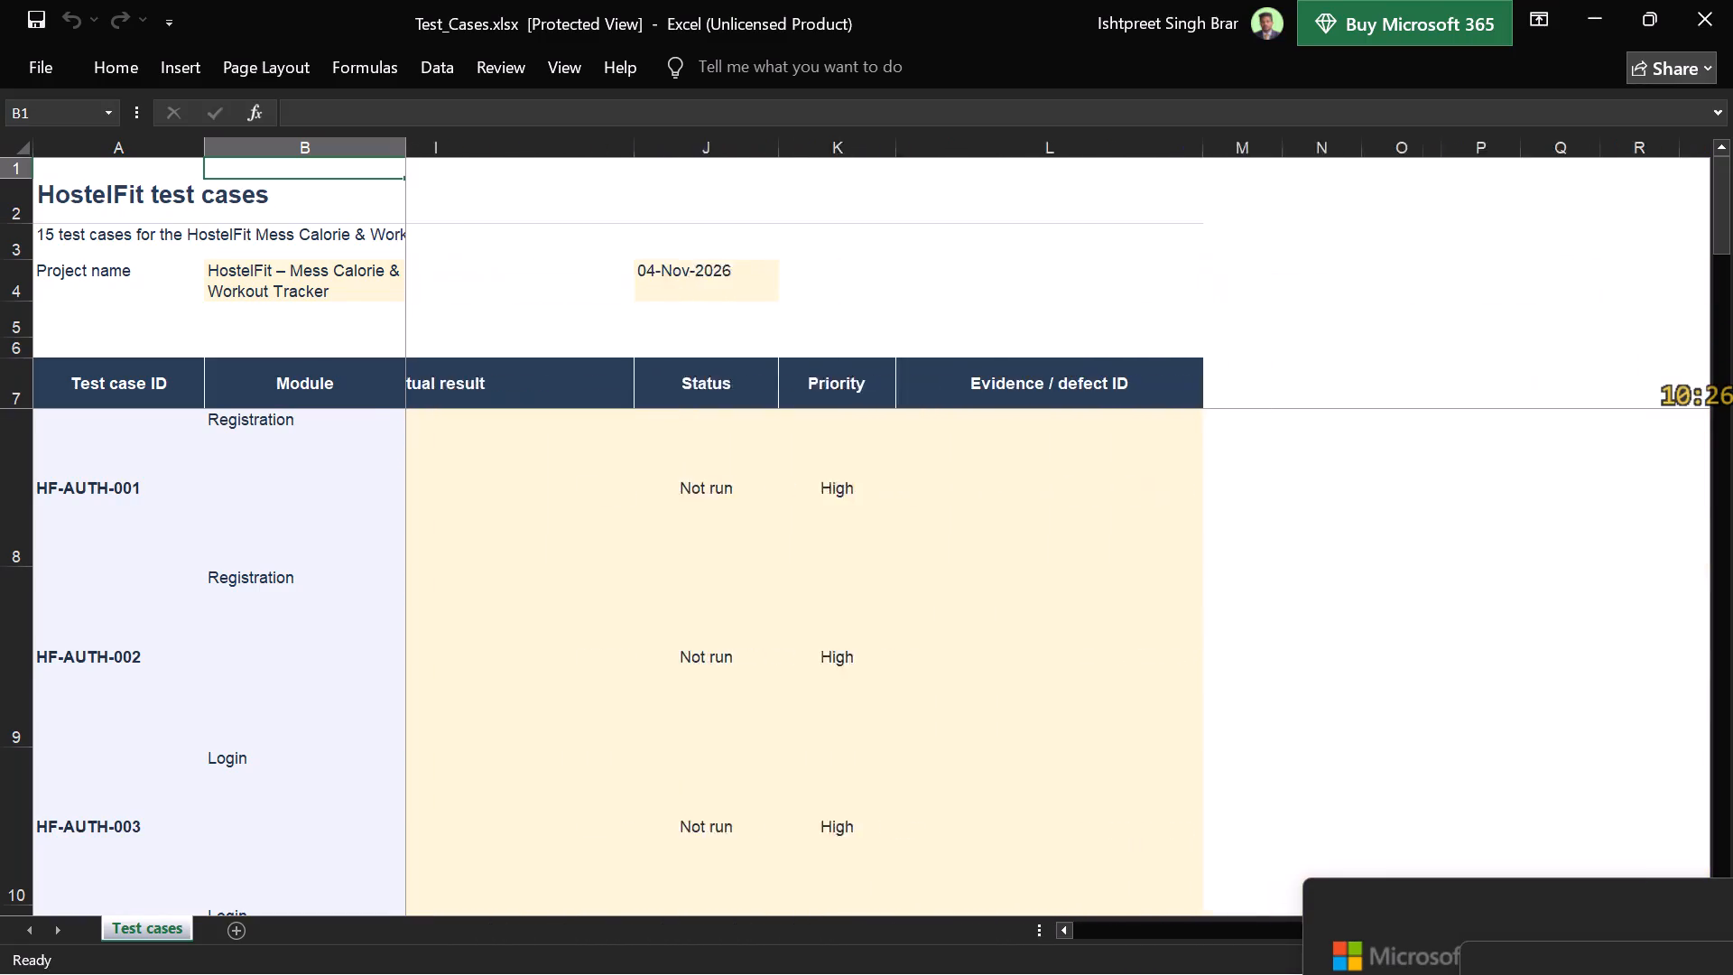
pyautogui.hscroll(-1, 1164, 359)
pyautogui.hscroll(14, 1164, 359)
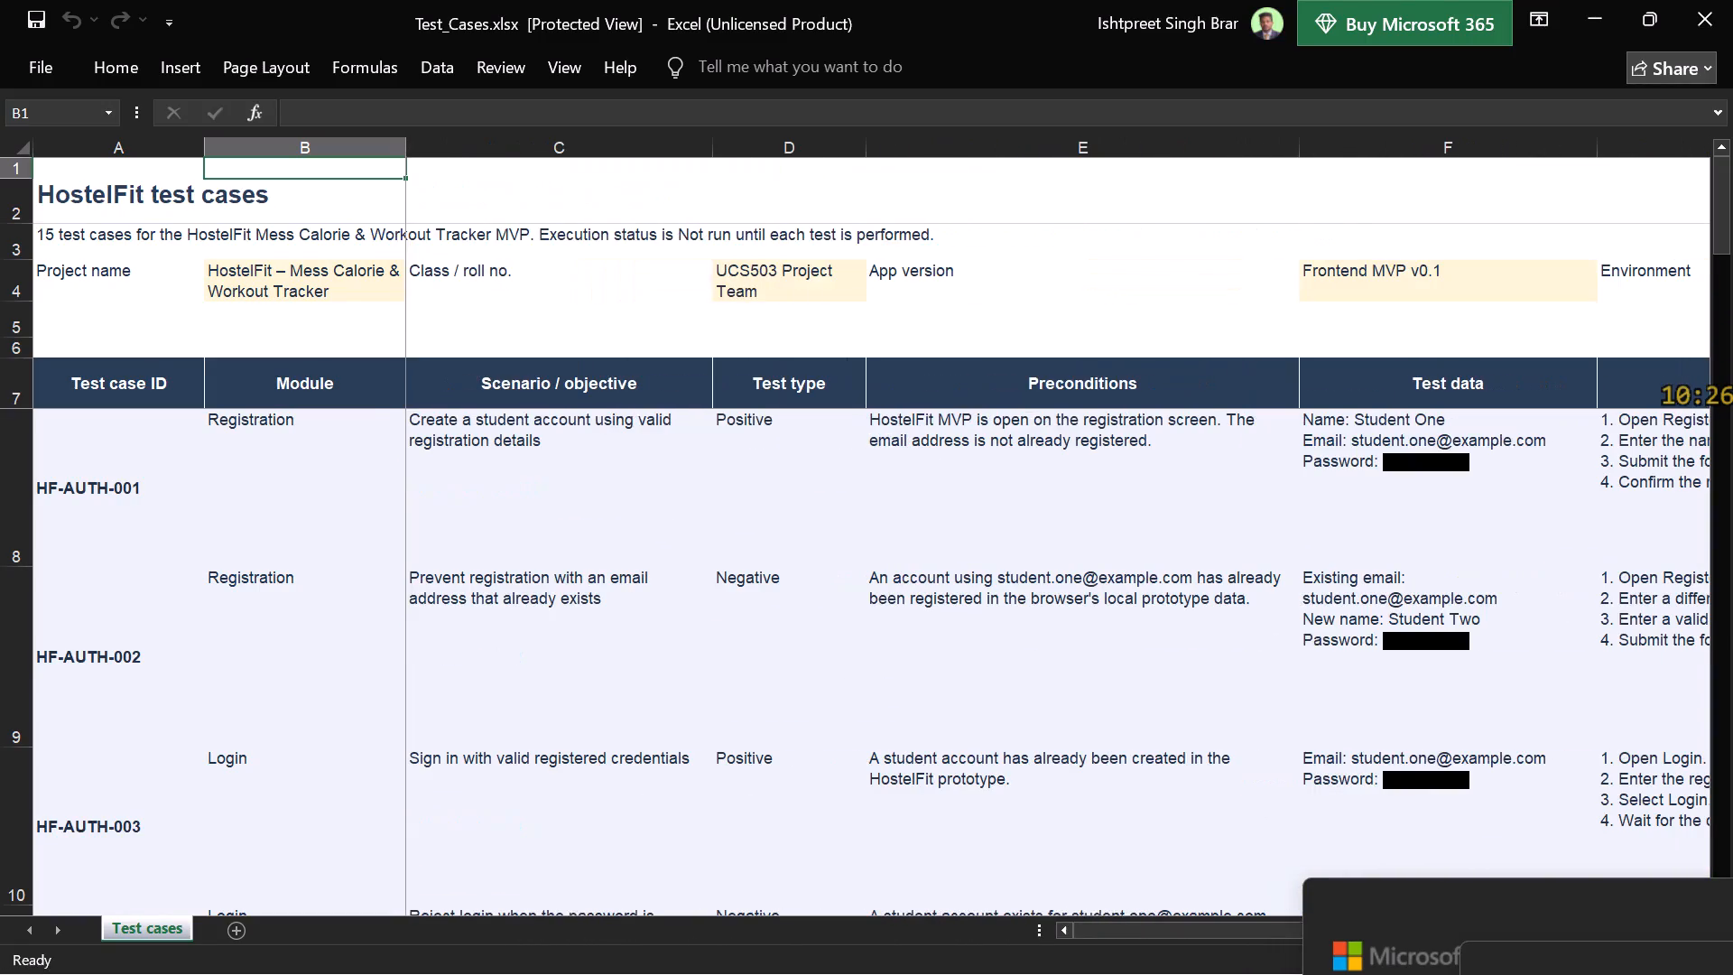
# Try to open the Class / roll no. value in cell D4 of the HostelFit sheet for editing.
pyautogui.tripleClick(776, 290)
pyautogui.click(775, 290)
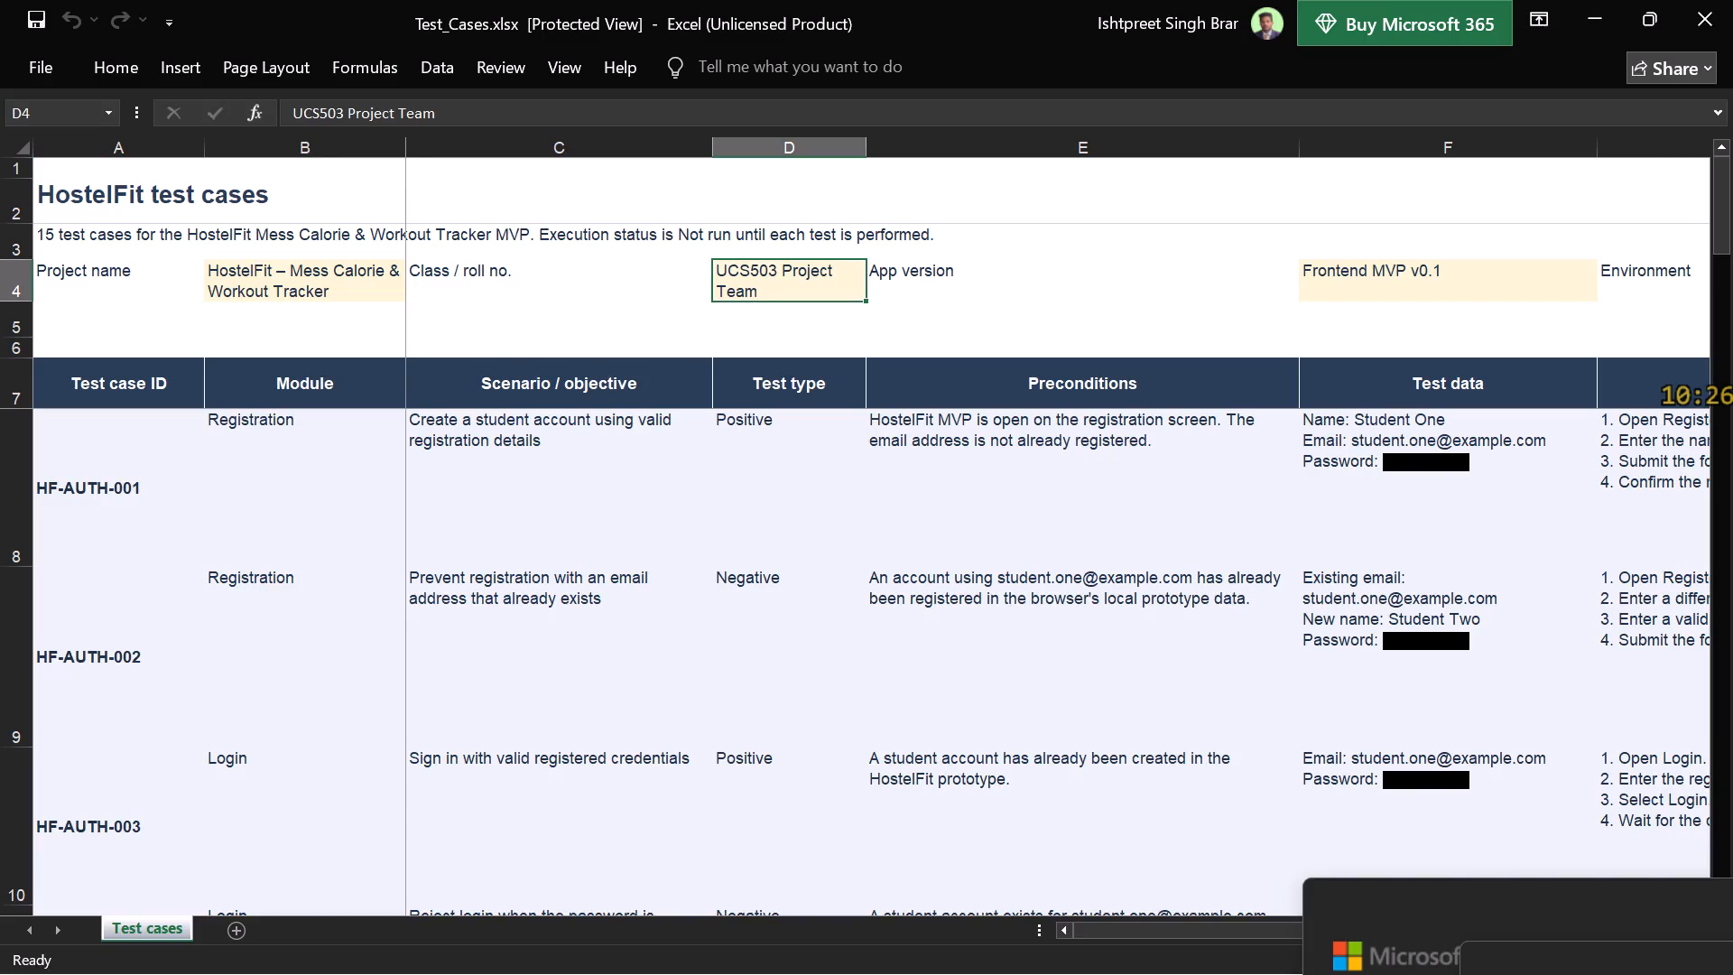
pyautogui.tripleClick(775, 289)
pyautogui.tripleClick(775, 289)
# Open Test_Case_Template.xlsx from the Downloads folder and examine its header fields and columns from Scenario / objective through Priority.
pyautogui.click(382, 966)
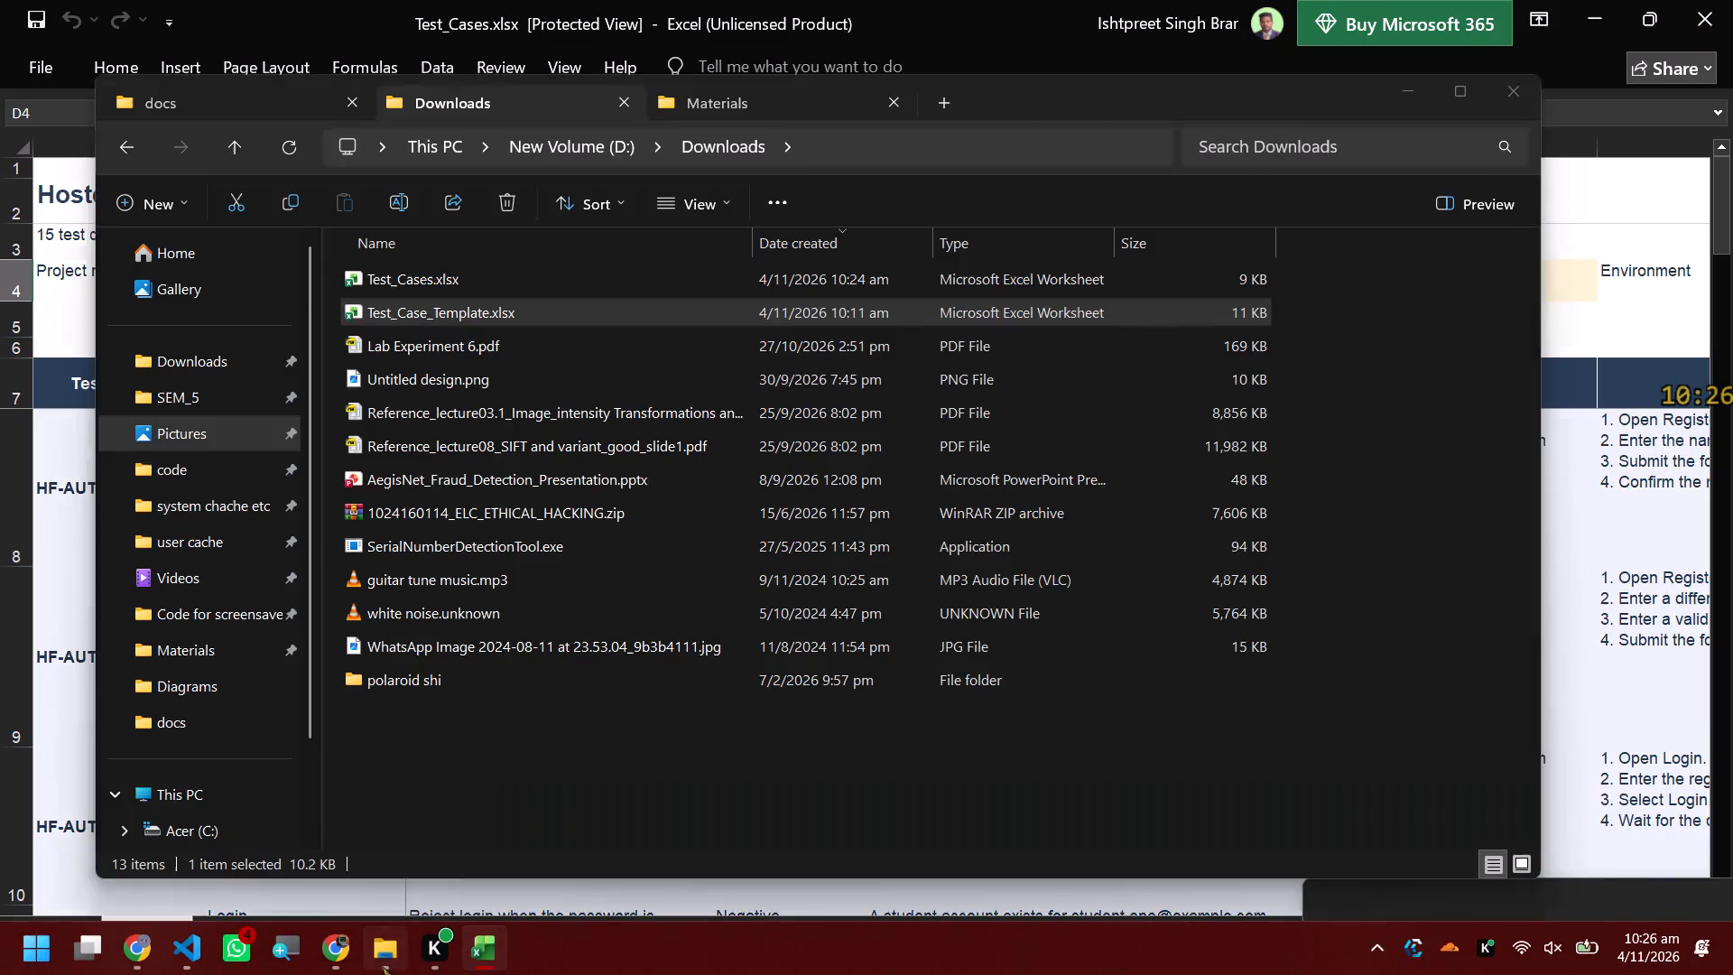
pyautogui.click(644, 282)
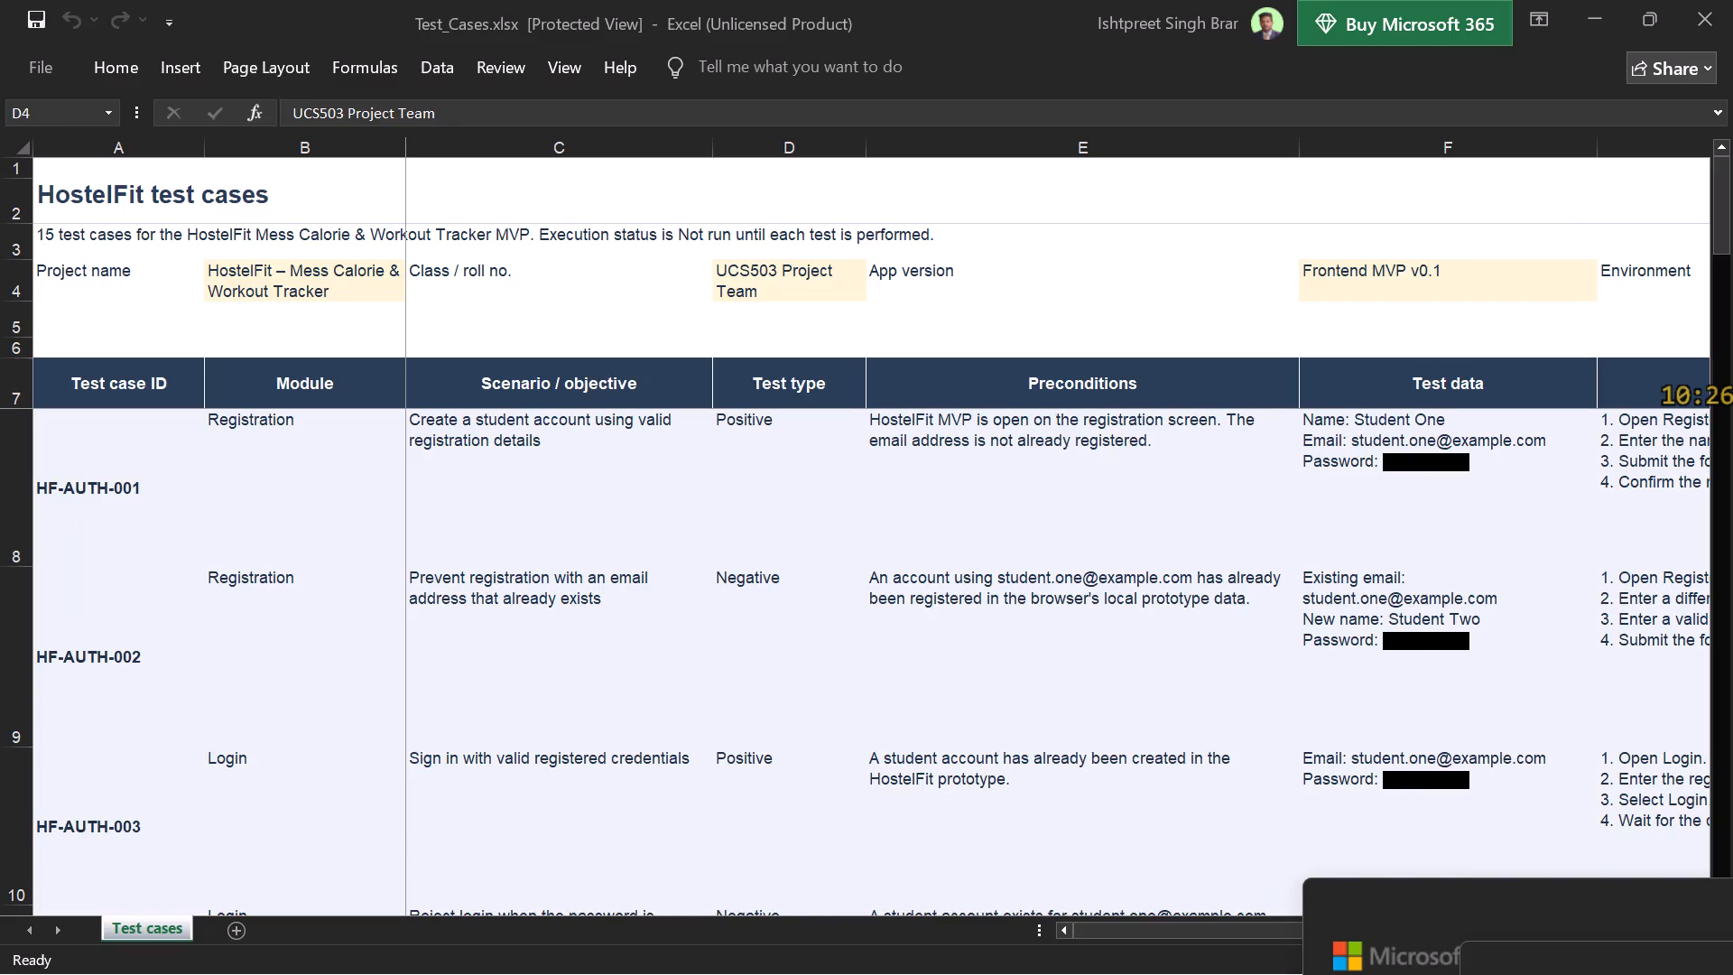
pyautogui.click(383, 958)
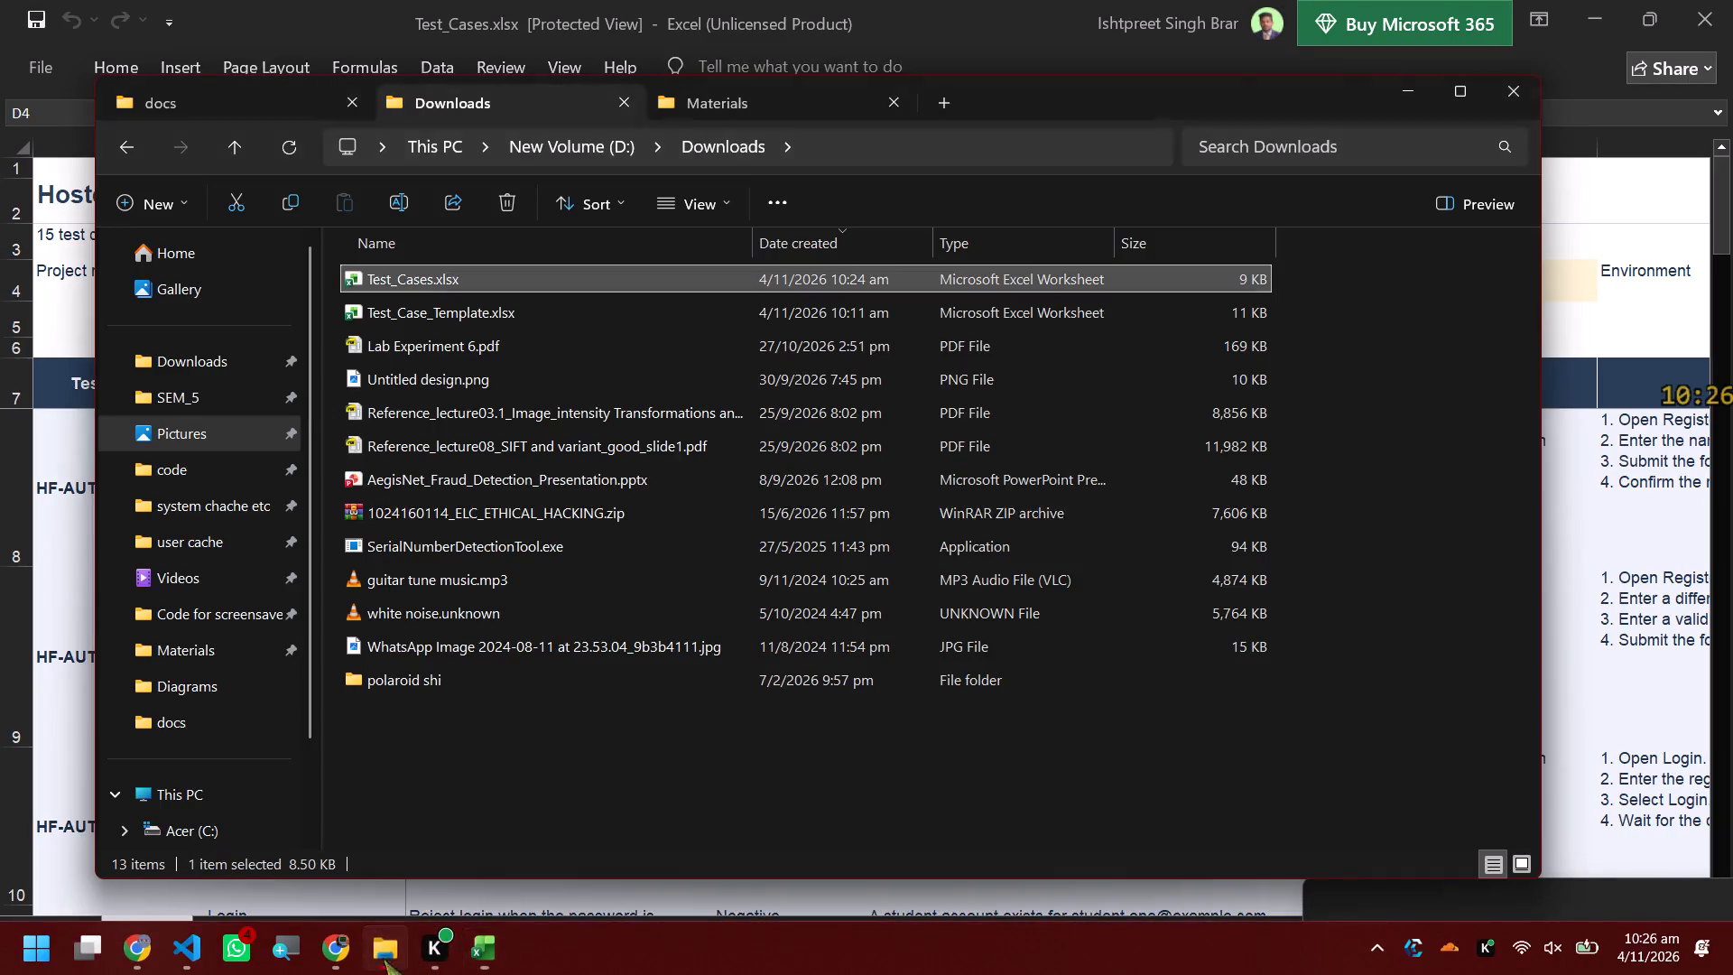
pyautogui.click(621, 320)
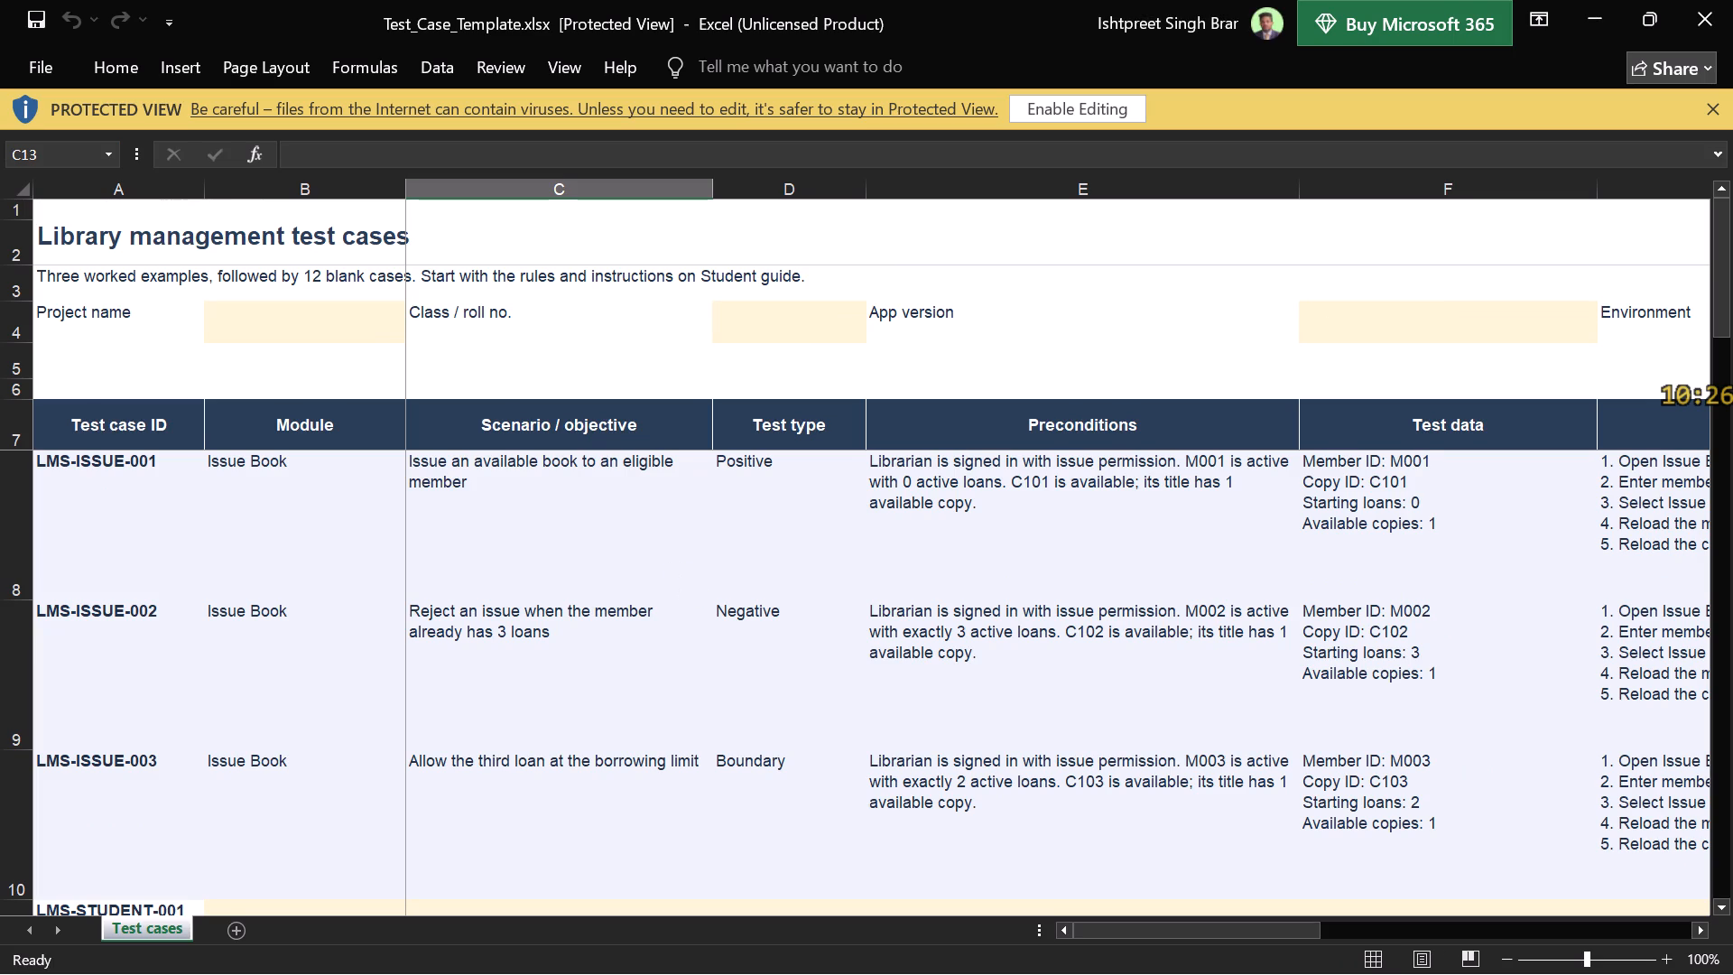
pyautogui.hscroll(-4, 745, 326)
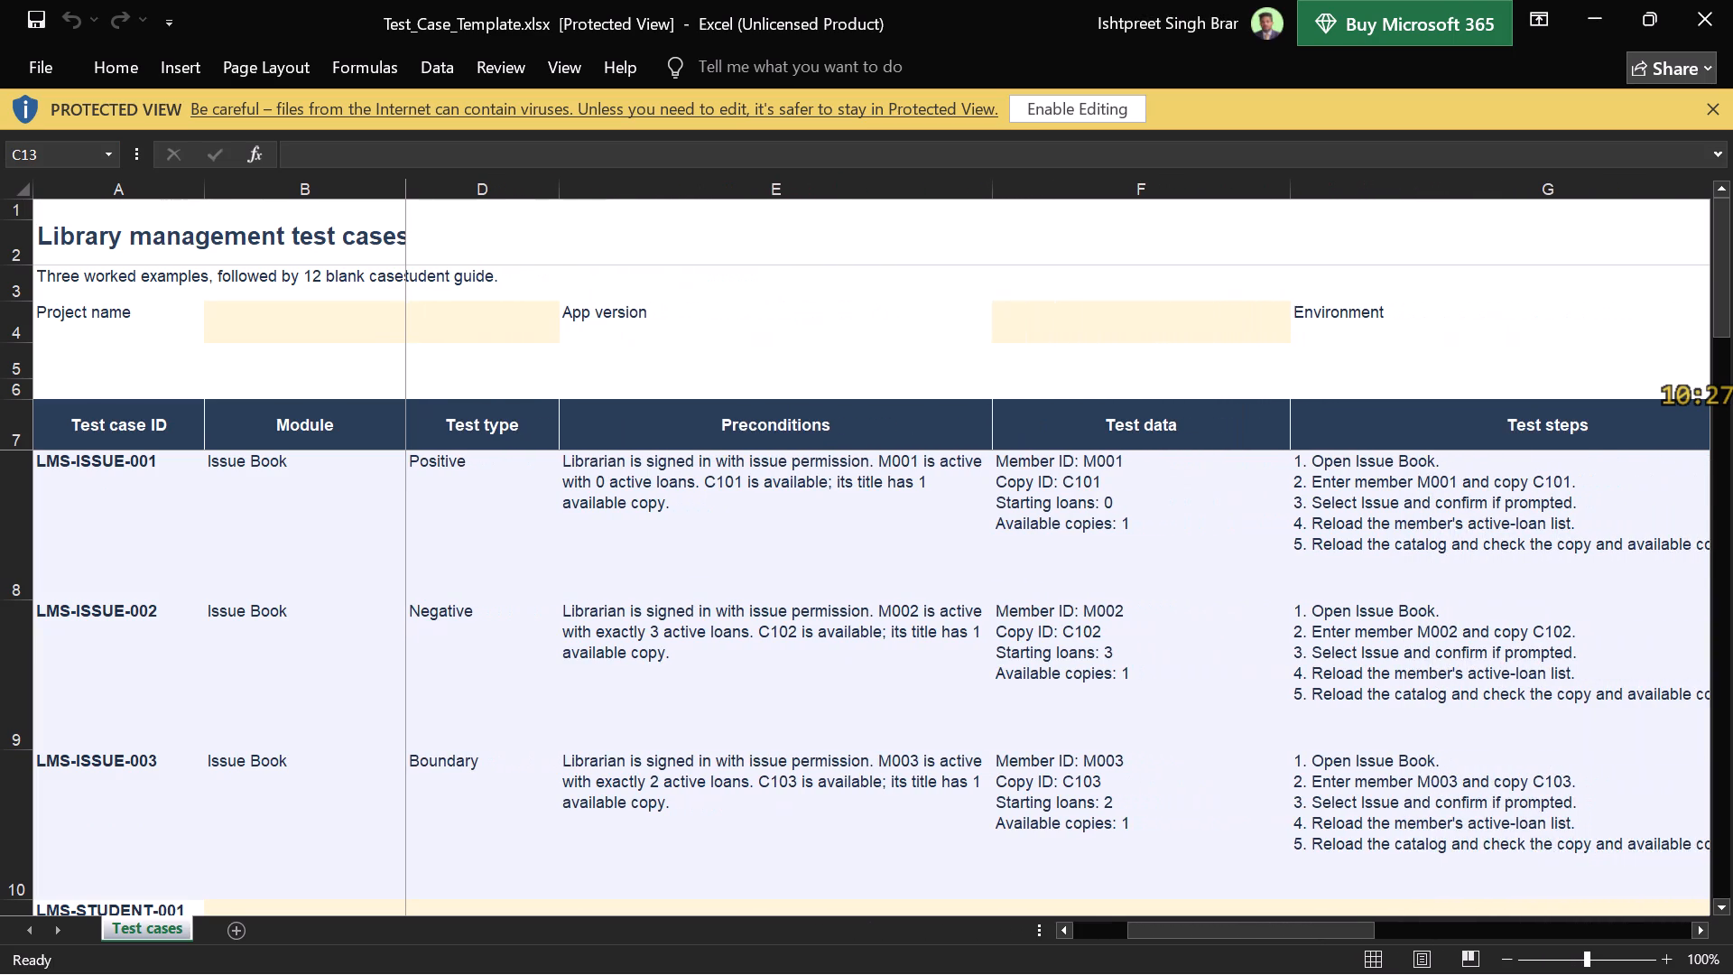
pyautogui.hscroll(-6, 745, 326)
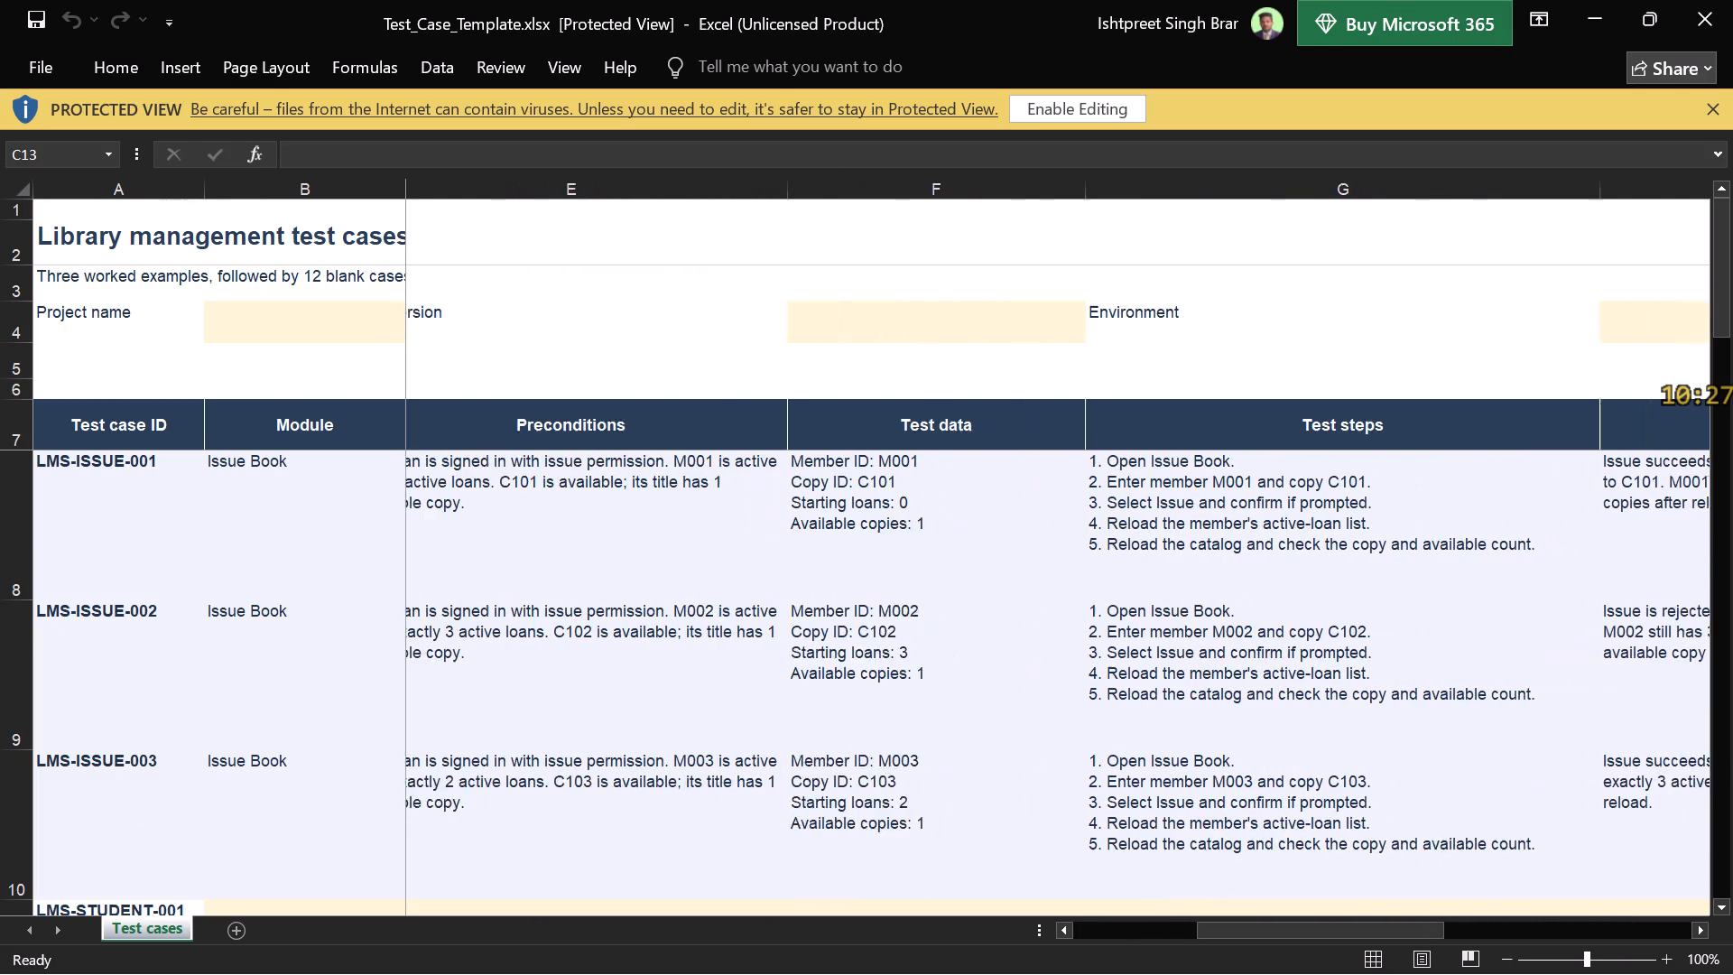
pyautogui.hscroll(-10, 745, 326)
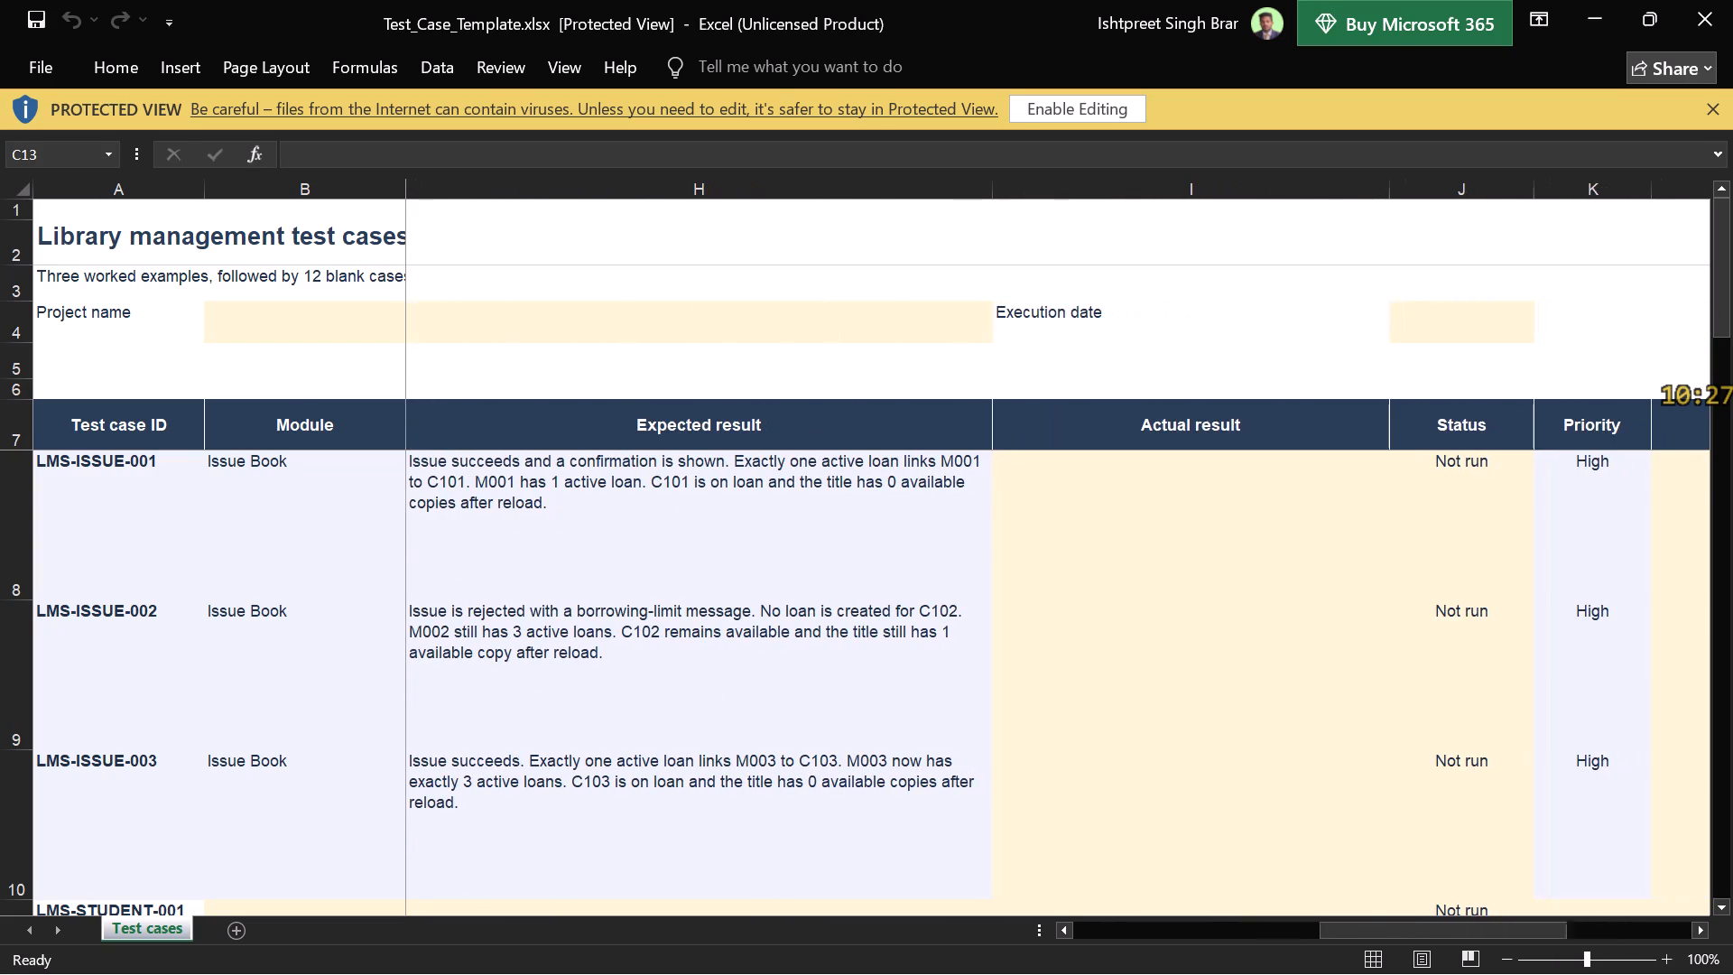
pyautogui.hscroll(-3, 745, 326)
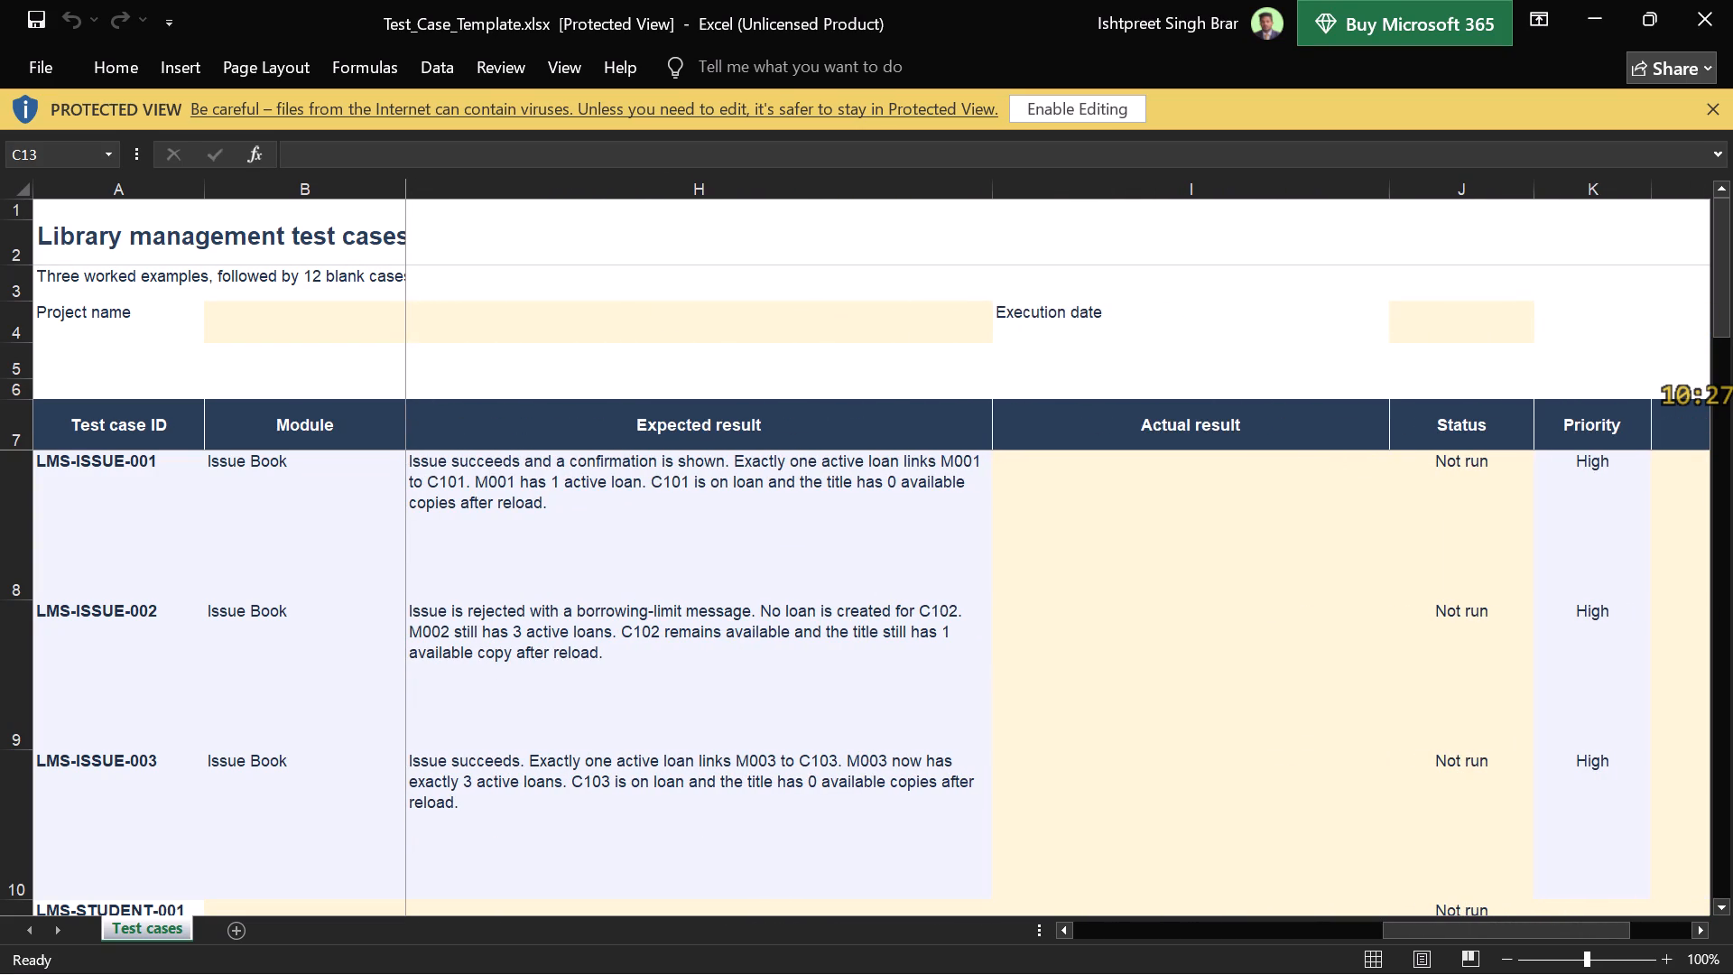
# Switch back to Test_Cases.xlsx and compare its header fields and columns through Evidence / defect ID with the template.
pyautogui.hotkey('alt', 'Tab')
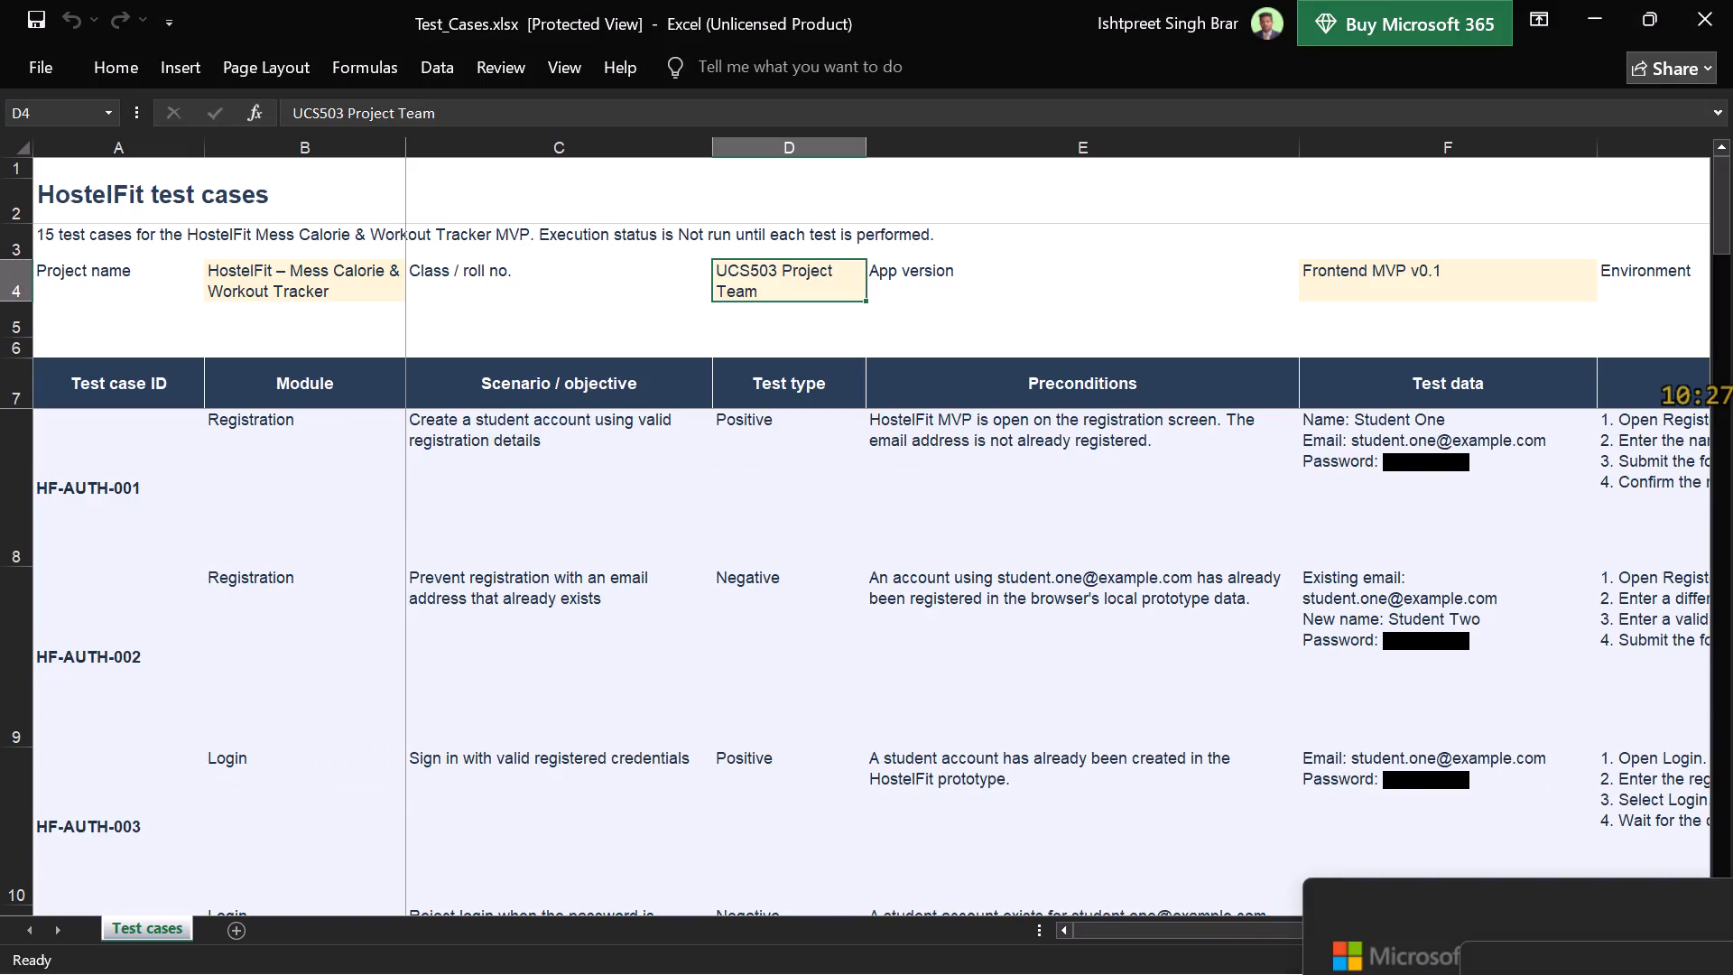
pyautogui.hscroll(-4, 777, 294)
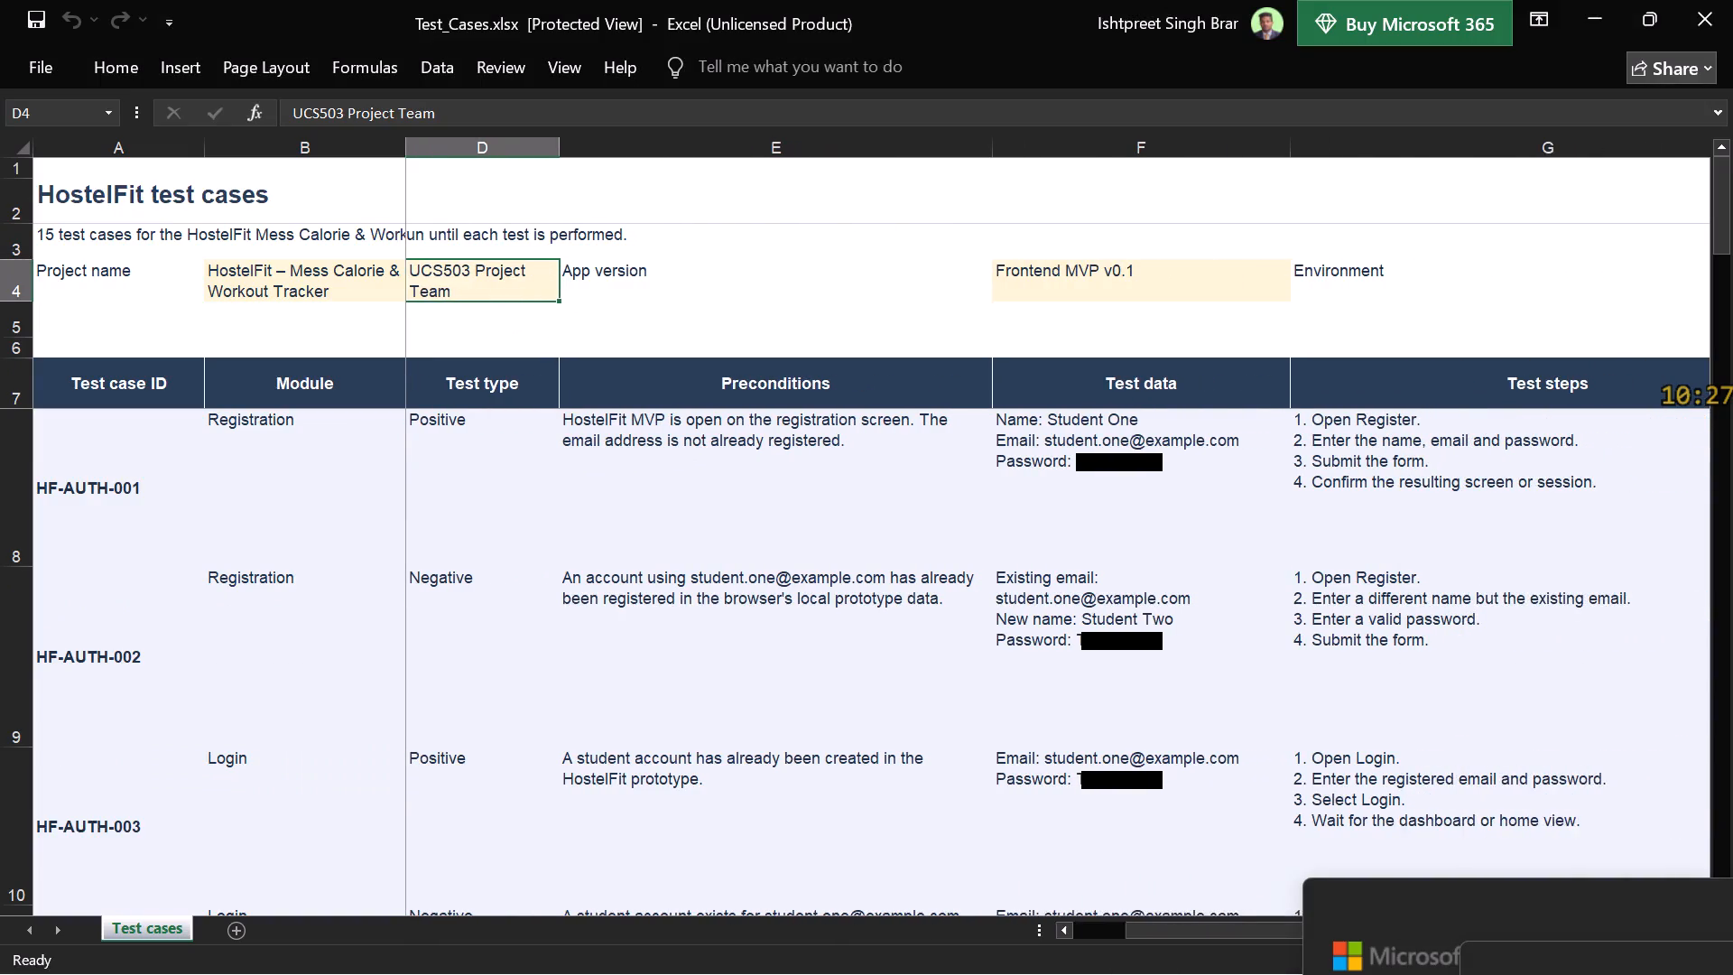
pyautogui.hscroll(-3, 777, 294)
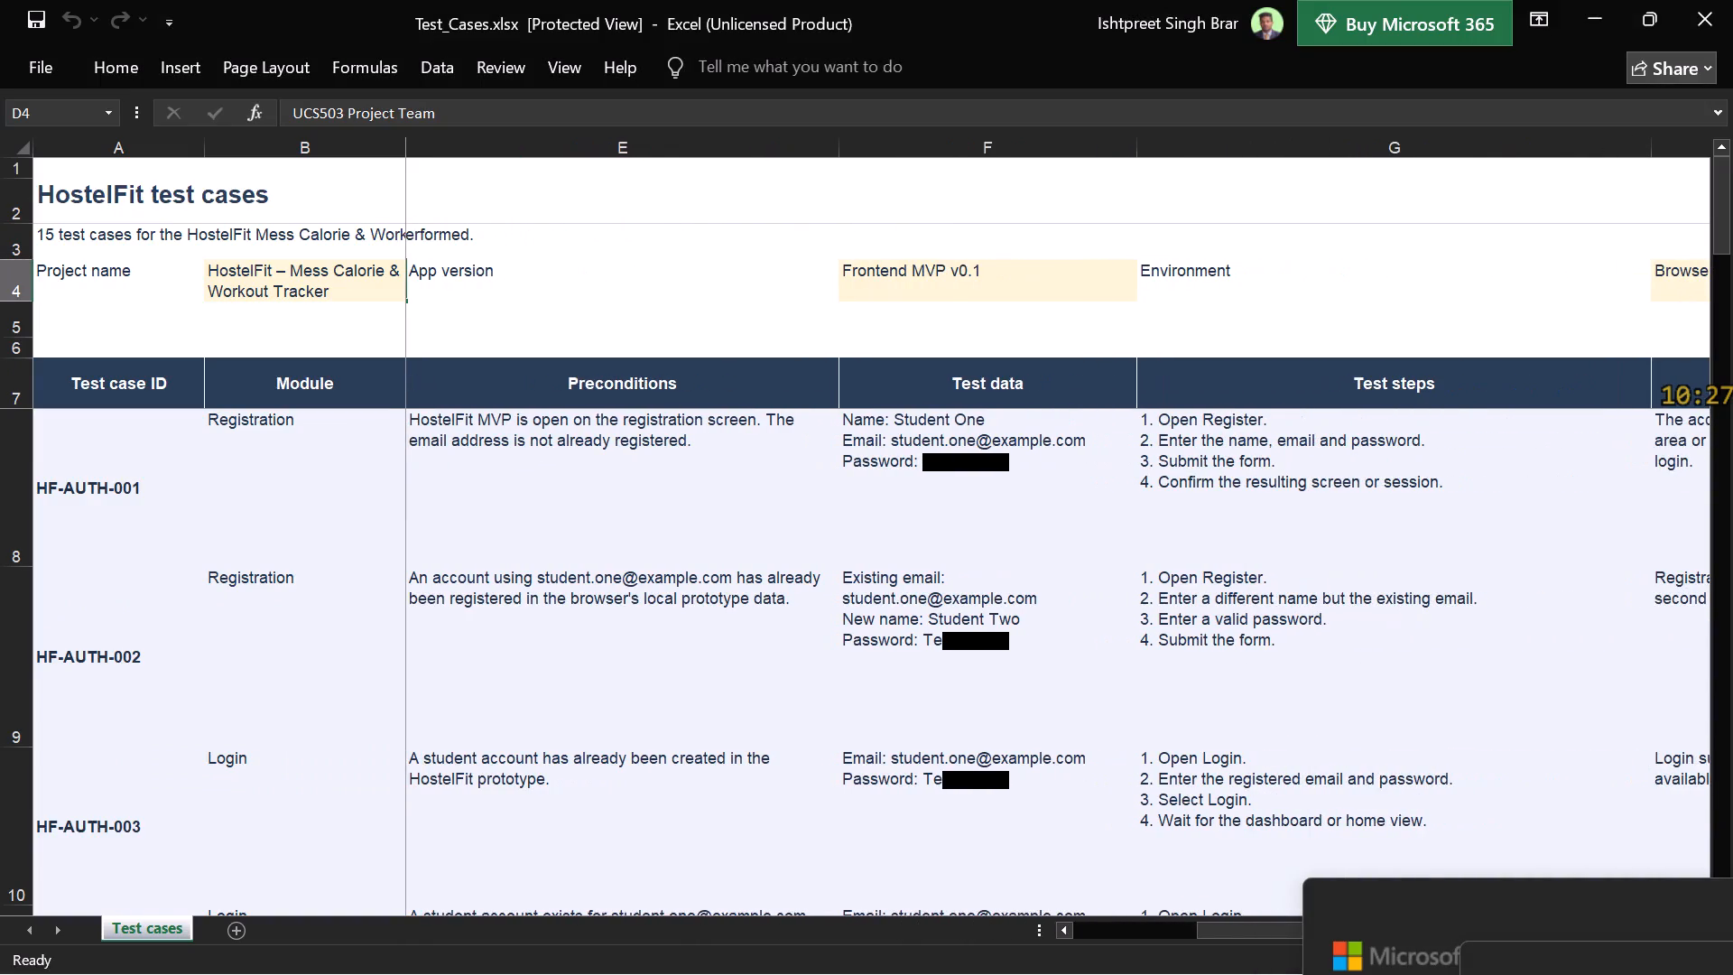
pyautogui.hscroll(-4, 777, 294)
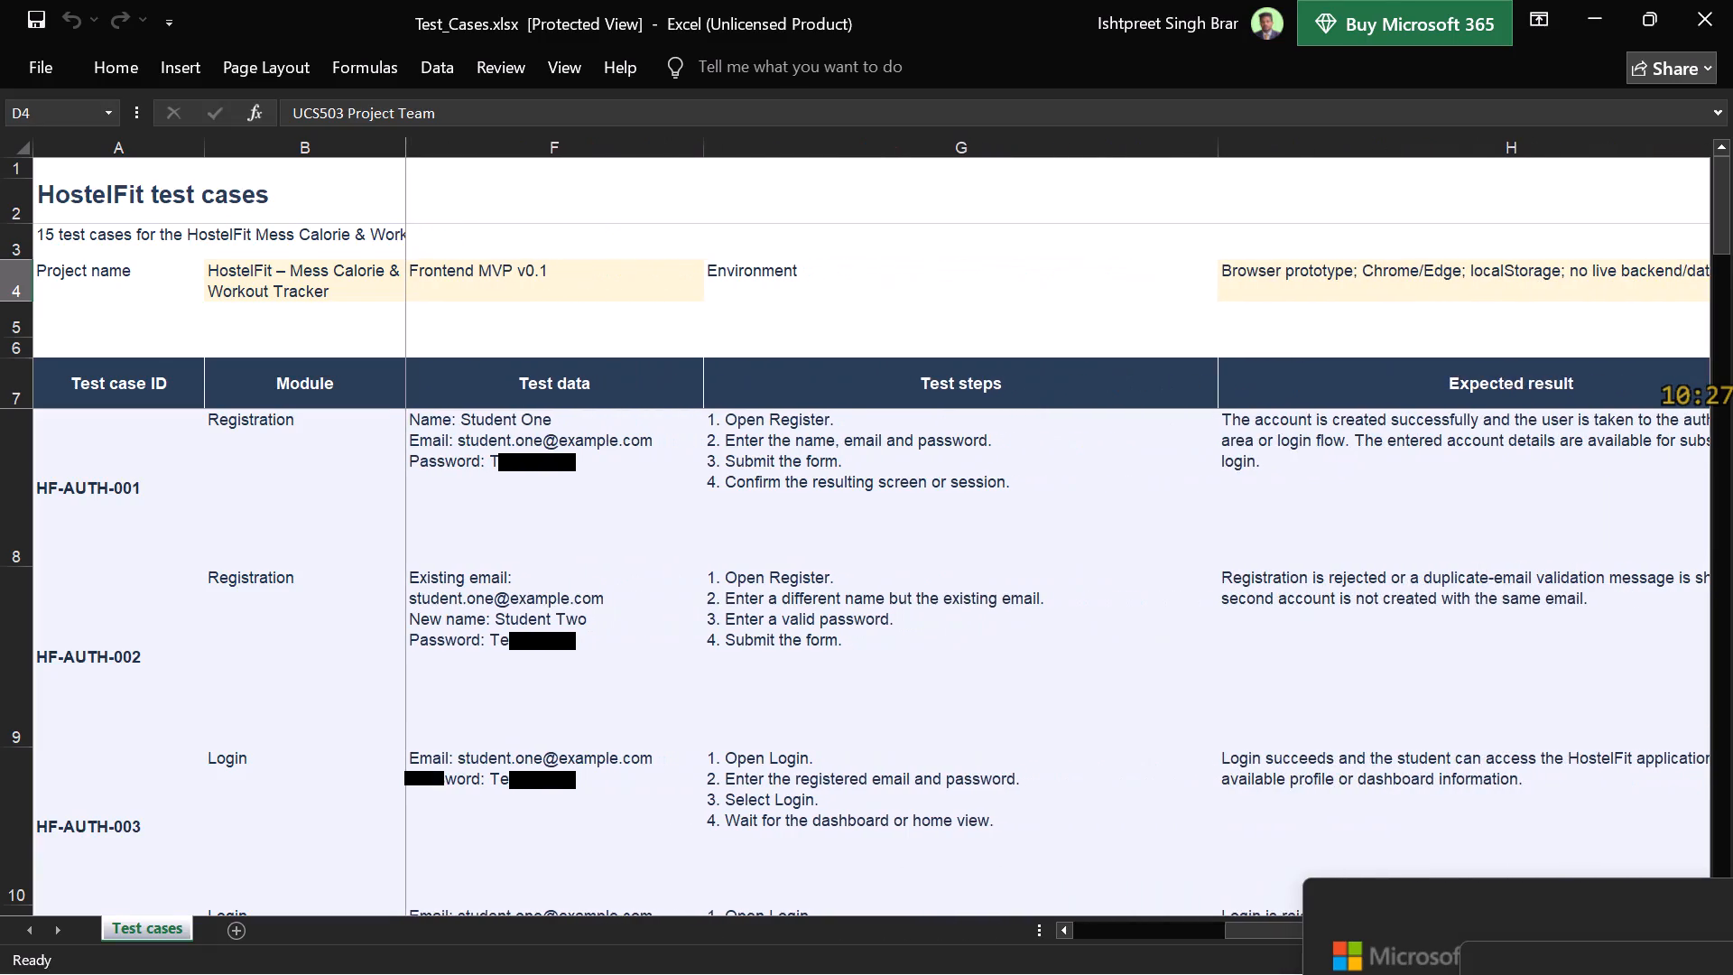
pyautogui.hscroll(-4, 777, 294)
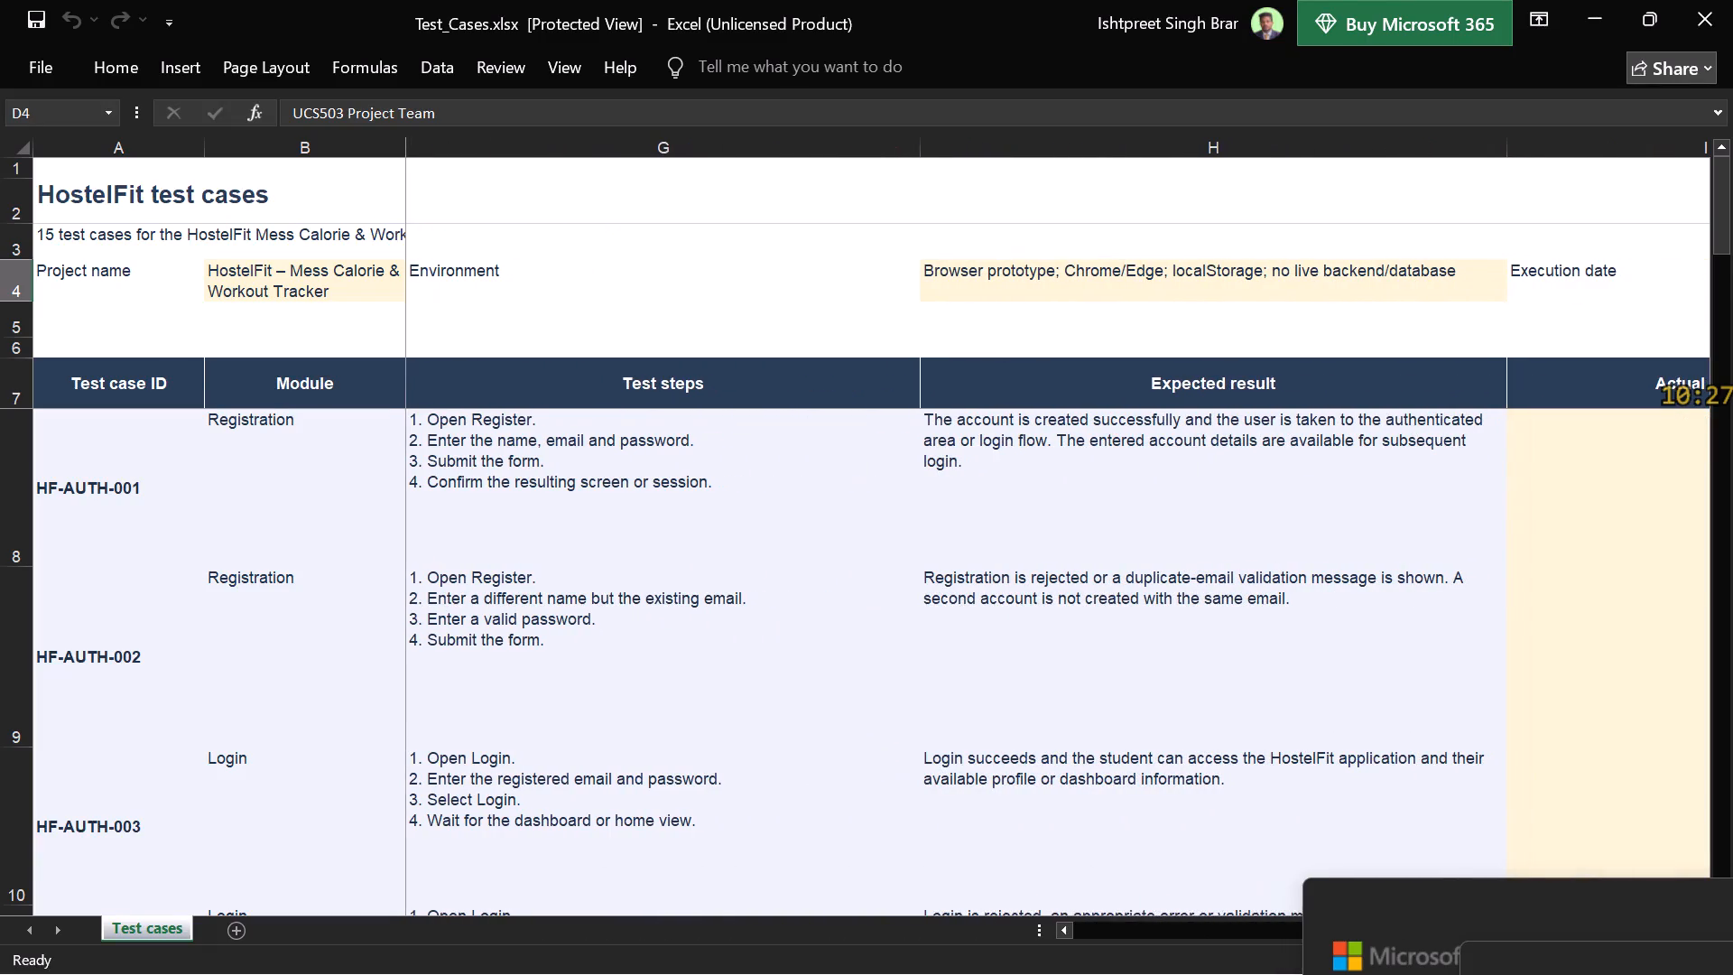
pyautogui.hscroll(-5, 777, 294)
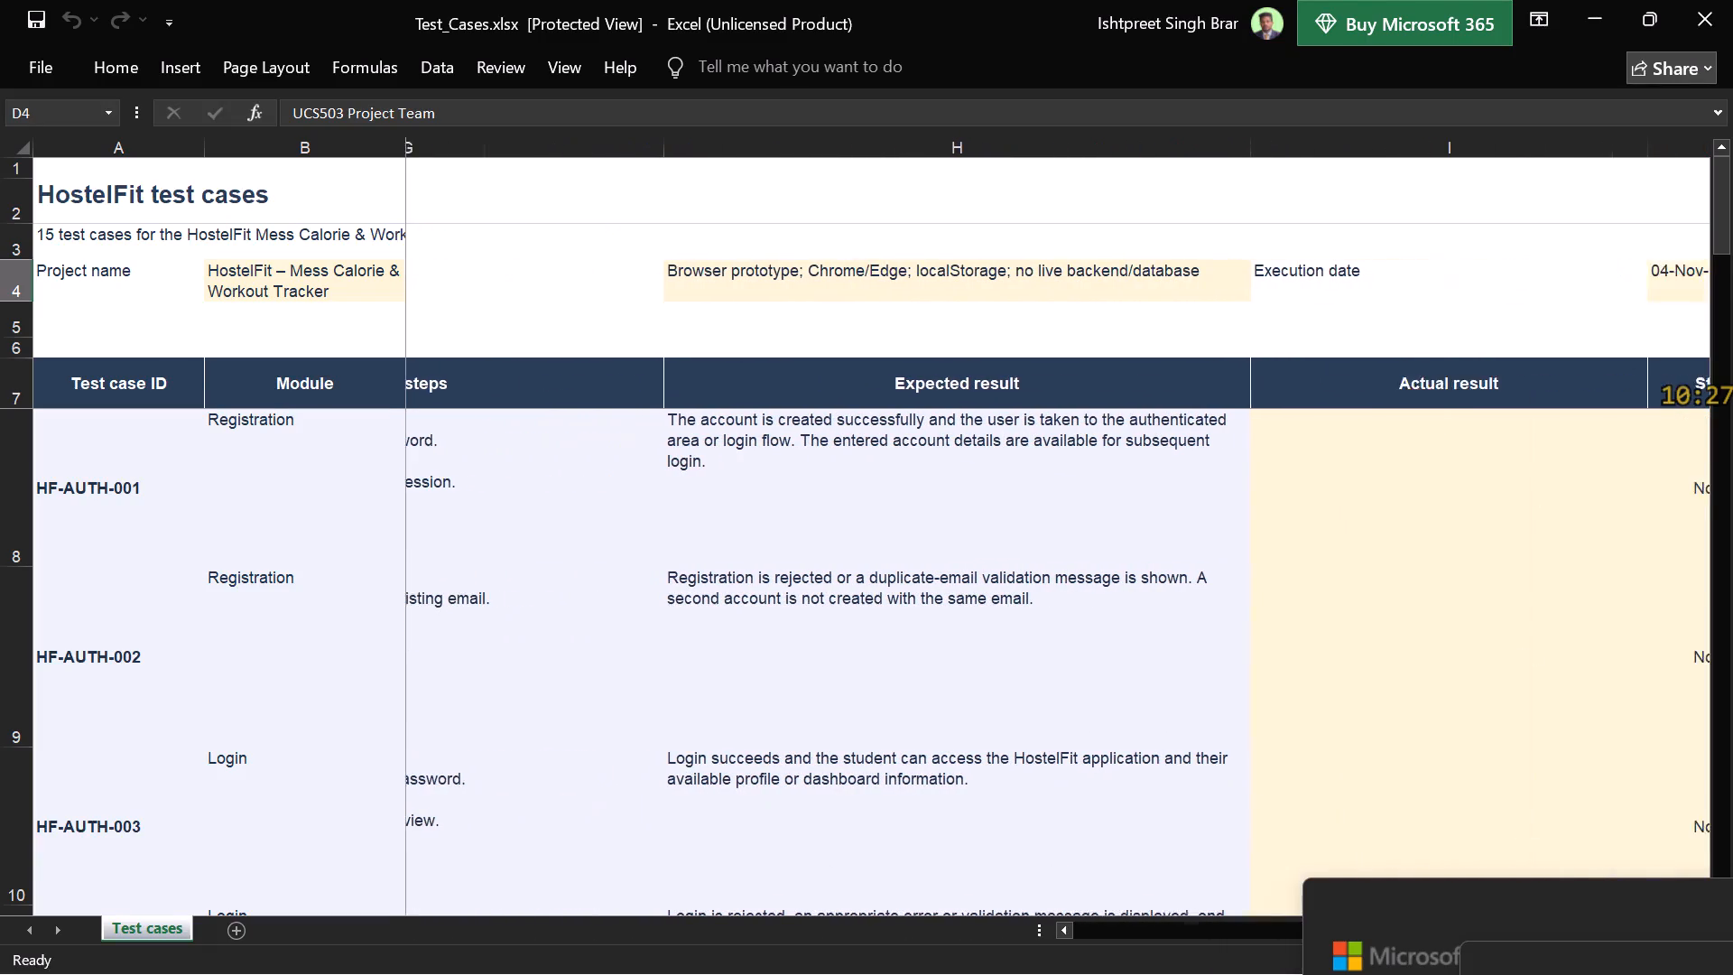
pyautogui.hscroll(-3, 777, 294)
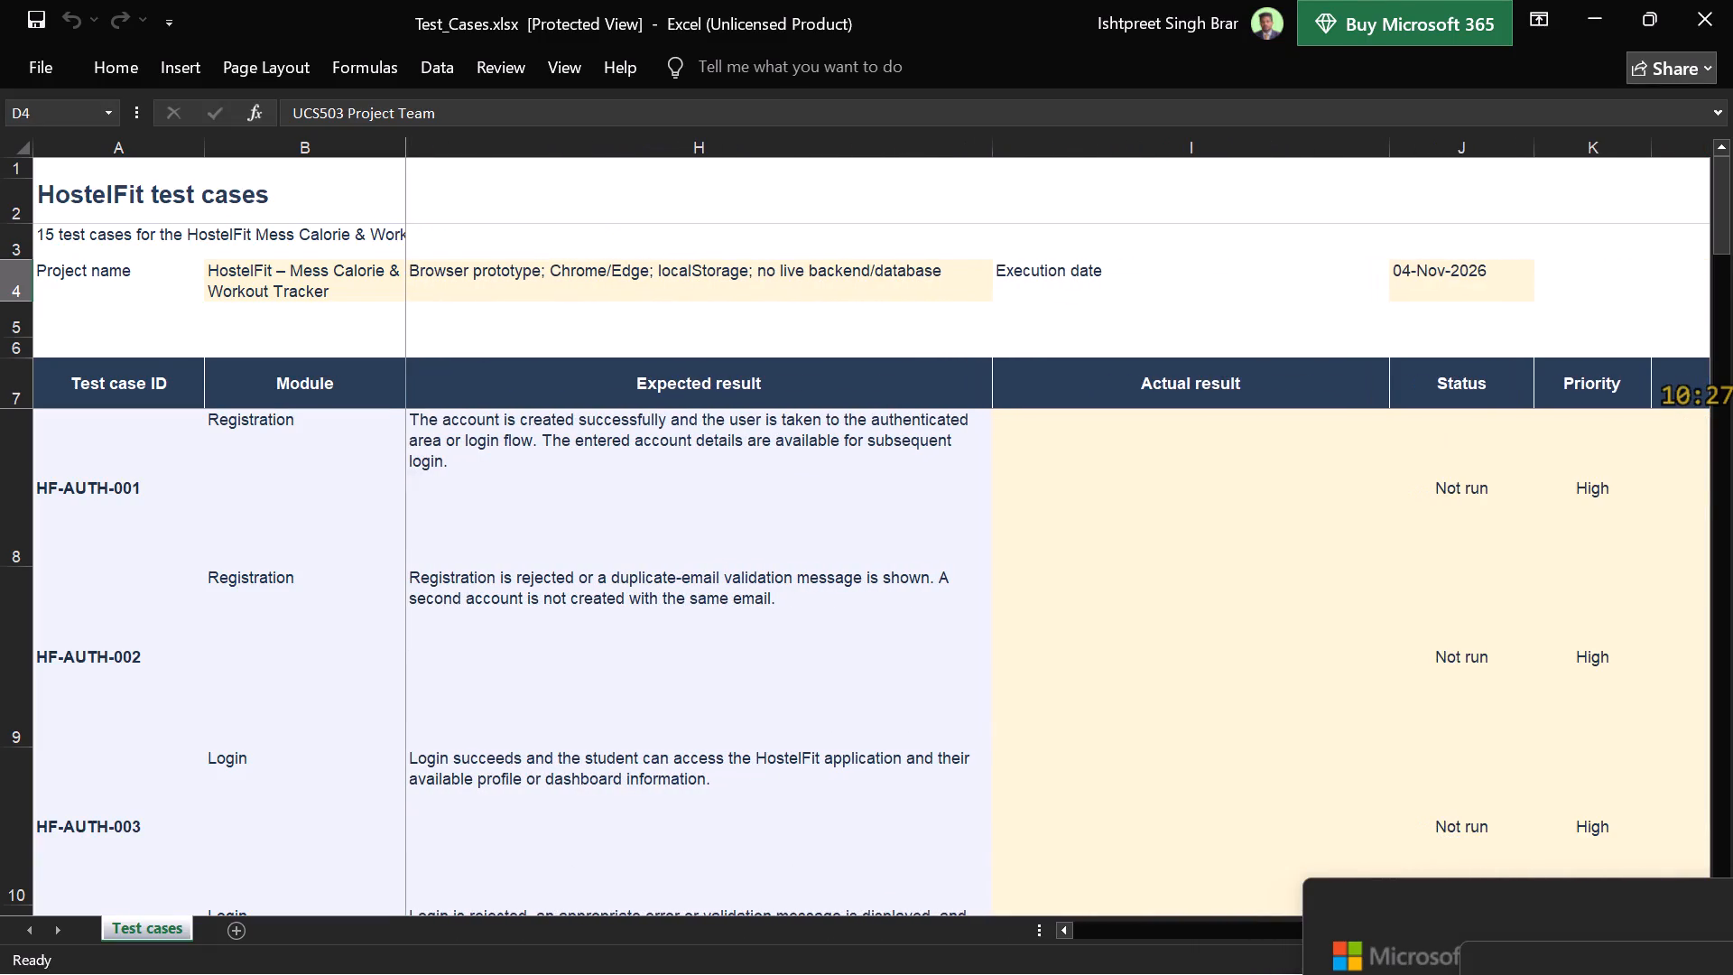
pyautogui.hscroll(-5, 777, 294)
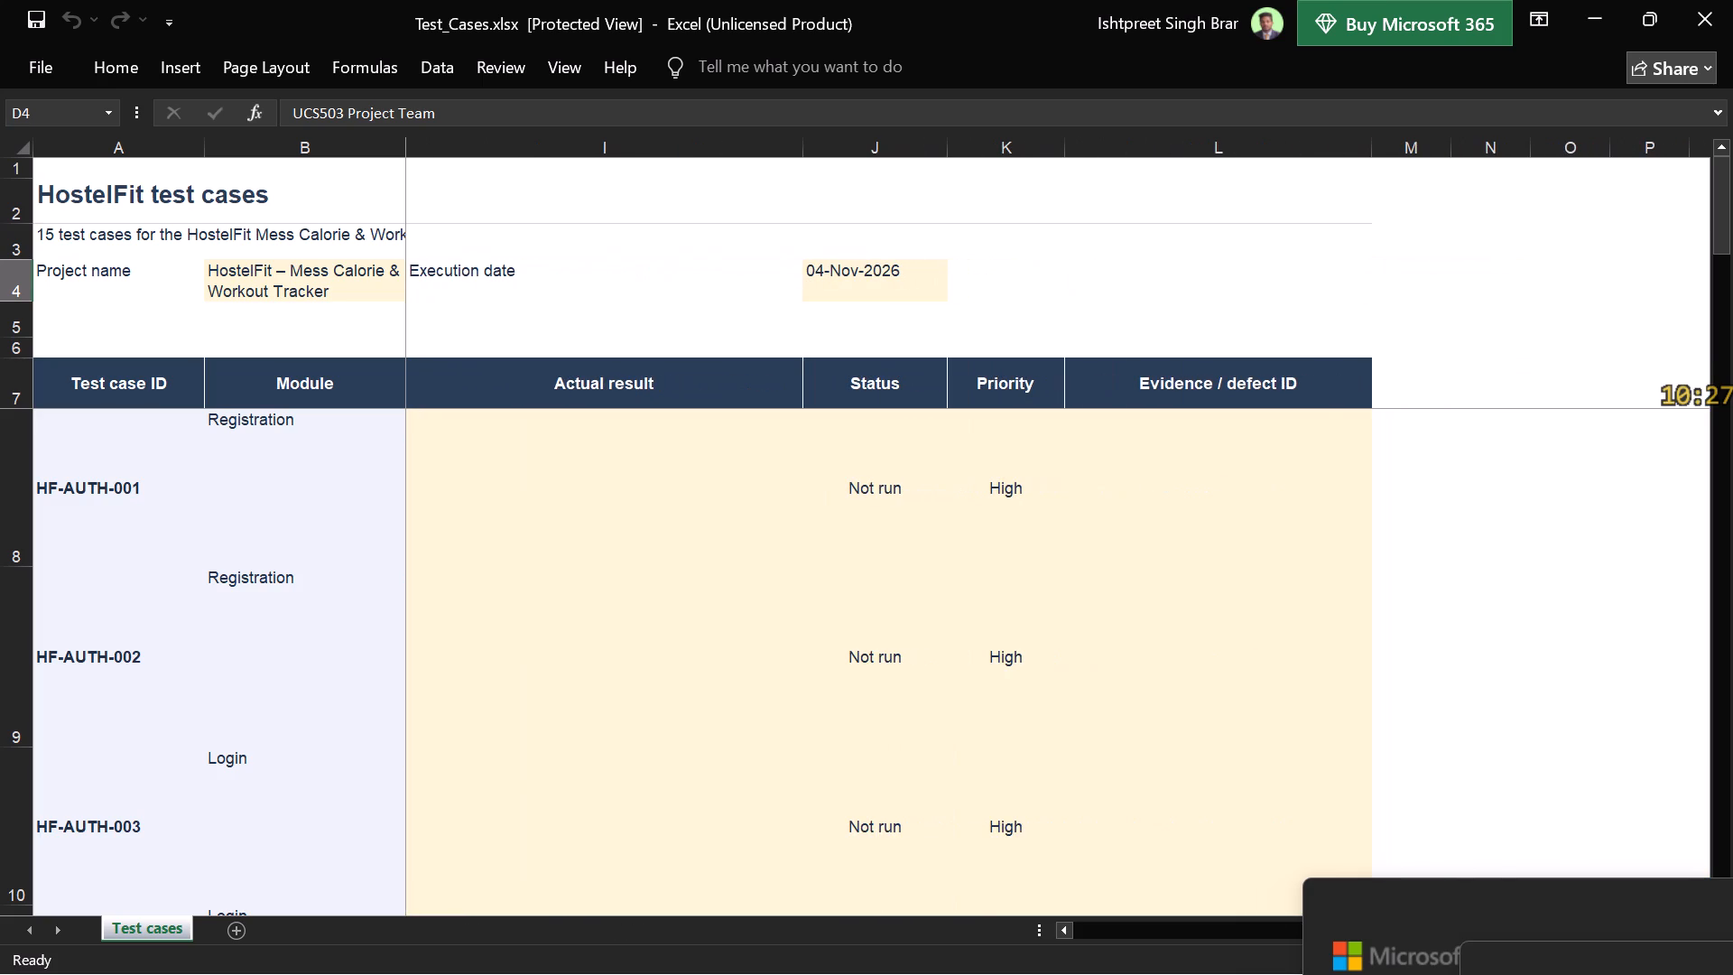
pyautogui.hscroll(5, 777, 294)
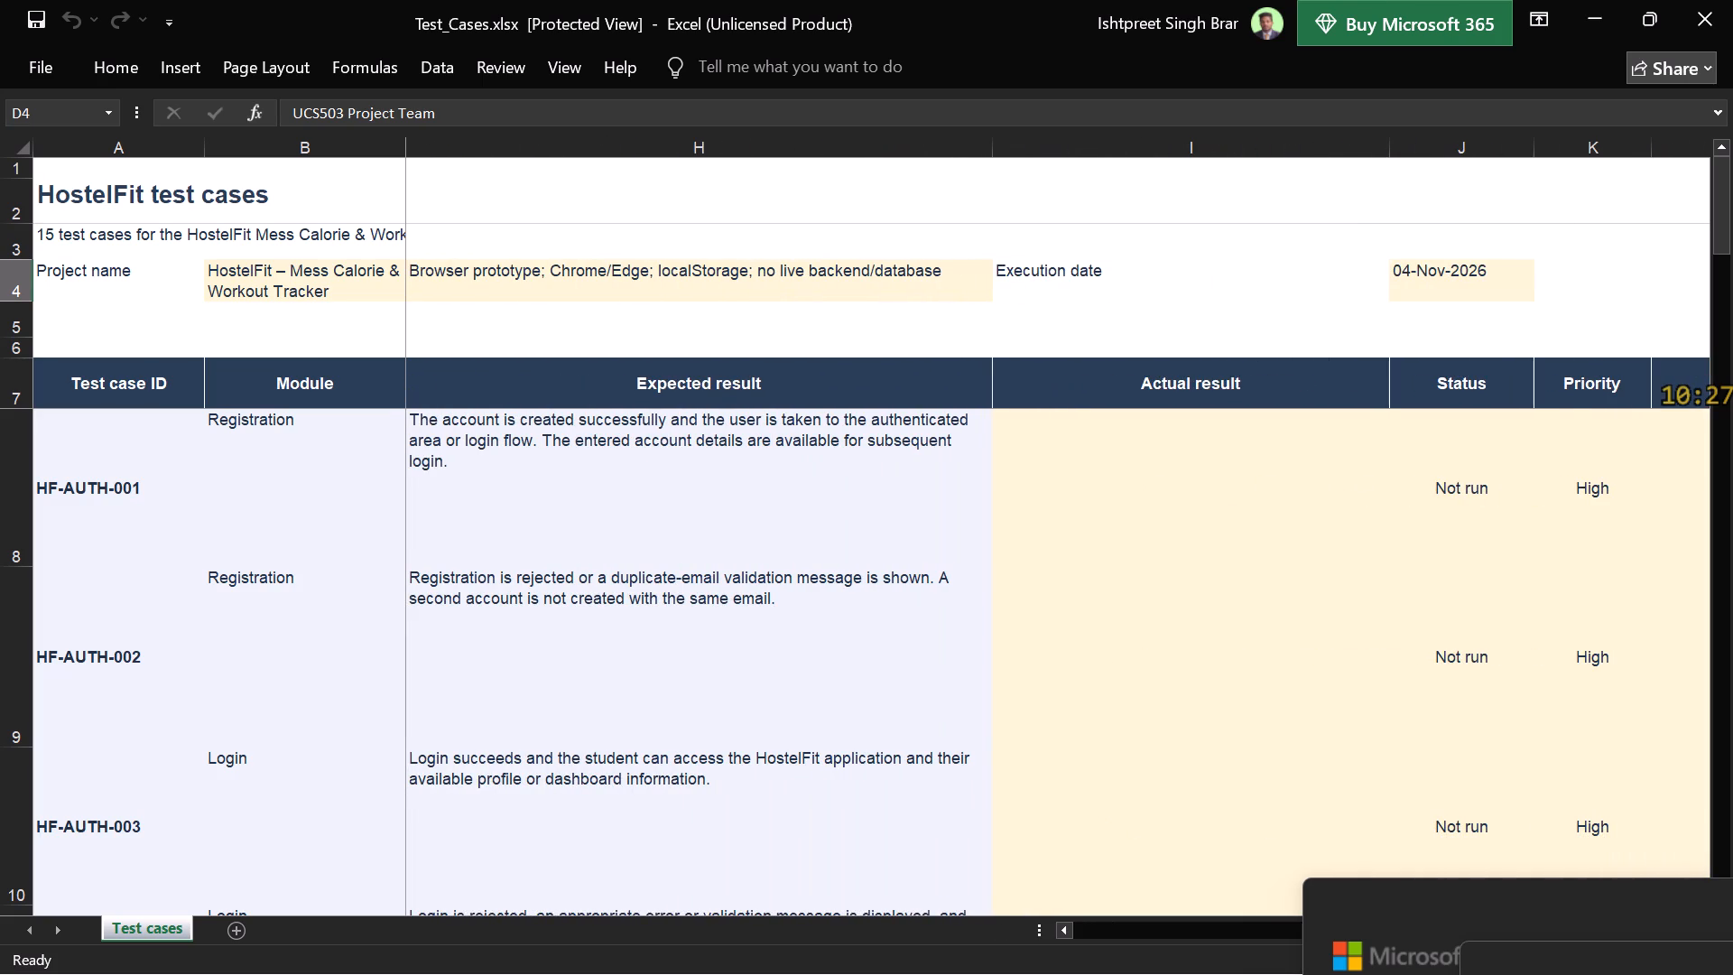
pyautogui.hscroll(1, 889, 287)
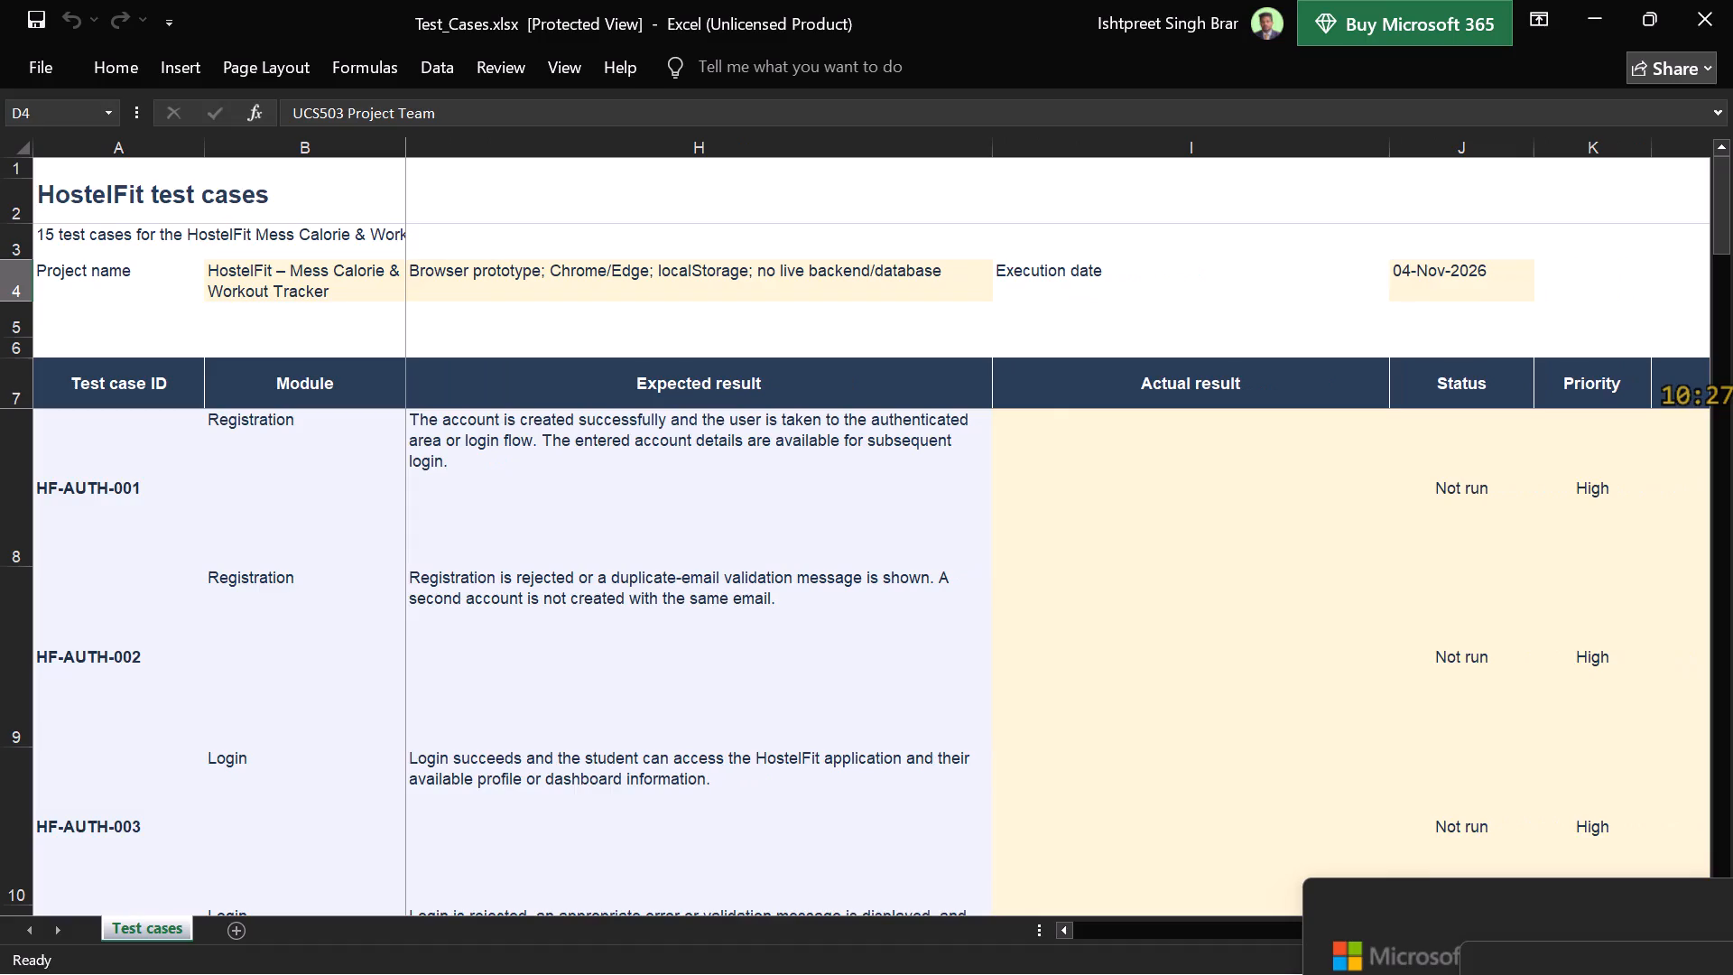
pyautogui.hscroll(1, 889, 287)
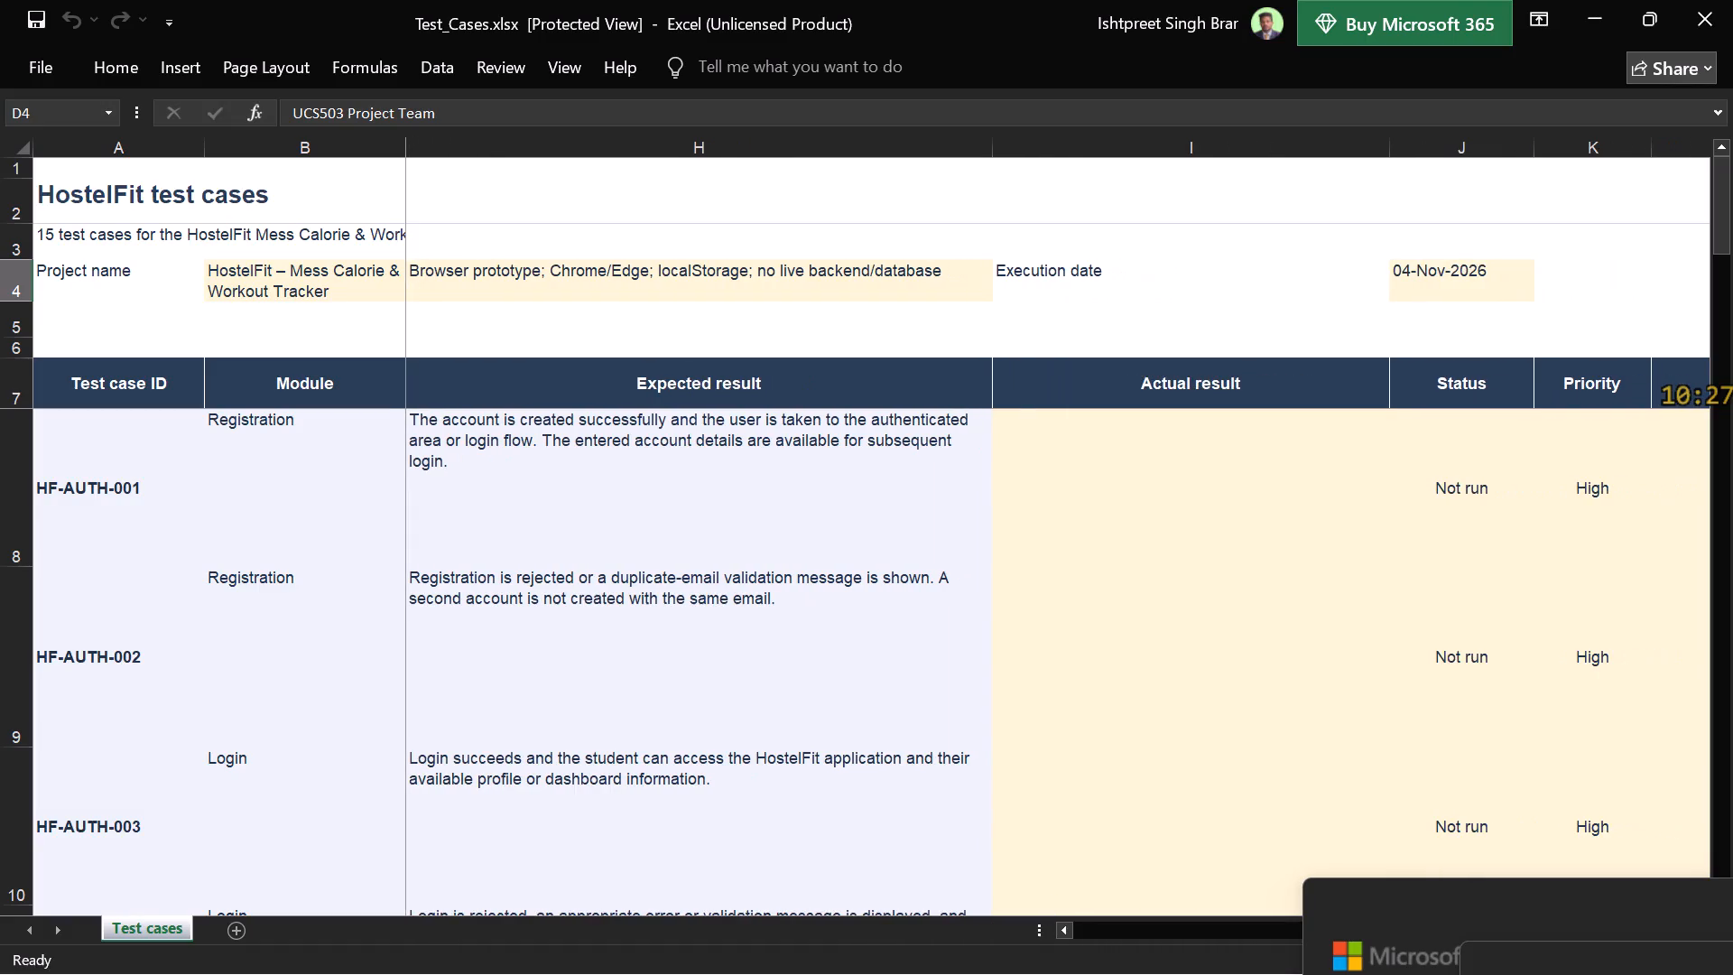
pyautogui.hscroll(9, 585, 441)
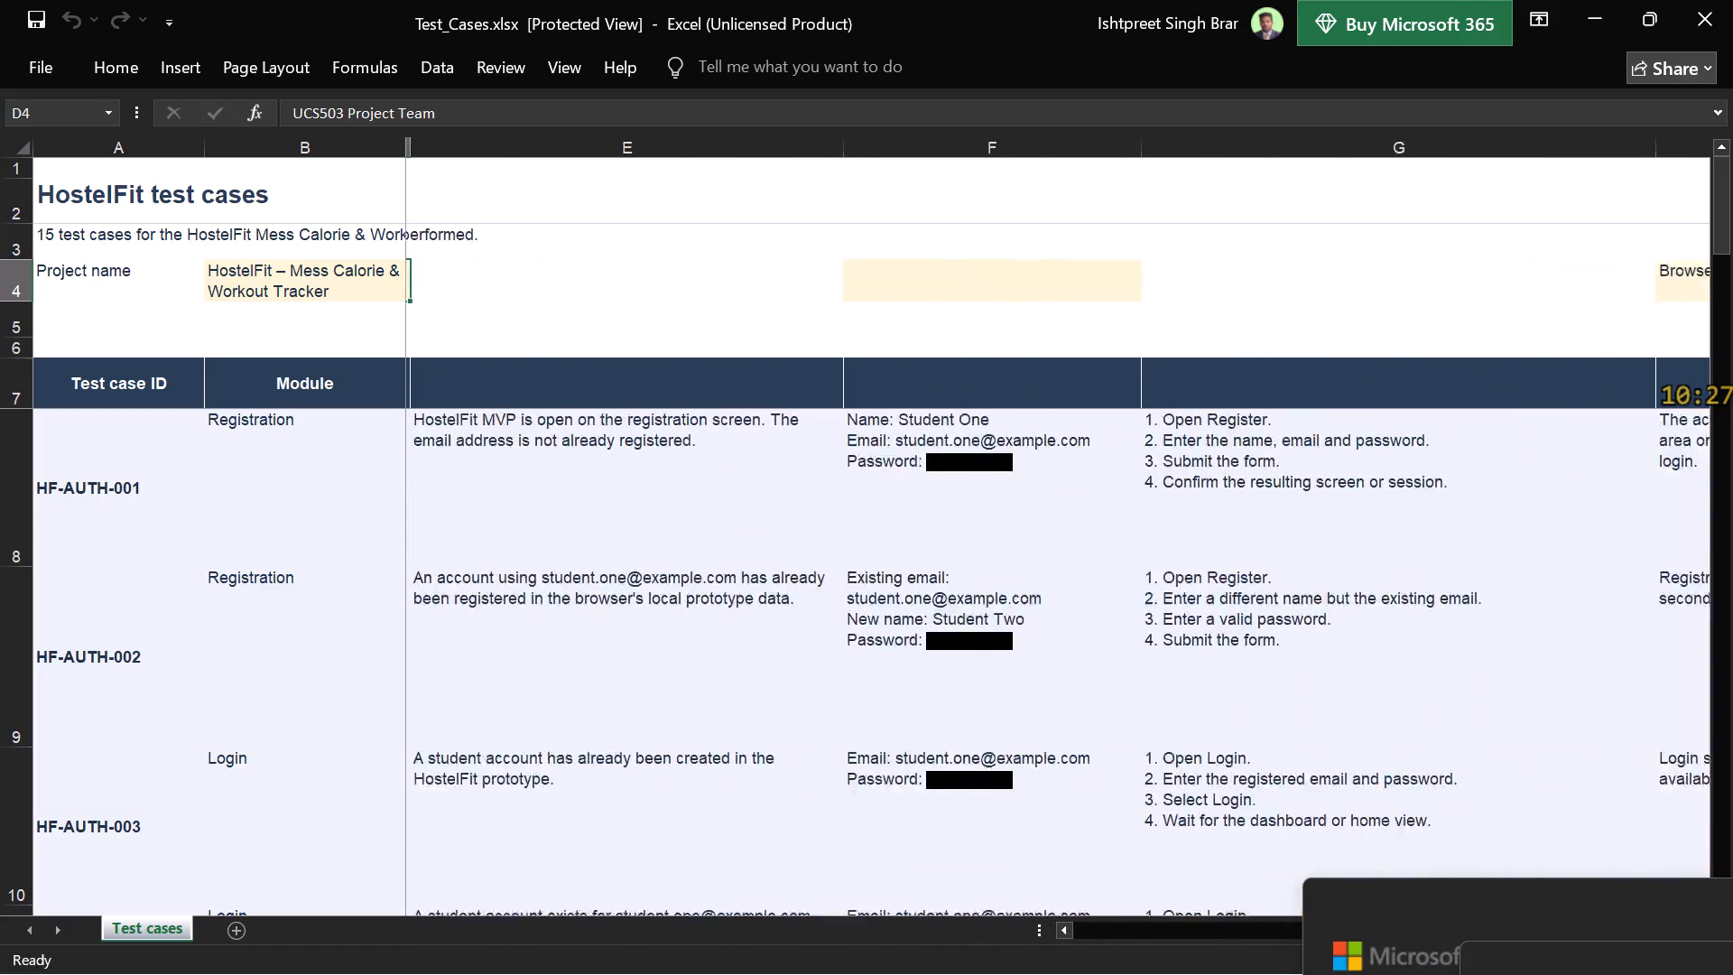
pyautogui.hscroll(-9, 585, 441)
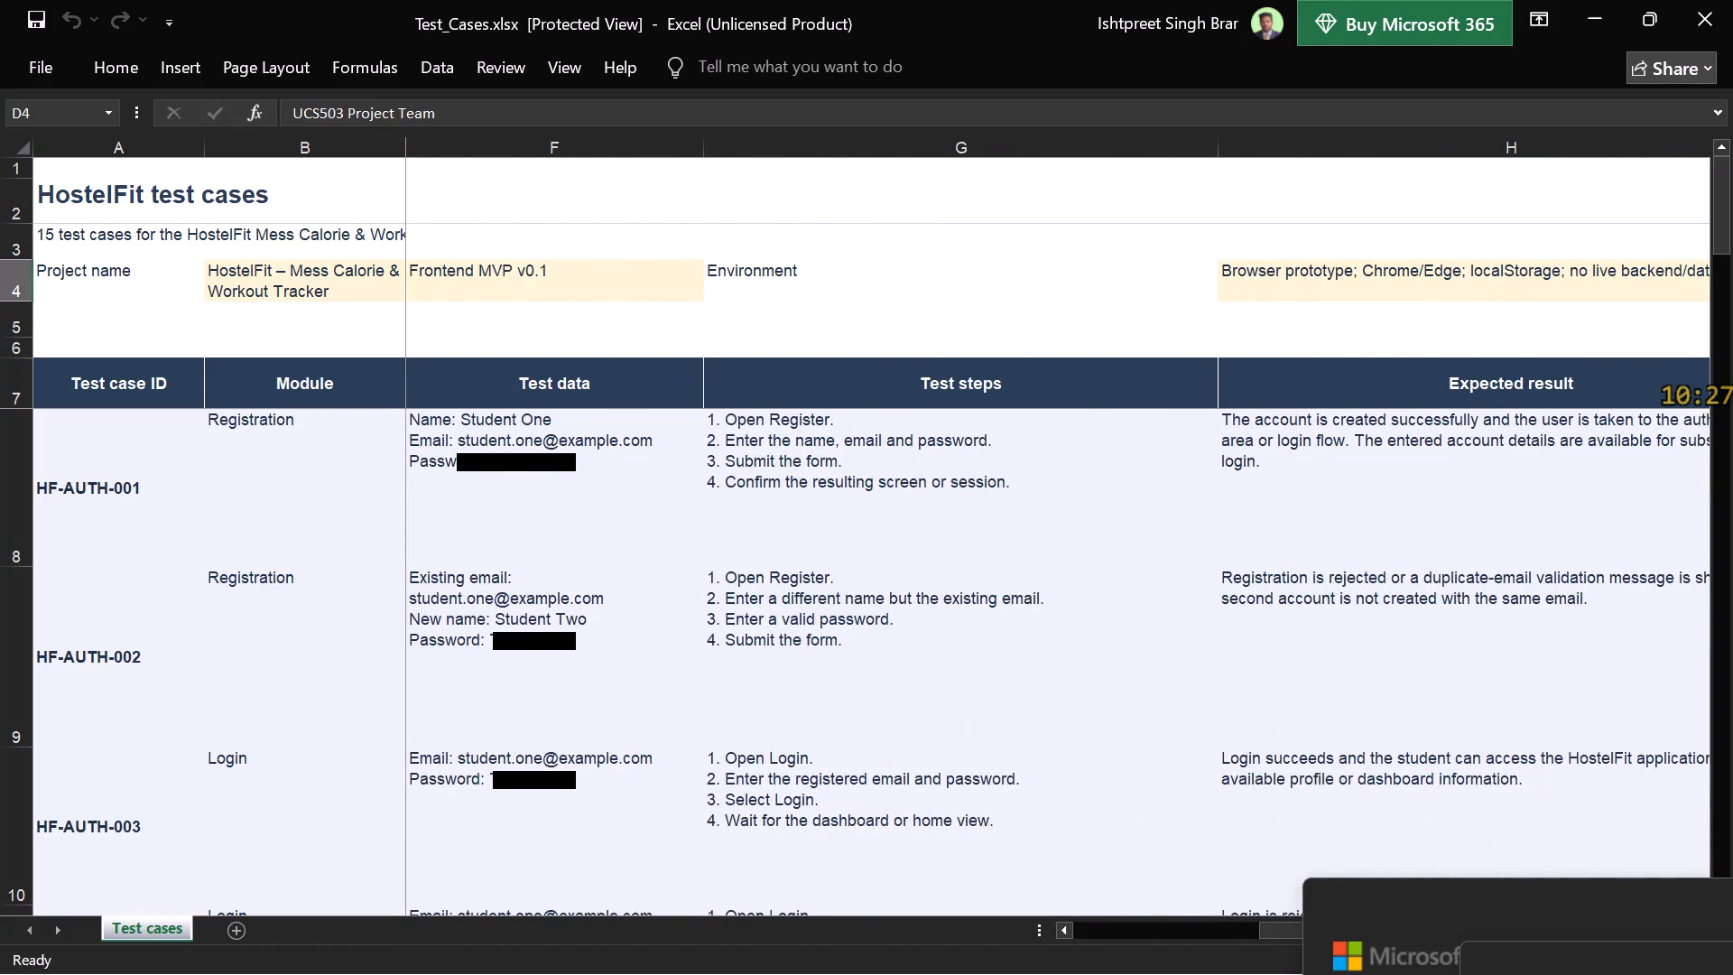
pyautogui.hscroll(-2, 1010, 464)
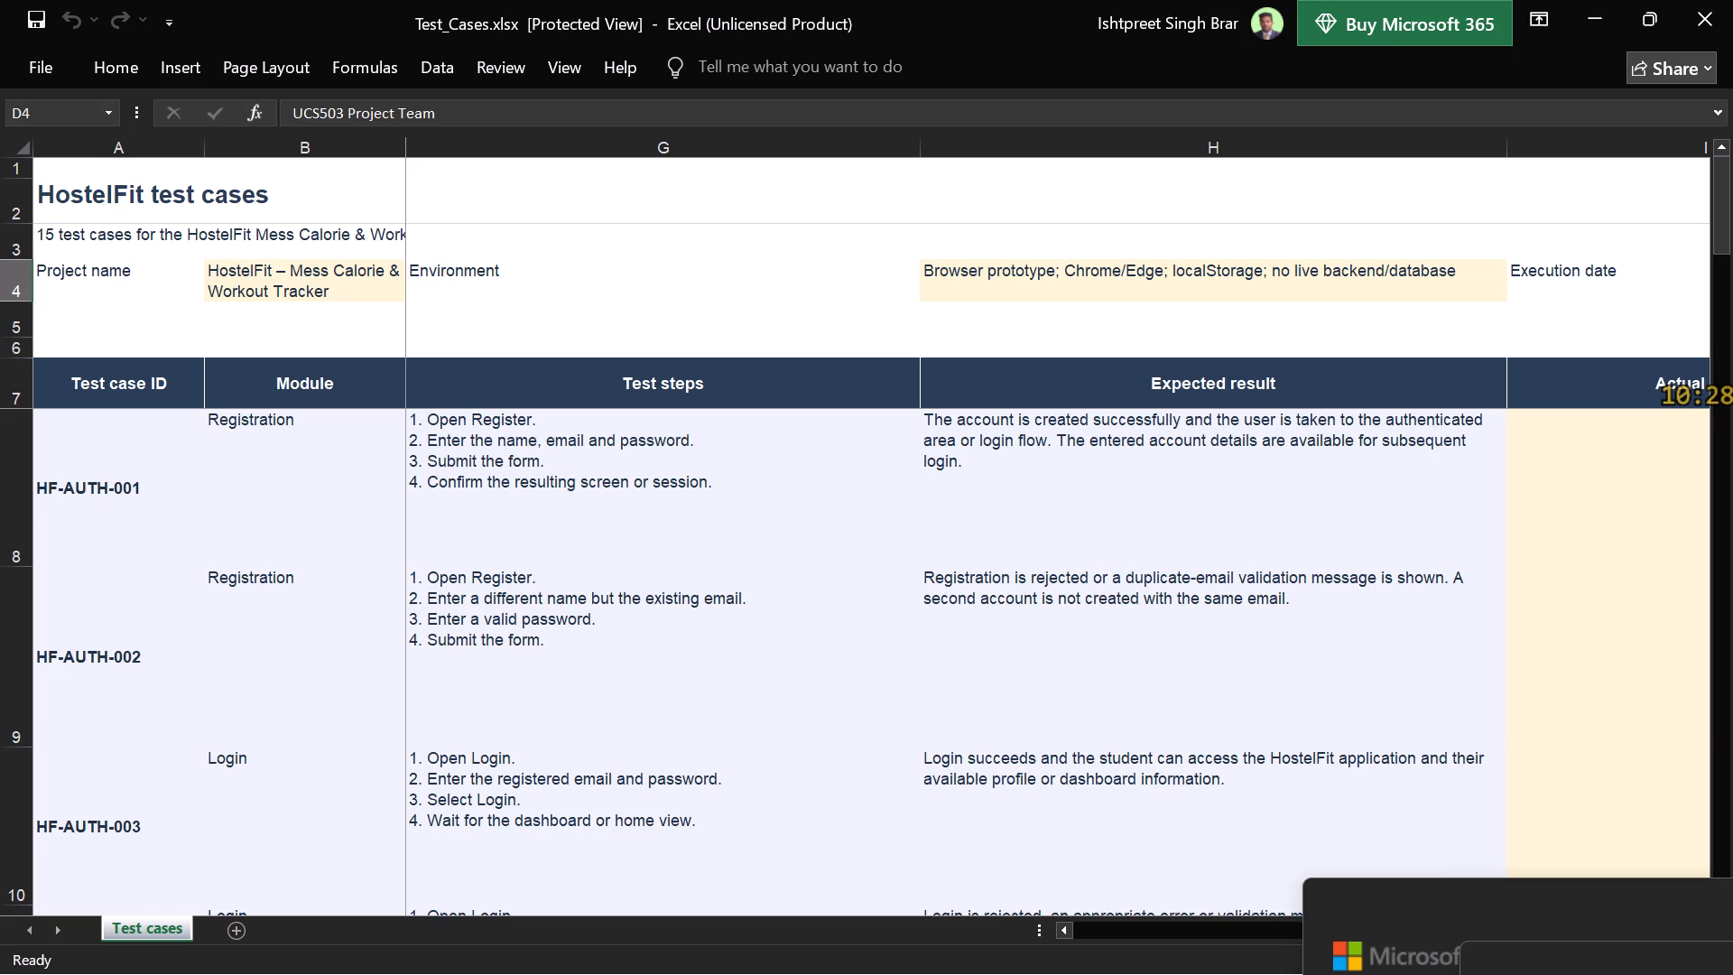
# Review the Test steps and Expected result entries of the HostelFit cases from login down to weight tracking.
pyautogui.scroll(-6, 1182, 571)
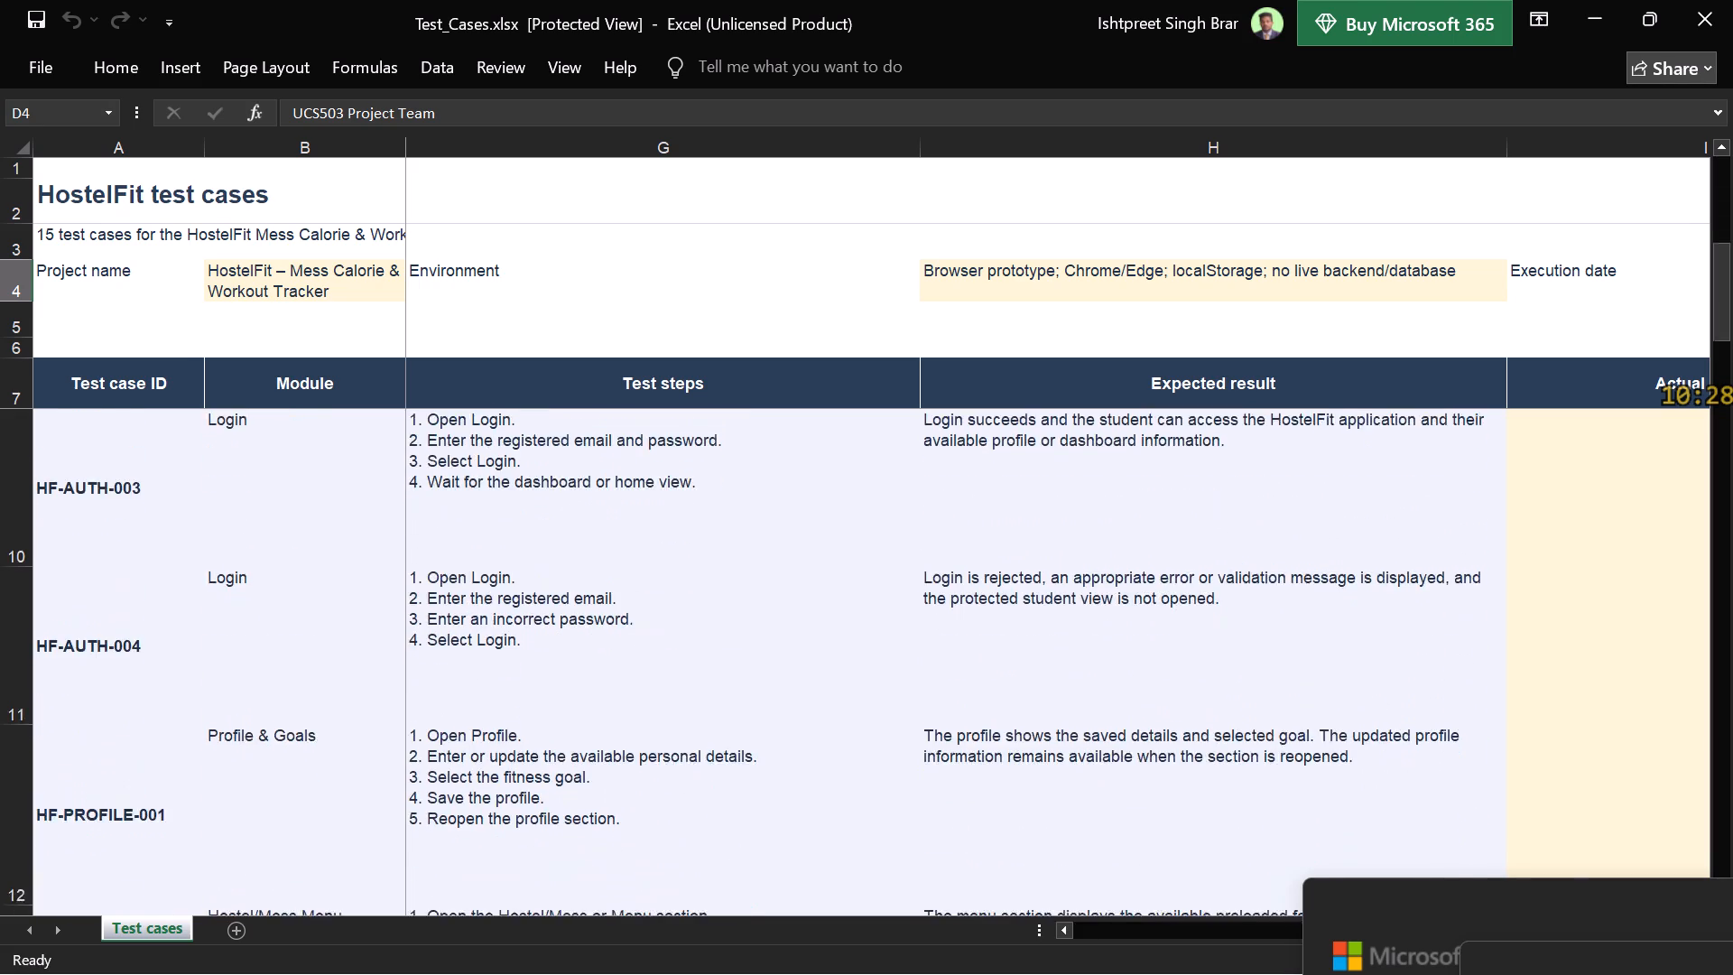
pyautogui.scroll(-8, 1182, 571)
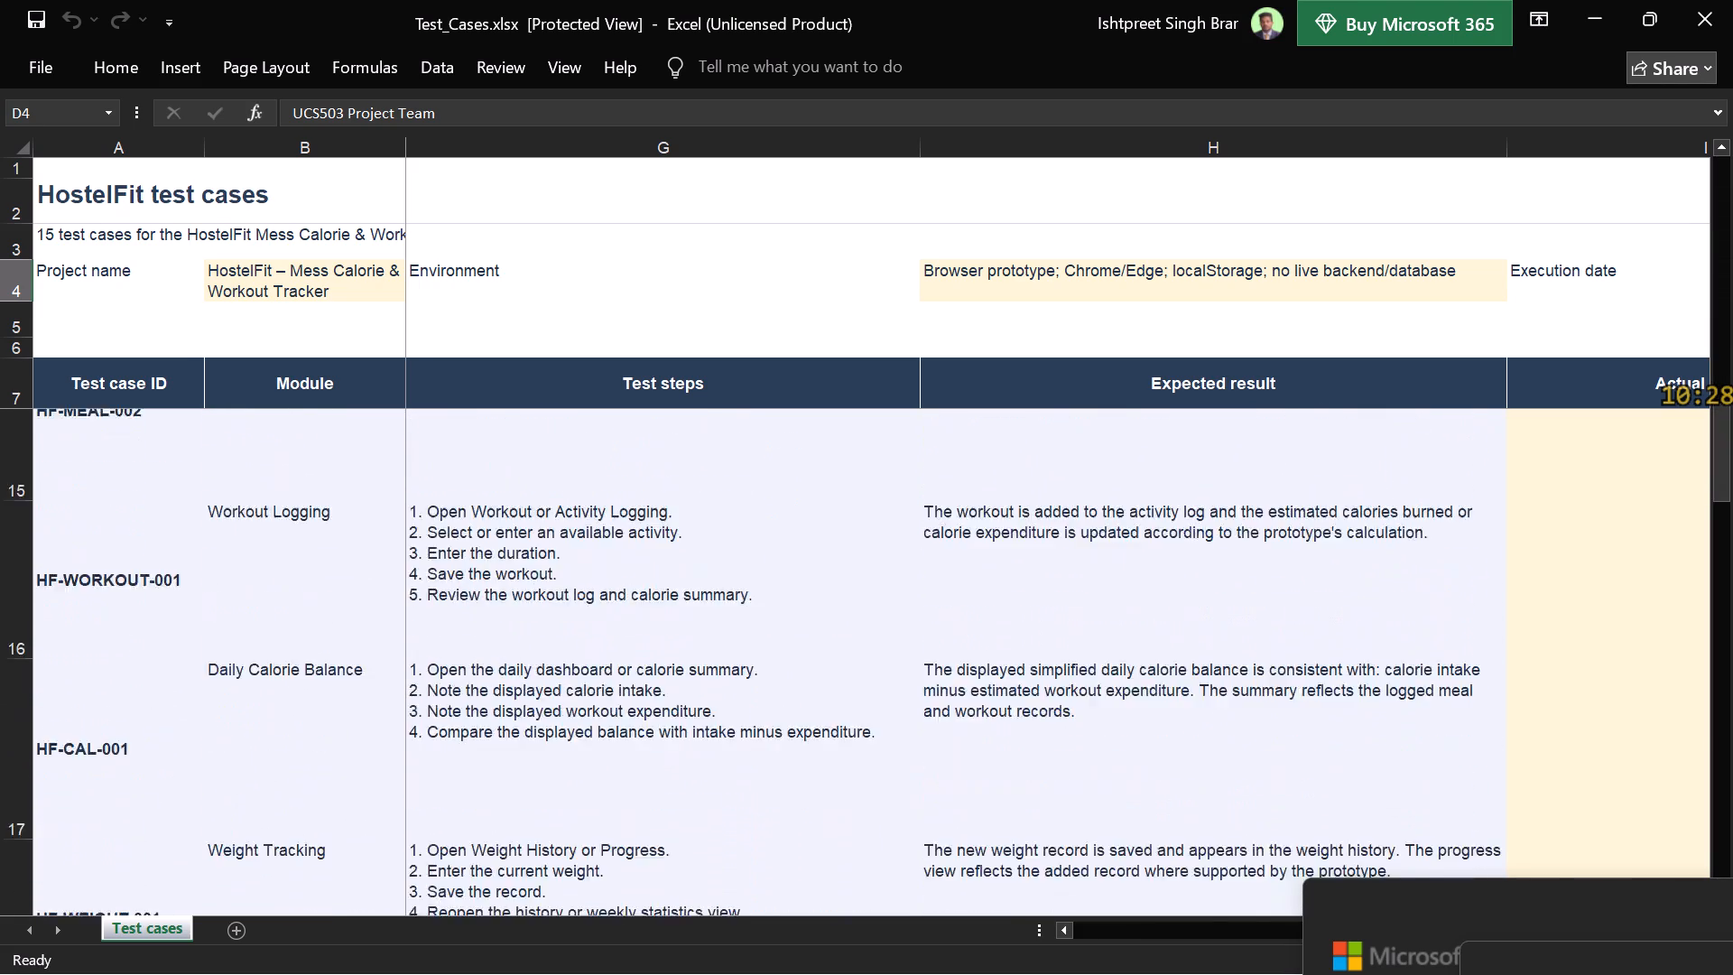
pyautogui.scroll(-2, 1182, 571)
# Examine the scenario, test type, preconditions and test data of HF-CAL-001, HF-WEIGHT-001 and HF-ADMIN-001, and inspect the Class / roll no. cell.
pyautogui.hscroll(4, 903, 664)
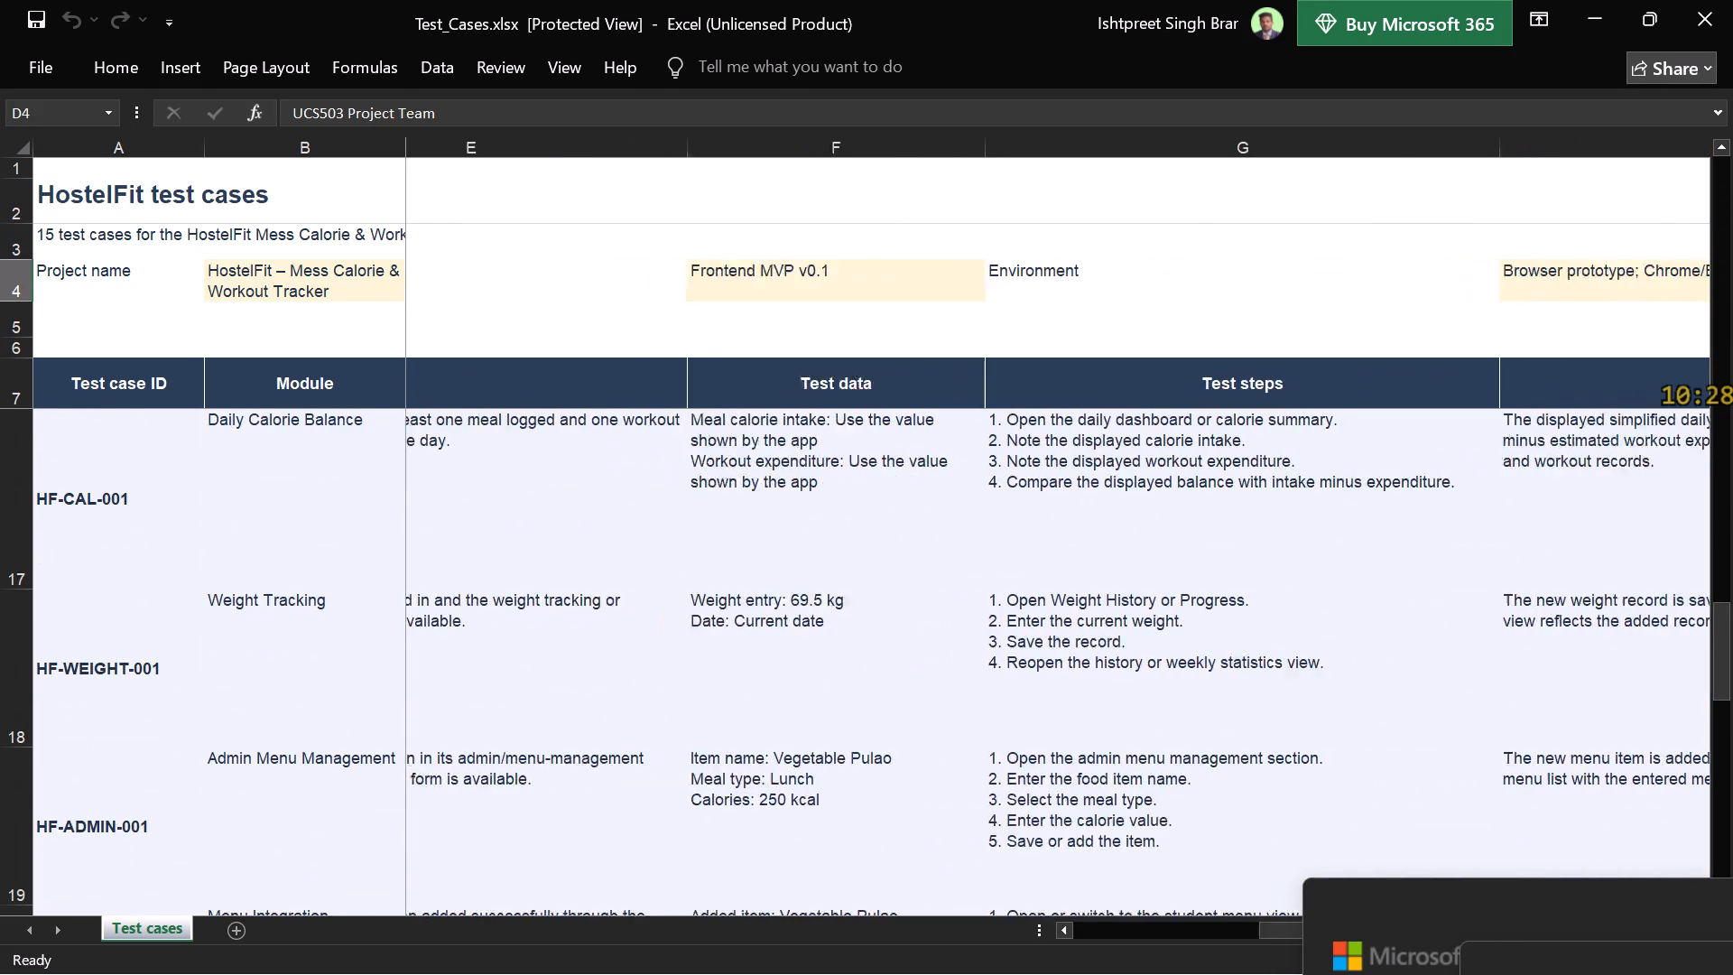
pyautogui.hscroll(8, 903, 664)
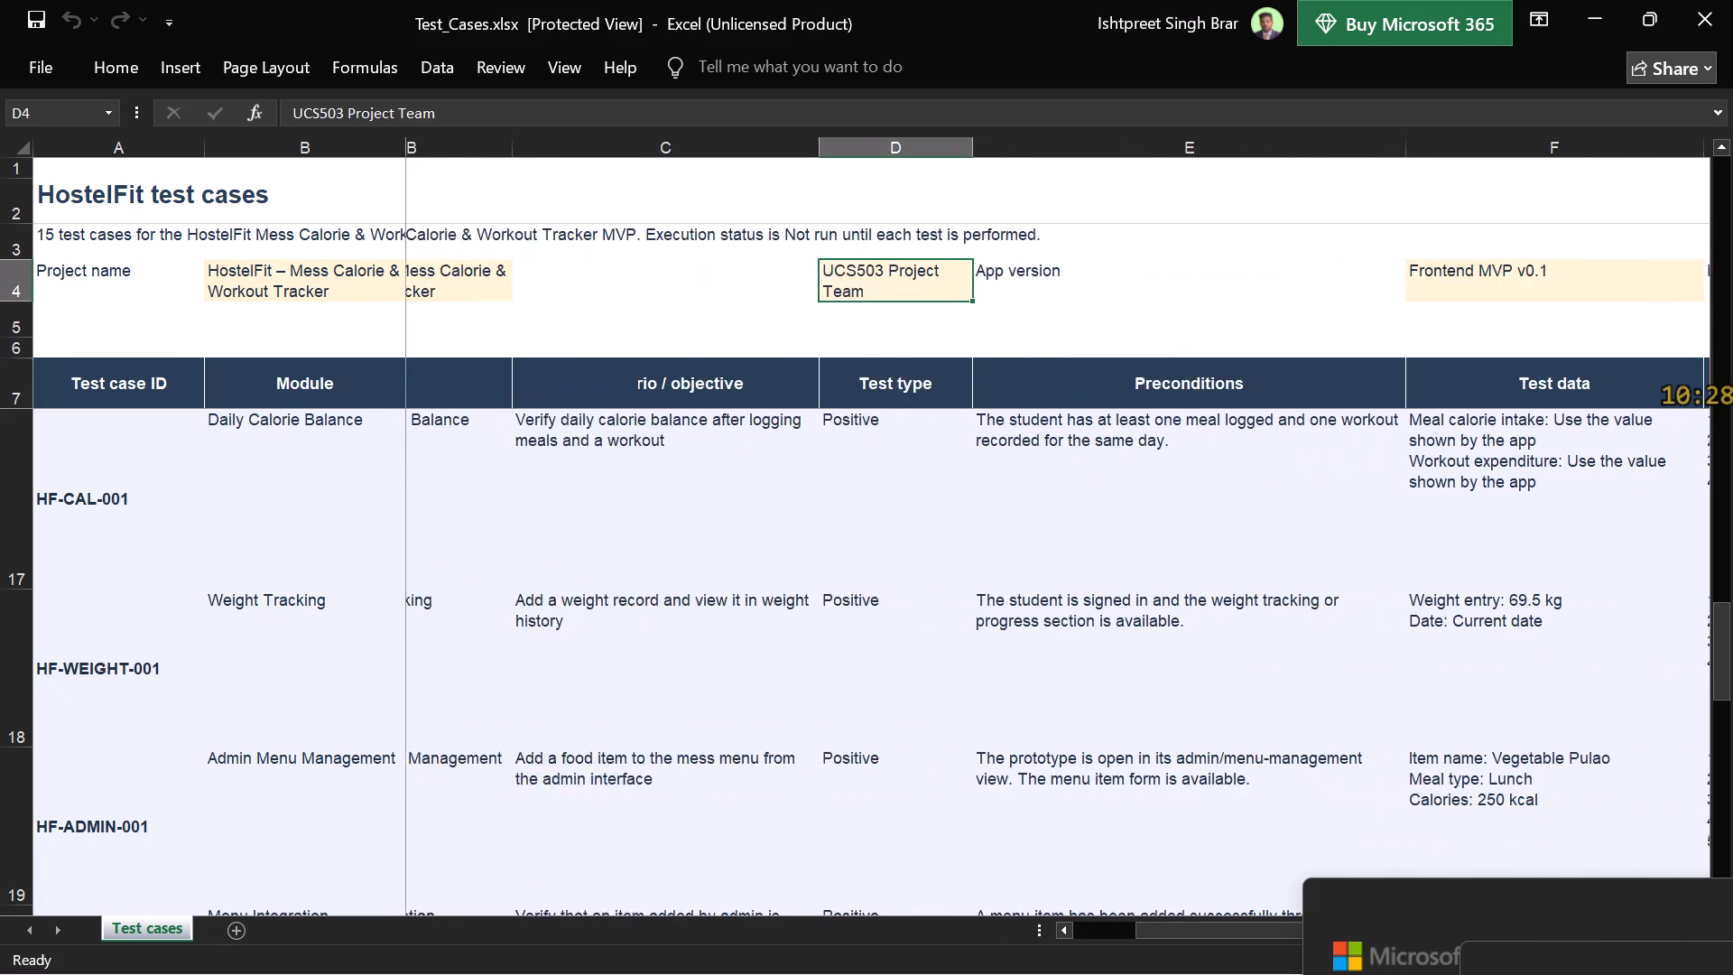
pyautogui.hscroll(5, 903, 664)
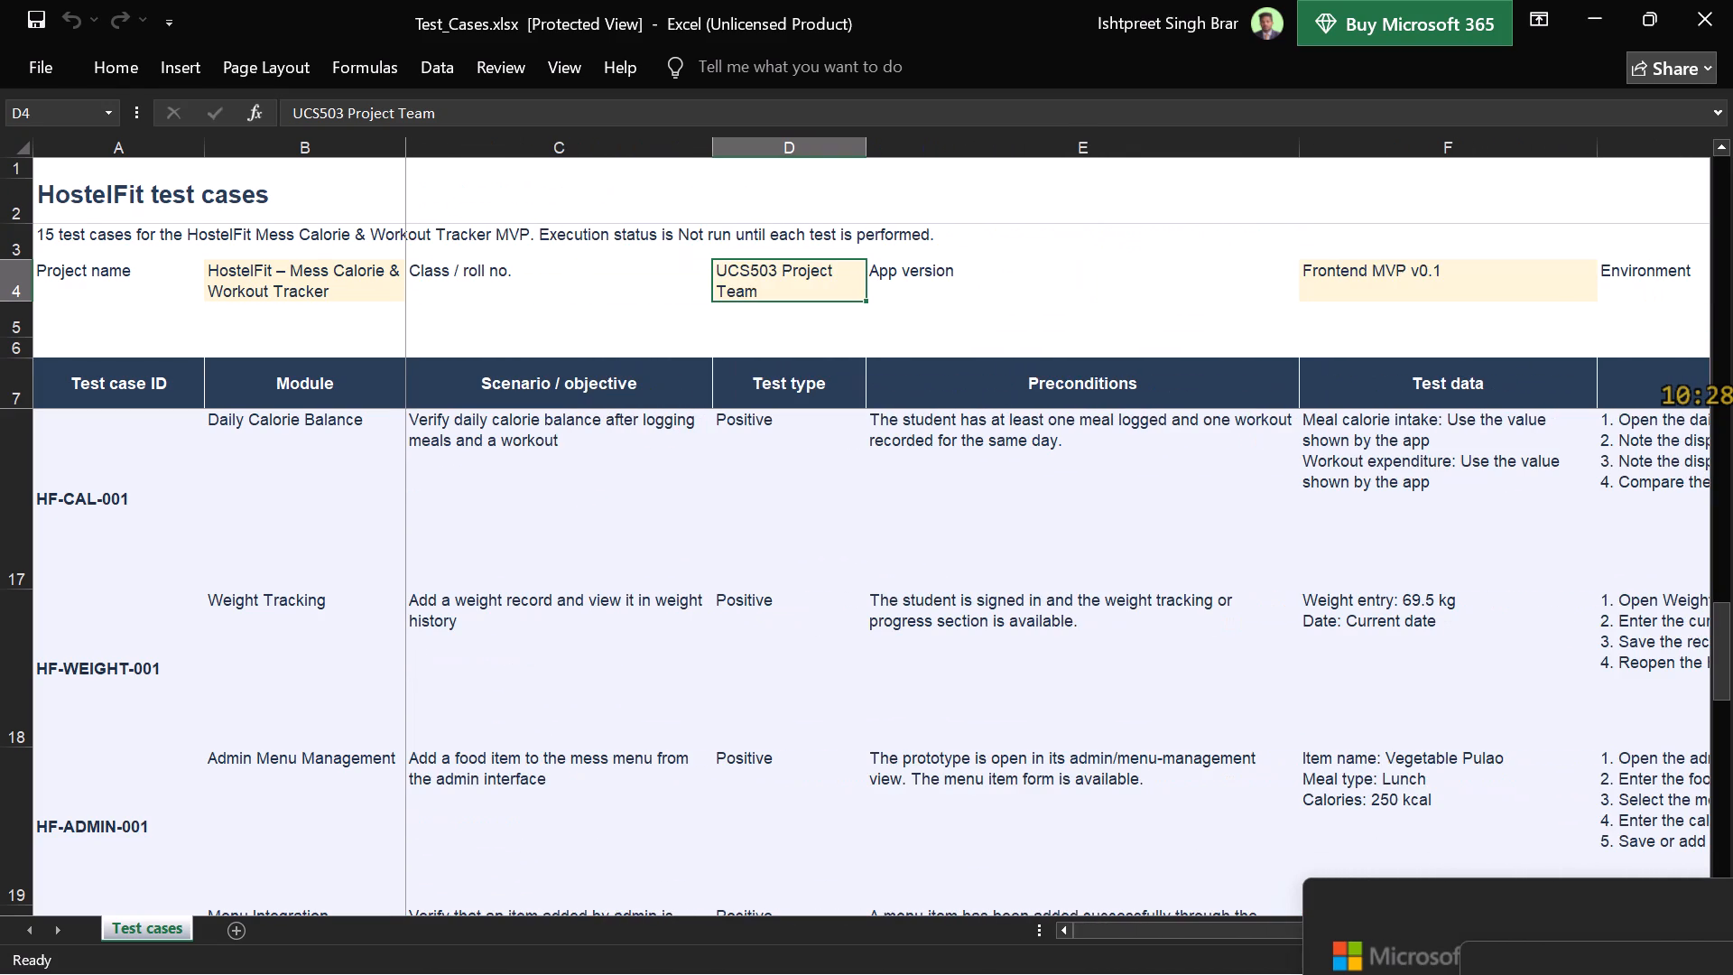
pyautogui.hscroll(3, 495, 698)
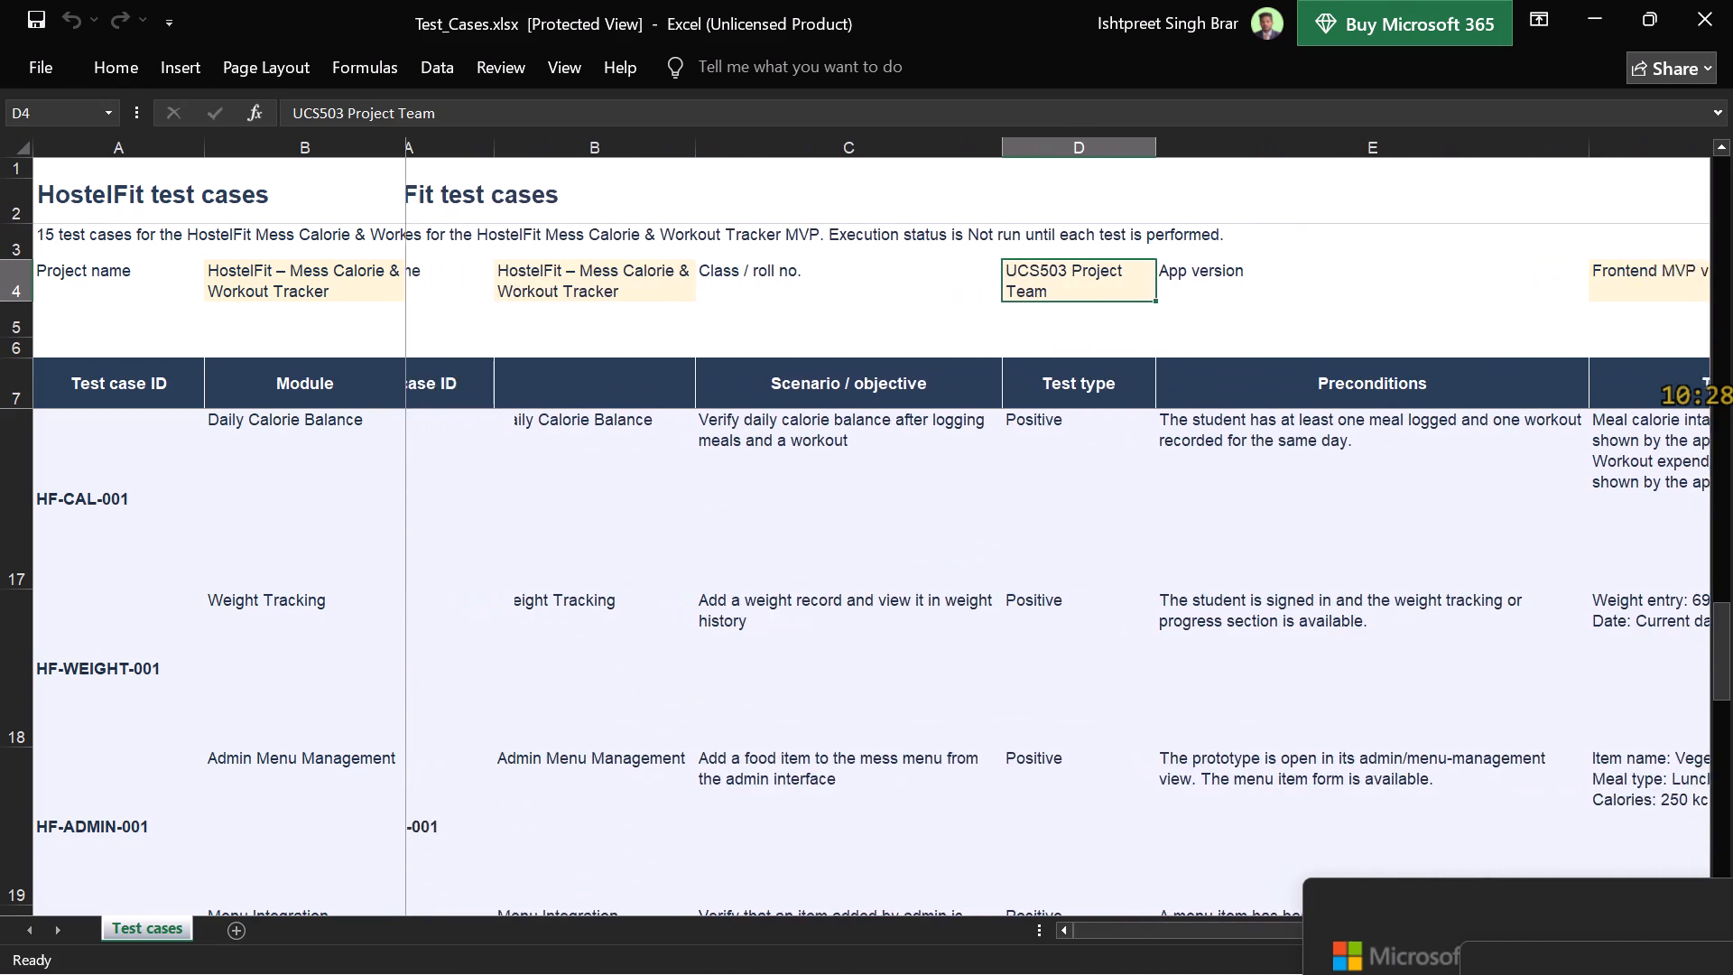
pyautogui.hscroll(1, 495, 698)
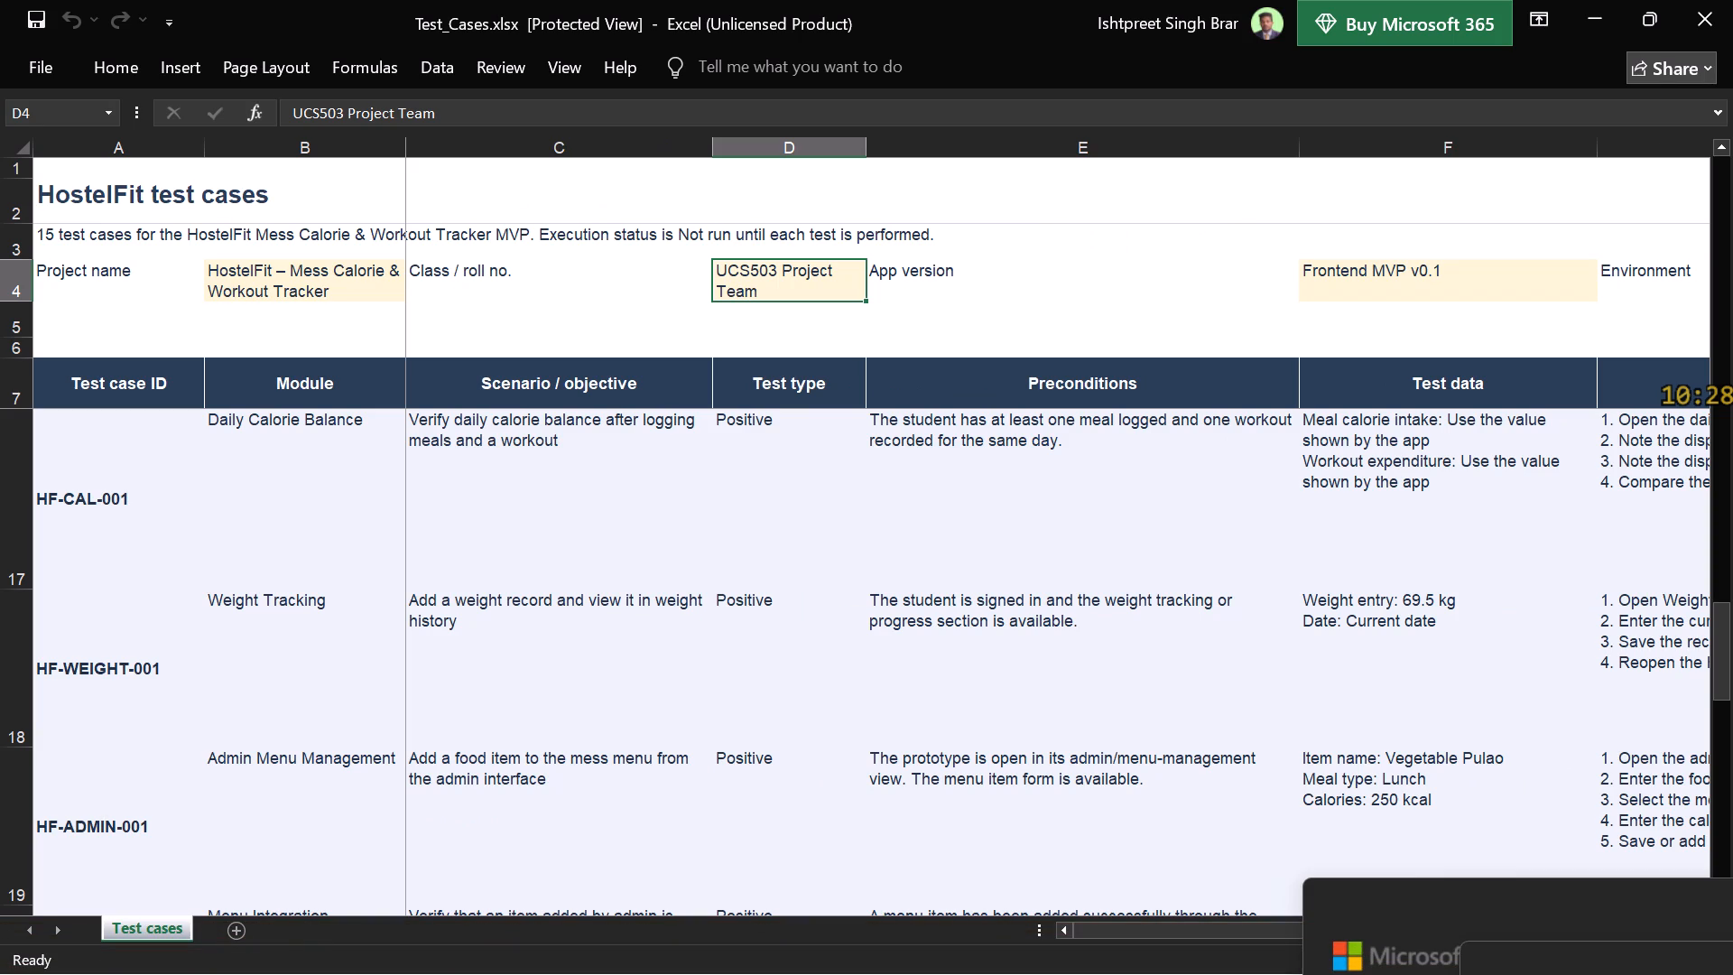
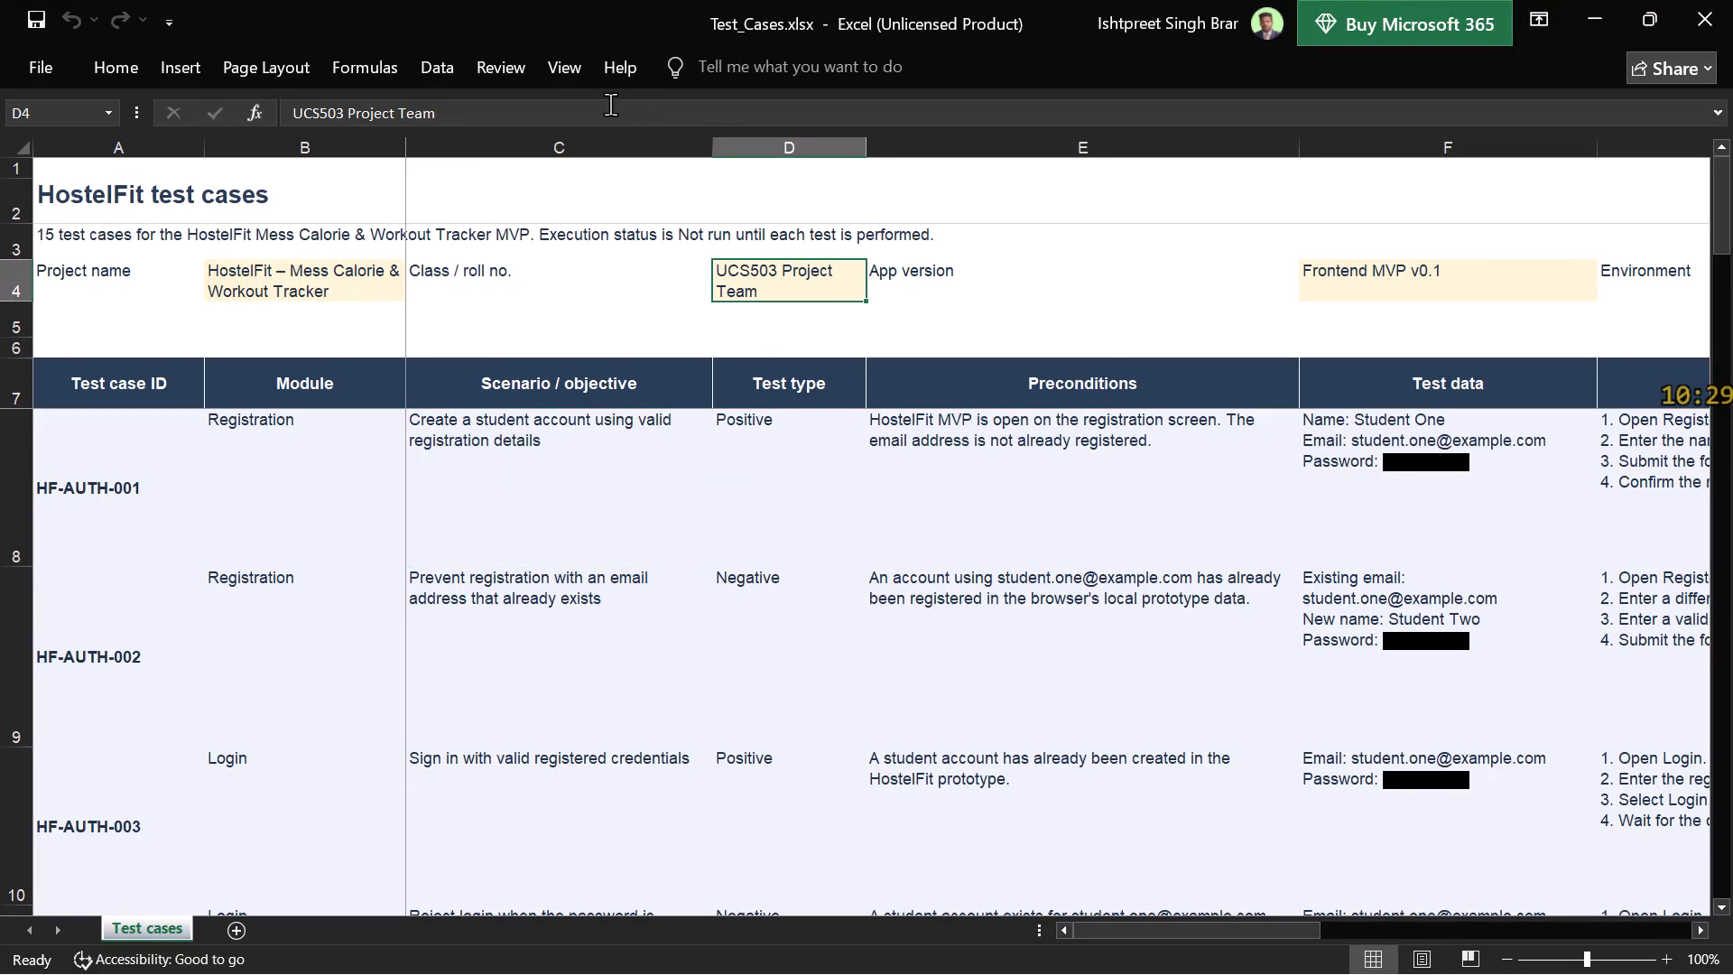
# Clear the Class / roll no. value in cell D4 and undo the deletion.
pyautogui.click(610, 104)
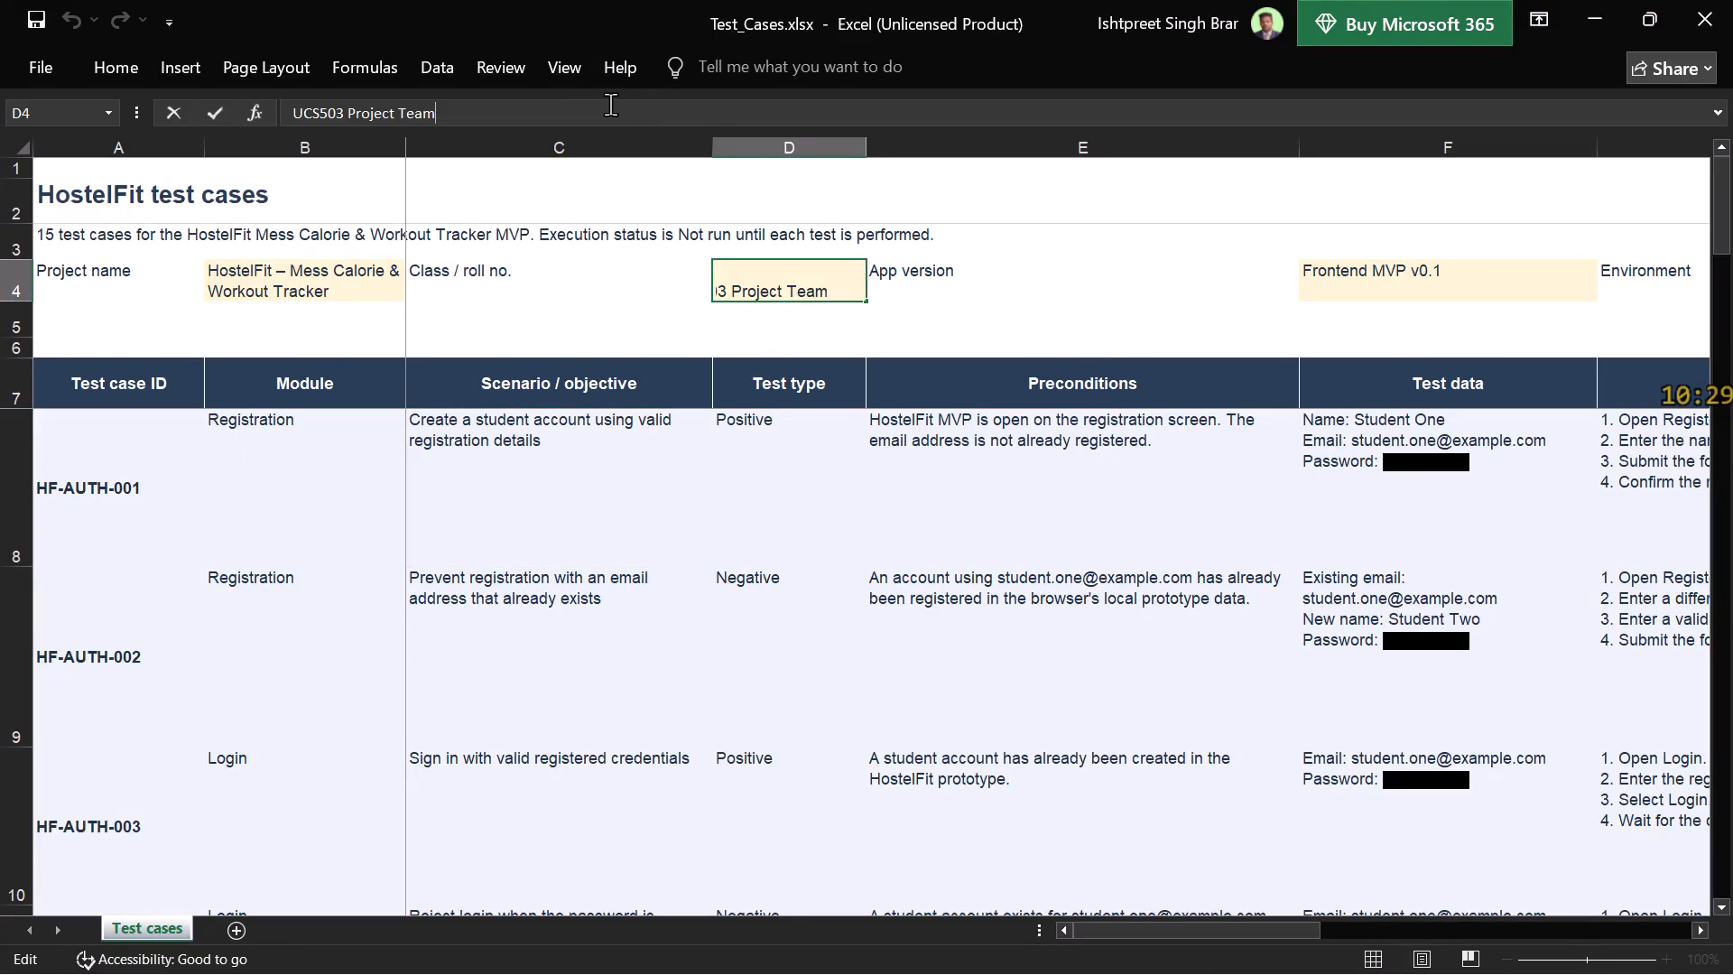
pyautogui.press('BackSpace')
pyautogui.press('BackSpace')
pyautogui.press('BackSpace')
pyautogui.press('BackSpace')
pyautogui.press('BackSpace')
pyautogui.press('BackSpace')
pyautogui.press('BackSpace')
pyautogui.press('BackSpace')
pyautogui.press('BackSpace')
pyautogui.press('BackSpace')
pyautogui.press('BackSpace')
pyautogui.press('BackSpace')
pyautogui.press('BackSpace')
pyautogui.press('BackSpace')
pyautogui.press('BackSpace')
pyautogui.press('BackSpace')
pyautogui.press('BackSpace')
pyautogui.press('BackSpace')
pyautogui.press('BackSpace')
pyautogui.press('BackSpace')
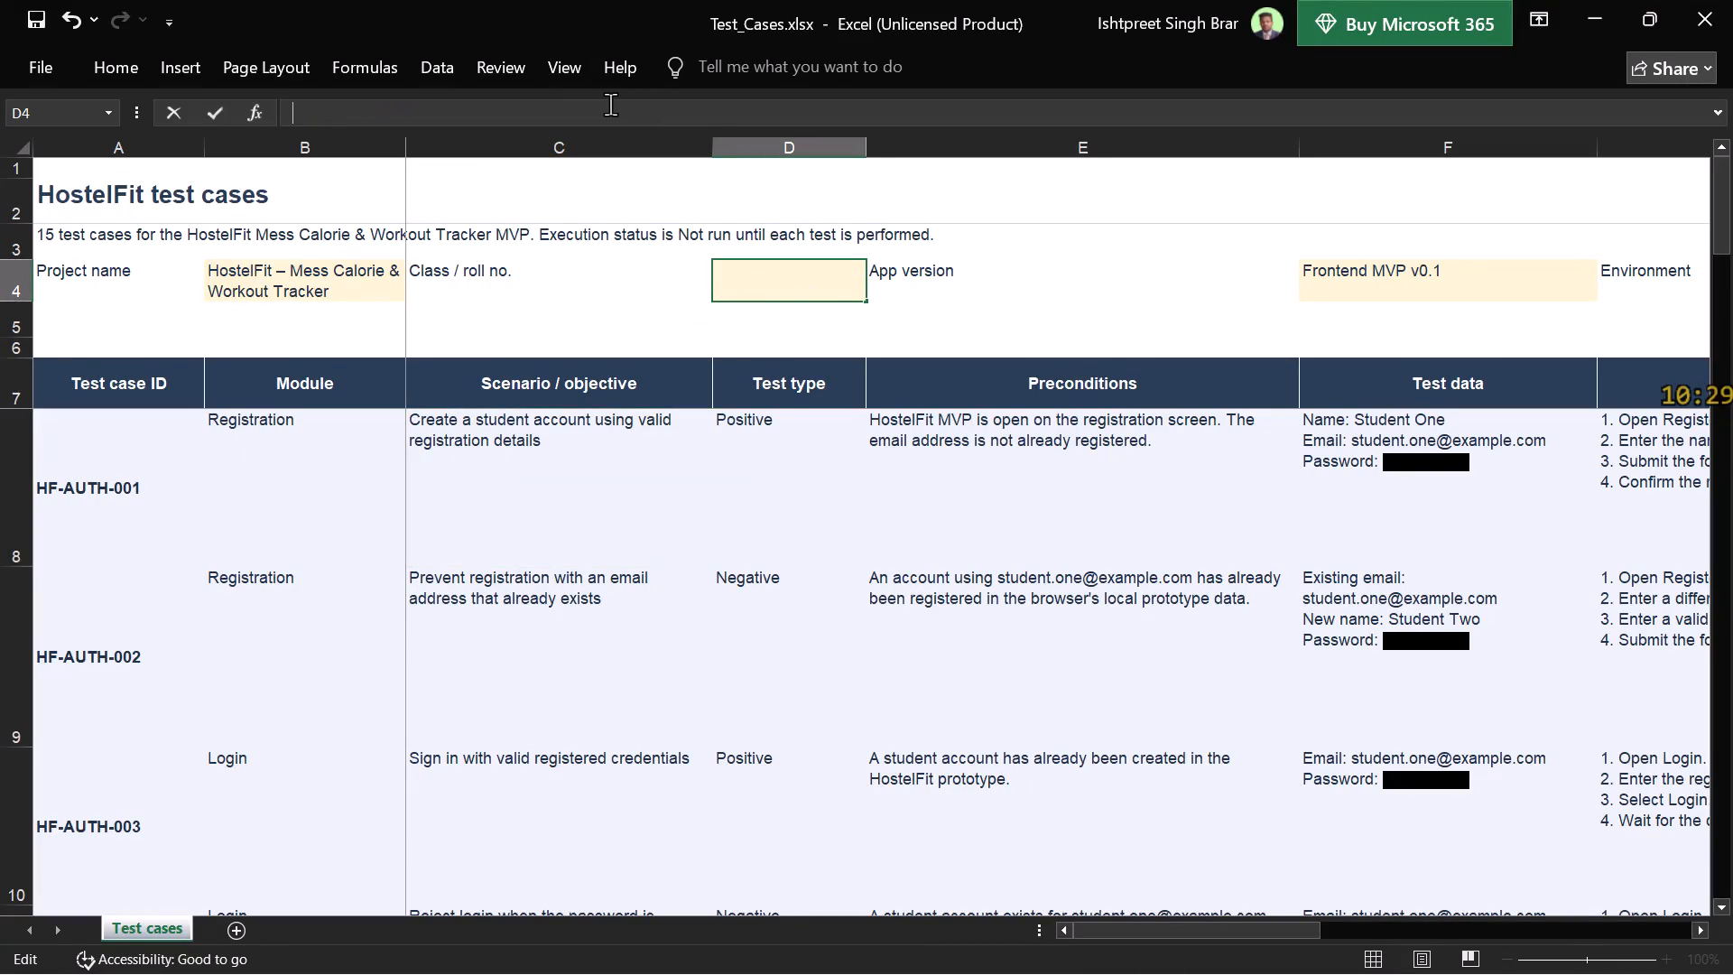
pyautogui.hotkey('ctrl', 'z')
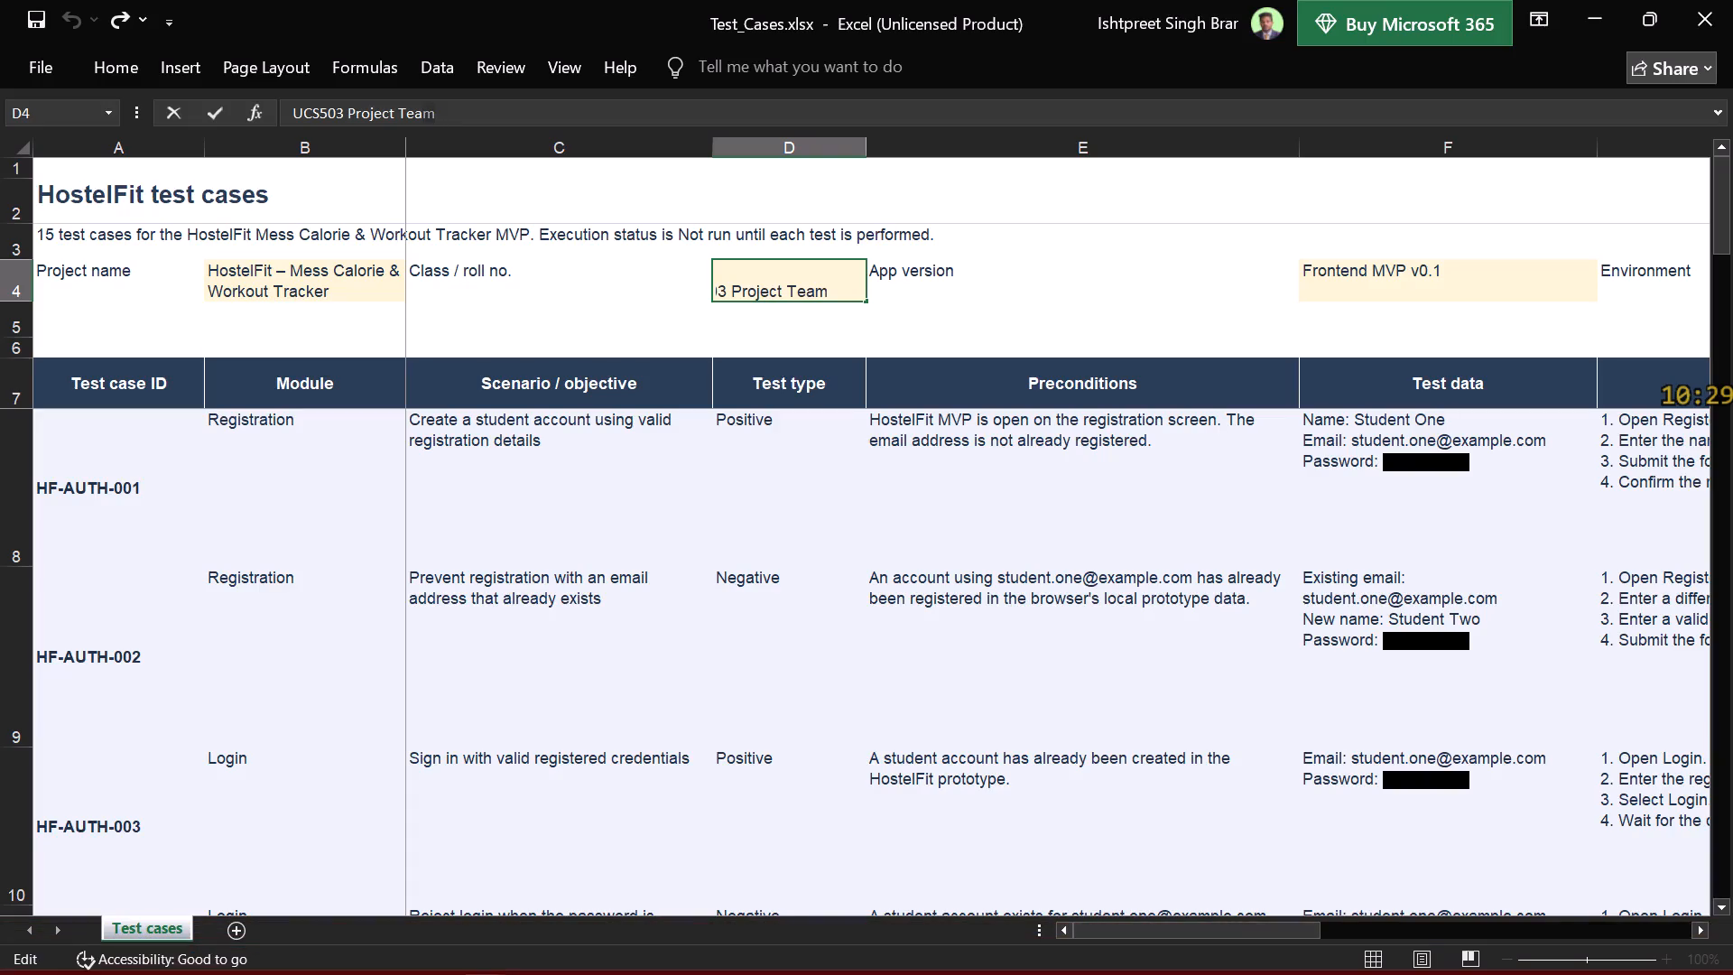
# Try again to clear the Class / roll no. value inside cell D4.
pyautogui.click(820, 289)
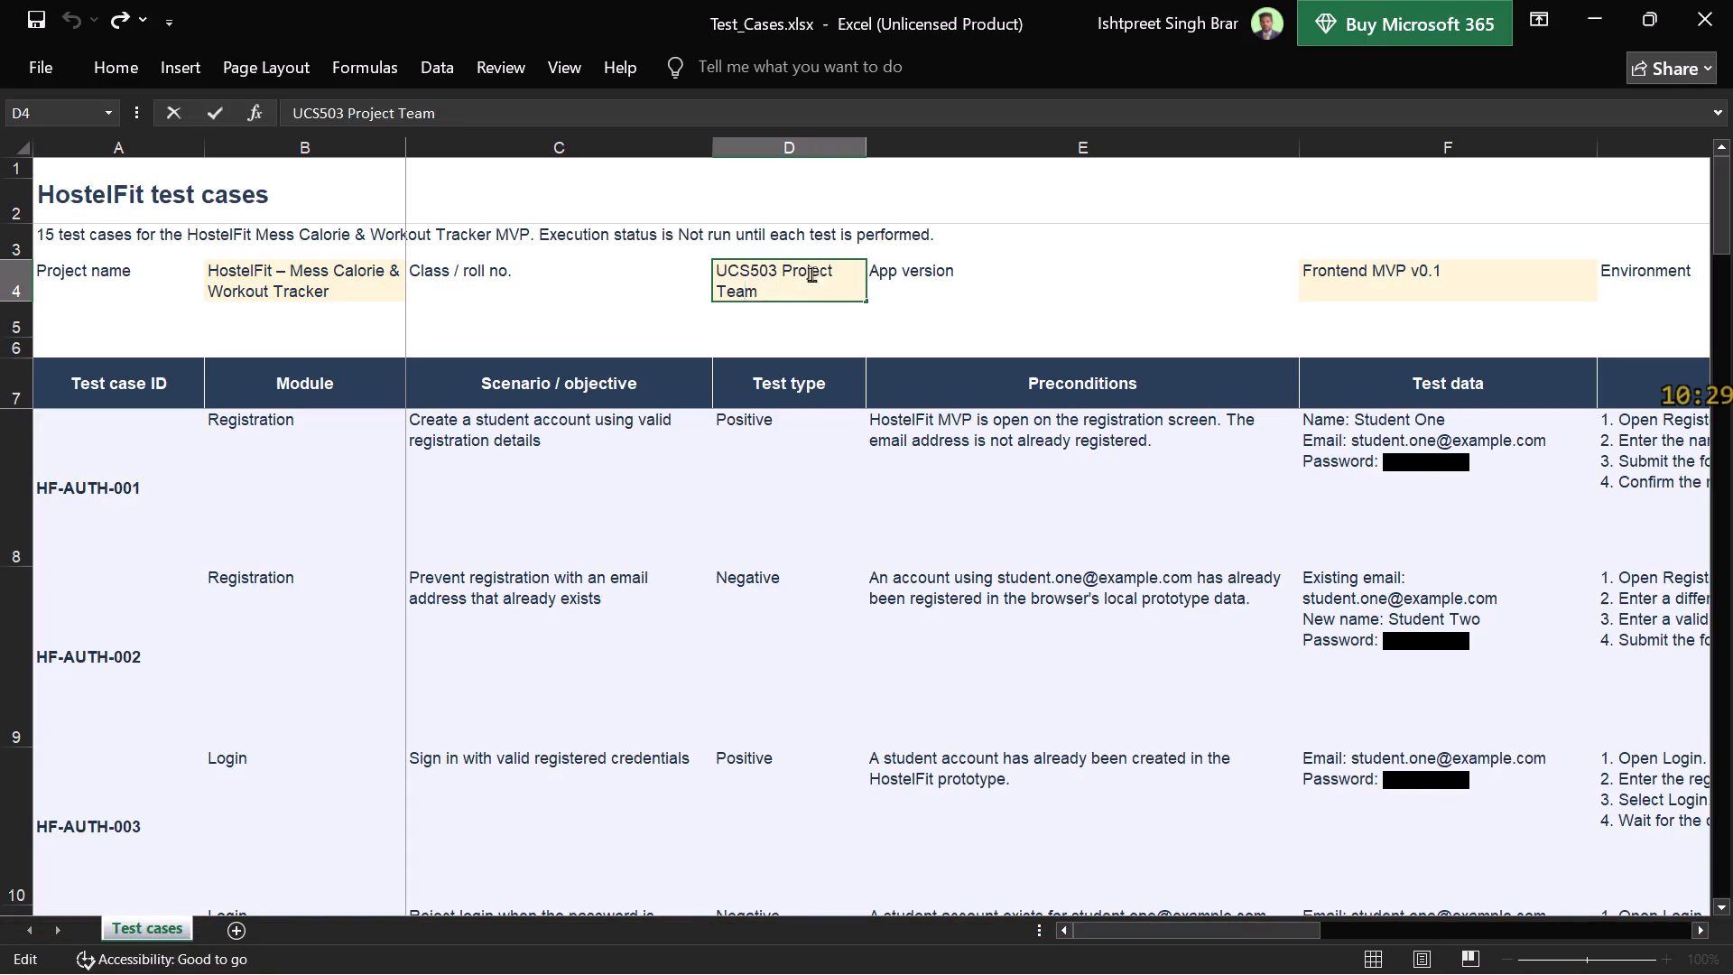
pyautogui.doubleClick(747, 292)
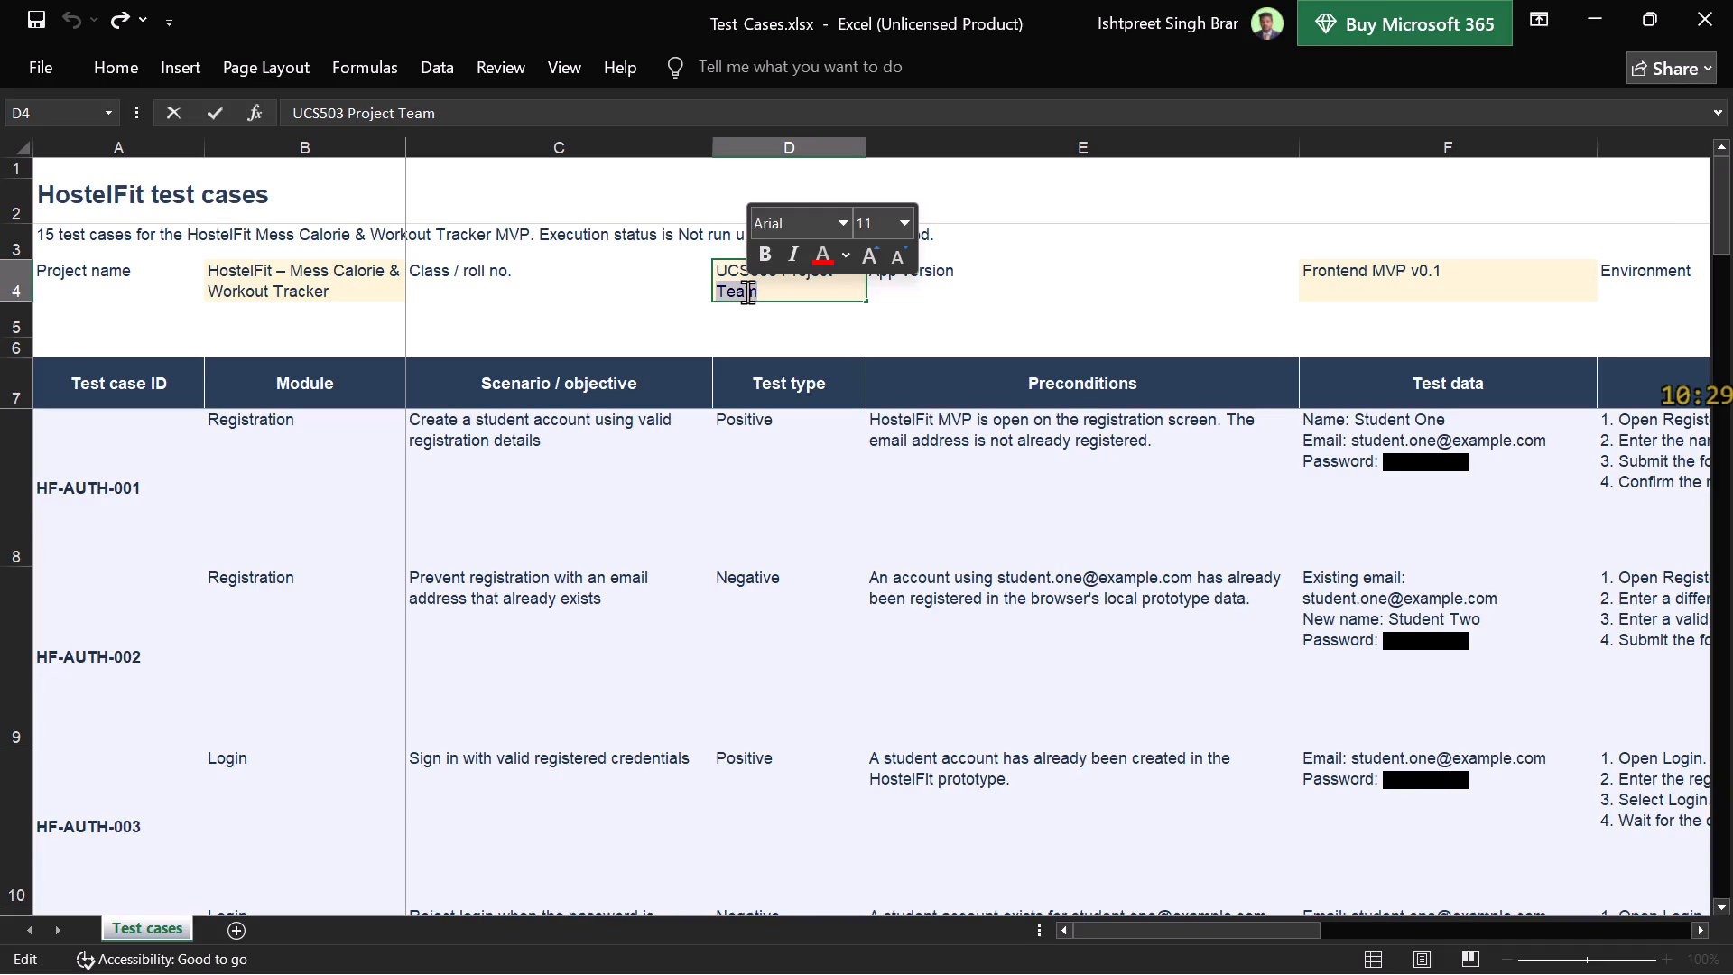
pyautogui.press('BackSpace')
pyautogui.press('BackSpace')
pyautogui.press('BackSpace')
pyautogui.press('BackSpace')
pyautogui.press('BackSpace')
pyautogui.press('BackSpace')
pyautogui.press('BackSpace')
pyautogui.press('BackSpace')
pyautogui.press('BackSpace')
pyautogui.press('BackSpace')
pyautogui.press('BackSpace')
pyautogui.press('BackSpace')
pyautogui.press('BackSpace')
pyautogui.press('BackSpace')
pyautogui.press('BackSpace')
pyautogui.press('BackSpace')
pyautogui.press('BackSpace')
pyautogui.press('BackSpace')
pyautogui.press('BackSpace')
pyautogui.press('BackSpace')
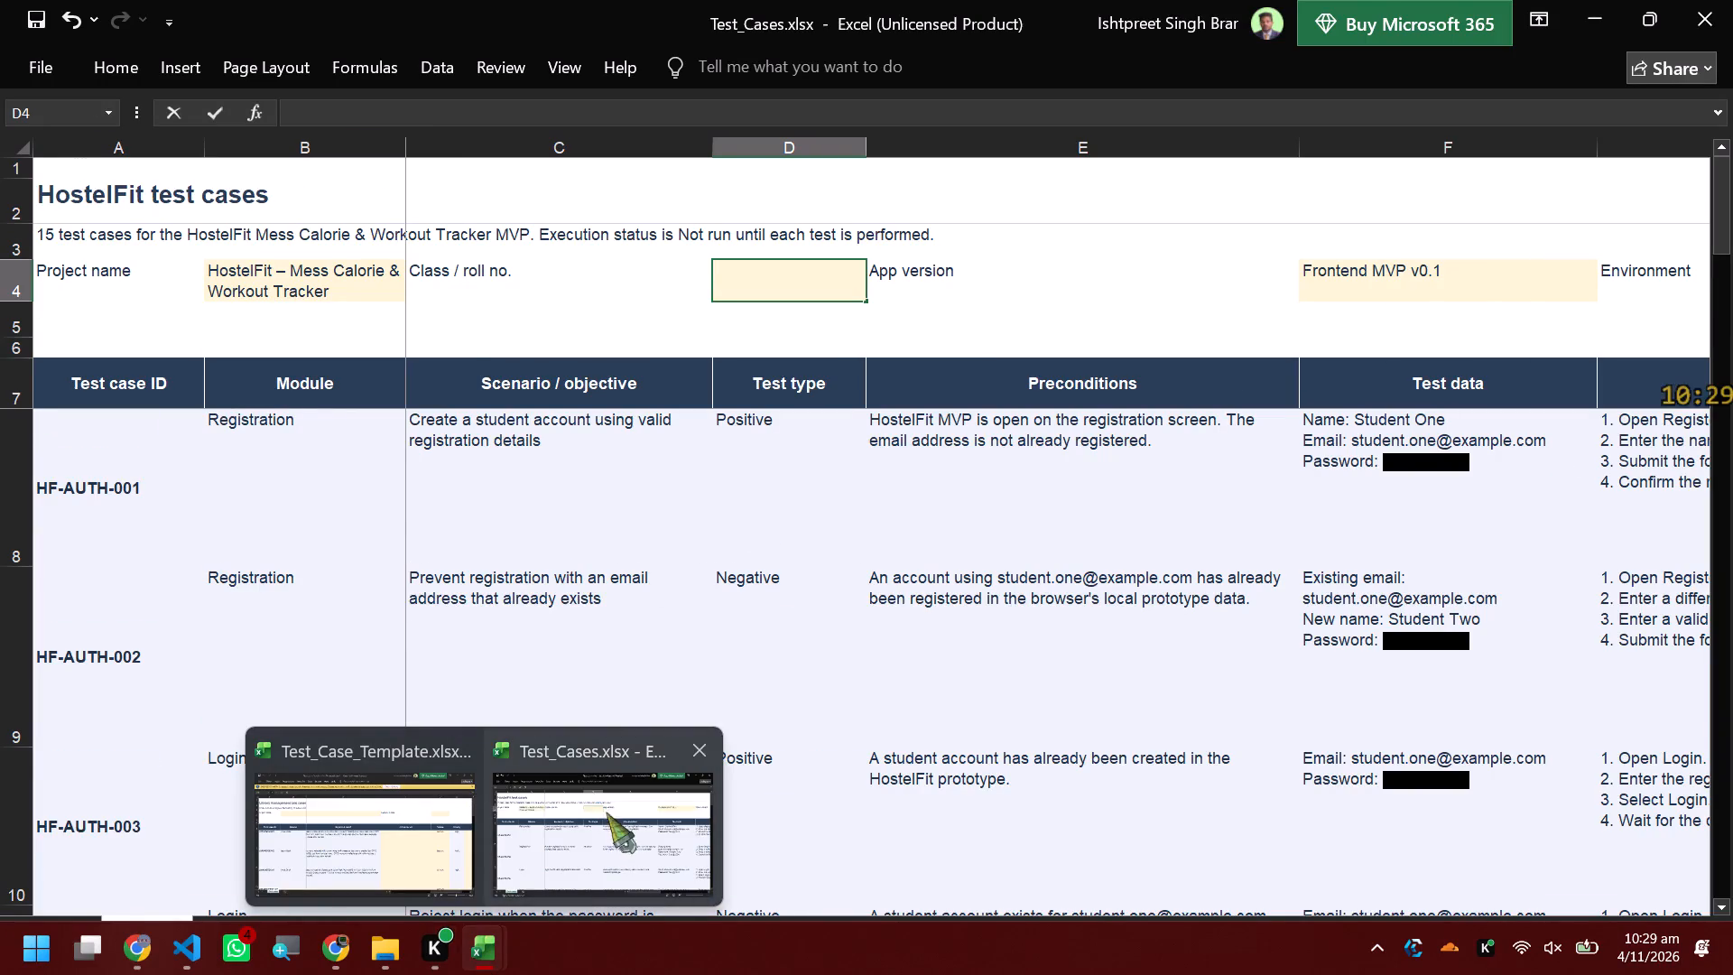
# Close the Test_Case_Template.xlsx workbook, leaving Test_Cases.xlsx open.
pyautogui.click(460, 746)
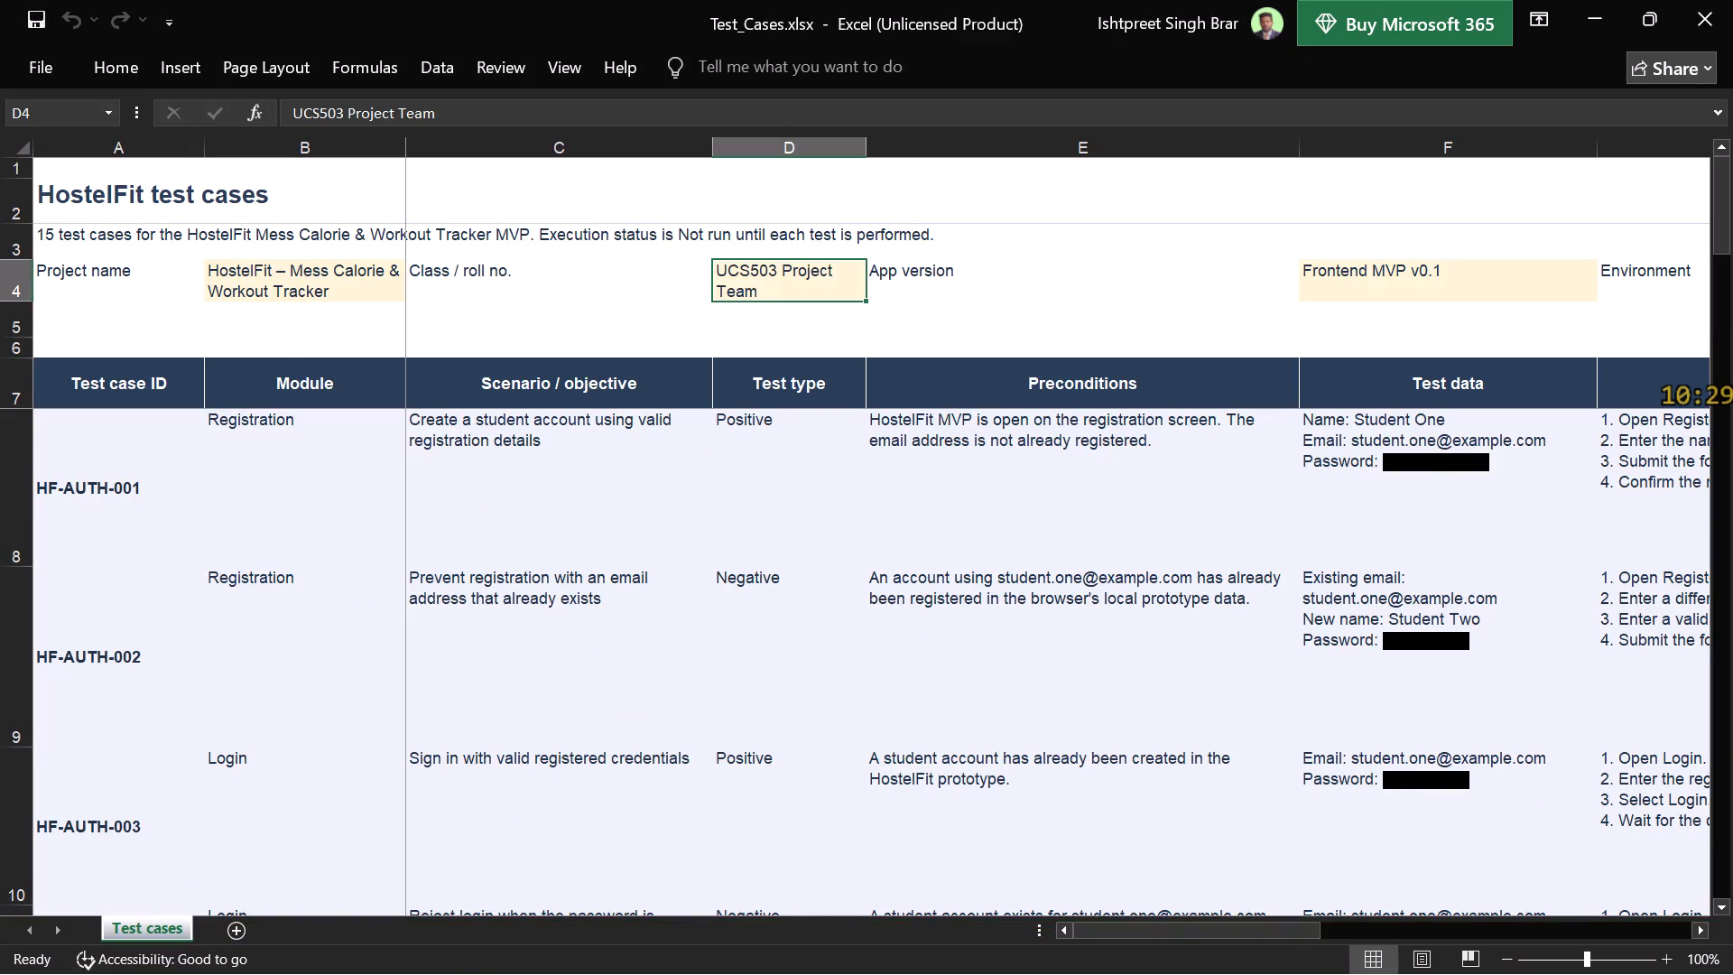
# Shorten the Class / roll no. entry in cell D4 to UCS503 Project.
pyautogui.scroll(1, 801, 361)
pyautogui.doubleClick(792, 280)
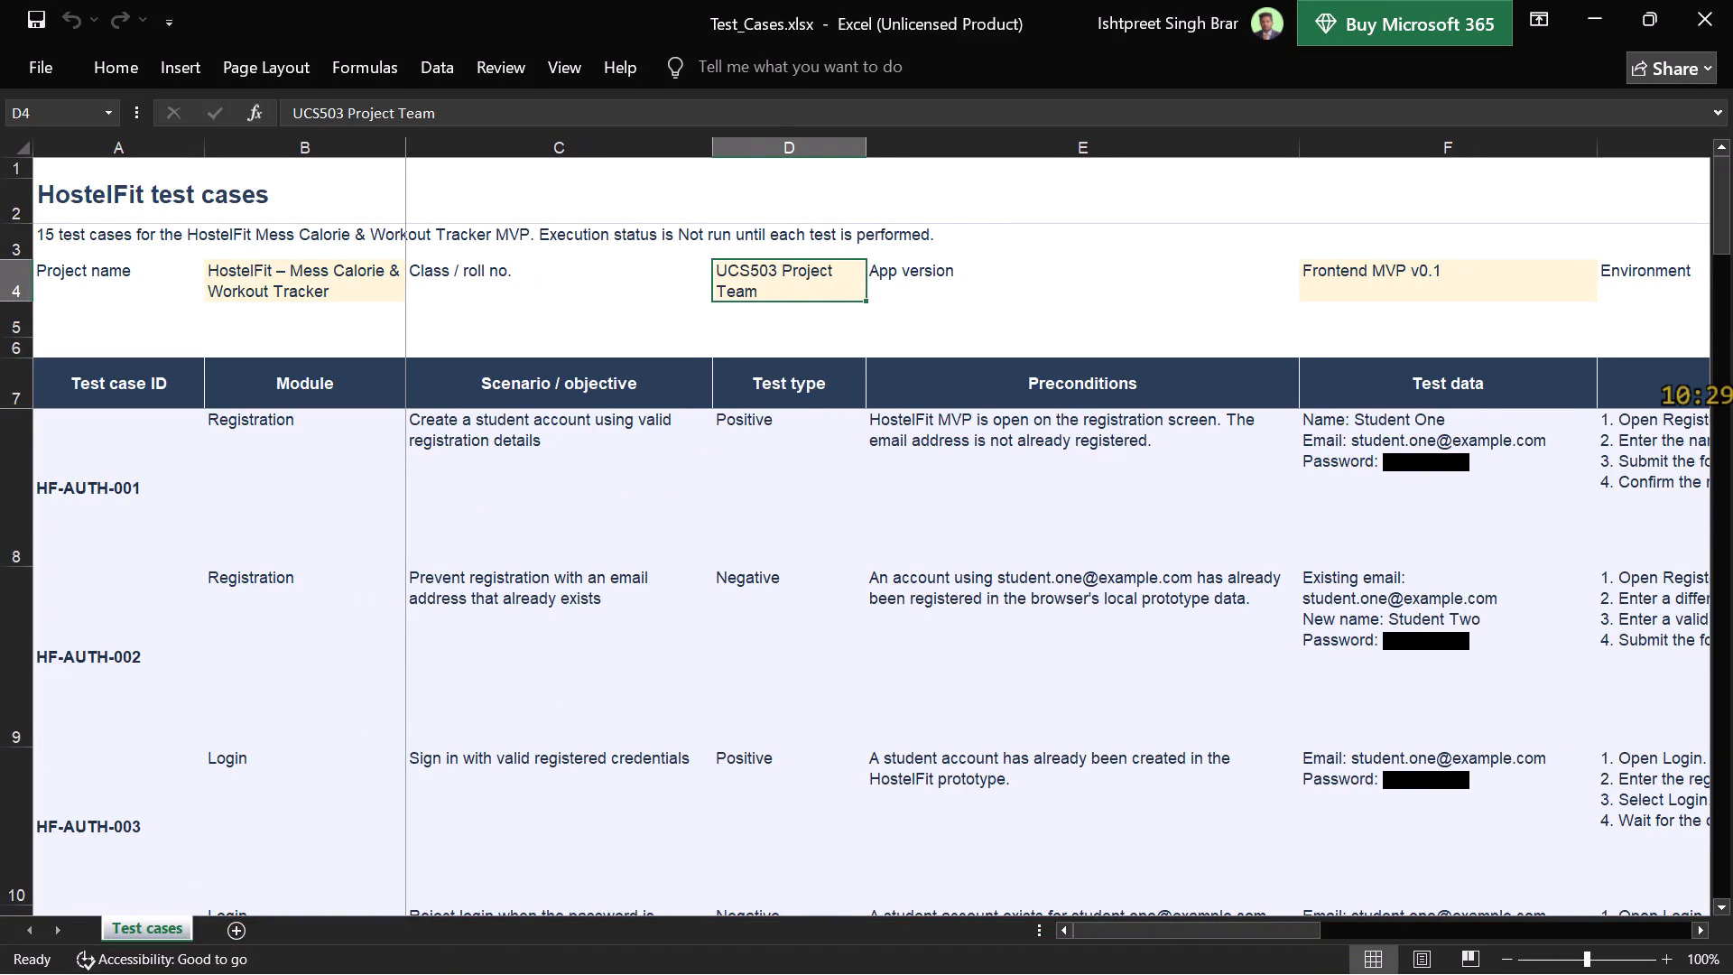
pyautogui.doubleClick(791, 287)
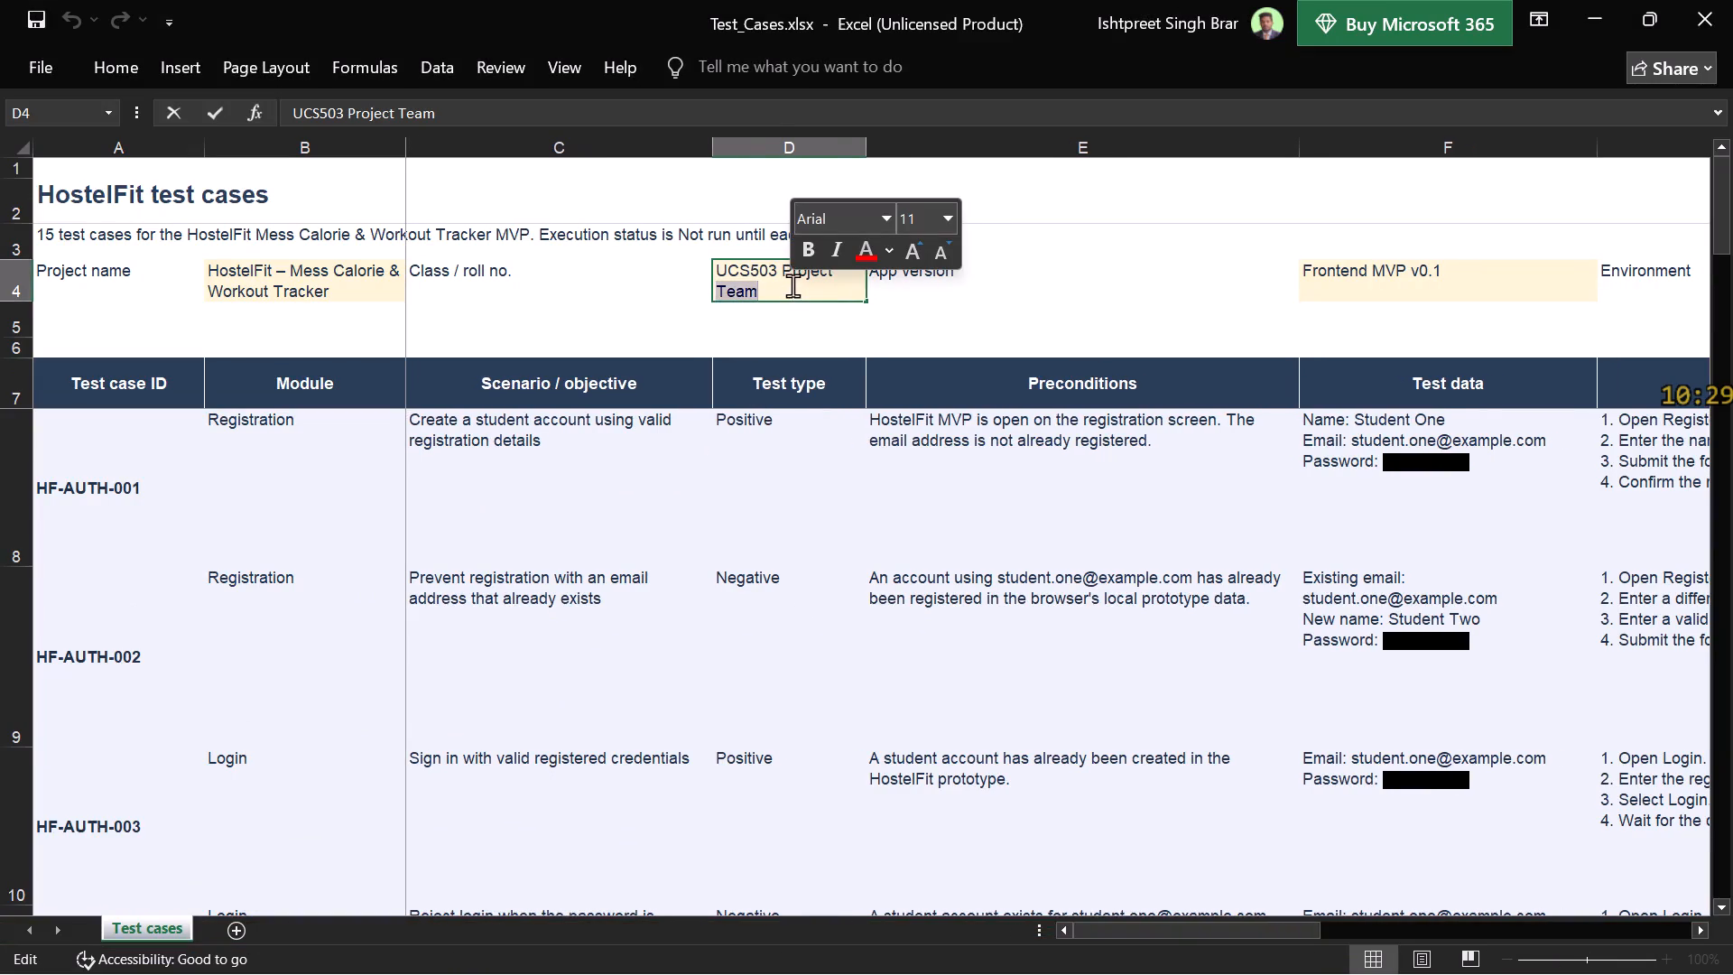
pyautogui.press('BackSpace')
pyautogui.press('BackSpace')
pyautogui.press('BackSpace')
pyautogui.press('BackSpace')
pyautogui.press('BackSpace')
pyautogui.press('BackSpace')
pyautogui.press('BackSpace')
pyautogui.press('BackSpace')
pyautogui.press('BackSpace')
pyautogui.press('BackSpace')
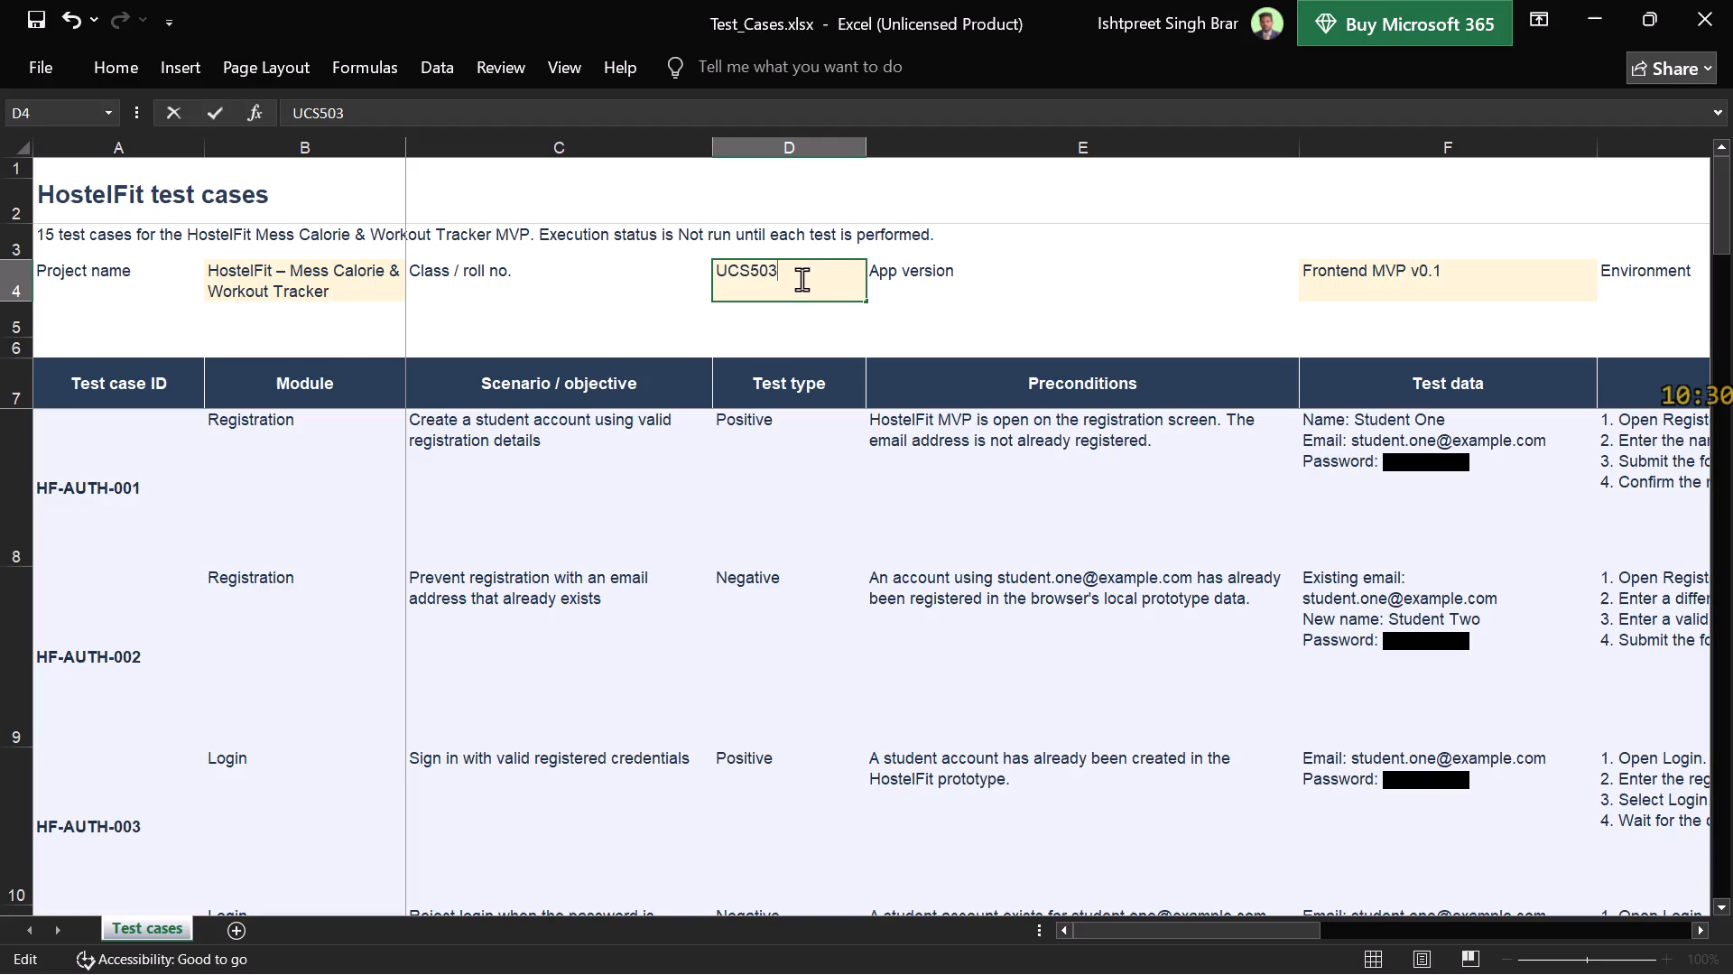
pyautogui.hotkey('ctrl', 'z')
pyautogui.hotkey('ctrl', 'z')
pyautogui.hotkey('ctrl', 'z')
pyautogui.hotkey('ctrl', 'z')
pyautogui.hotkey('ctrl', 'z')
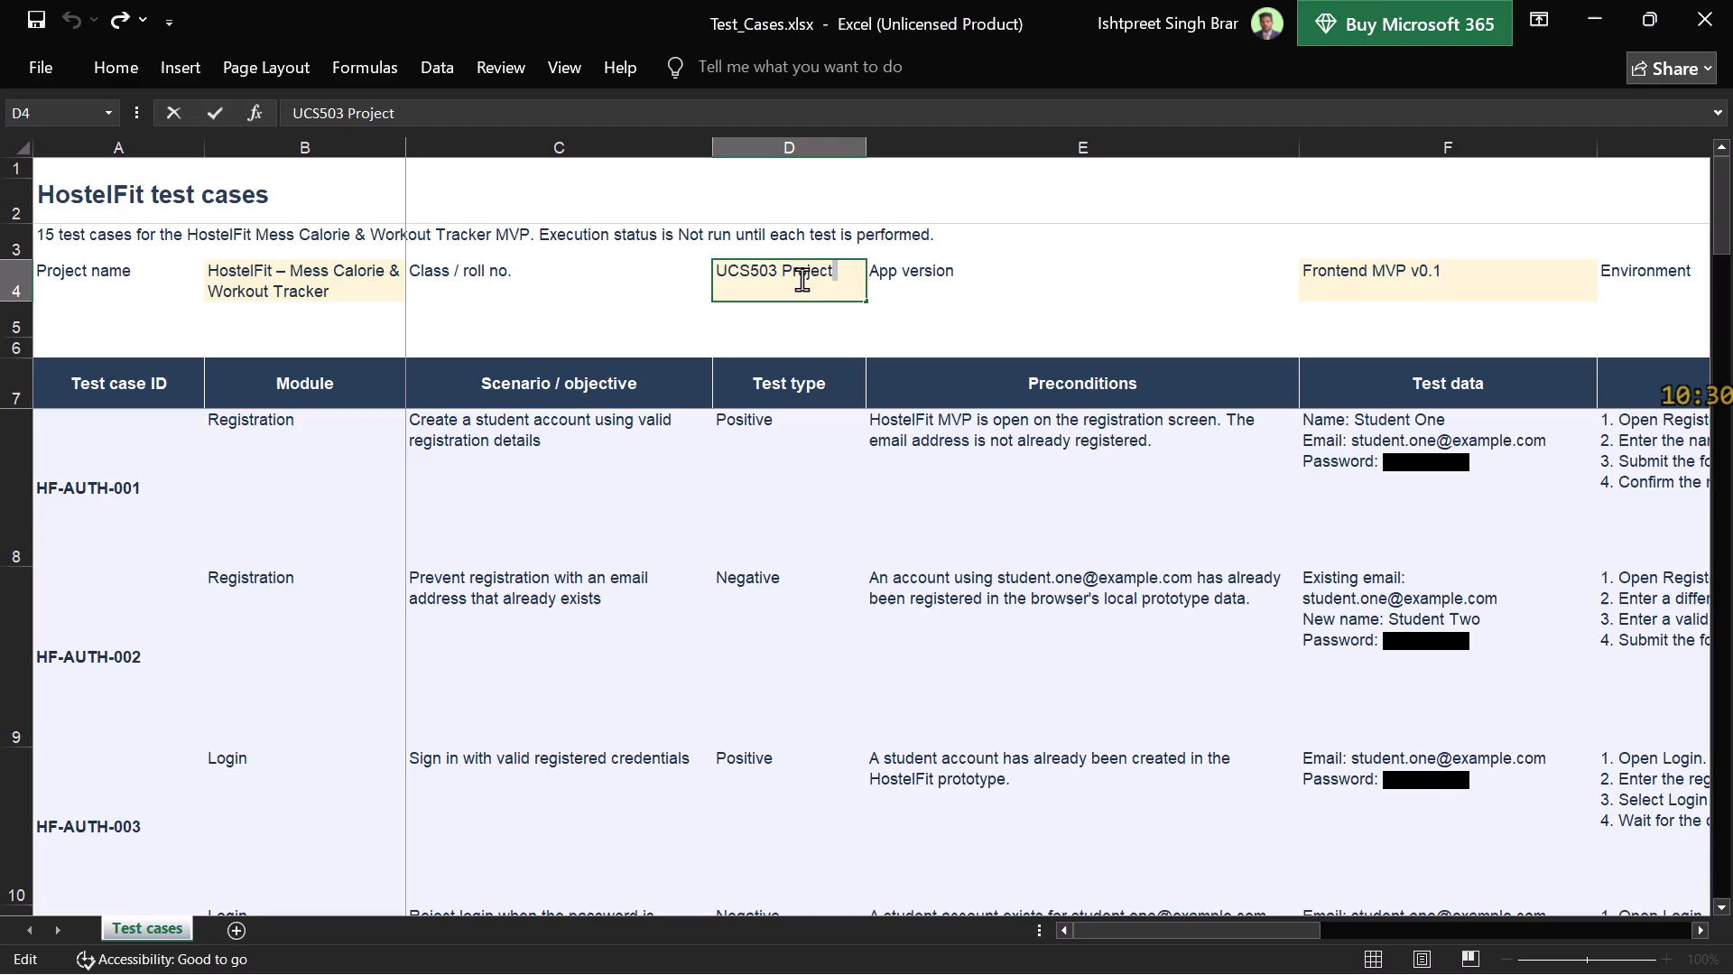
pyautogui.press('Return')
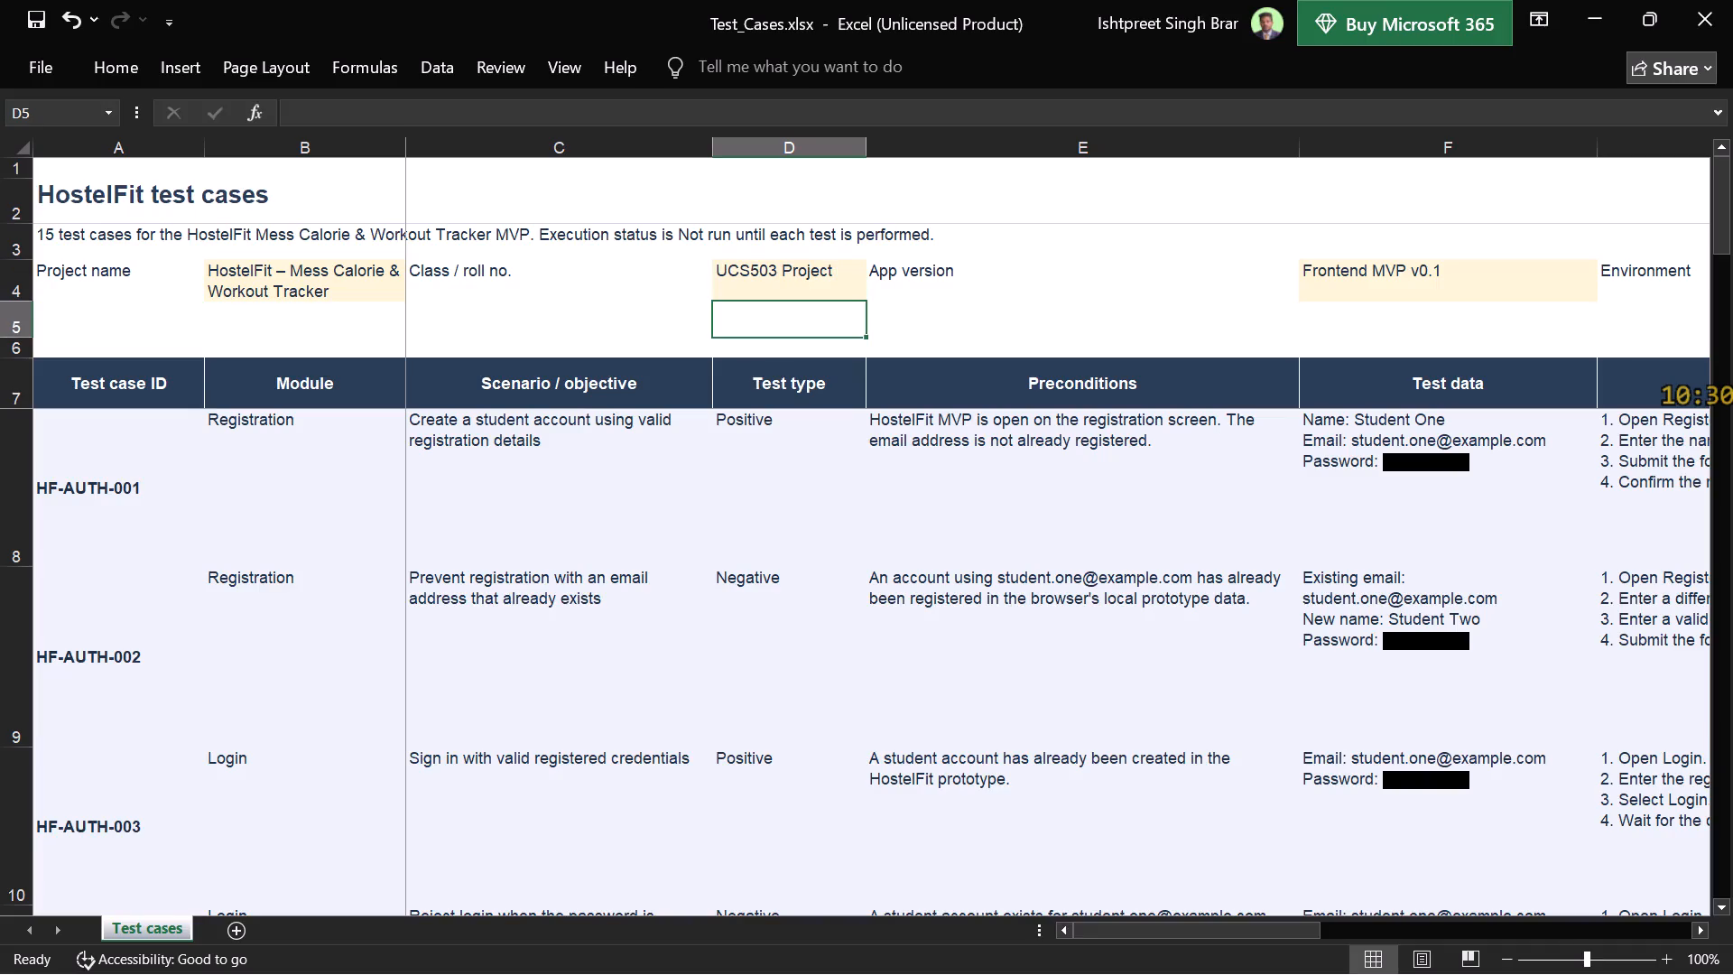
# Replace the Class / roll no. entry in cell D4 with the signed-in account holder's full name and roll number.
pyautogui.doubleClick(802, 279)
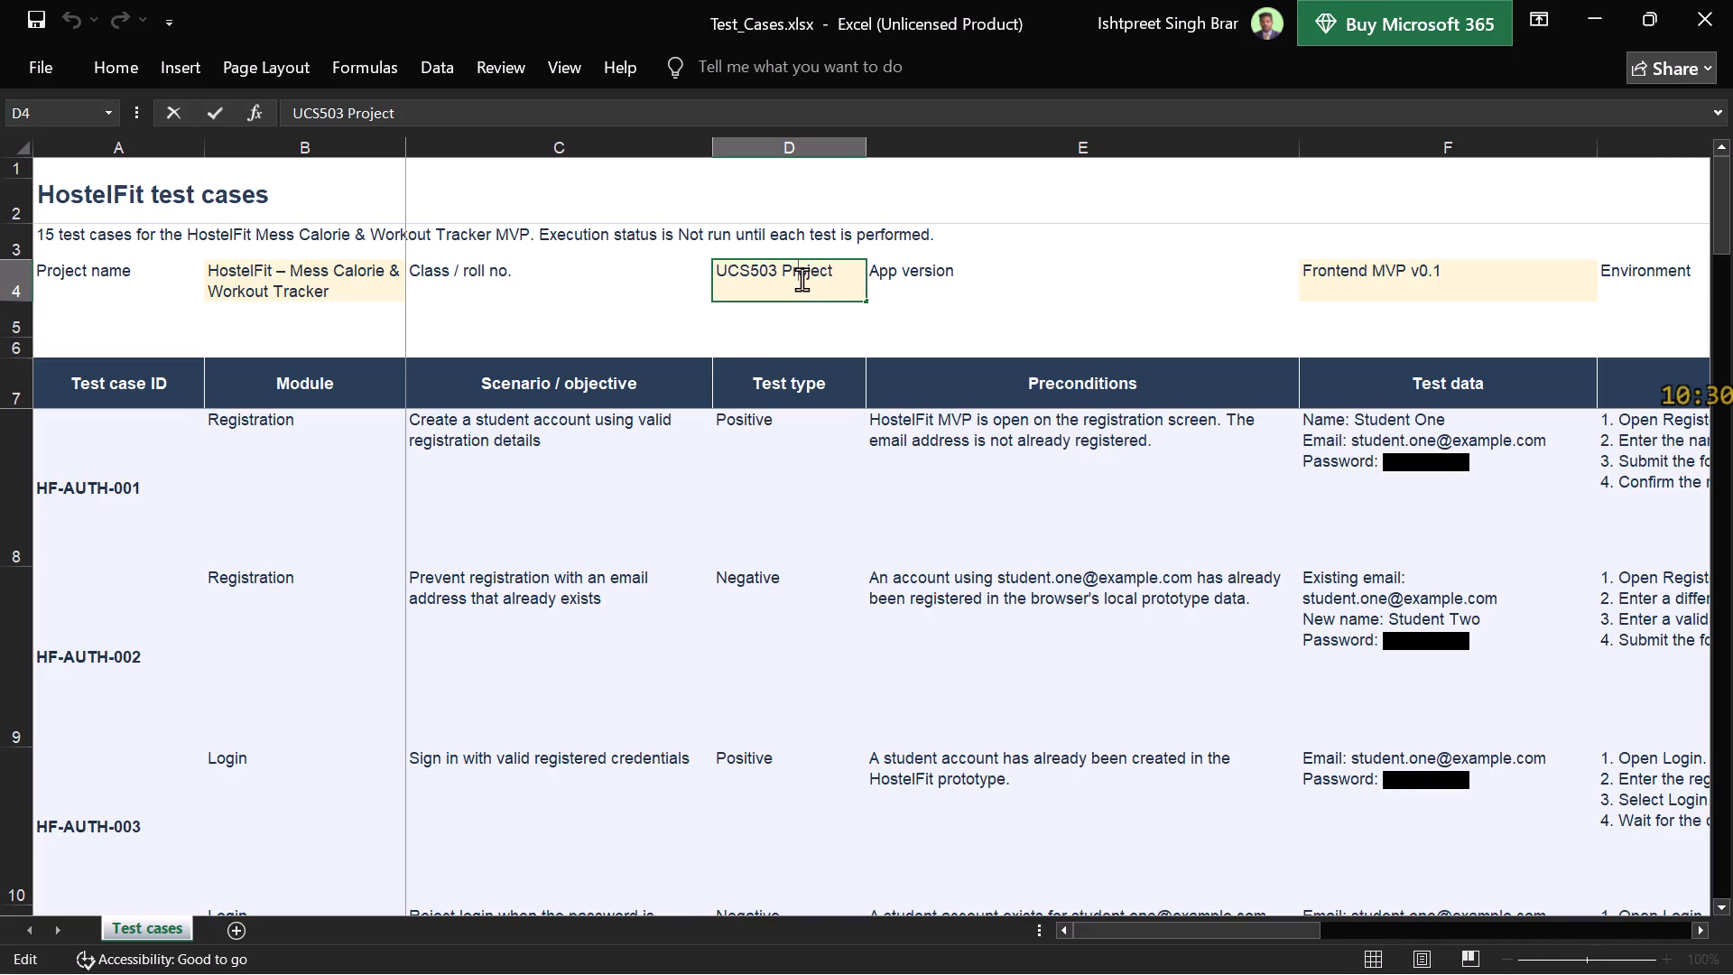
pyautogui.hotkey('ctrl', 'a')
pyautogui.hotkey('ctrl', 'BackSpace')
pyautogui.doubleClick(834, 274)
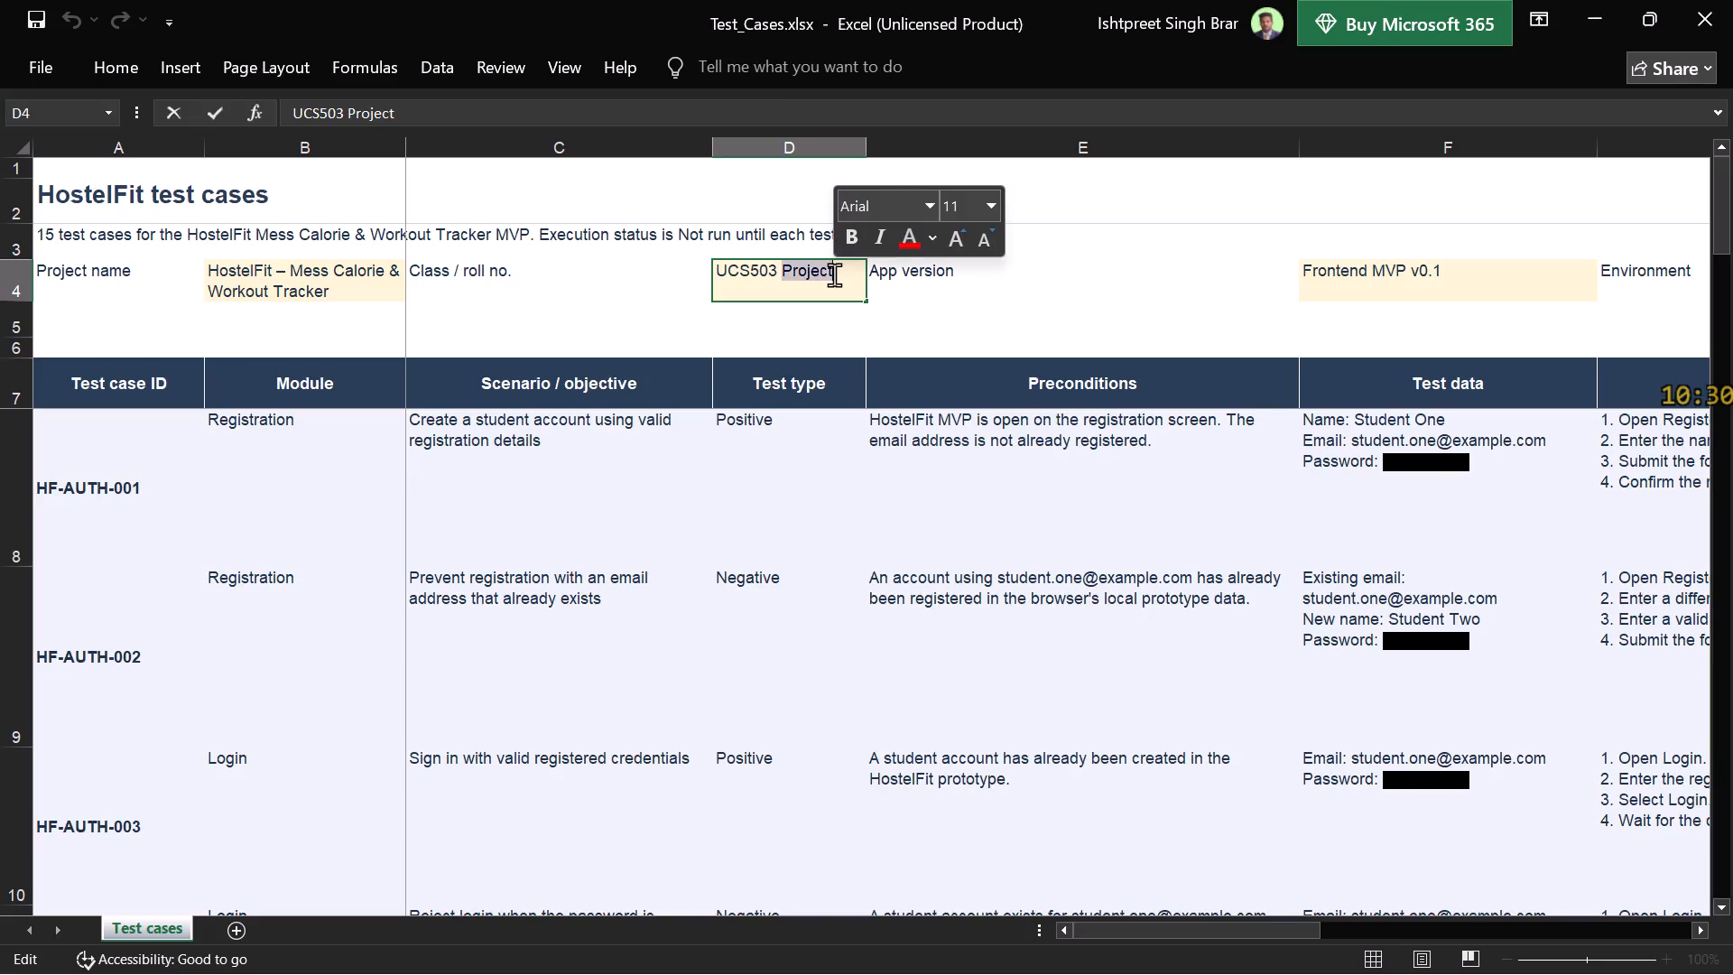
pyautogui.press('BackSpace')
pyautogui.press('BackSpace')
pyautogui.press('BackSpace')
pyautogui.press('BackSpace')
pyautogui.press('BackSpace')
pyautogui.press('BackSpace')
pyautogui.press('BackSpace')
pyautogui.press('BackSpace')
pyautogui.press('BackSpace')
pyautogui.press('BackSpace')
pyautogui.press('BackSpace')
pyautogui.press('BackSpace')
pyautogui.press('BackSpace')
pyautogui.press('BackSpace')
pyautogui.press('BackSpace')
pyautogui.press('BackSpace')
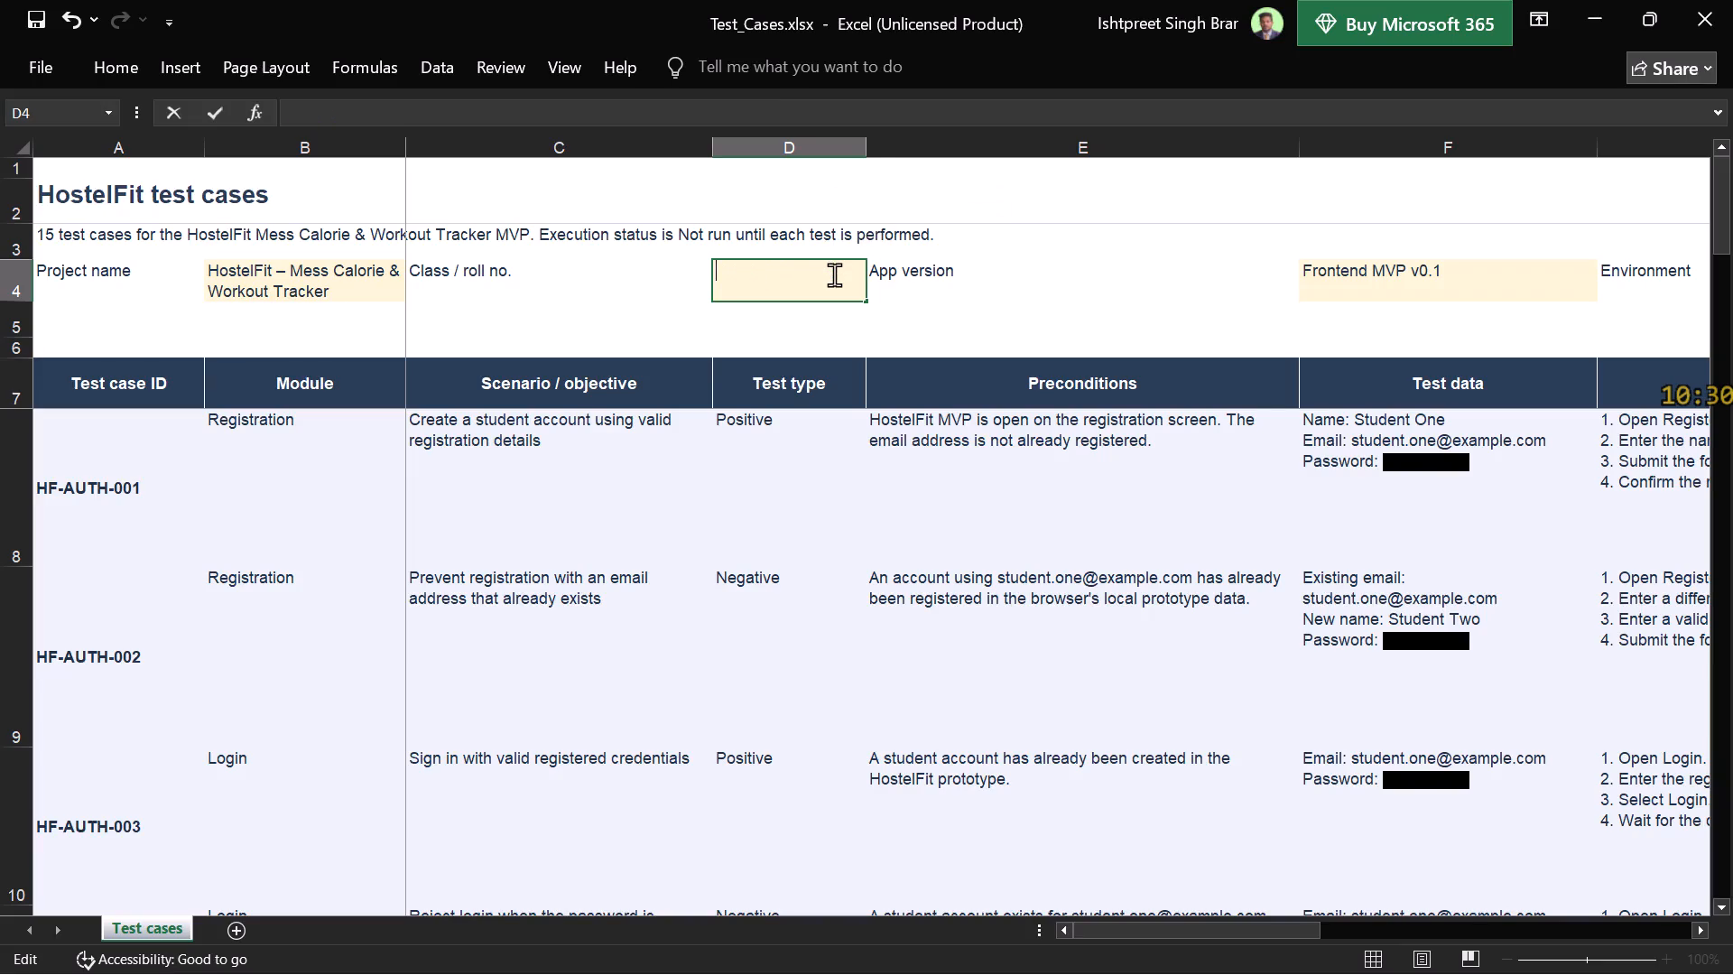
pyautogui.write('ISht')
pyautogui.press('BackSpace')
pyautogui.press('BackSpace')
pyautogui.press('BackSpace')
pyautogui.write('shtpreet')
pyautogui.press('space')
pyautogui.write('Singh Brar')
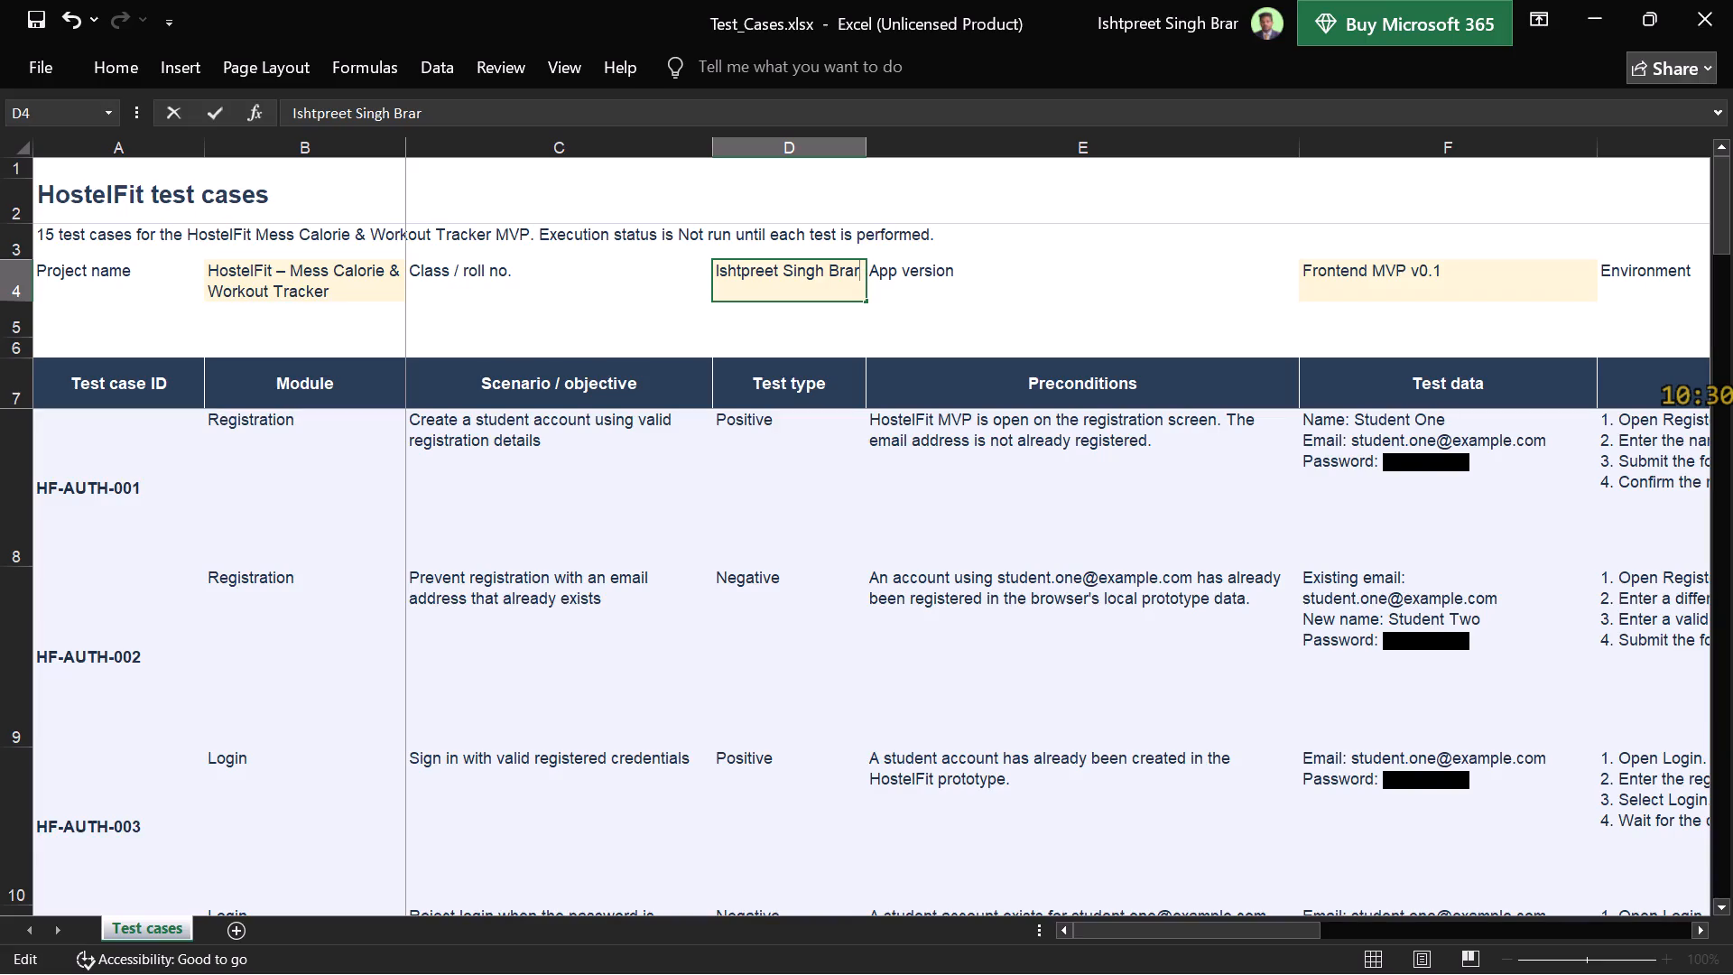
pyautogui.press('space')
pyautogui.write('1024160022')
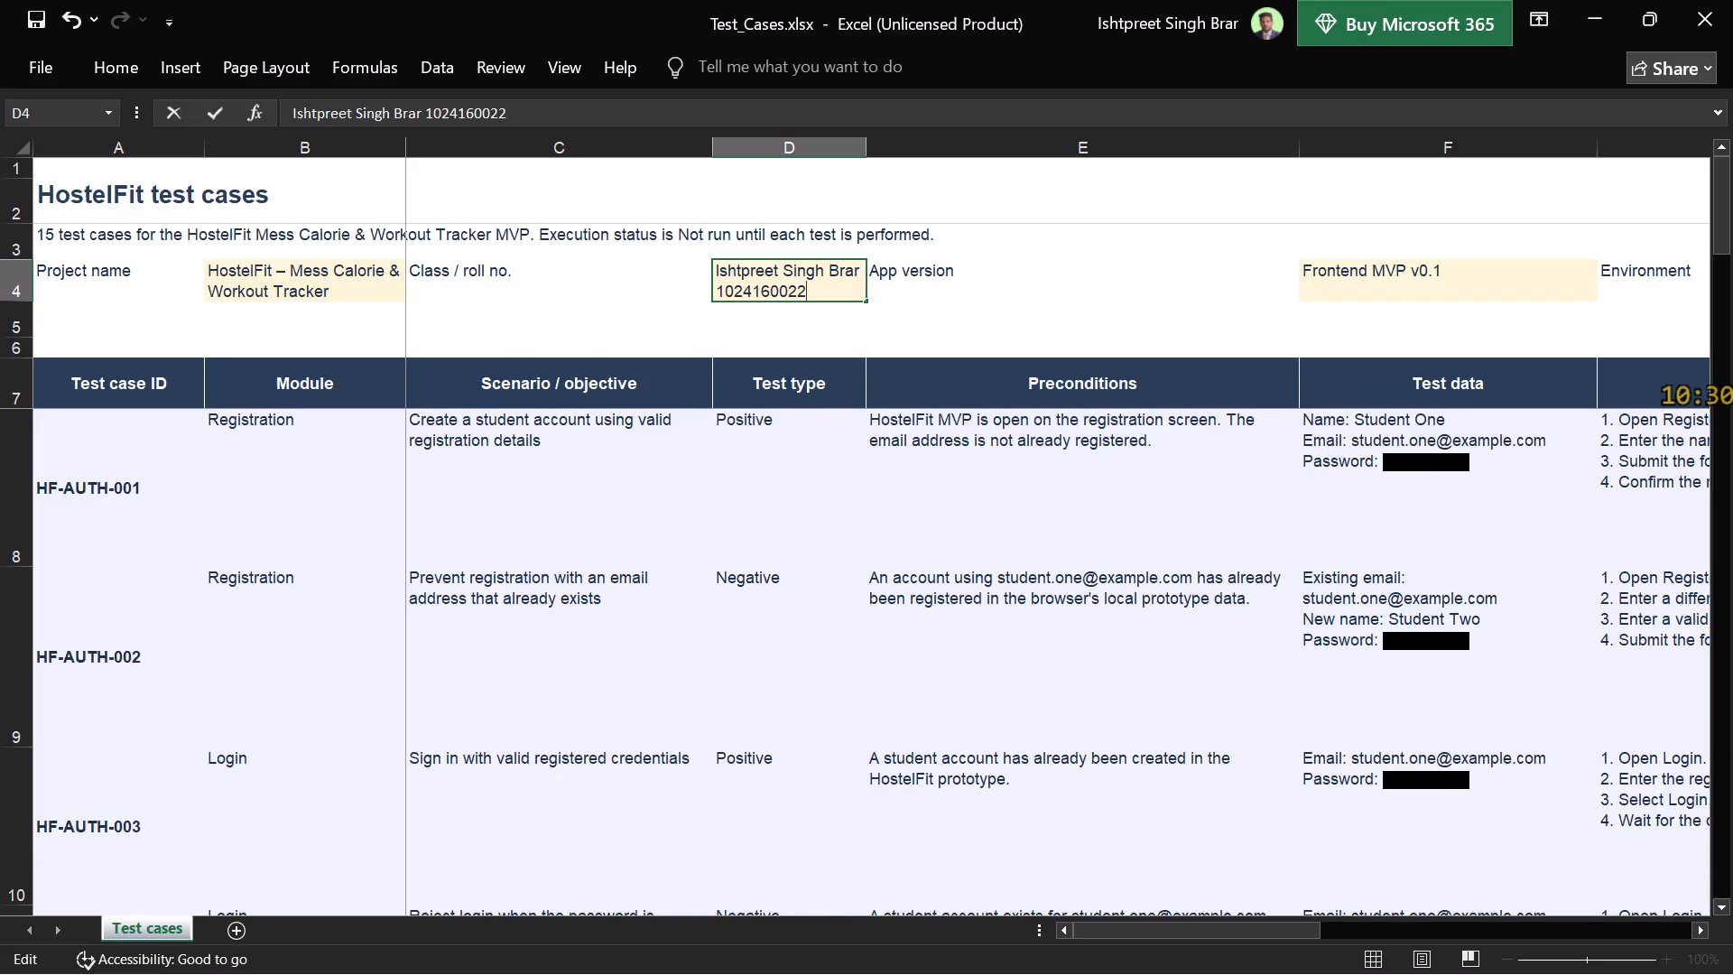
# Enter the second team member's first name and roll number in cell D5, below the first member's entry.
pyautogui.click(824, 310)
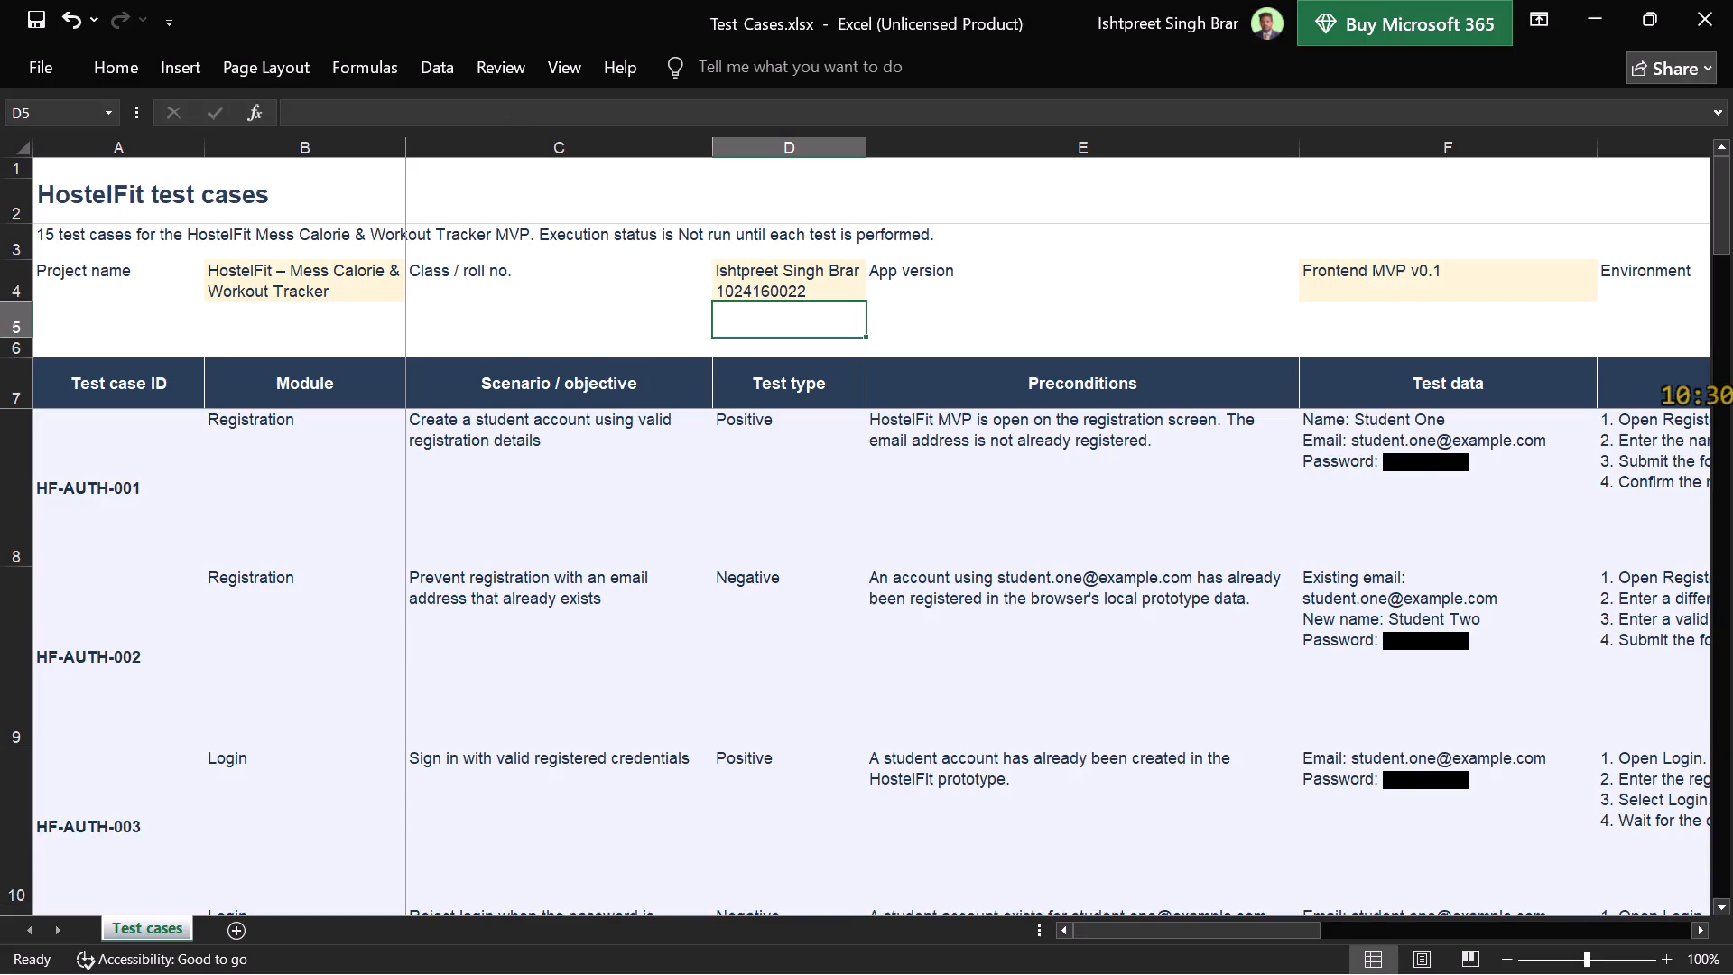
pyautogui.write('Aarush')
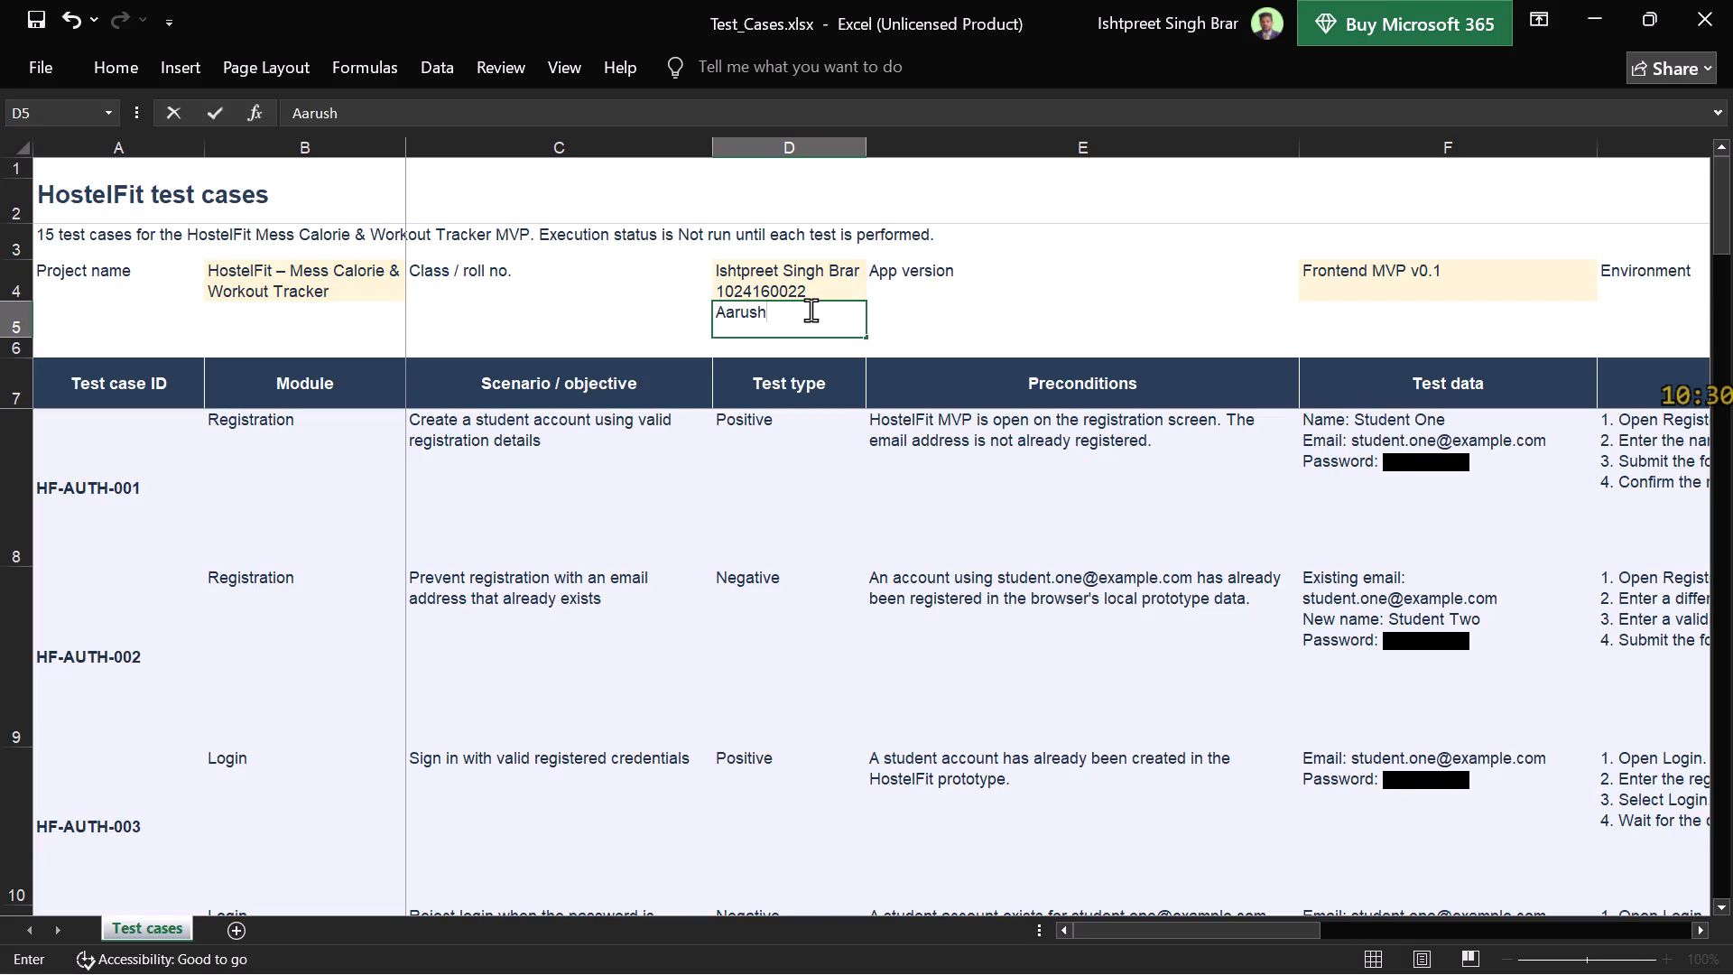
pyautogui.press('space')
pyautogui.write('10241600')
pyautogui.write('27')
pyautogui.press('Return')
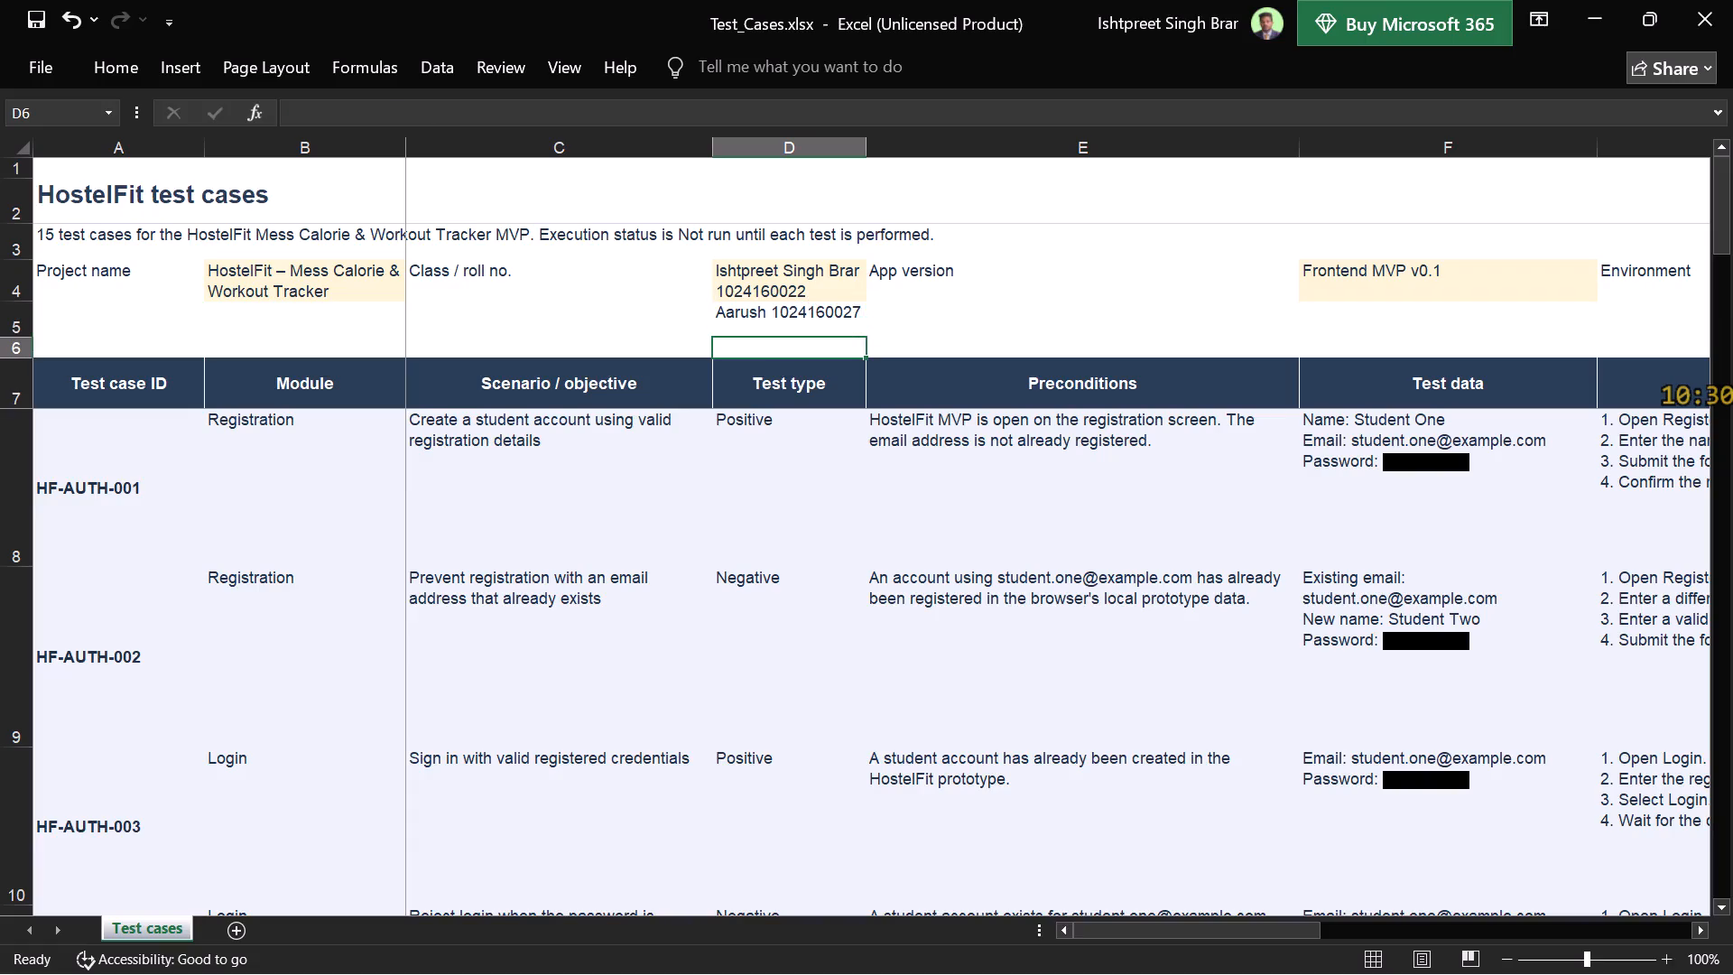
# Enter the third team member's first name and roll number in cell D6, checking the number in the project's journals folder in Visual Studio Code.
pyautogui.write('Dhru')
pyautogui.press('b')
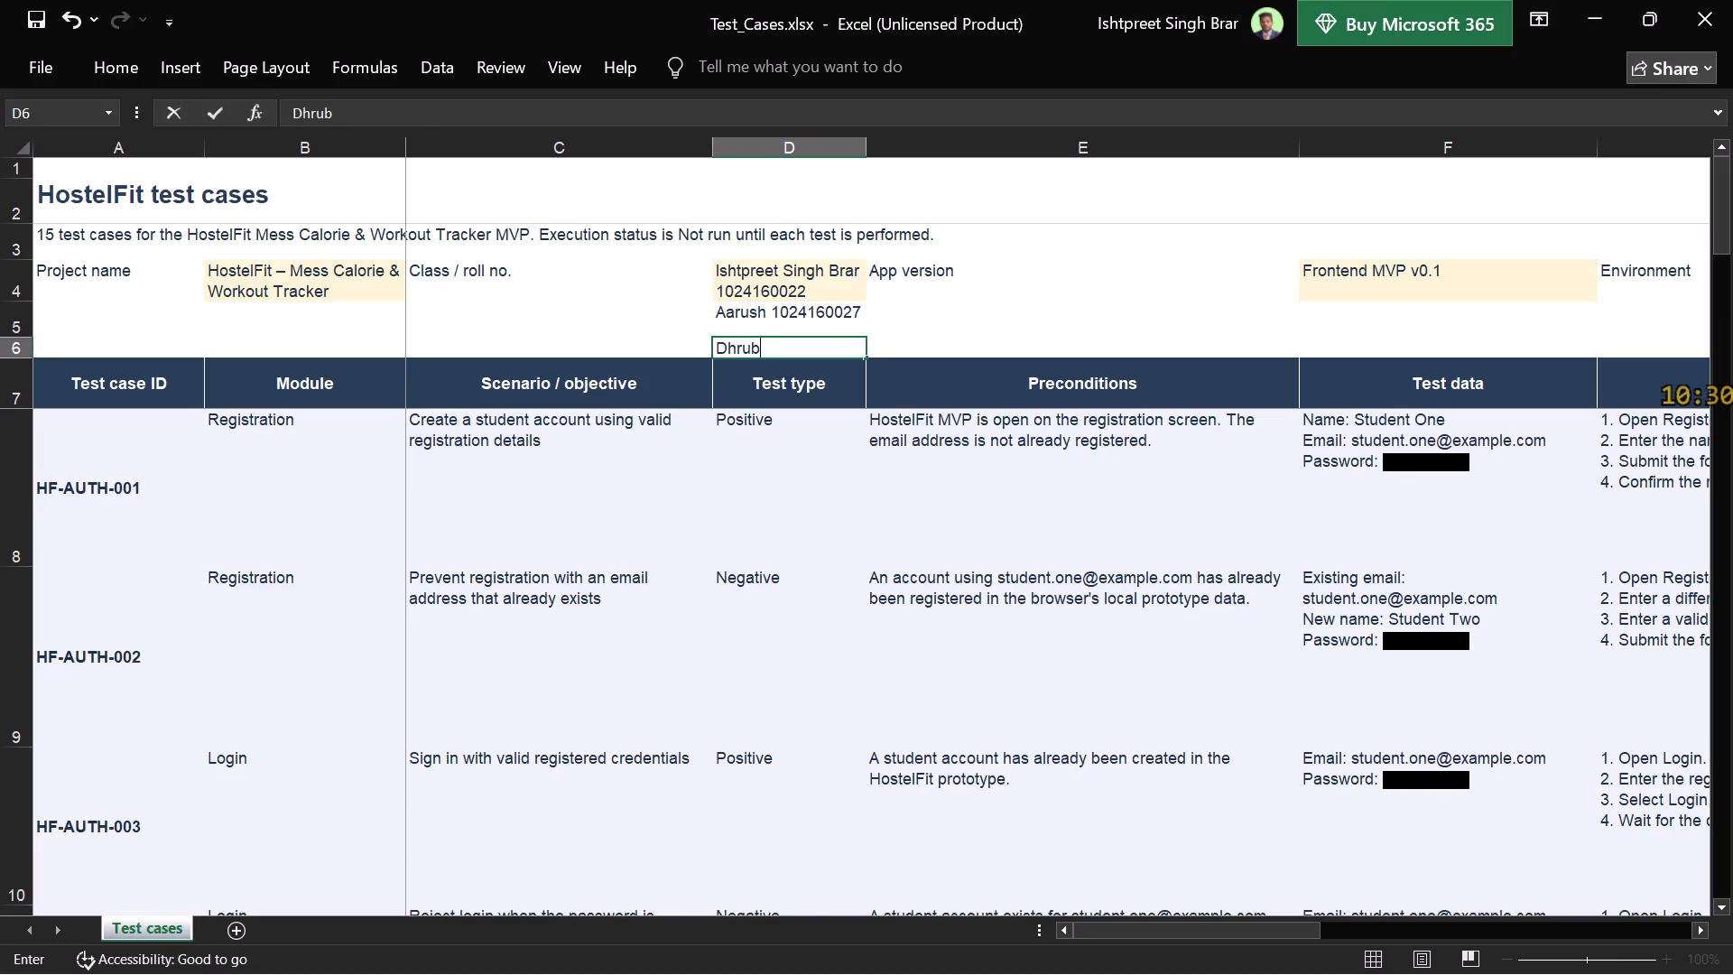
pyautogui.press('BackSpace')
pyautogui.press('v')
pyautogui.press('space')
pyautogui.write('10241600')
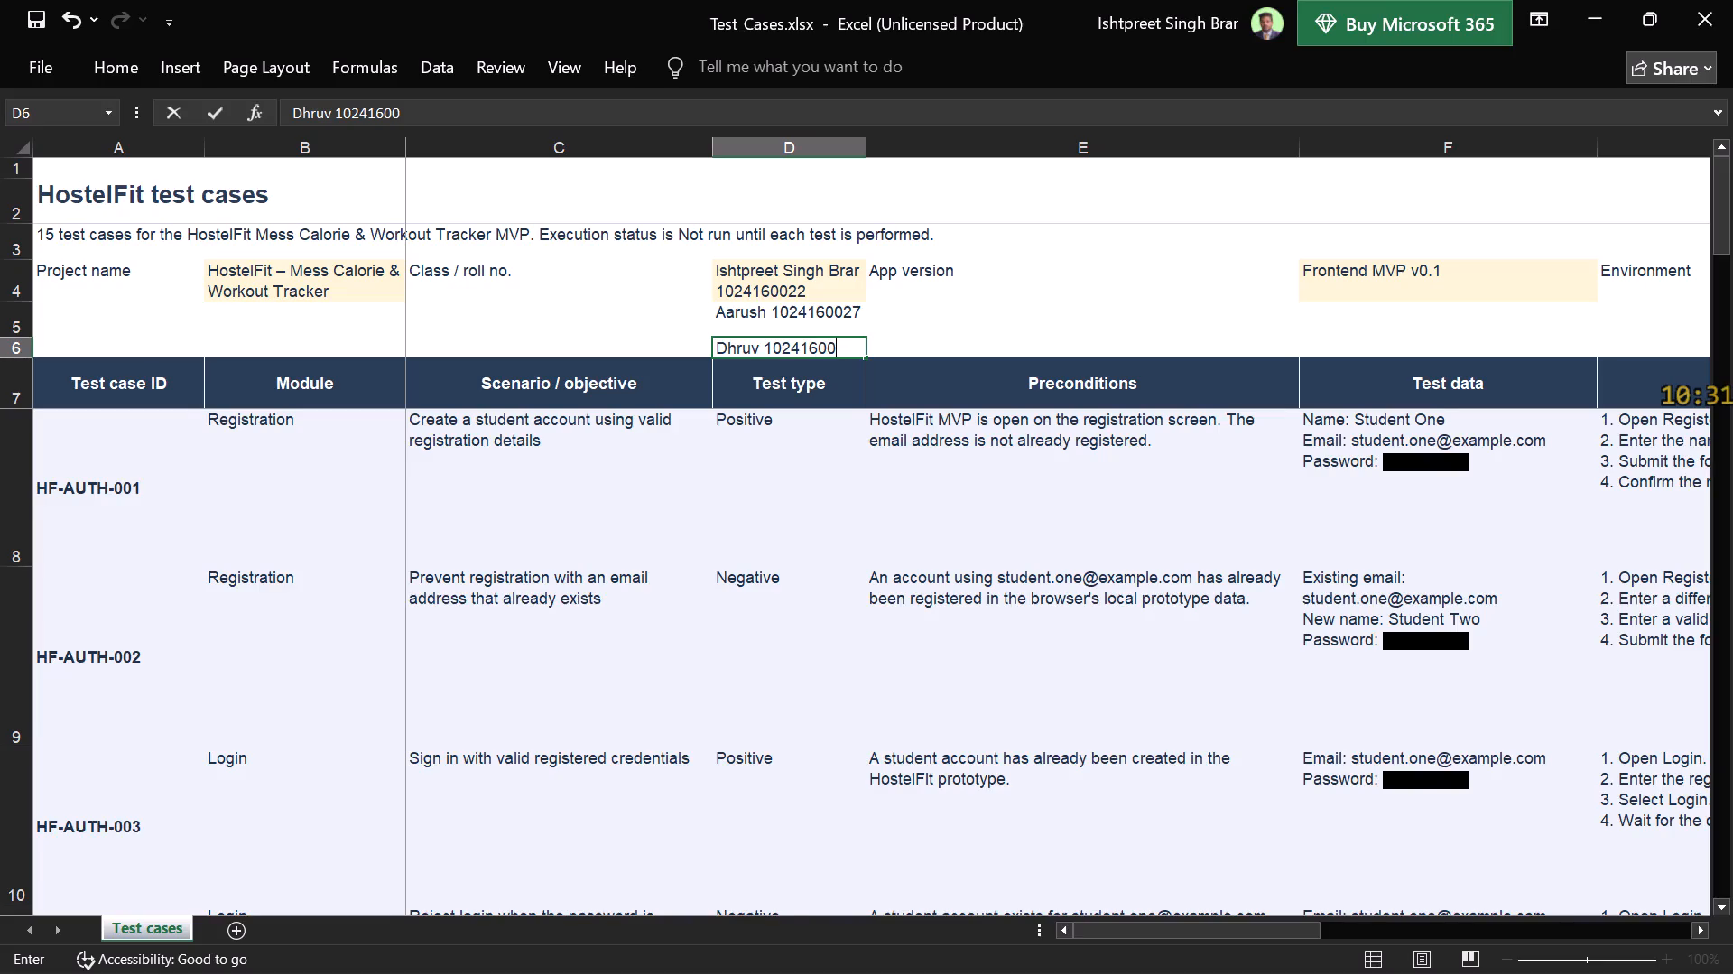
pyautogui.click(383, 960)
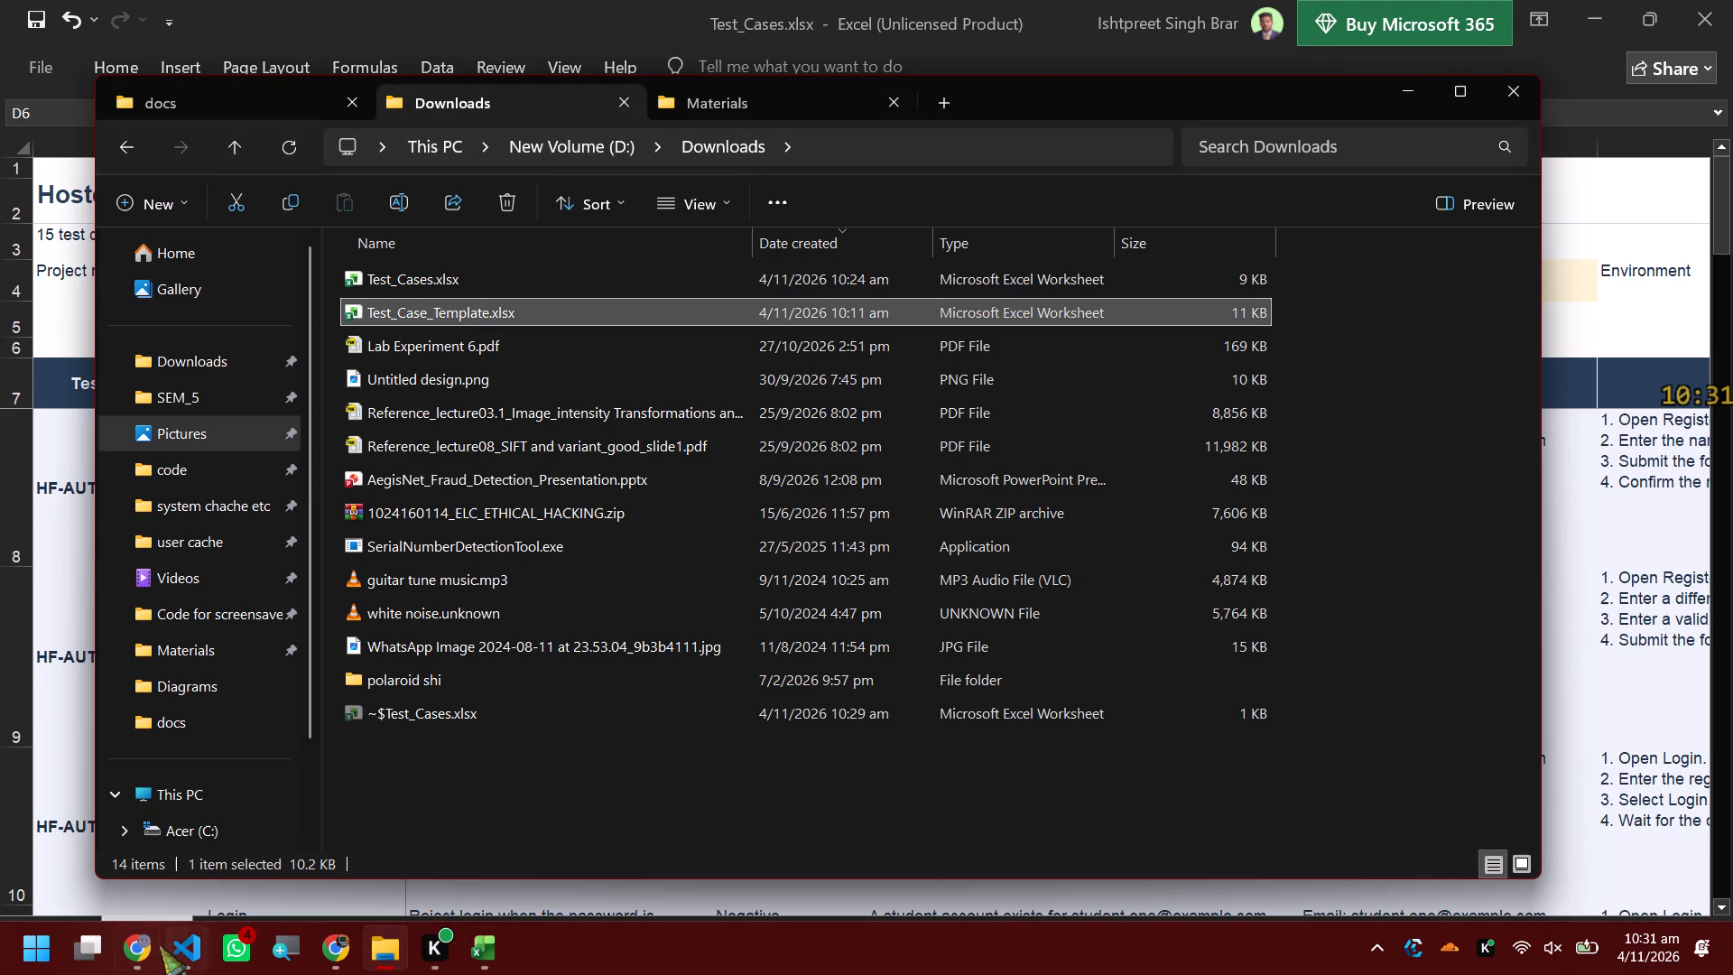
pyautogui.click(173, 947)
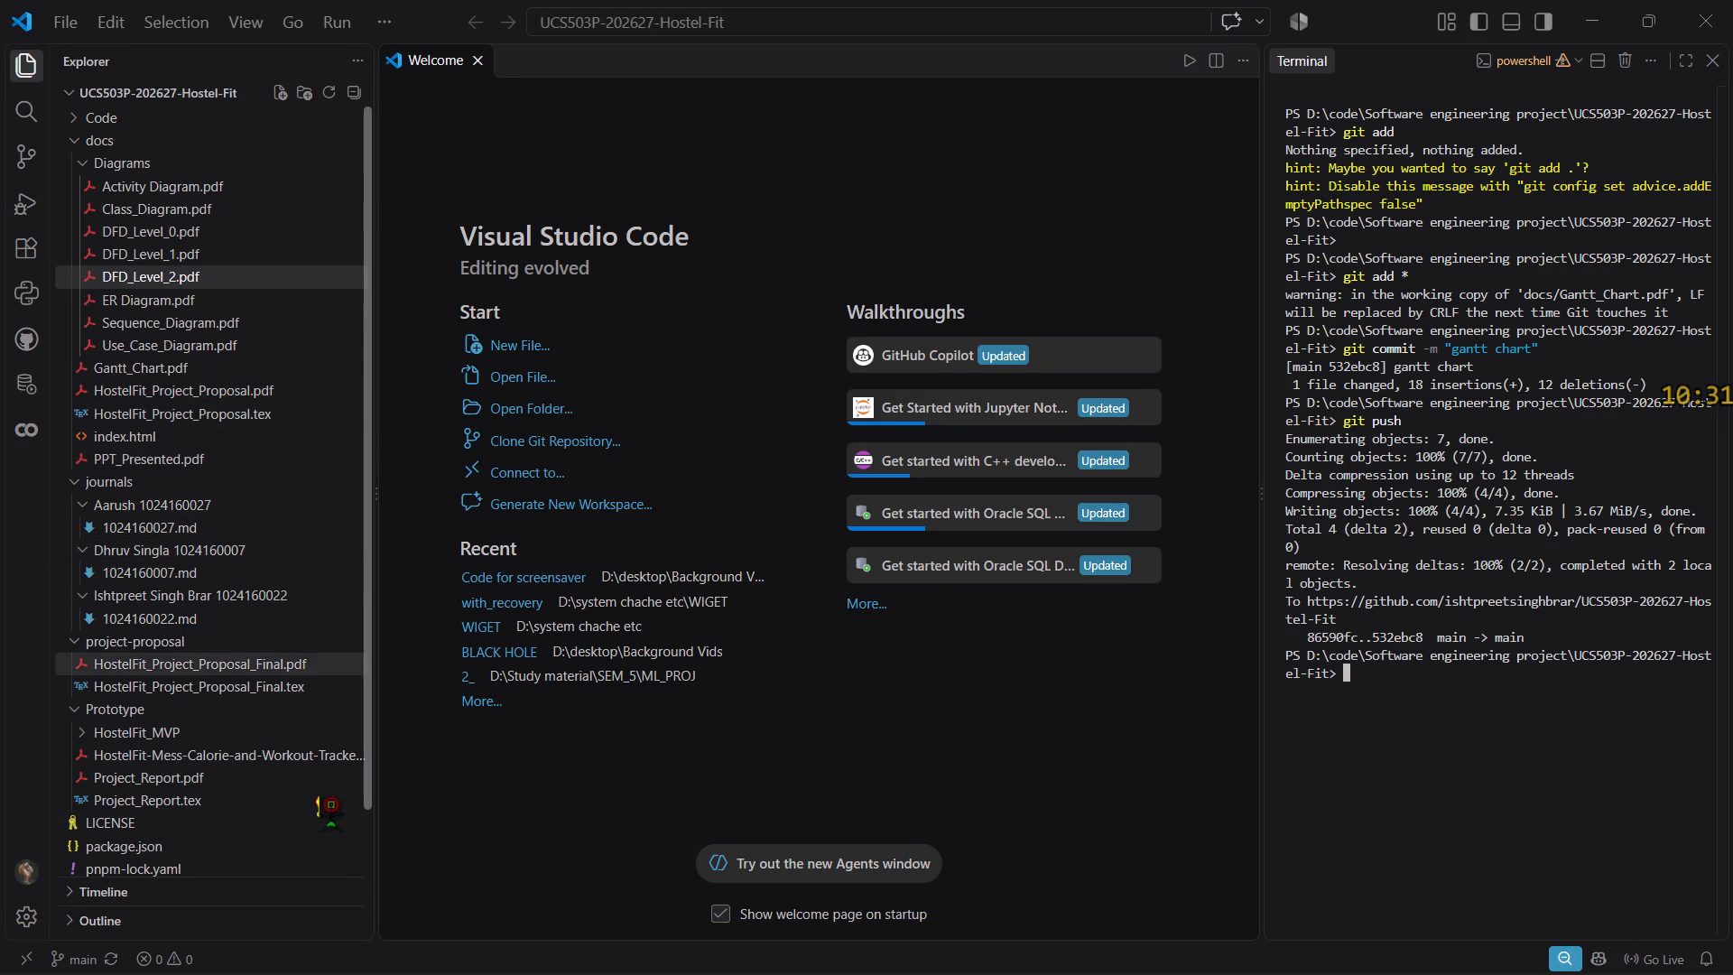
pyautogui.click(136, 950)
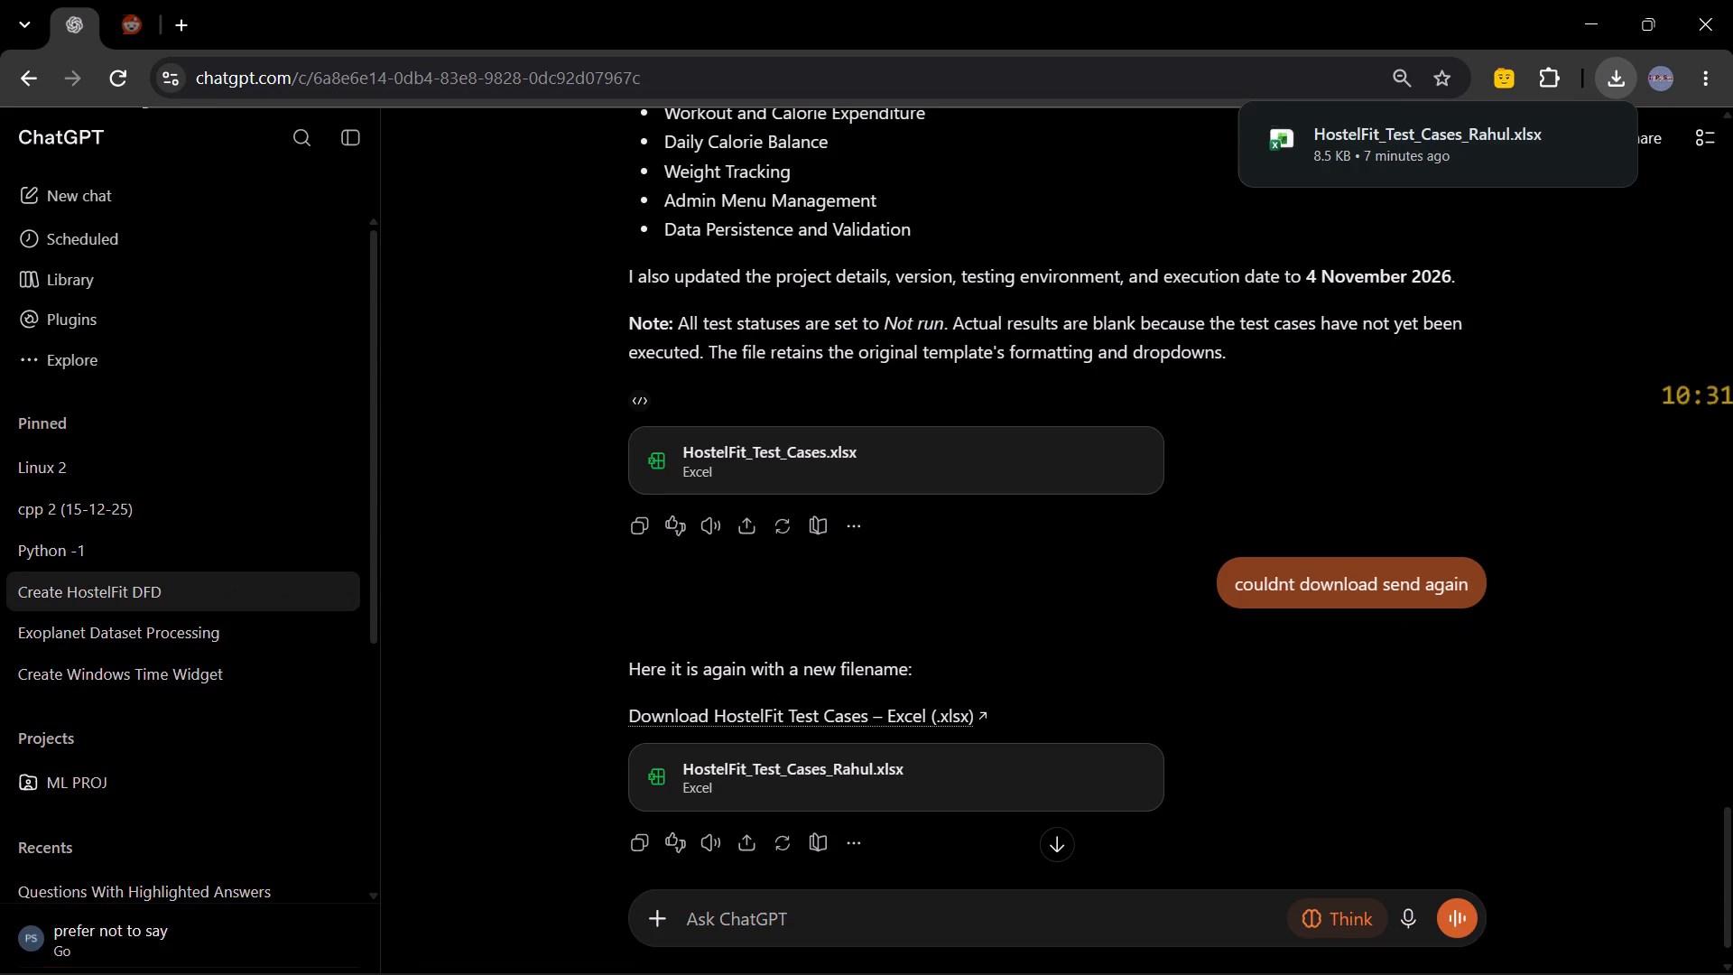
pyautogui.click(484, 963)
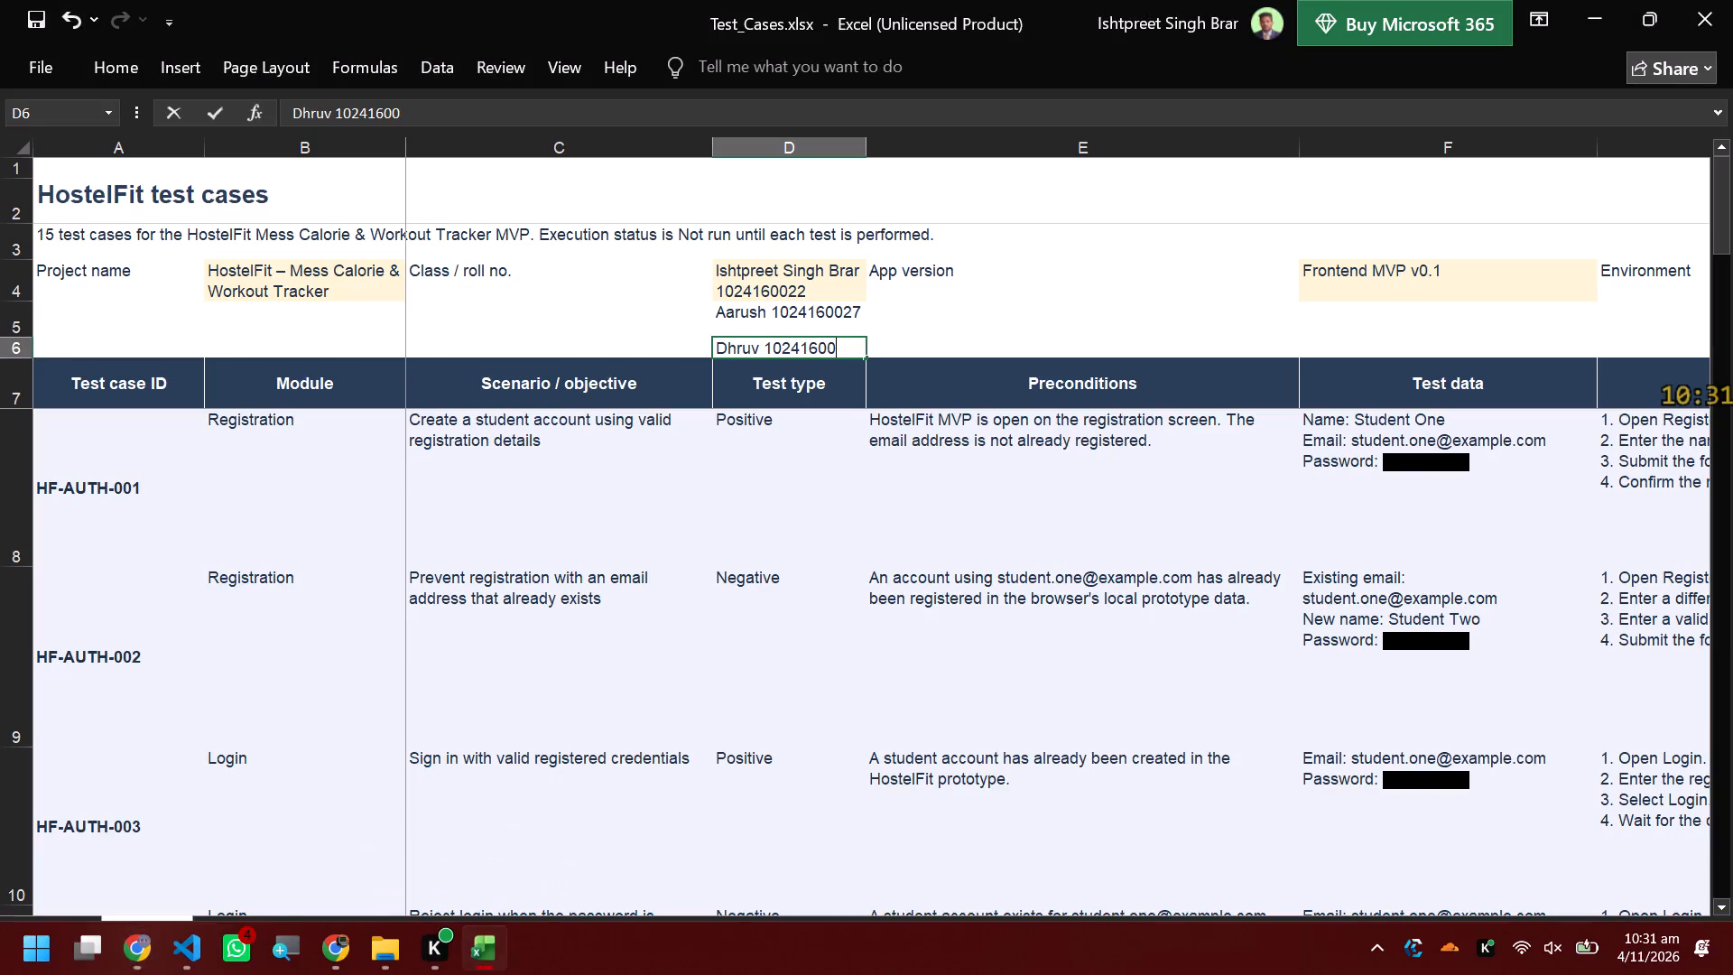
pyautogui.click(847, 351)
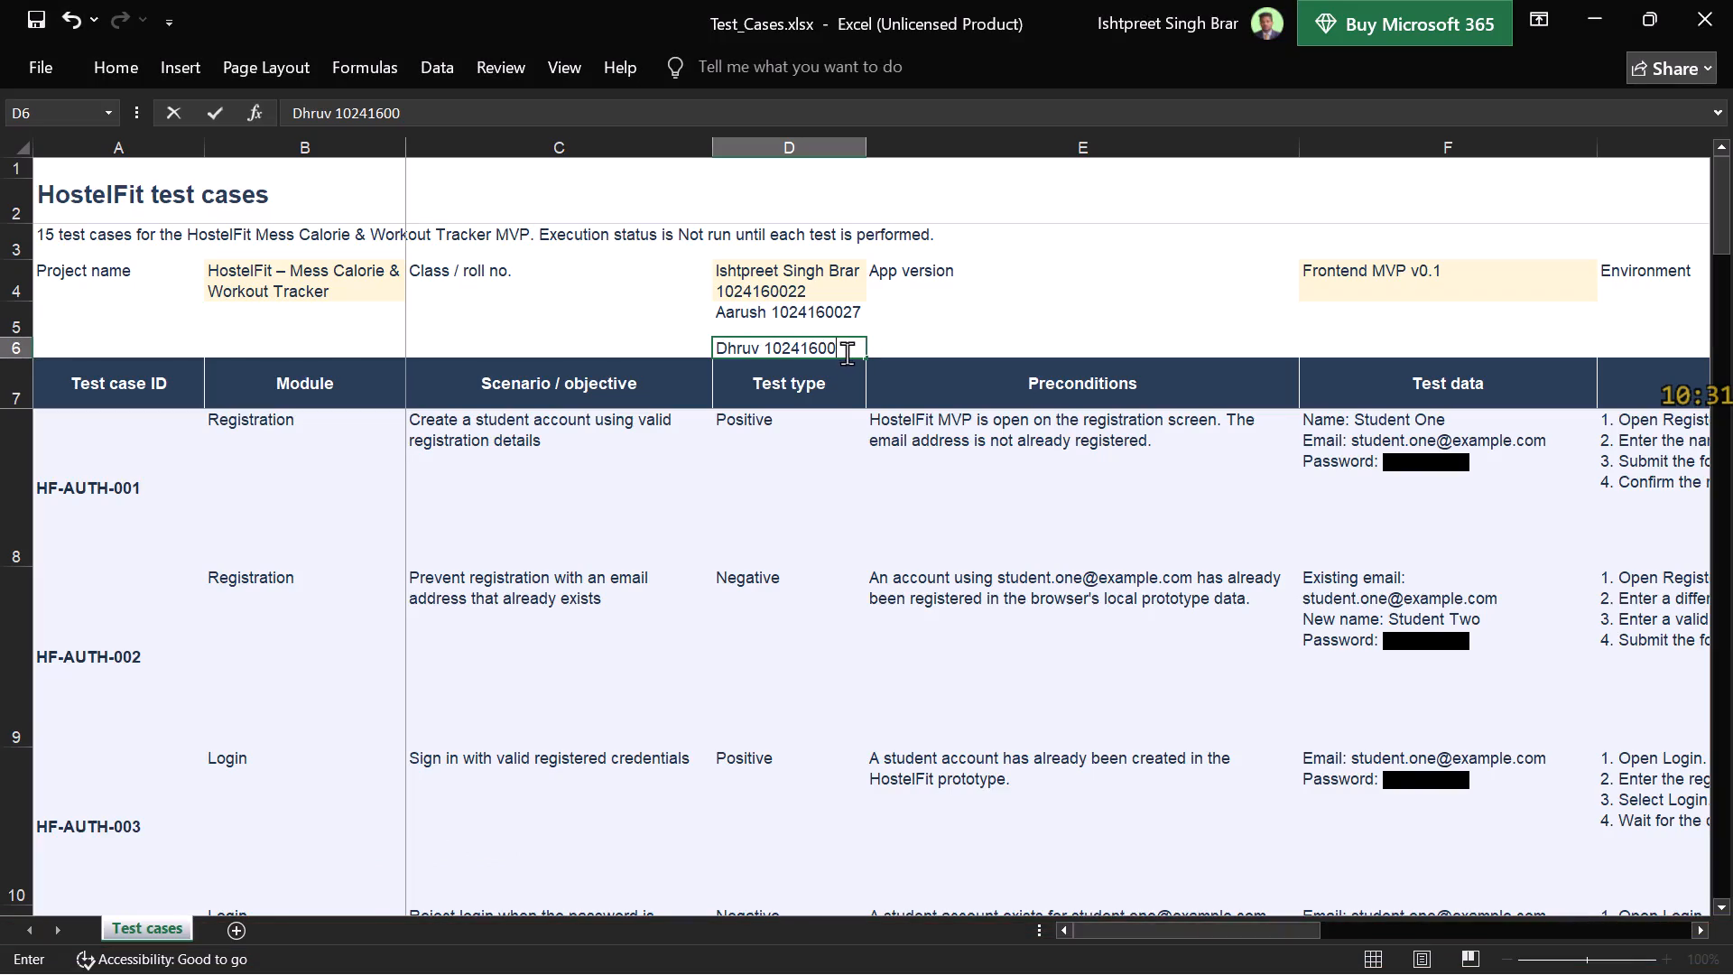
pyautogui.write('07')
pyautogui.click(910, 347)
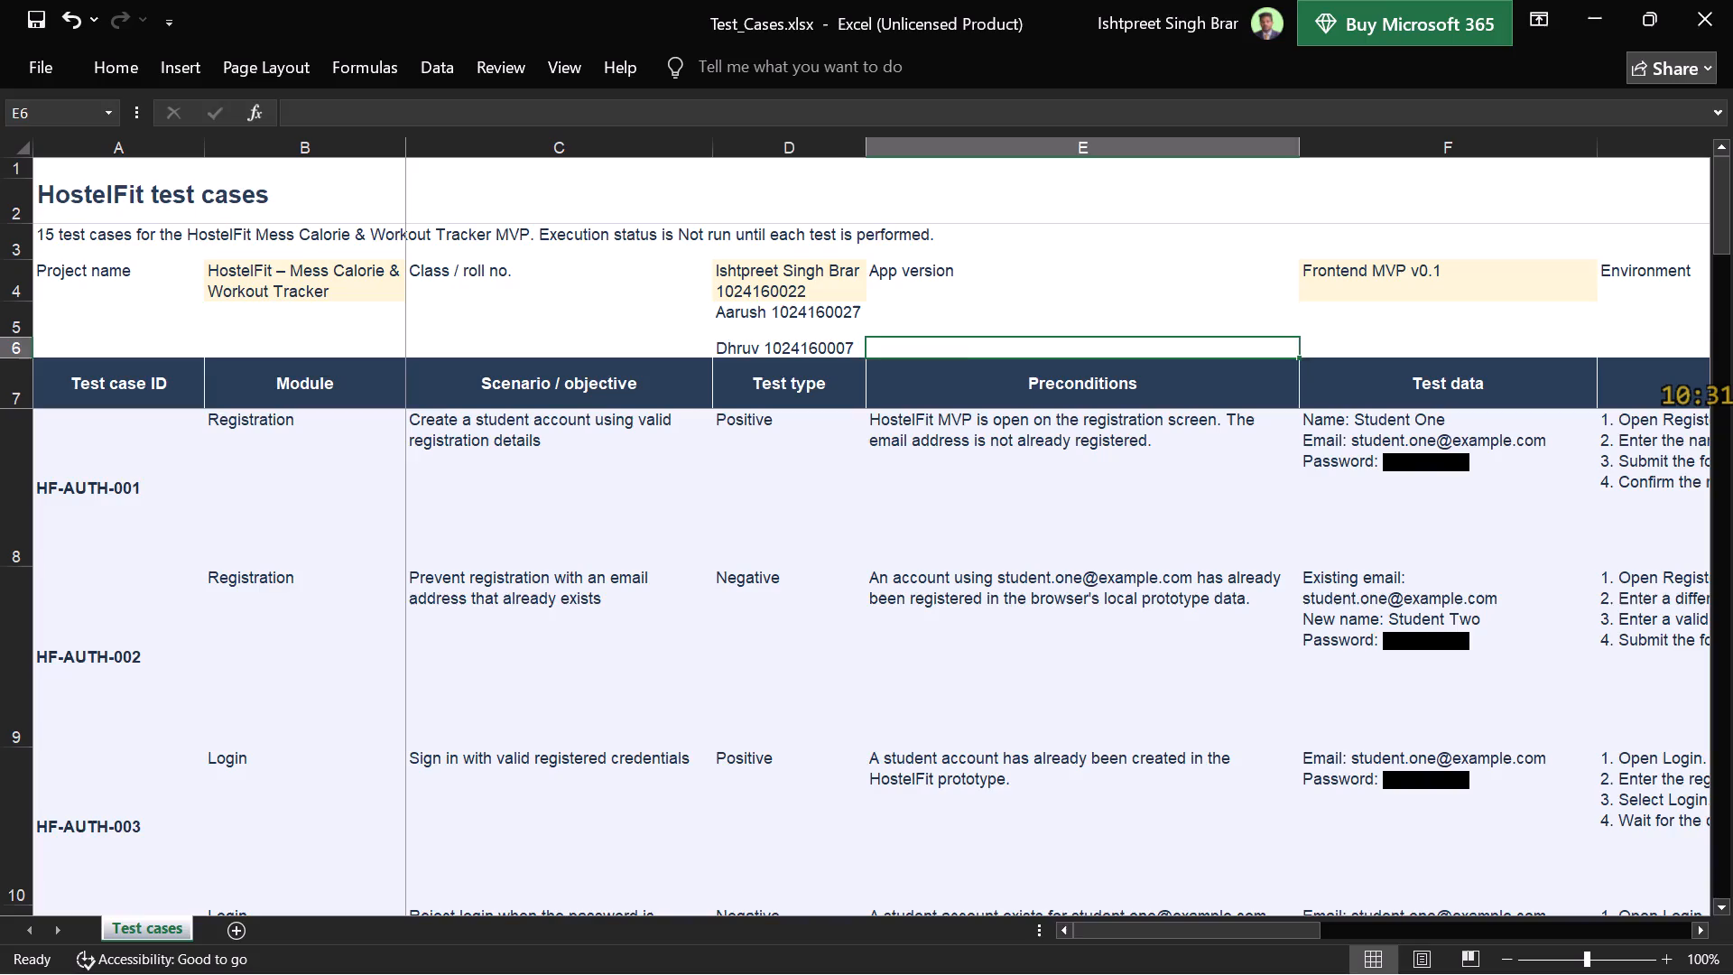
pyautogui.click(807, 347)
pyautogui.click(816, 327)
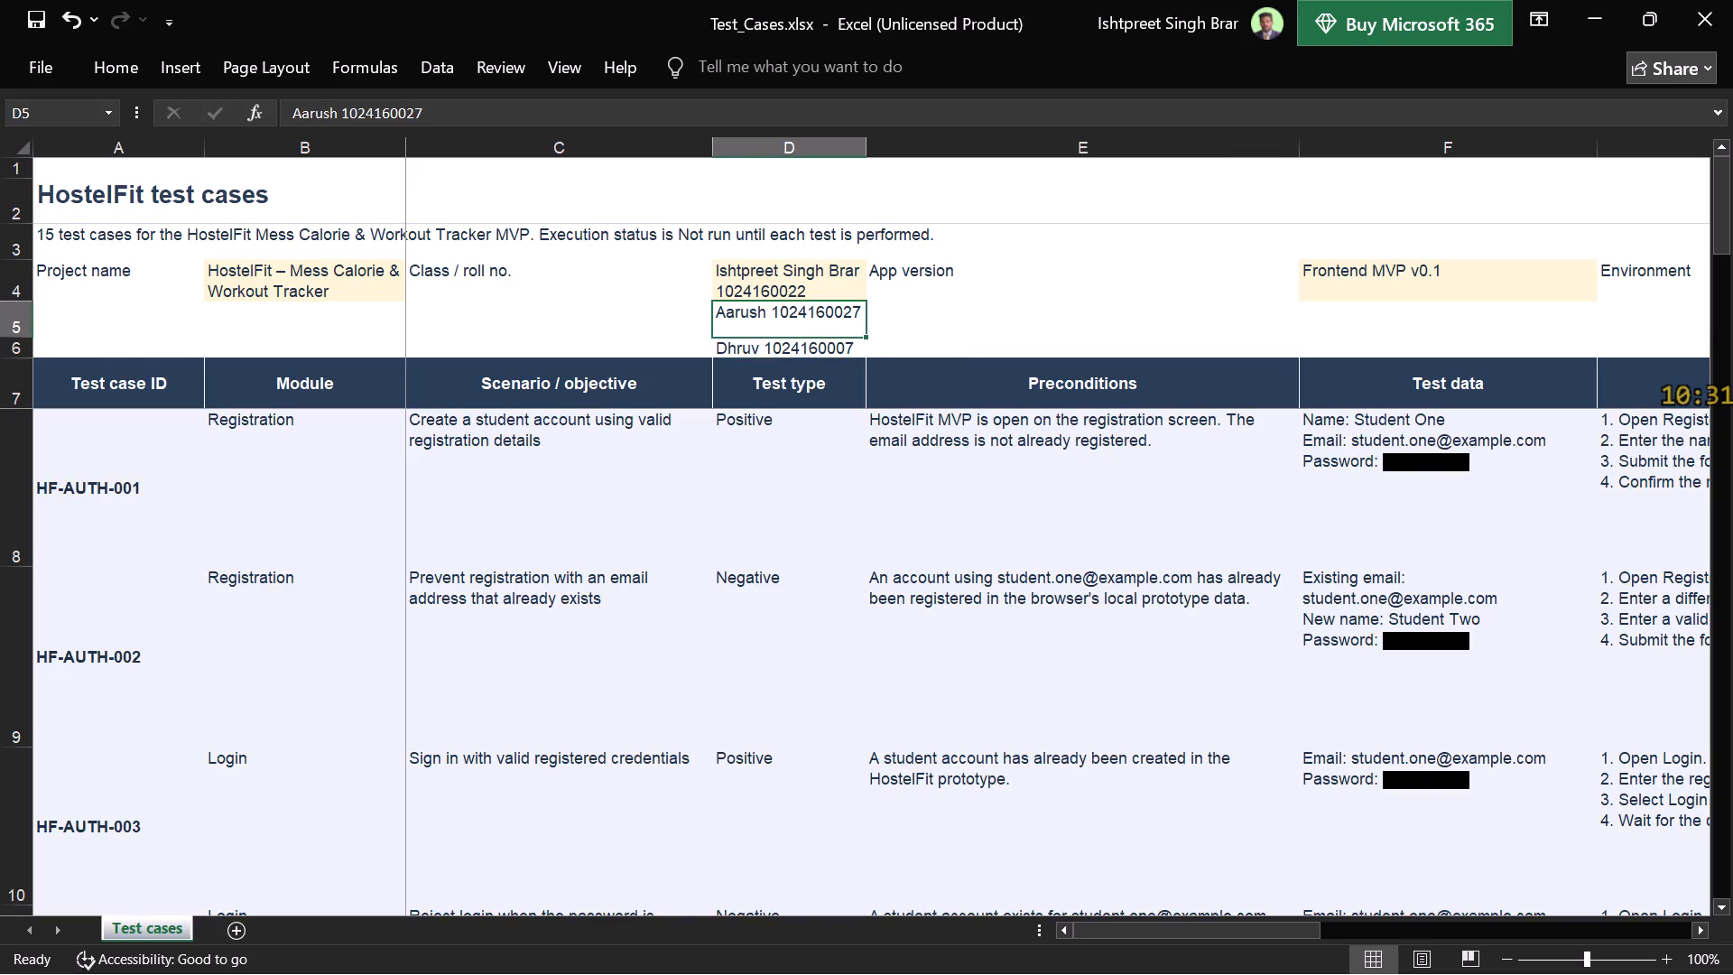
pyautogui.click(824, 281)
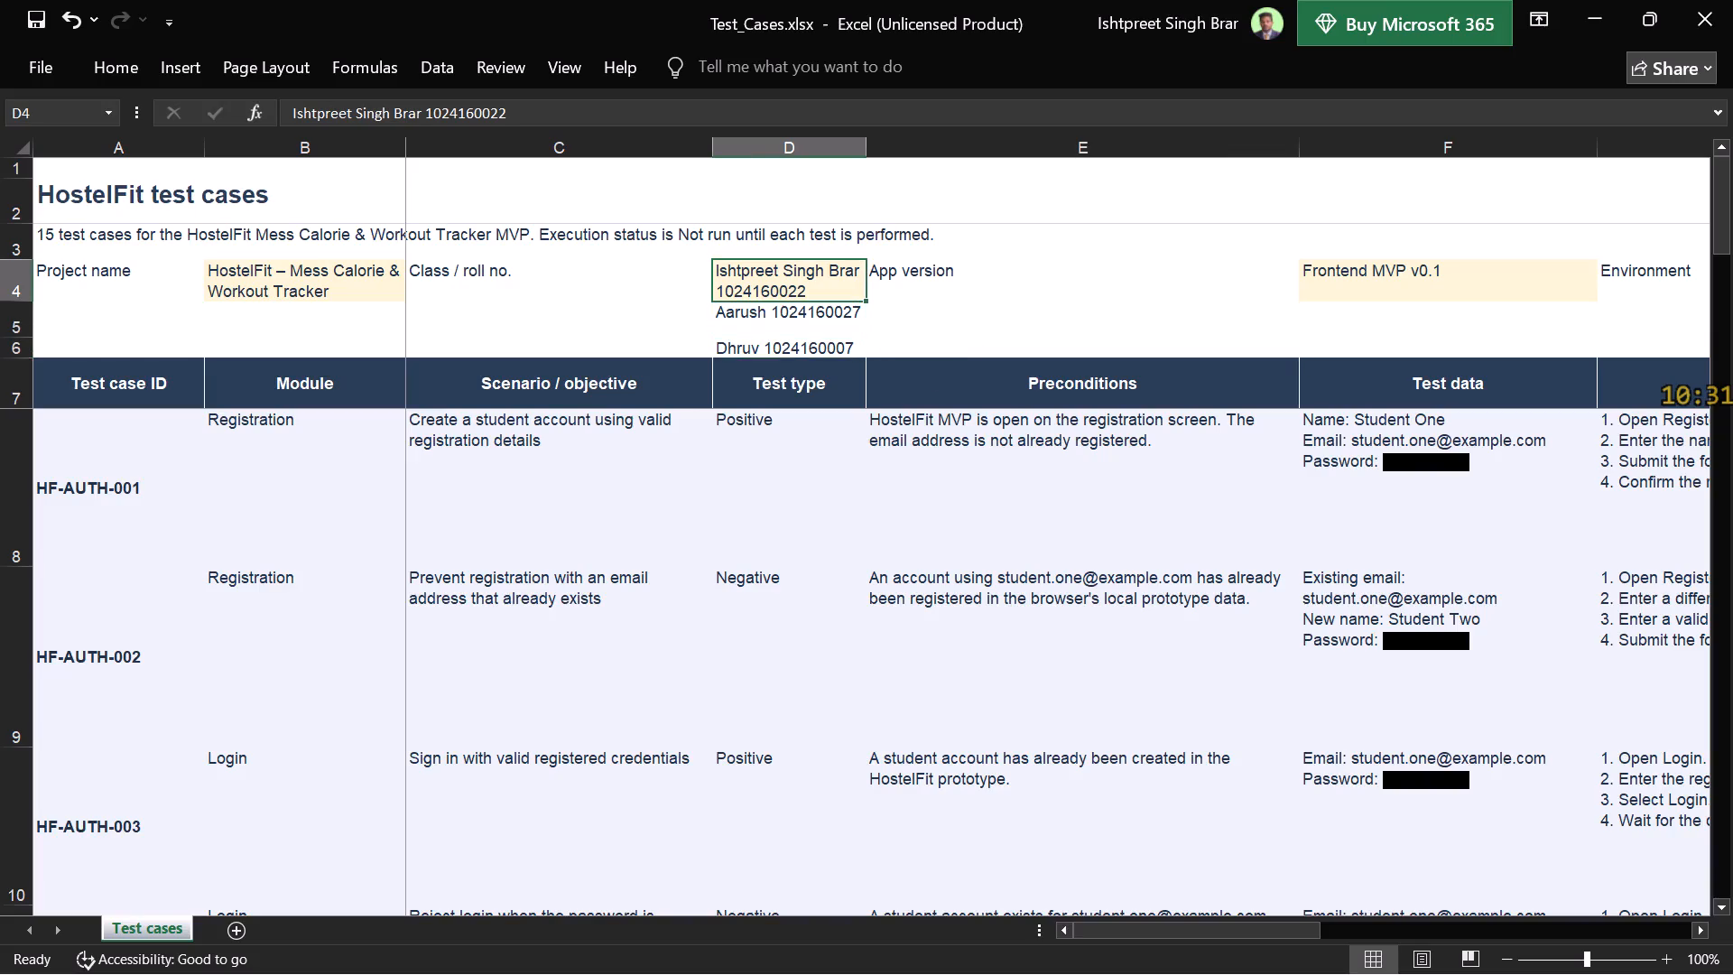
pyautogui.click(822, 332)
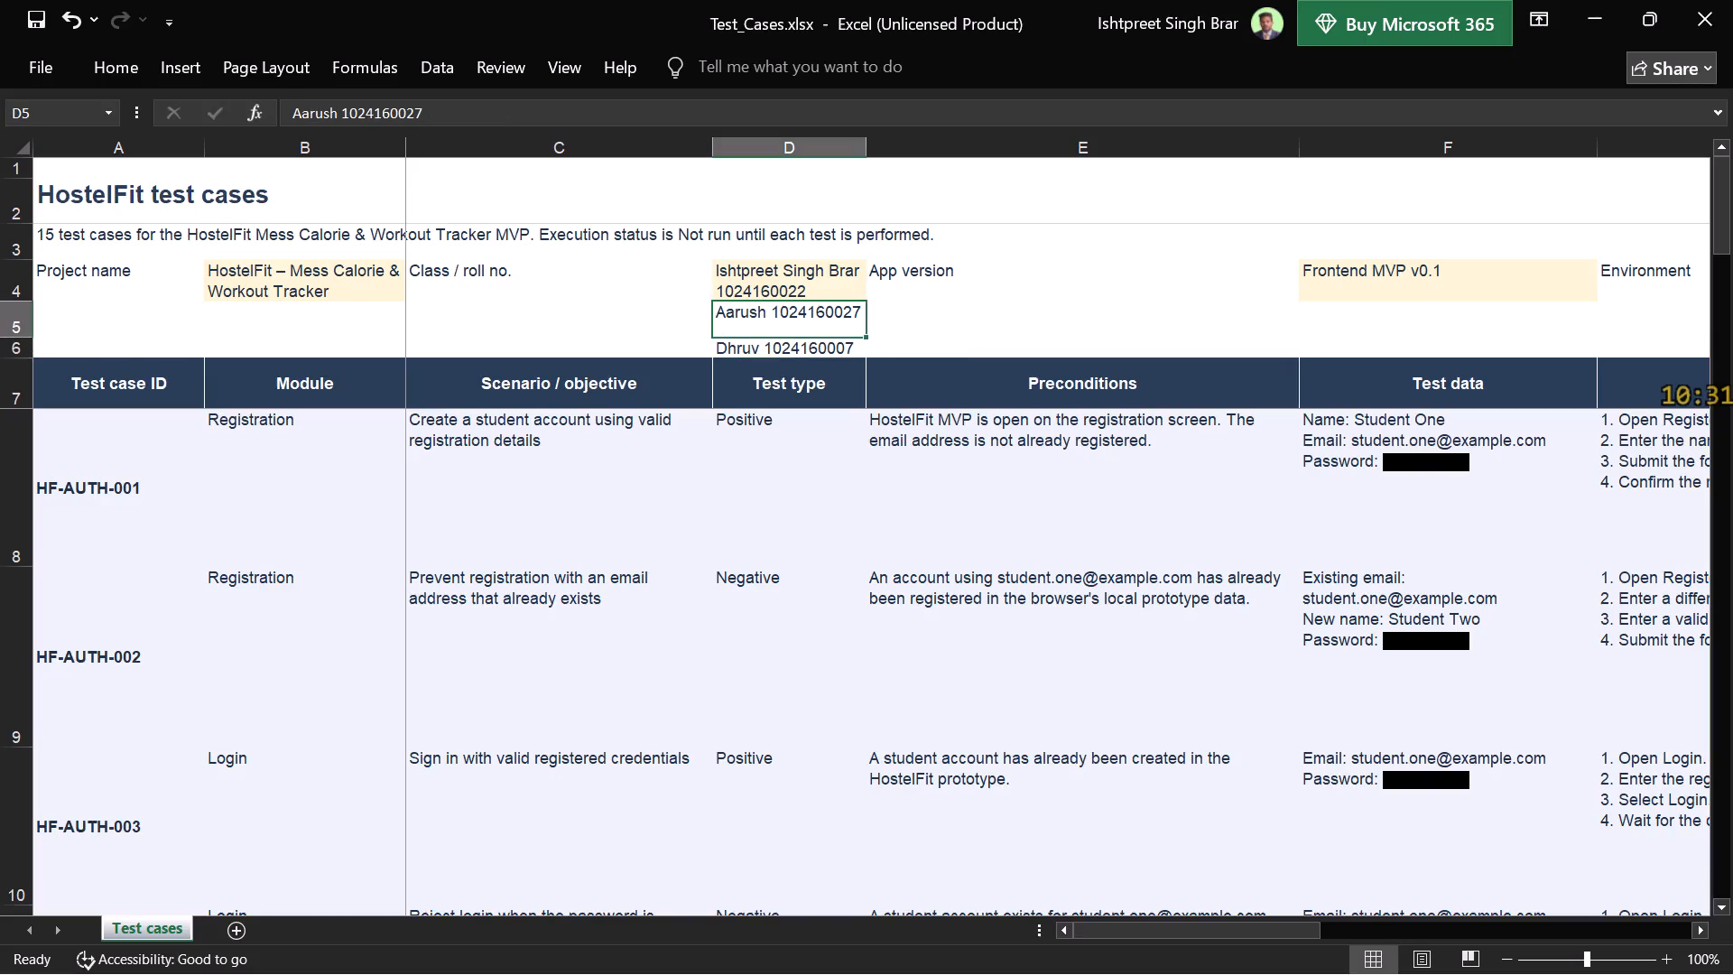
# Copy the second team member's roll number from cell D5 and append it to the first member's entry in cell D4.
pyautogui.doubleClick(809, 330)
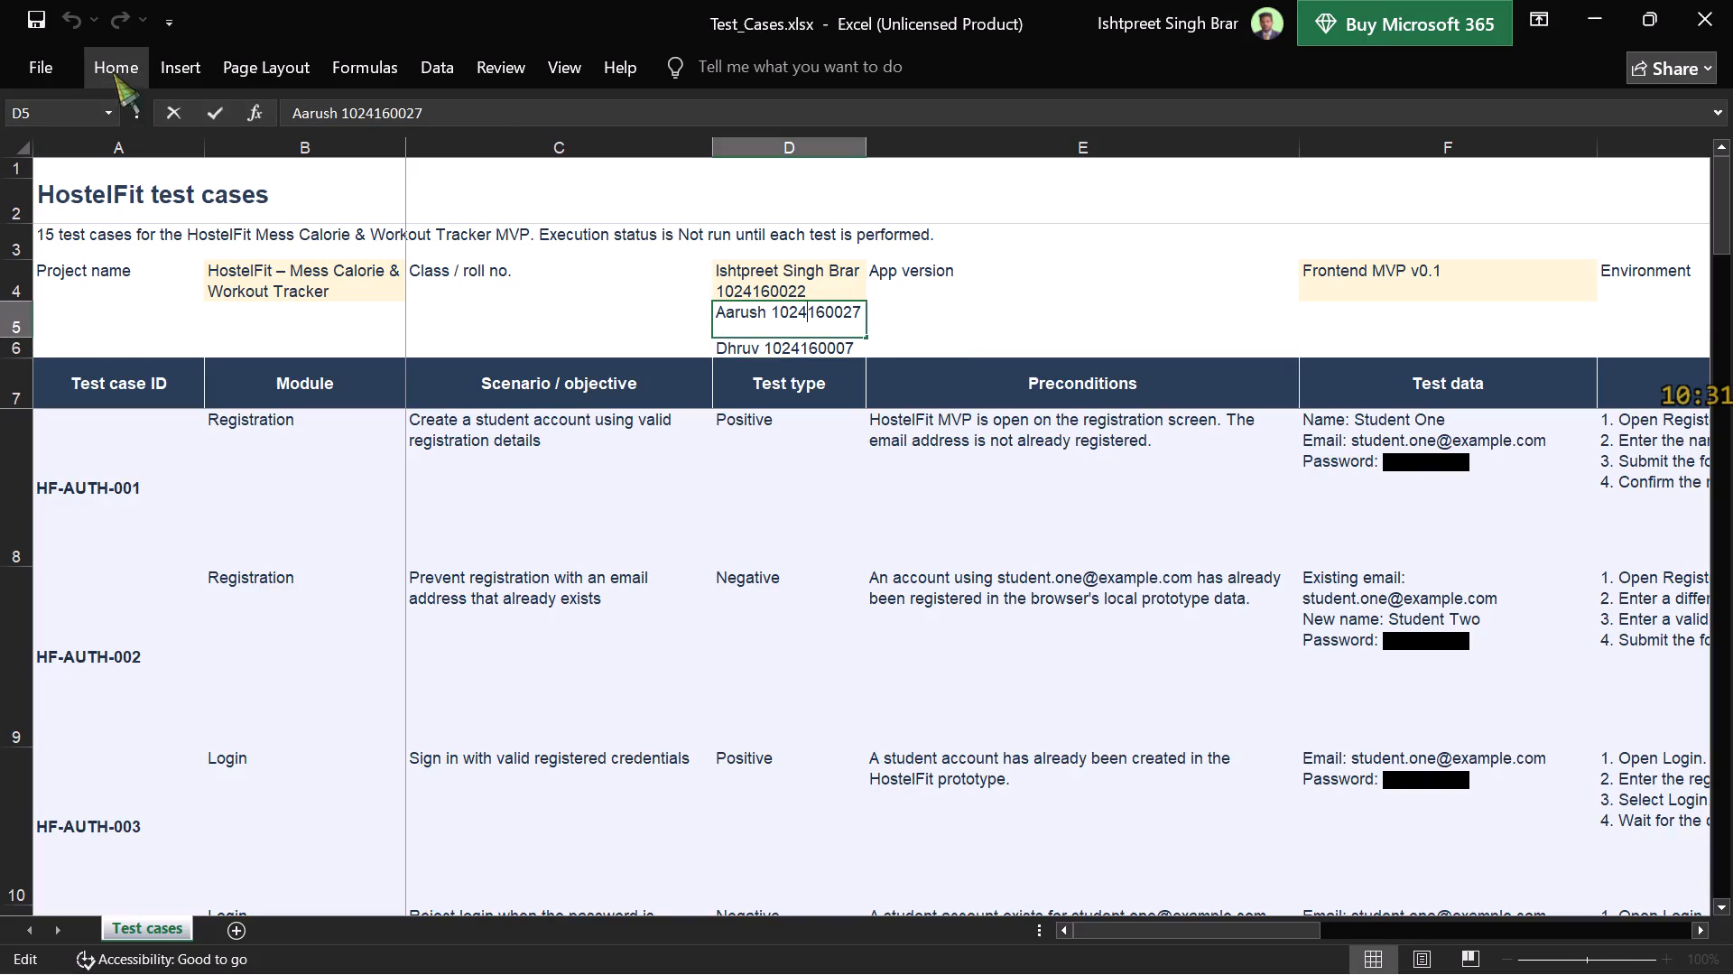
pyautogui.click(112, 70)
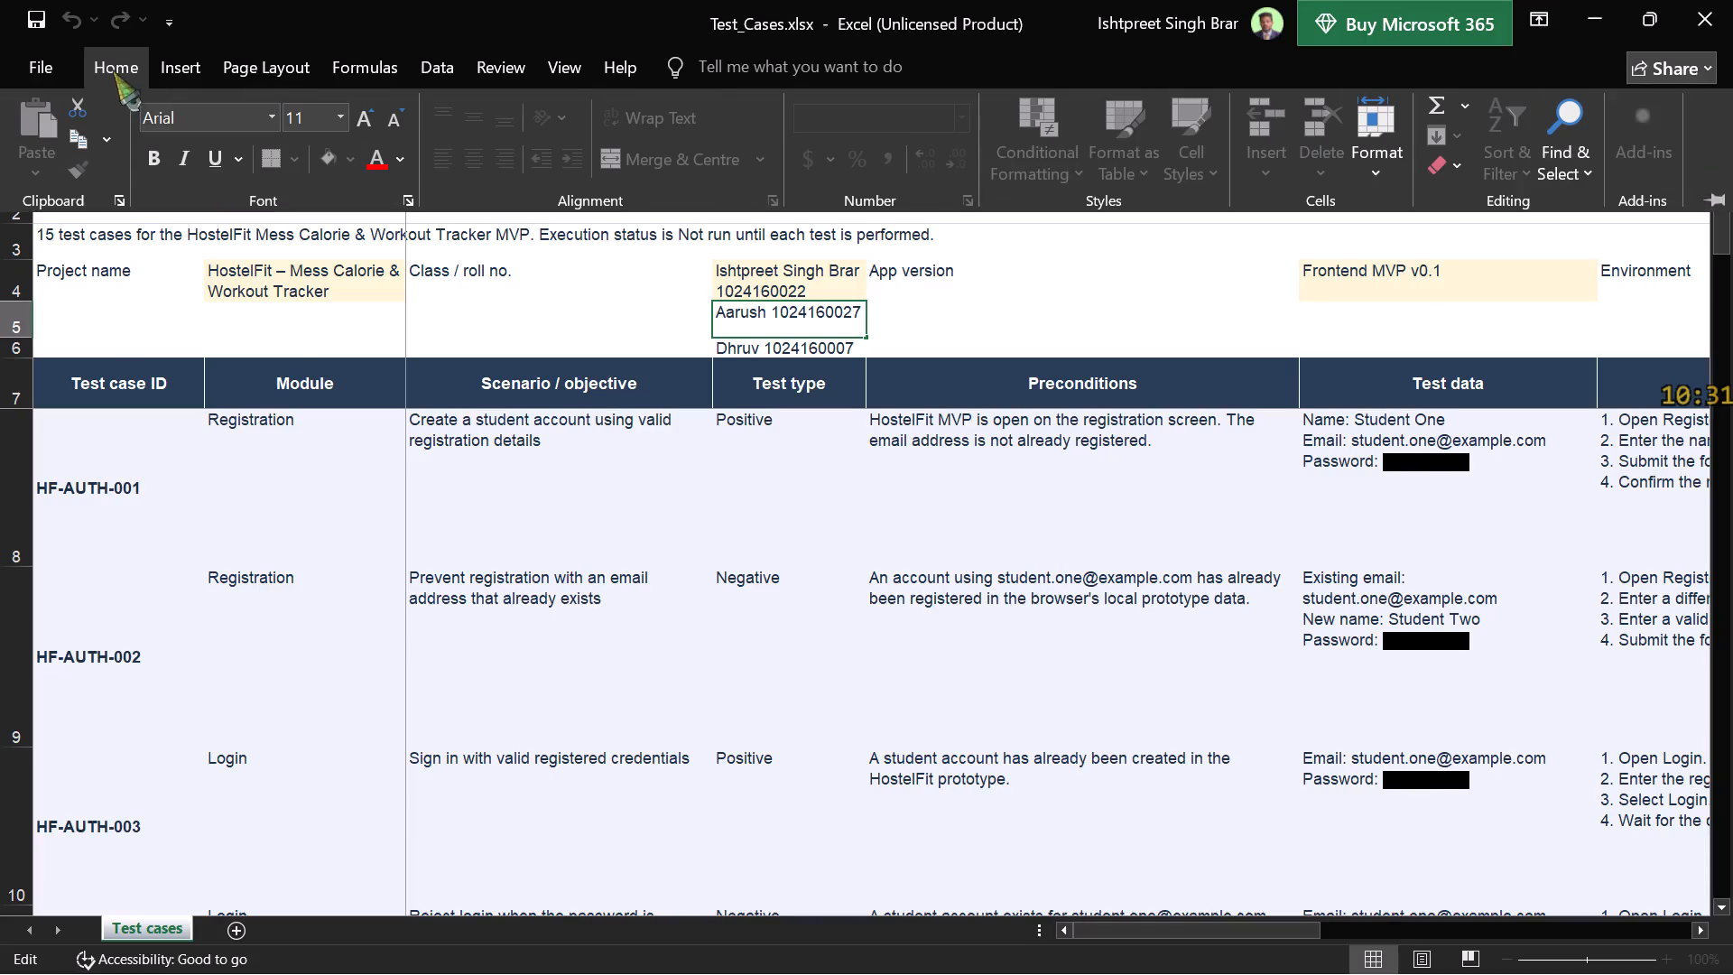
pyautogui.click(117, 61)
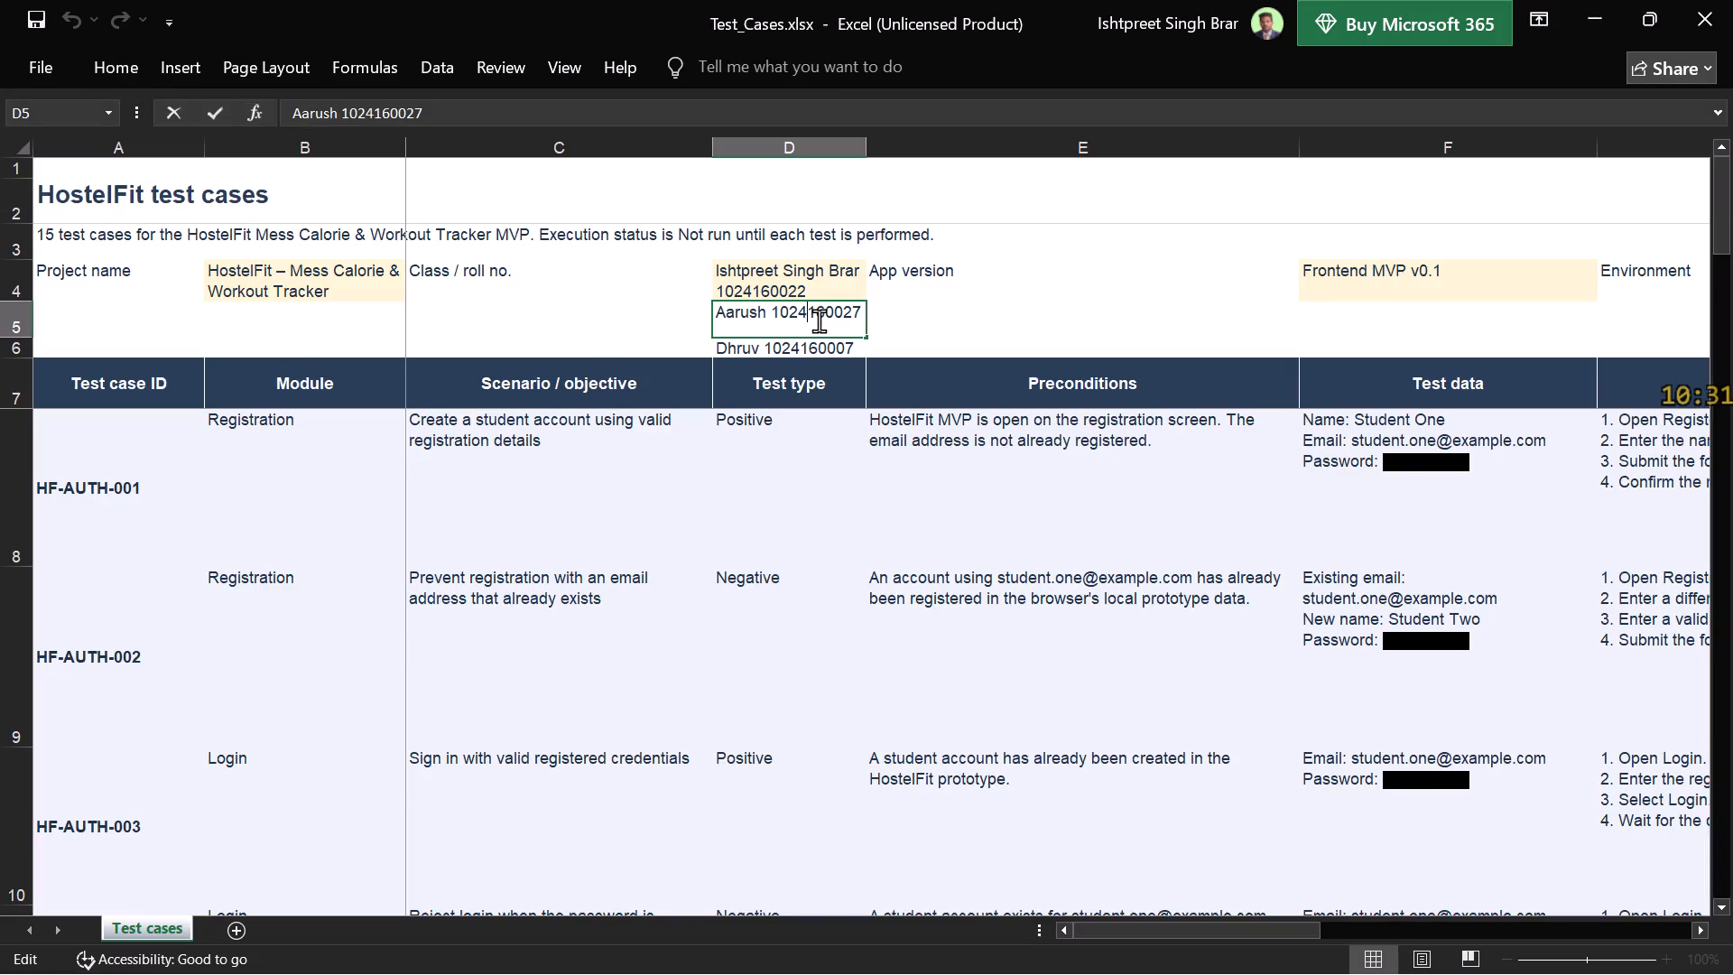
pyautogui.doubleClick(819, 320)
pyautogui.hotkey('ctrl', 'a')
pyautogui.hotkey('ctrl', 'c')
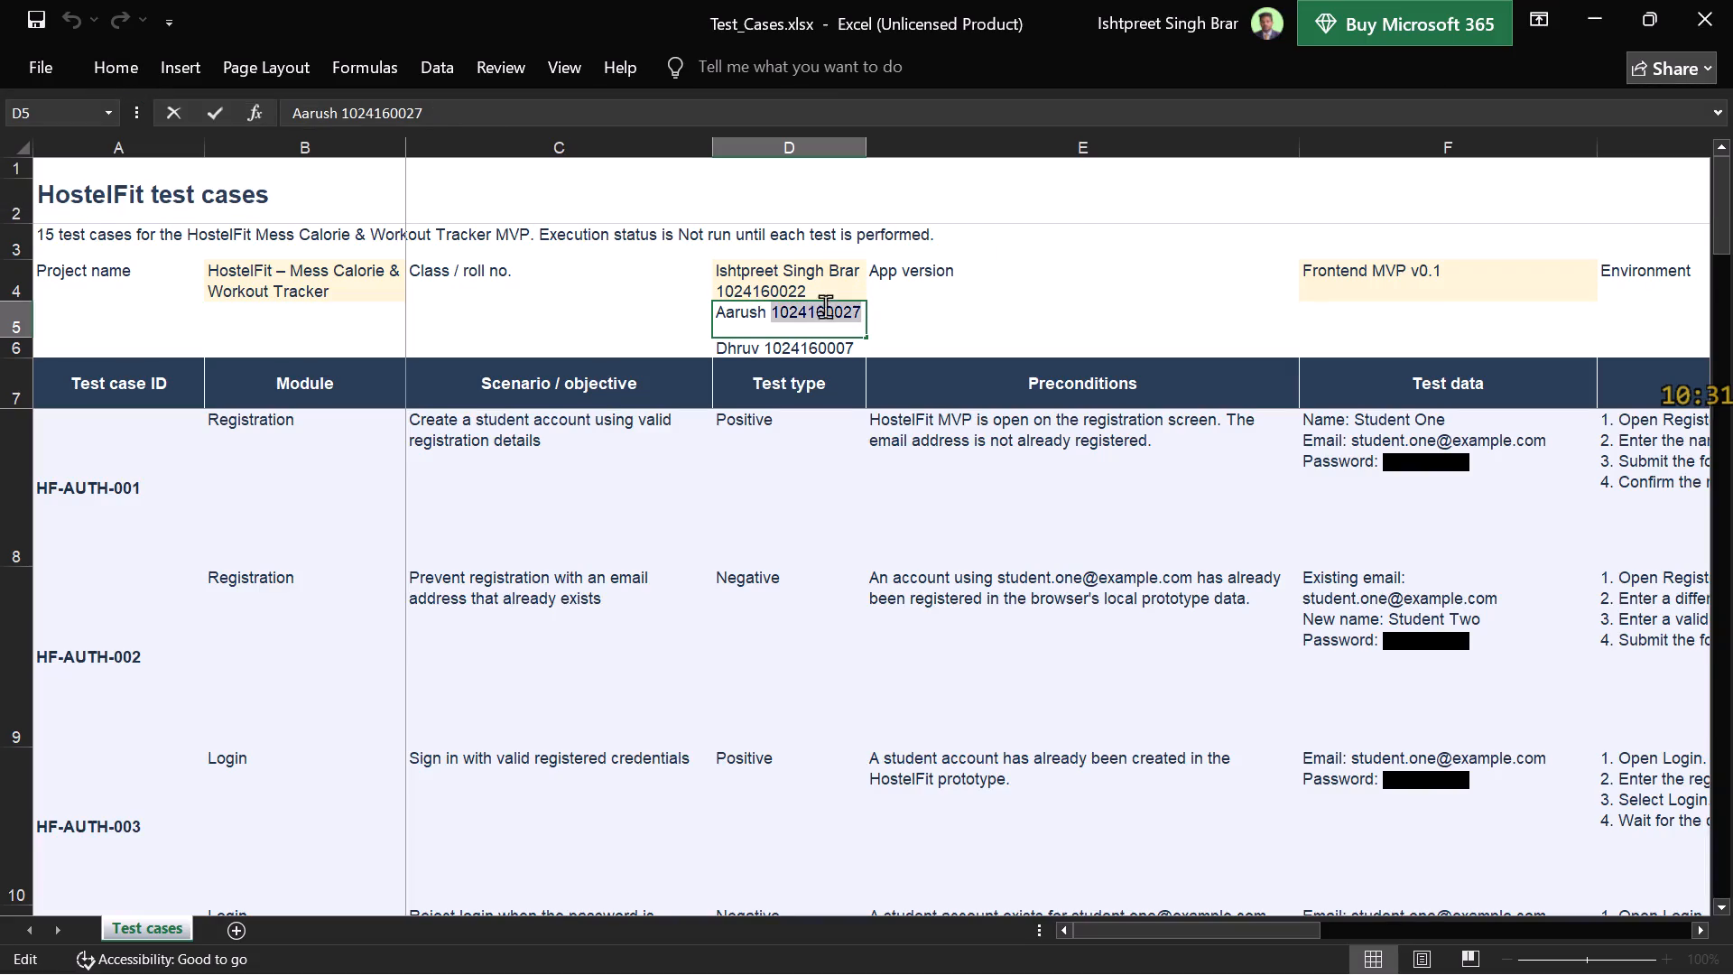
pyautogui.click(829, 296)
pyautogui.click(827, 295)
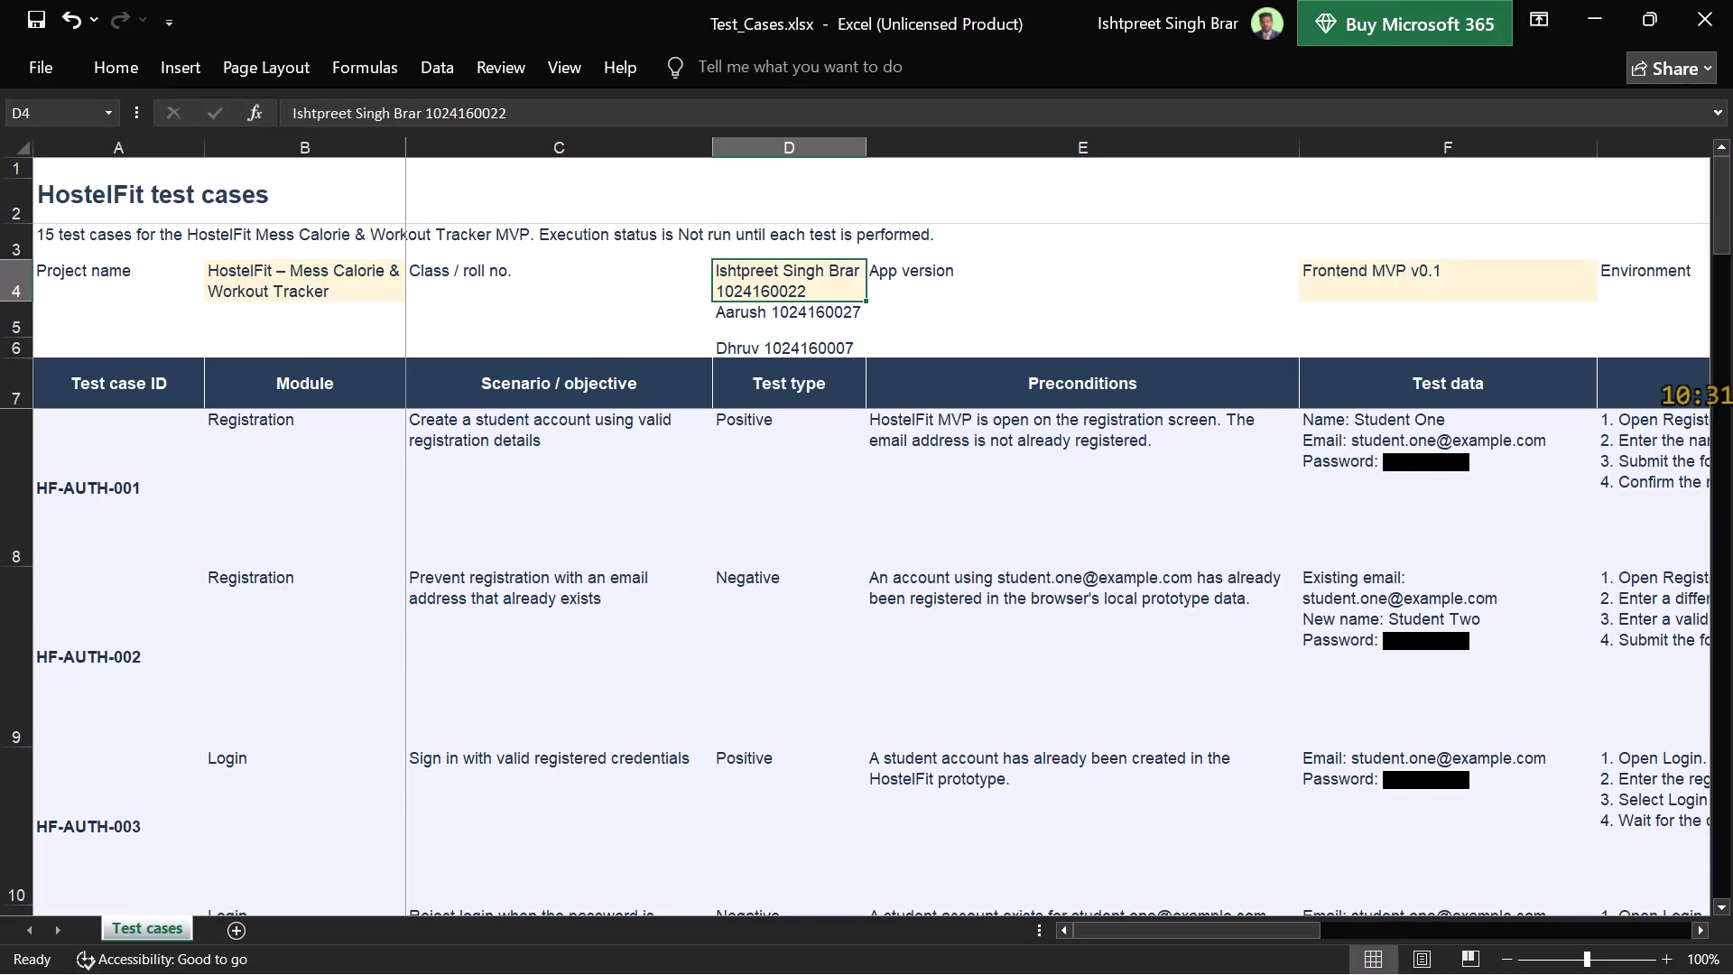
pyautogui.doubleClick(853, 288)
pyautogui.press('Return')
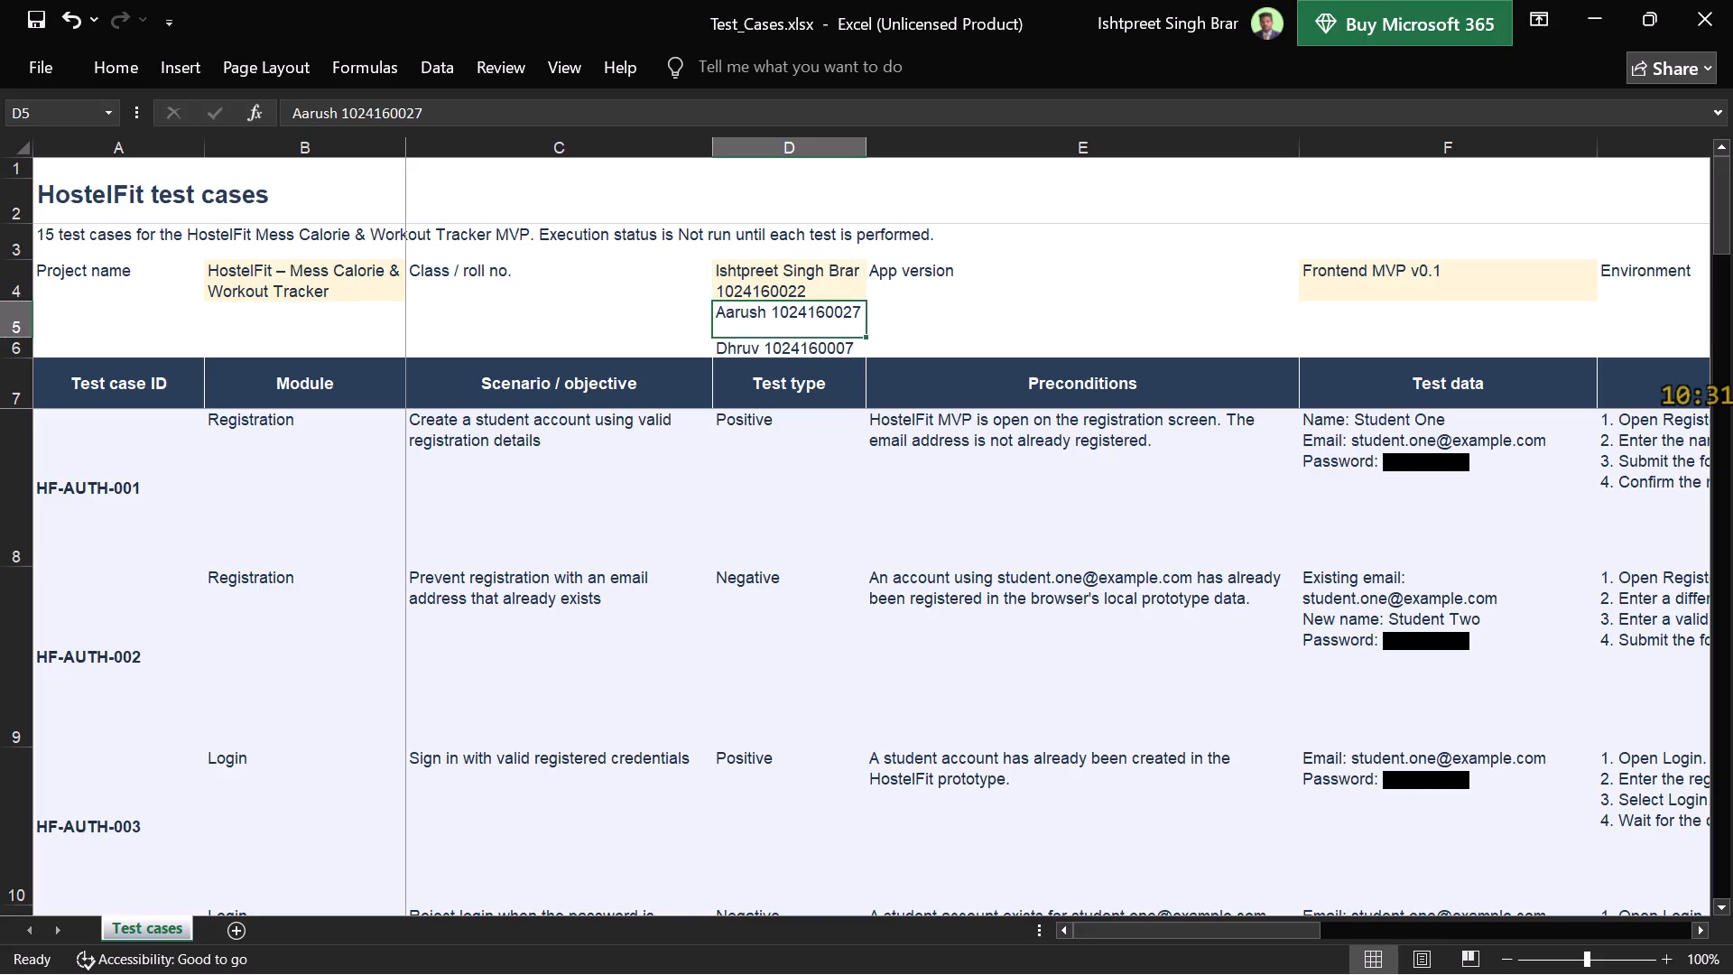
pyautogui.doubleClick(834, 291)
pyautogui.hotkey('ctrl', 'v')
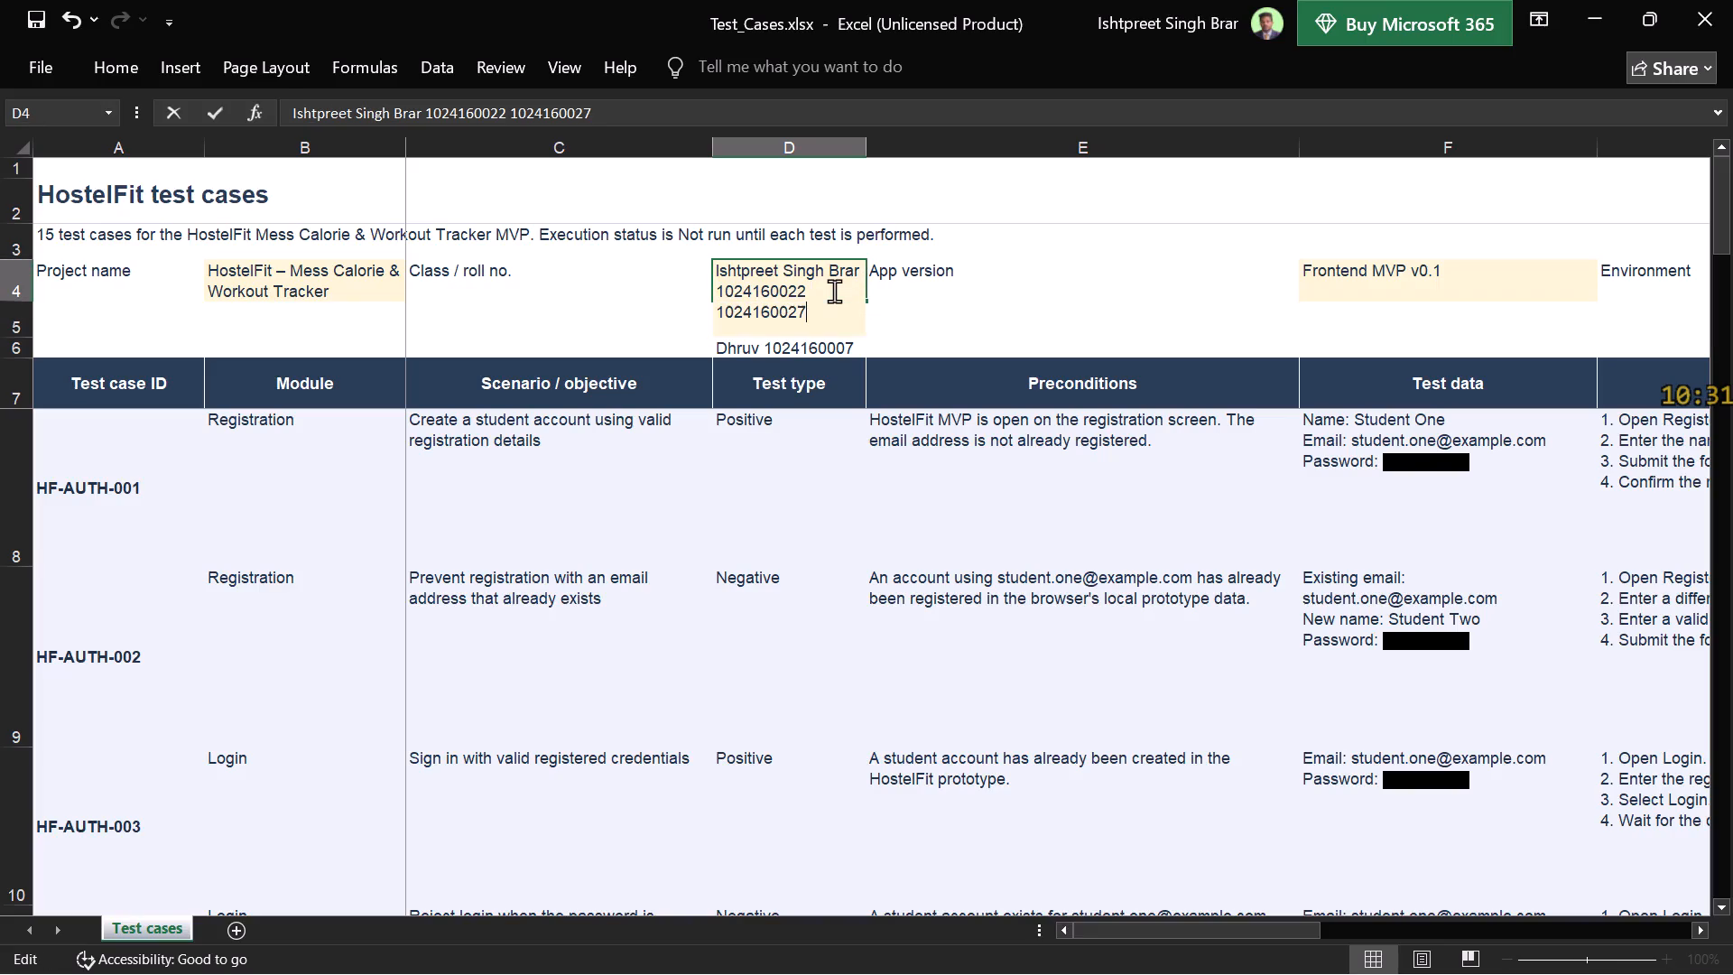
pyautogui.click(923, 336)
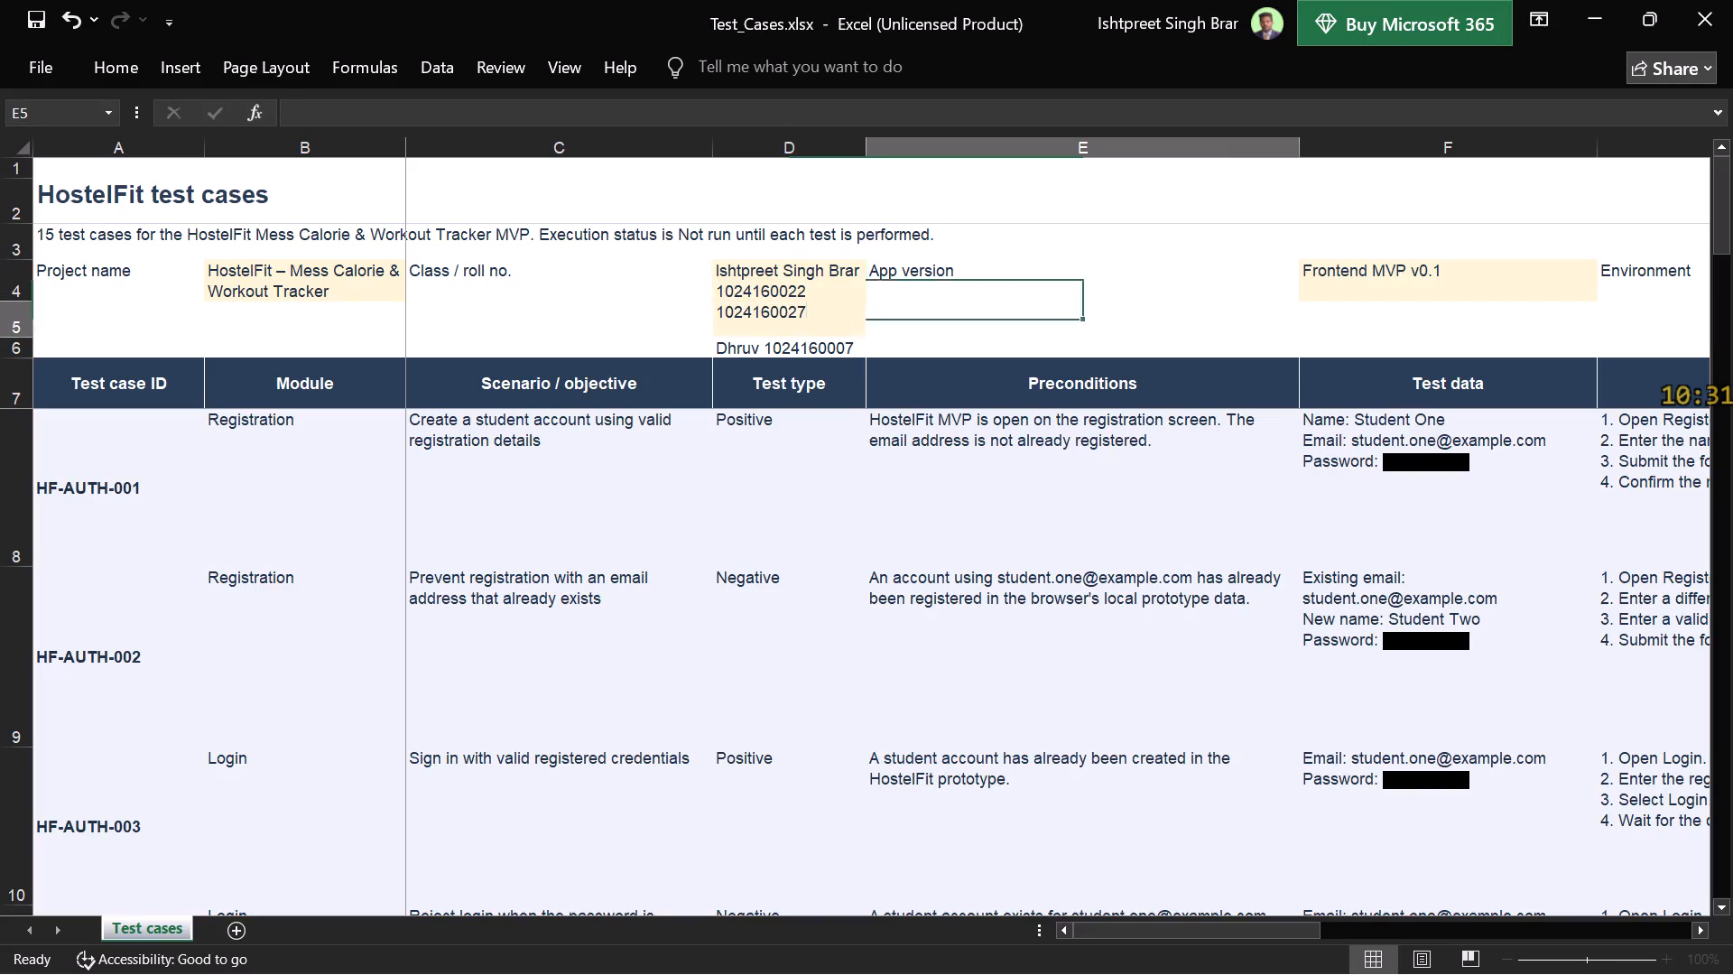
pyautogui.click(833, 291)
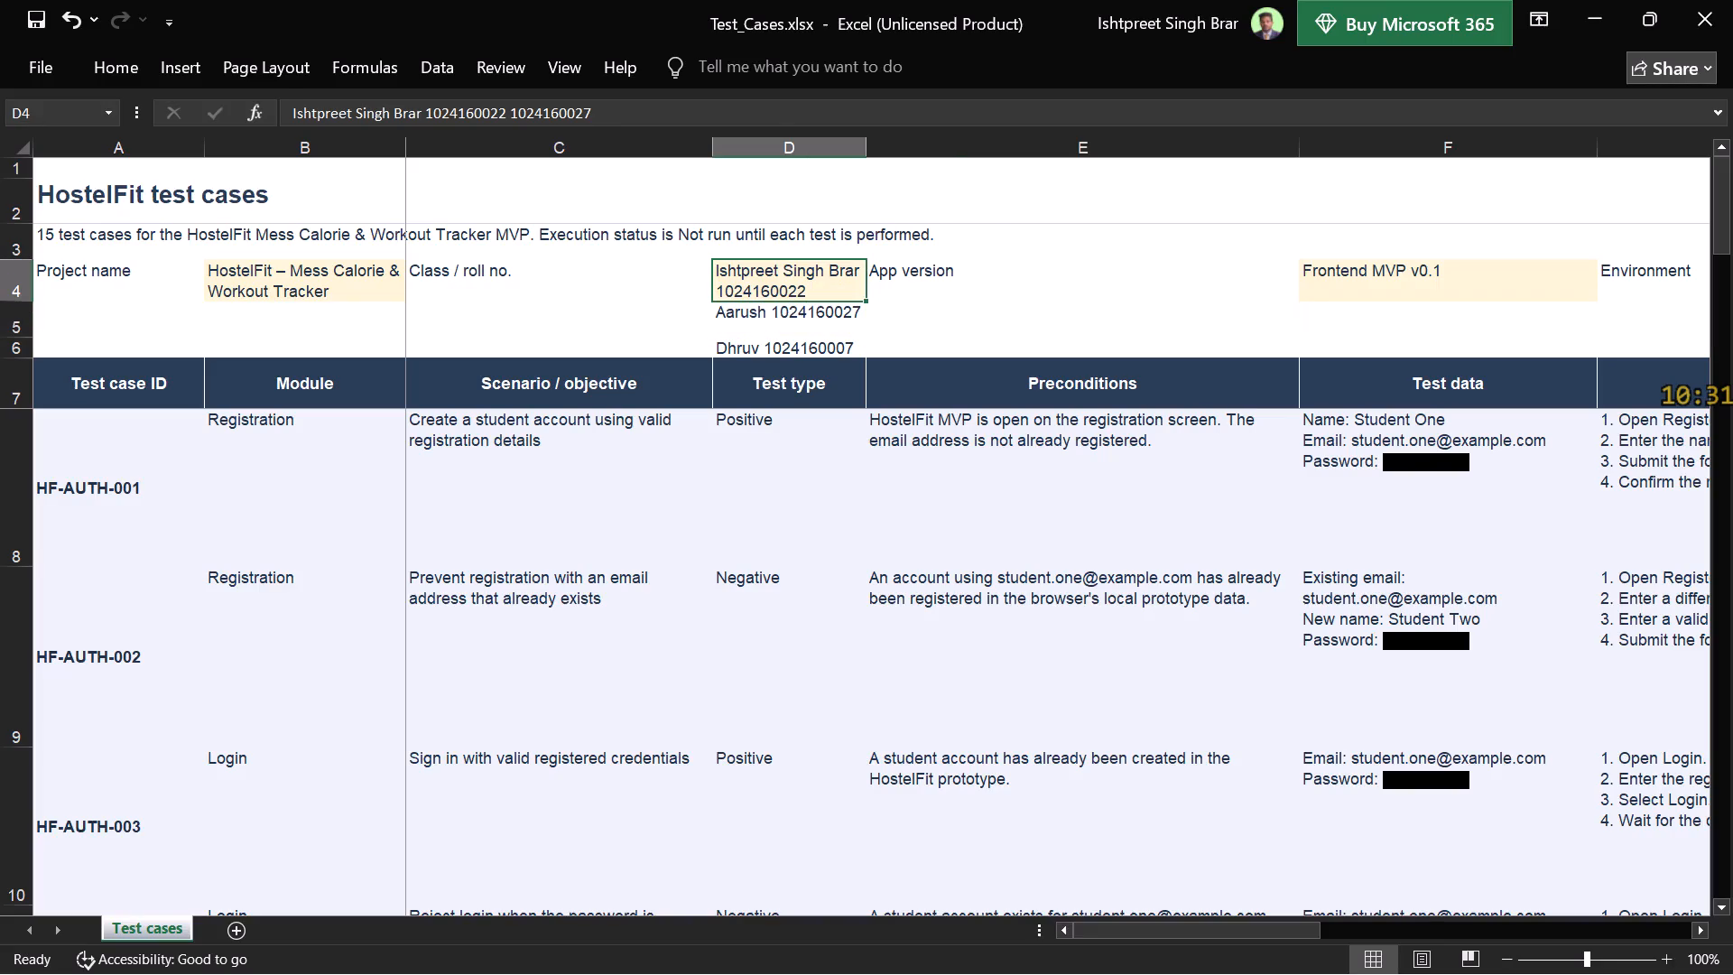
# Cut the second team member's complete name and roll number entry out of cell D5.
pyautogui.doubleClick(824, 313)
pyautogui.doubleClick(824, 313)
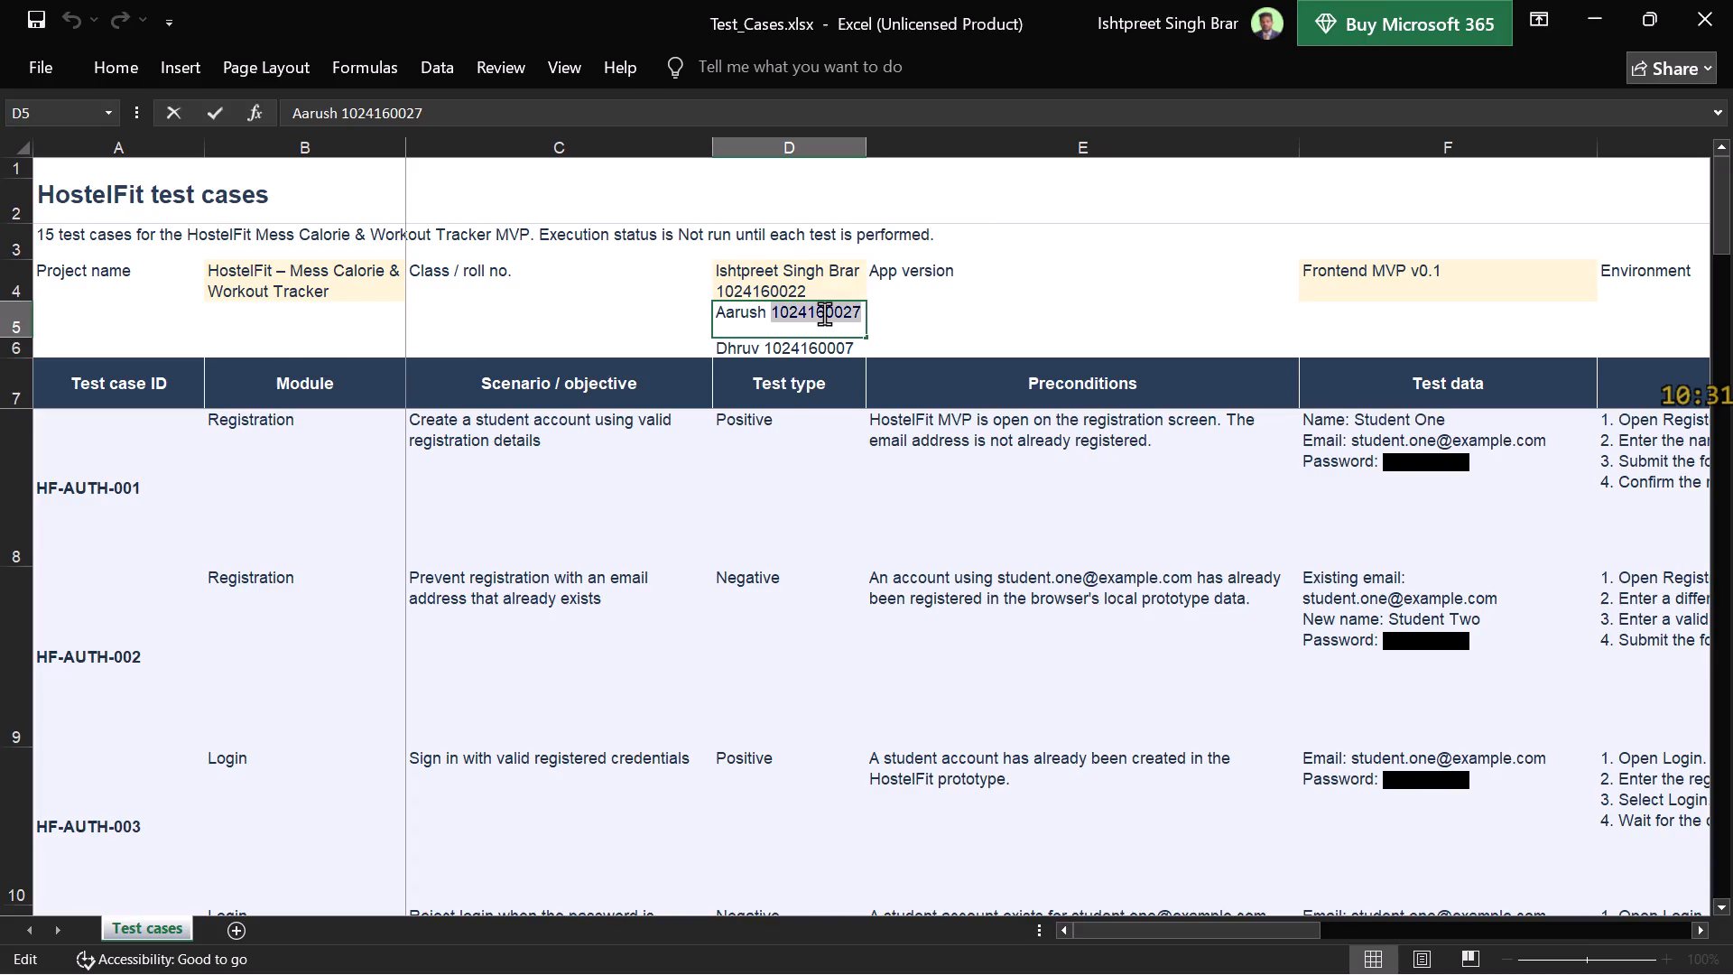
pyautogui.hotkey('ctrl', 'a')
pyautogui.hotkey('ctrl', 'a')
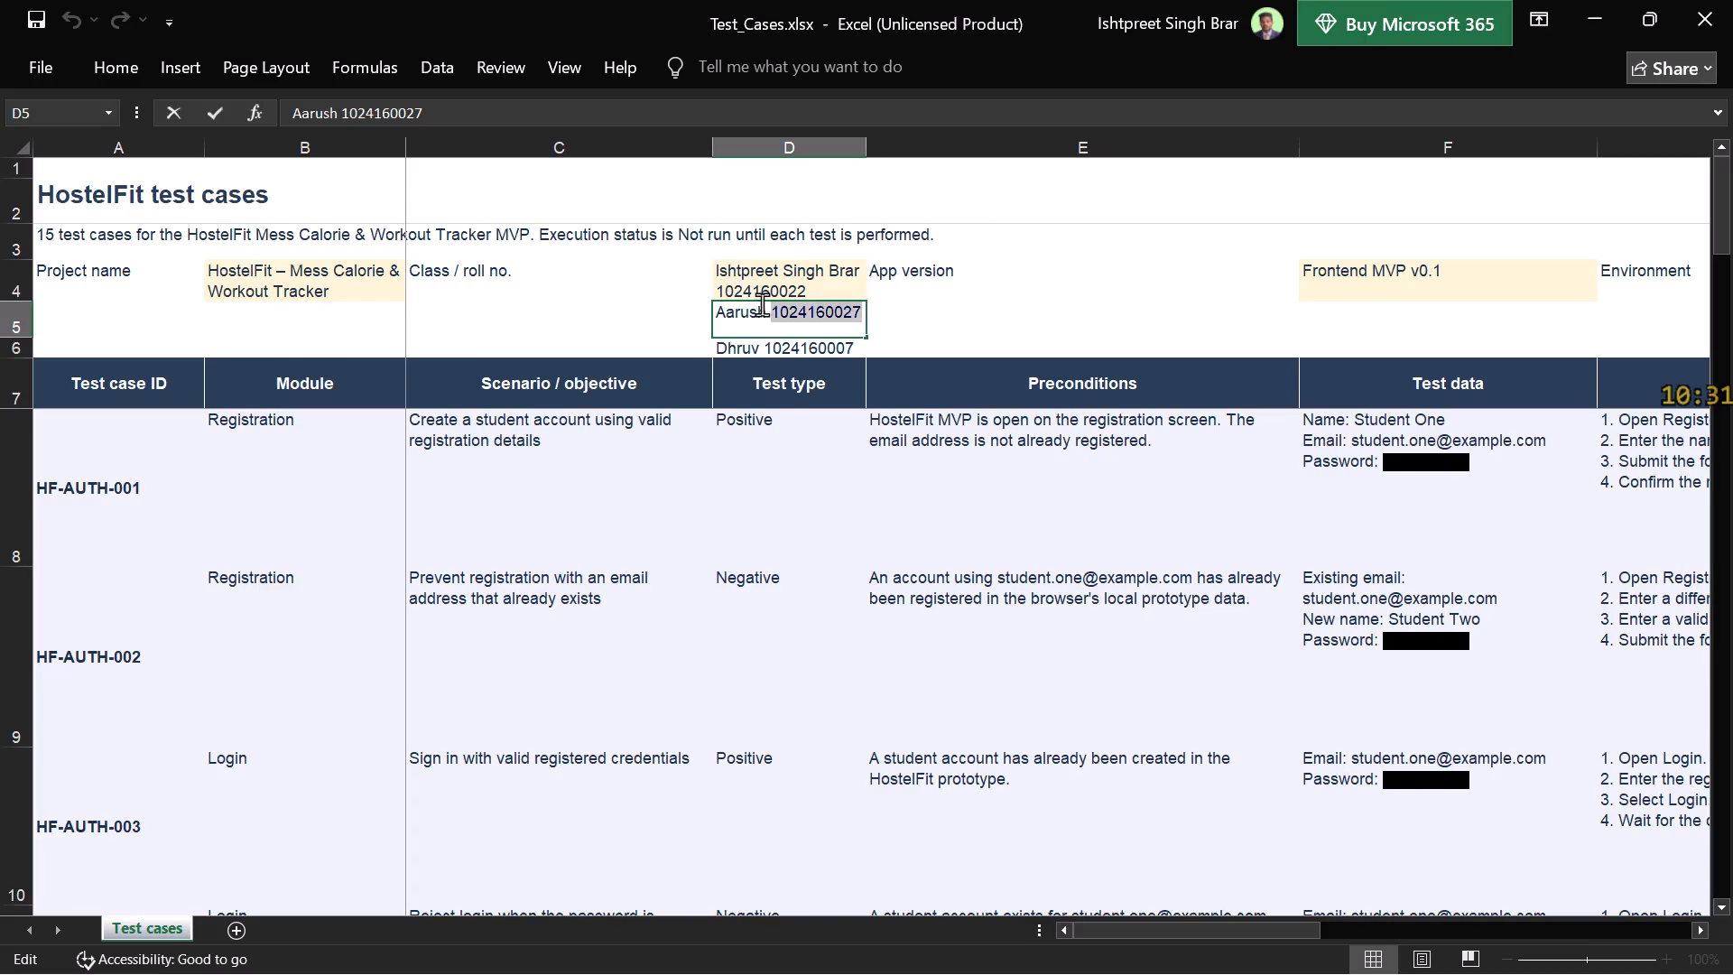
pyautogui.tripleClick(755, 304)
pyautogui.click(755, 304)
pyautogui.click(713, 313)
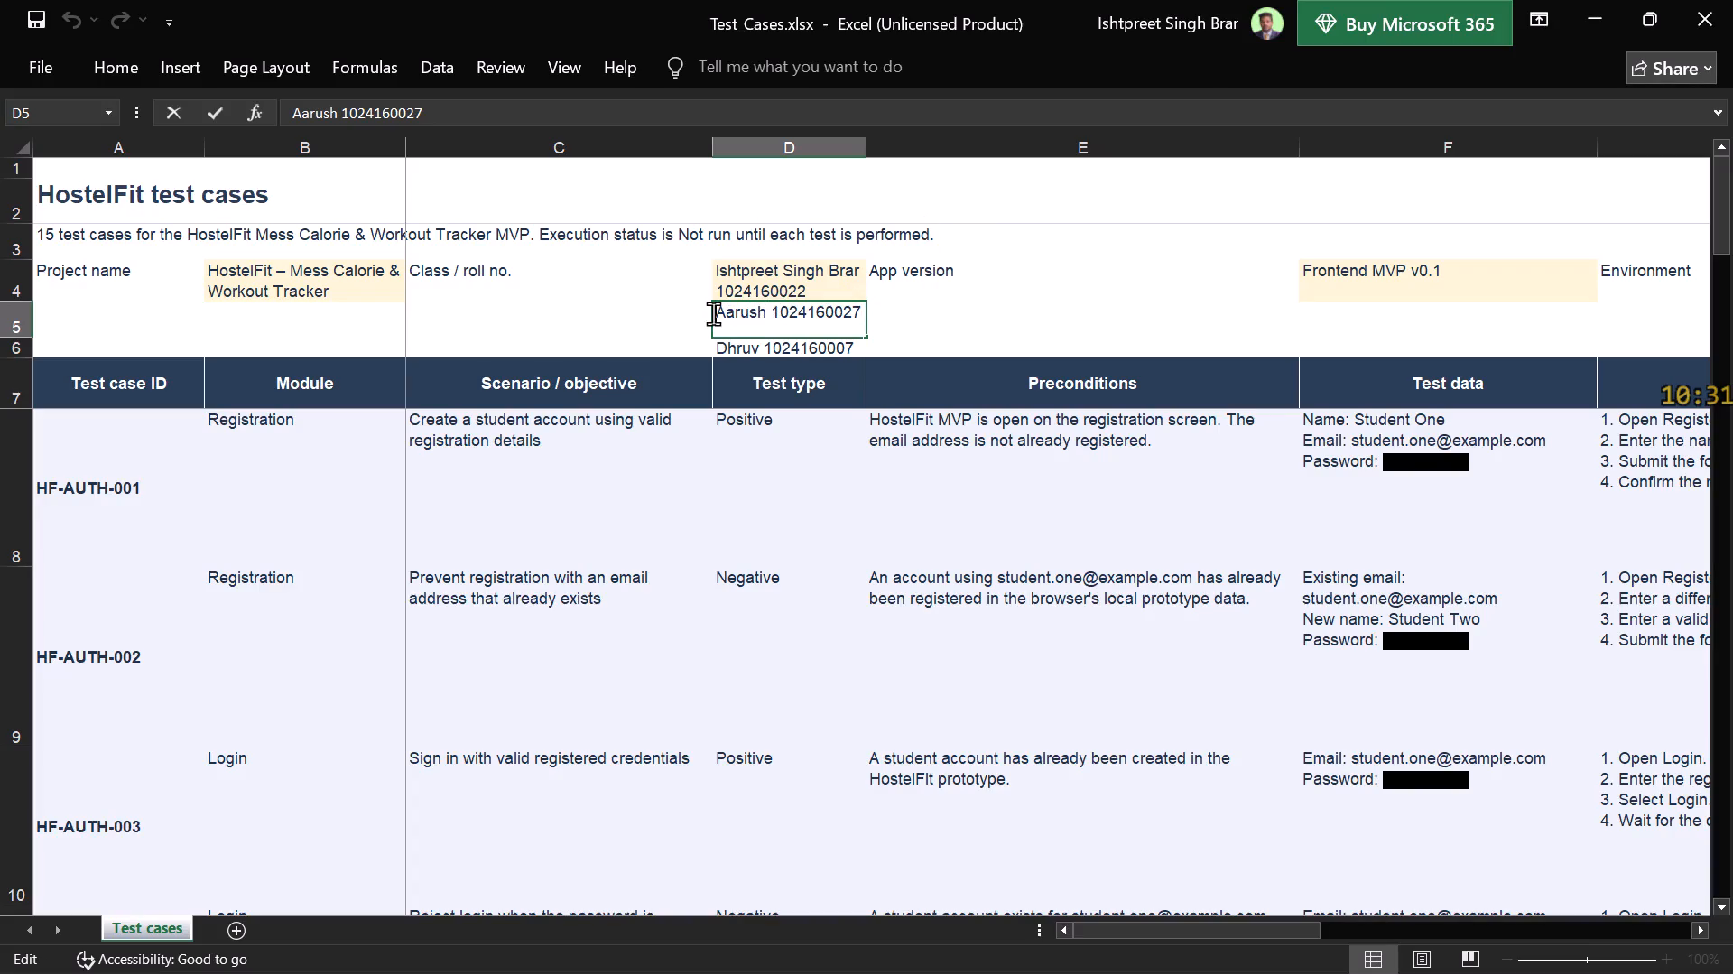
pyautogui.moveTo(713, 313); pyautogui.dragTo(912, 320)
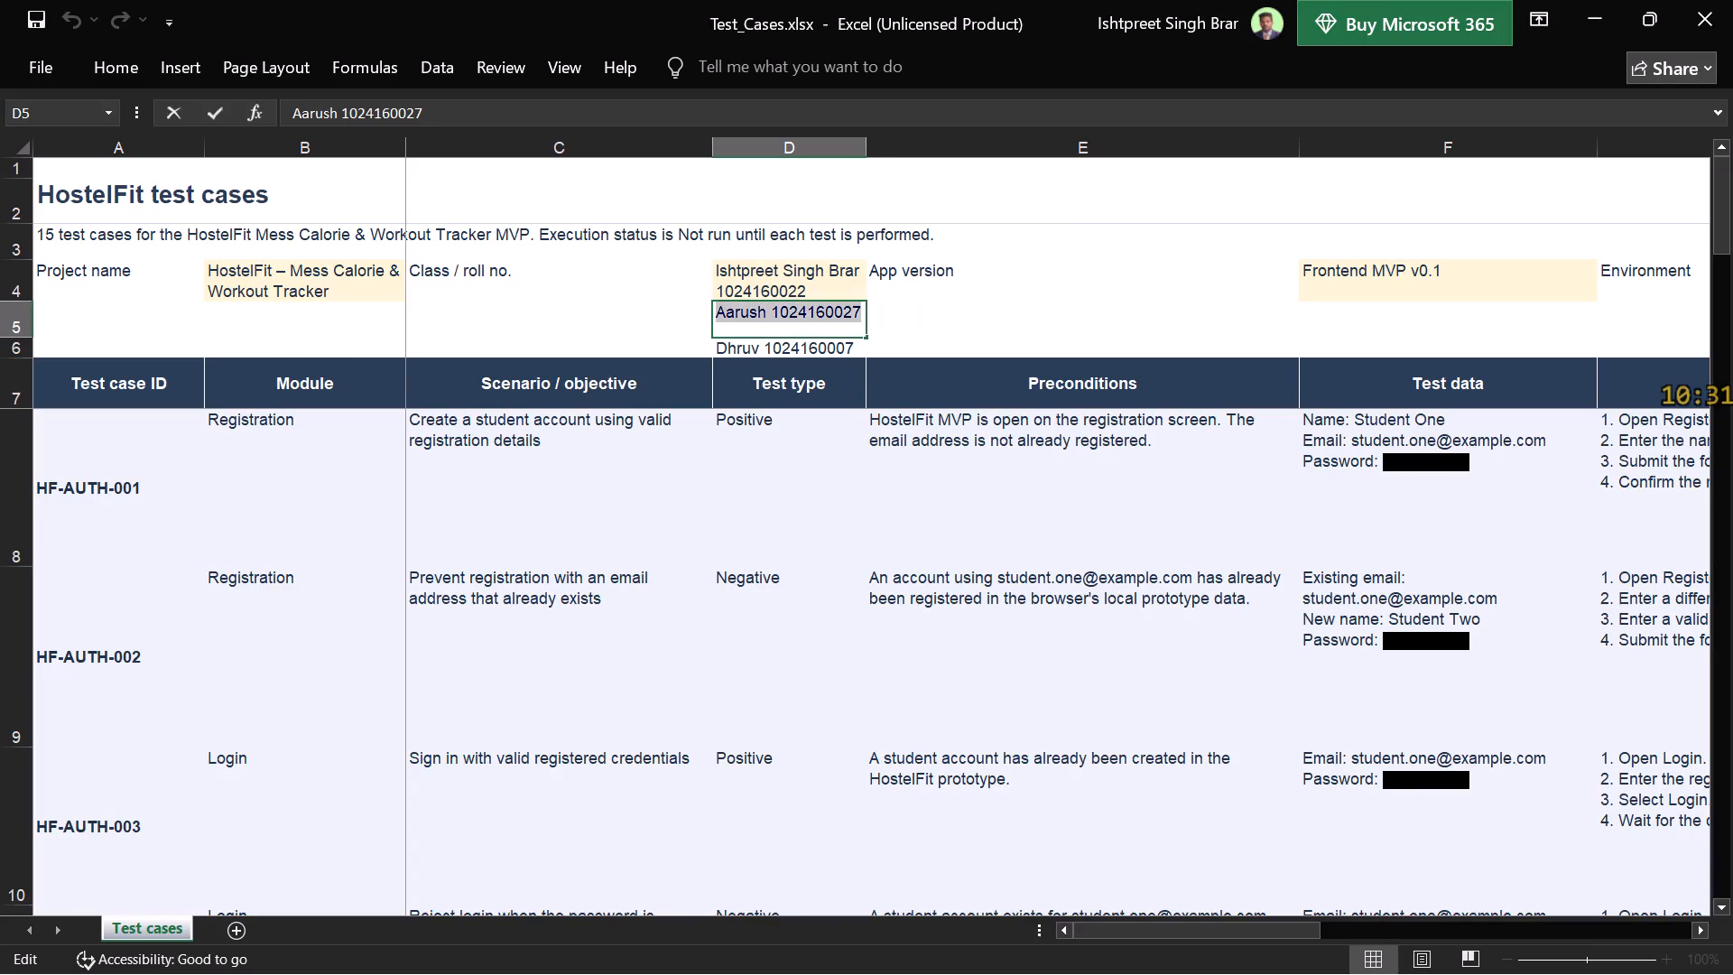
pyautogui.hotkey('ctrl', 'x')
pyautogui.rightClick(912, 320)
pyautogui.click(823, 287)
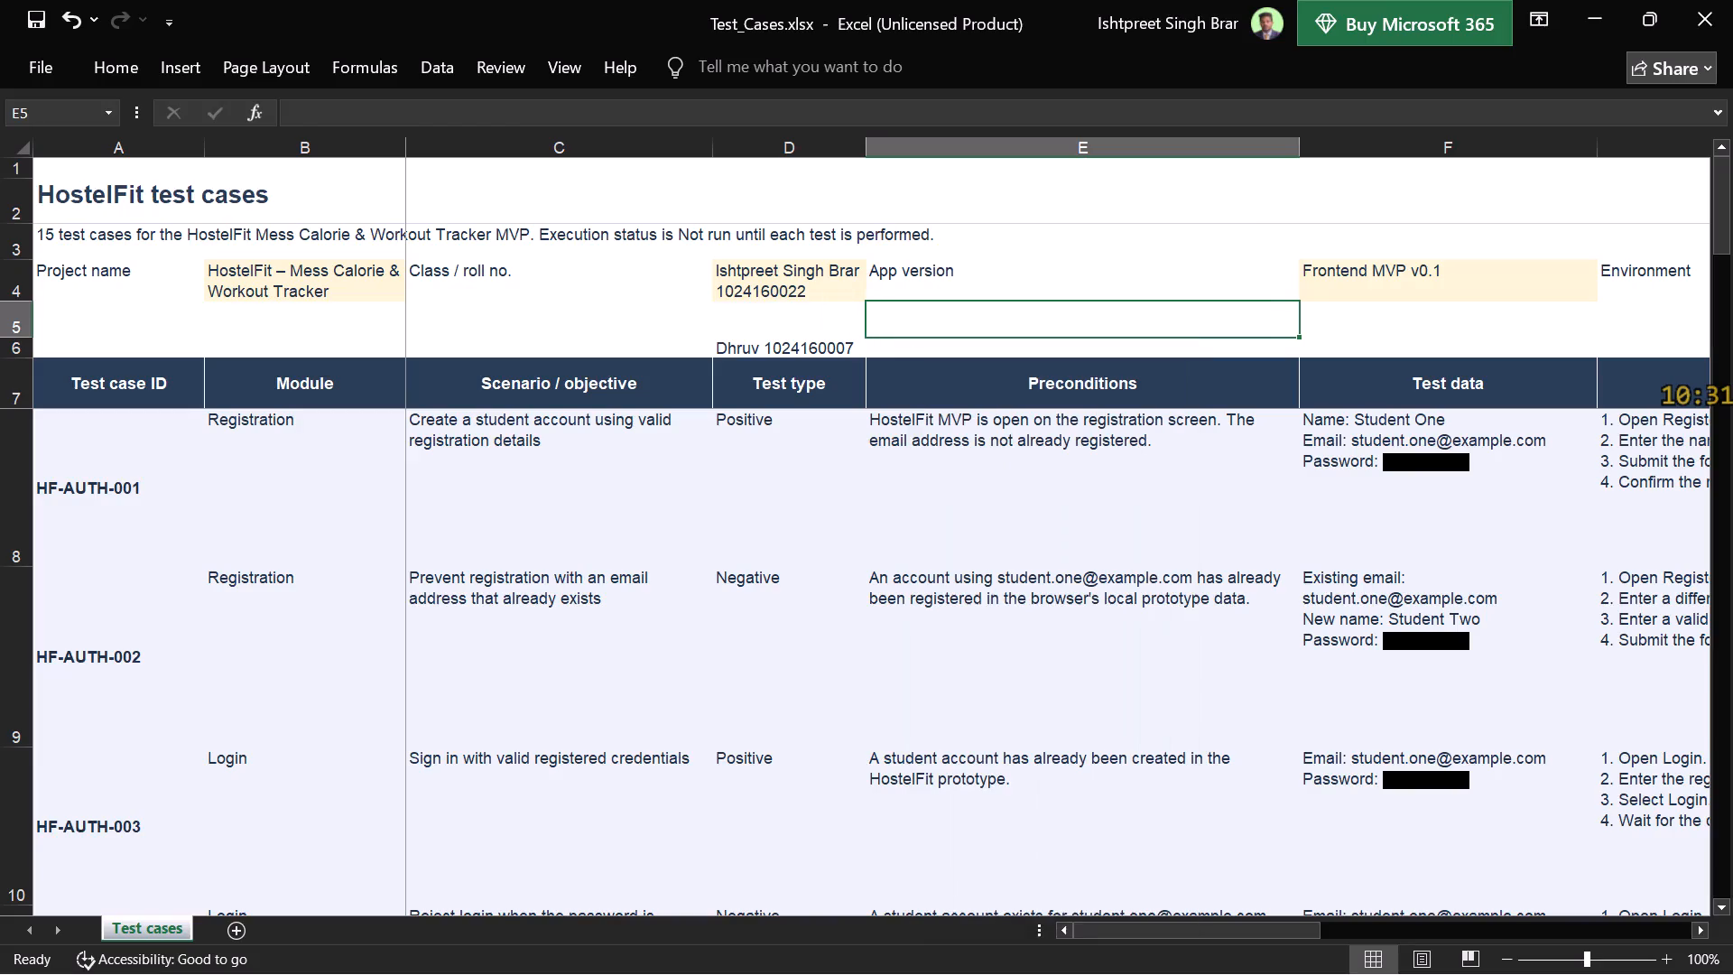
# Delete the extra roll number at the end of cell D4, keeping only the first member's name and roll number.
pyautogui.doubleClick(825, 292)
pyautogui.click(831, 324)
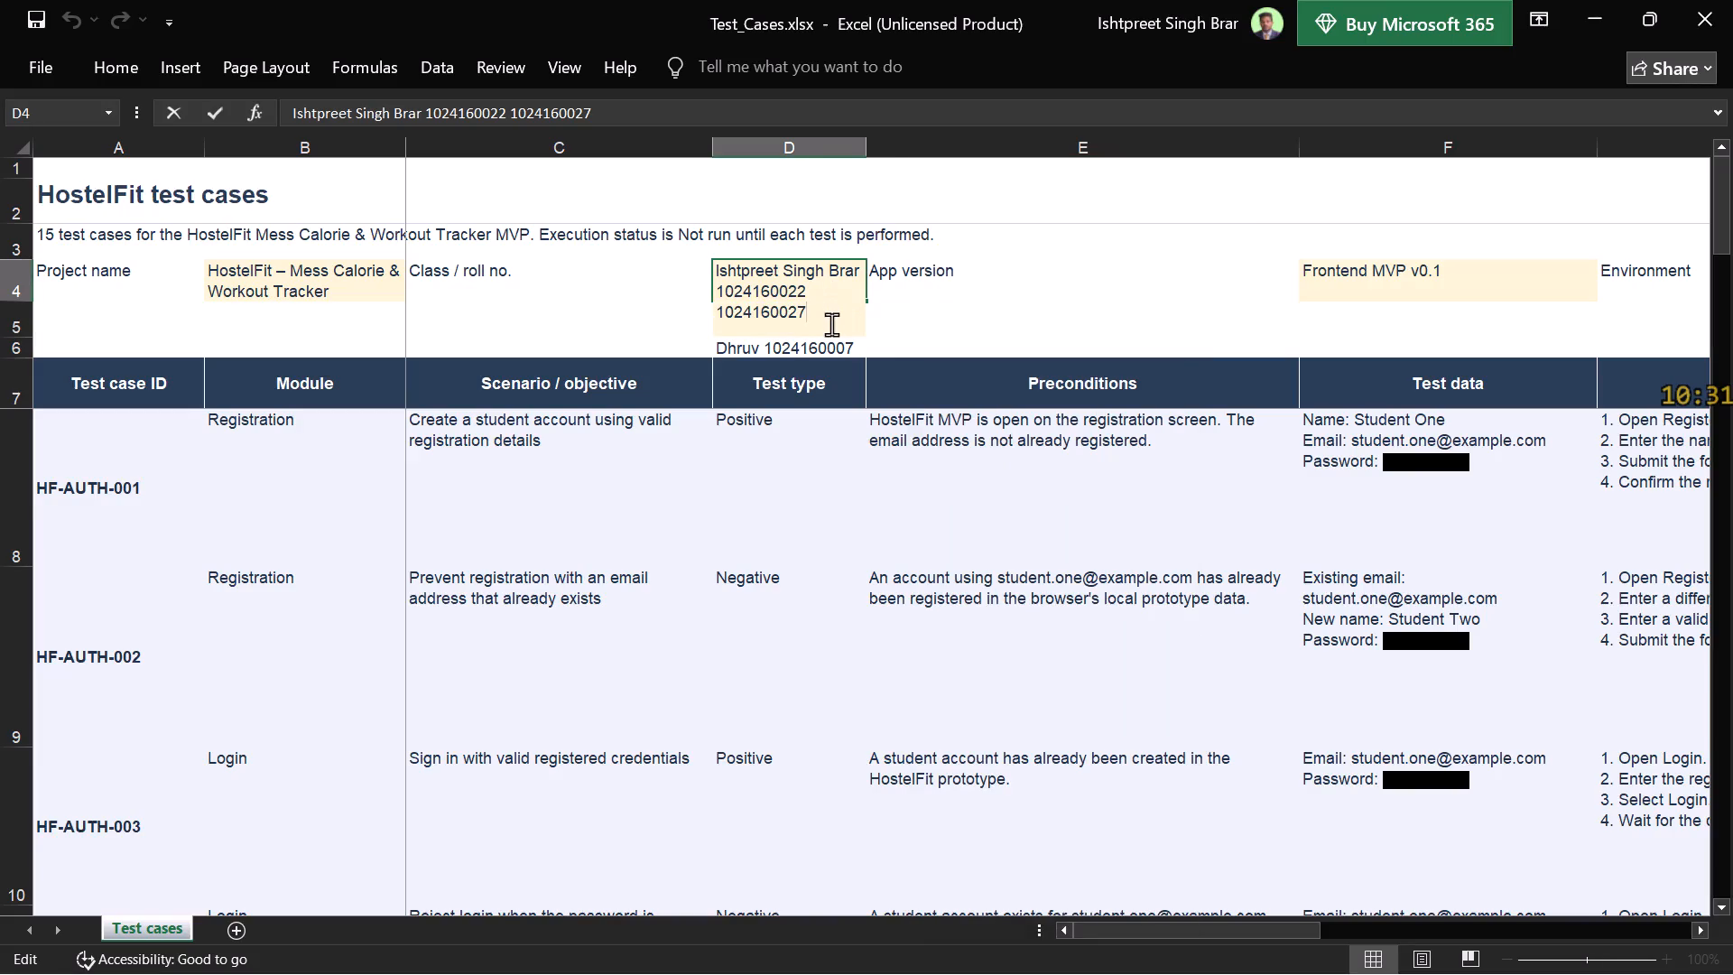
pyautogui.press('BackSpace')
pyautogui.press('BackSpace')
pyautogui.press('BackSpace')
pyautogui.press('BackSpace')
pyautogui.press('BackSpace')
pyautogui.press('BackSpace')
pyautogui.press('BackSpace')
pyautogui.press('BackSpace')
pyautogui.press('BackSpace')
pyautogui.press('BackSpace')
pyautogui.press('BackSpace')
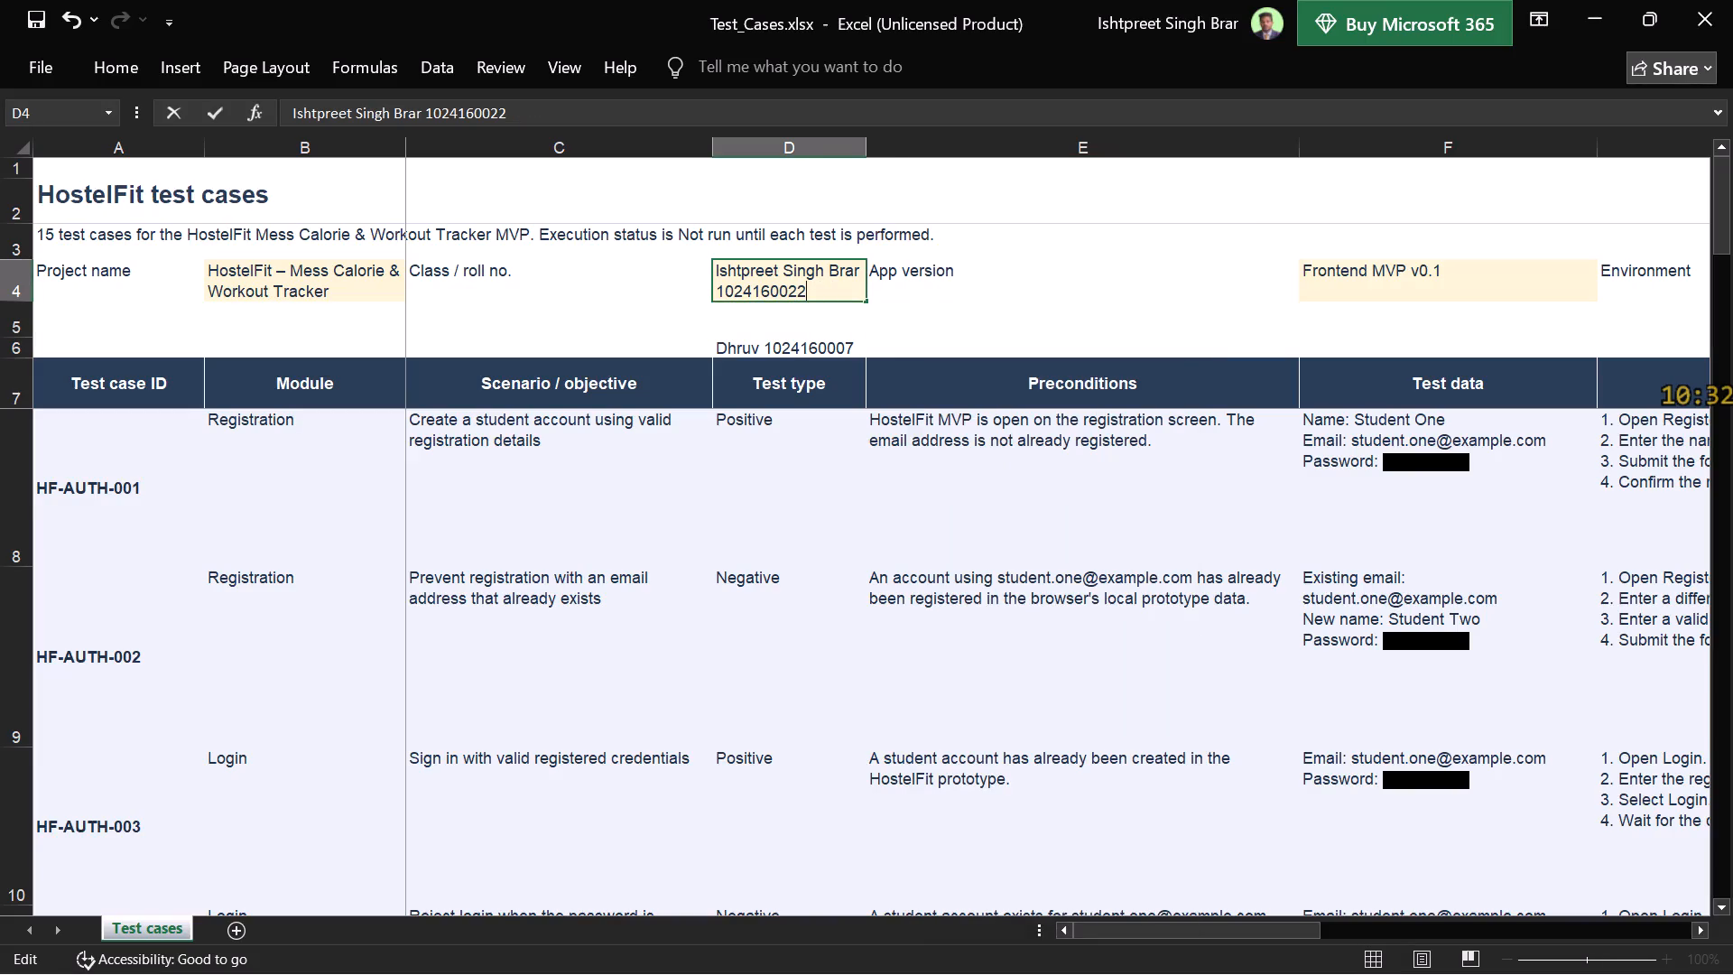
# Paste the second member's cut name and roll number into cell D4 after the first member's roll number, separated by a space.
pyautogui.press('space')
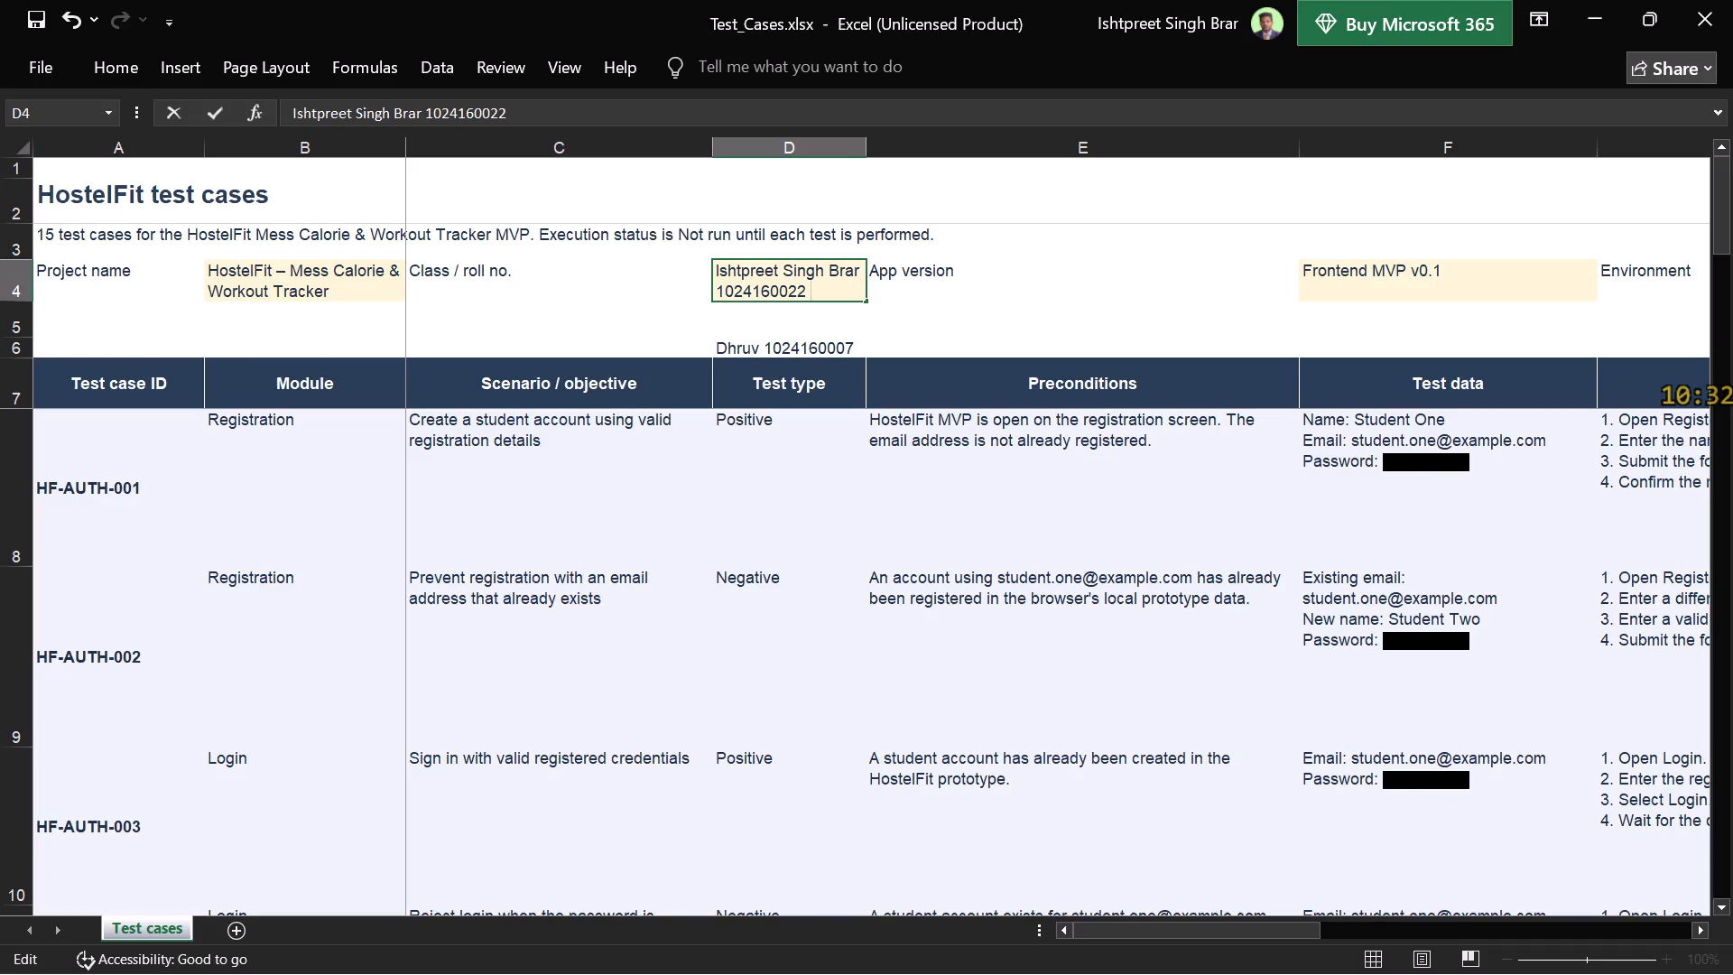
pyautogui.hotkey('ctrl', 'v')
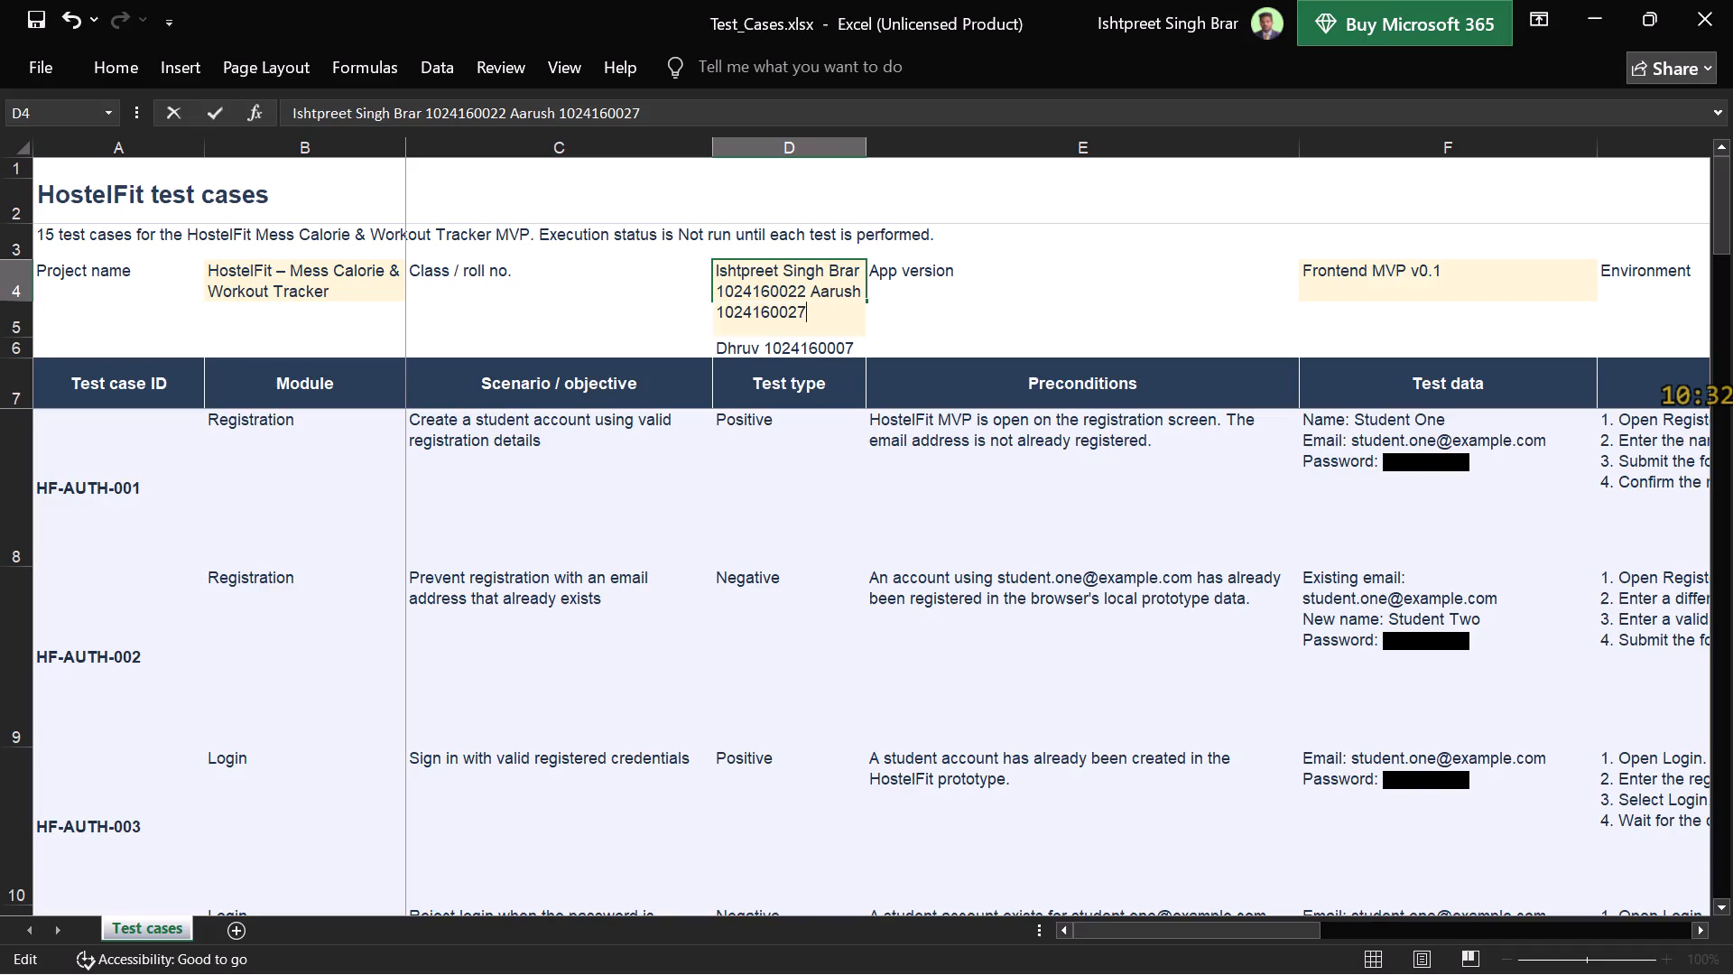
pyautogui.click(891, 335)
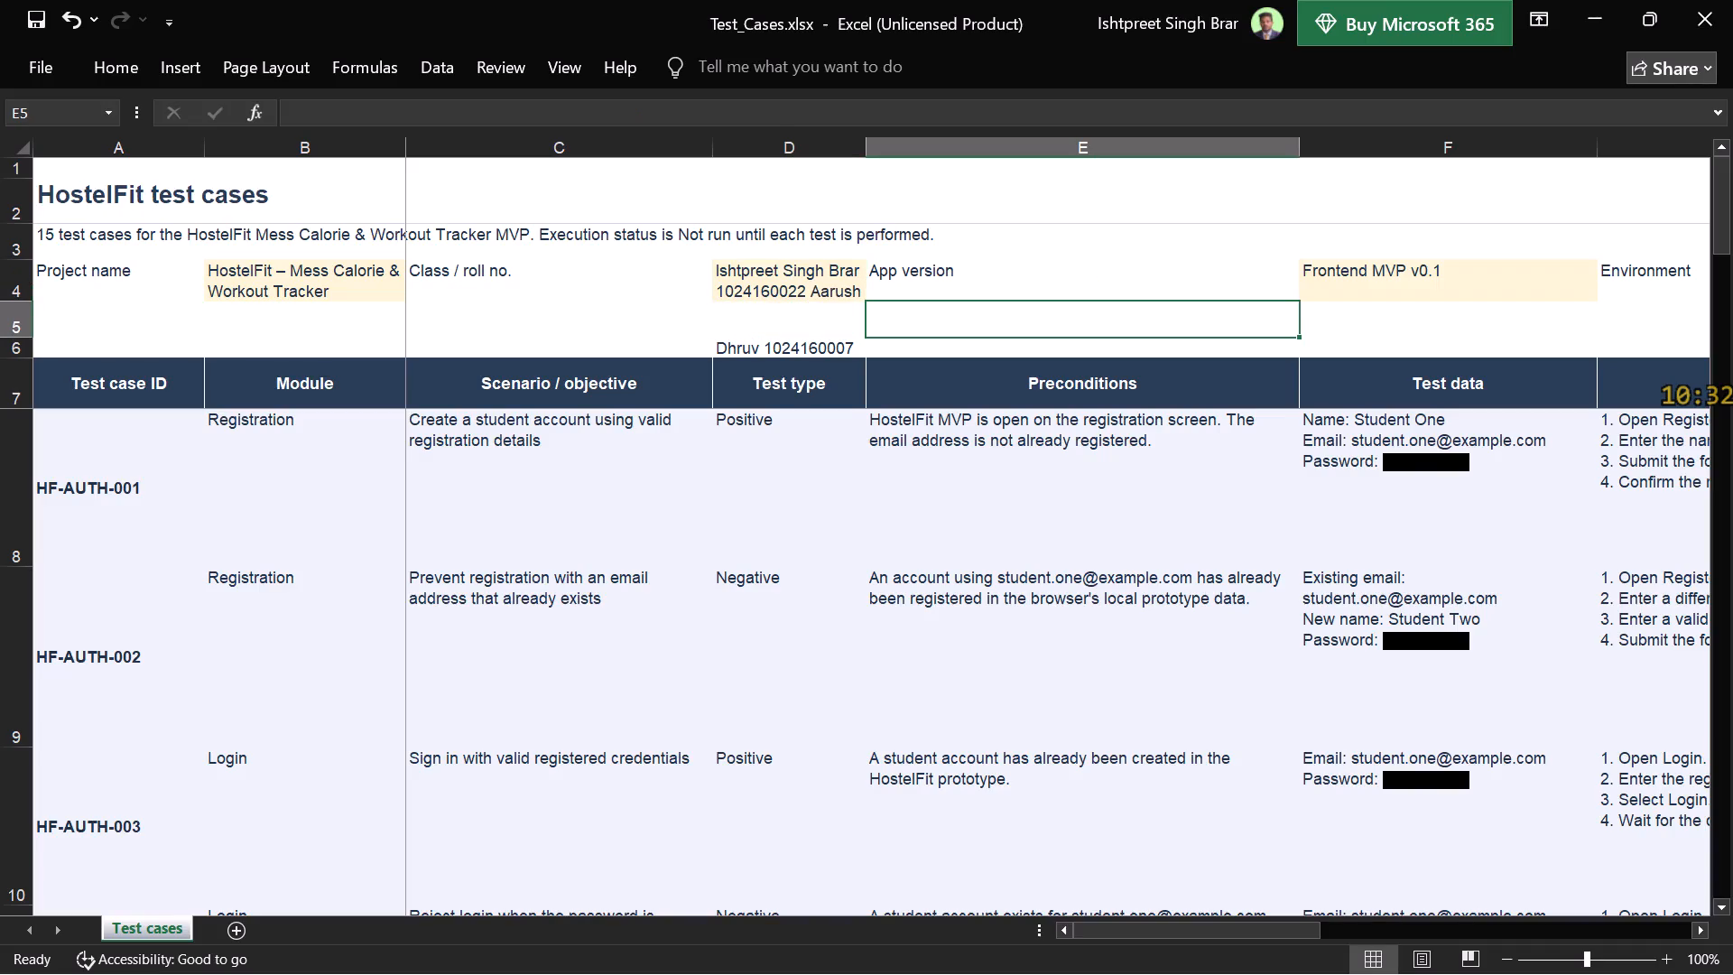
# Merge and centre cells D4 and D5 so the combined team entry spans both rows.
pyautogui.click(809, 292)
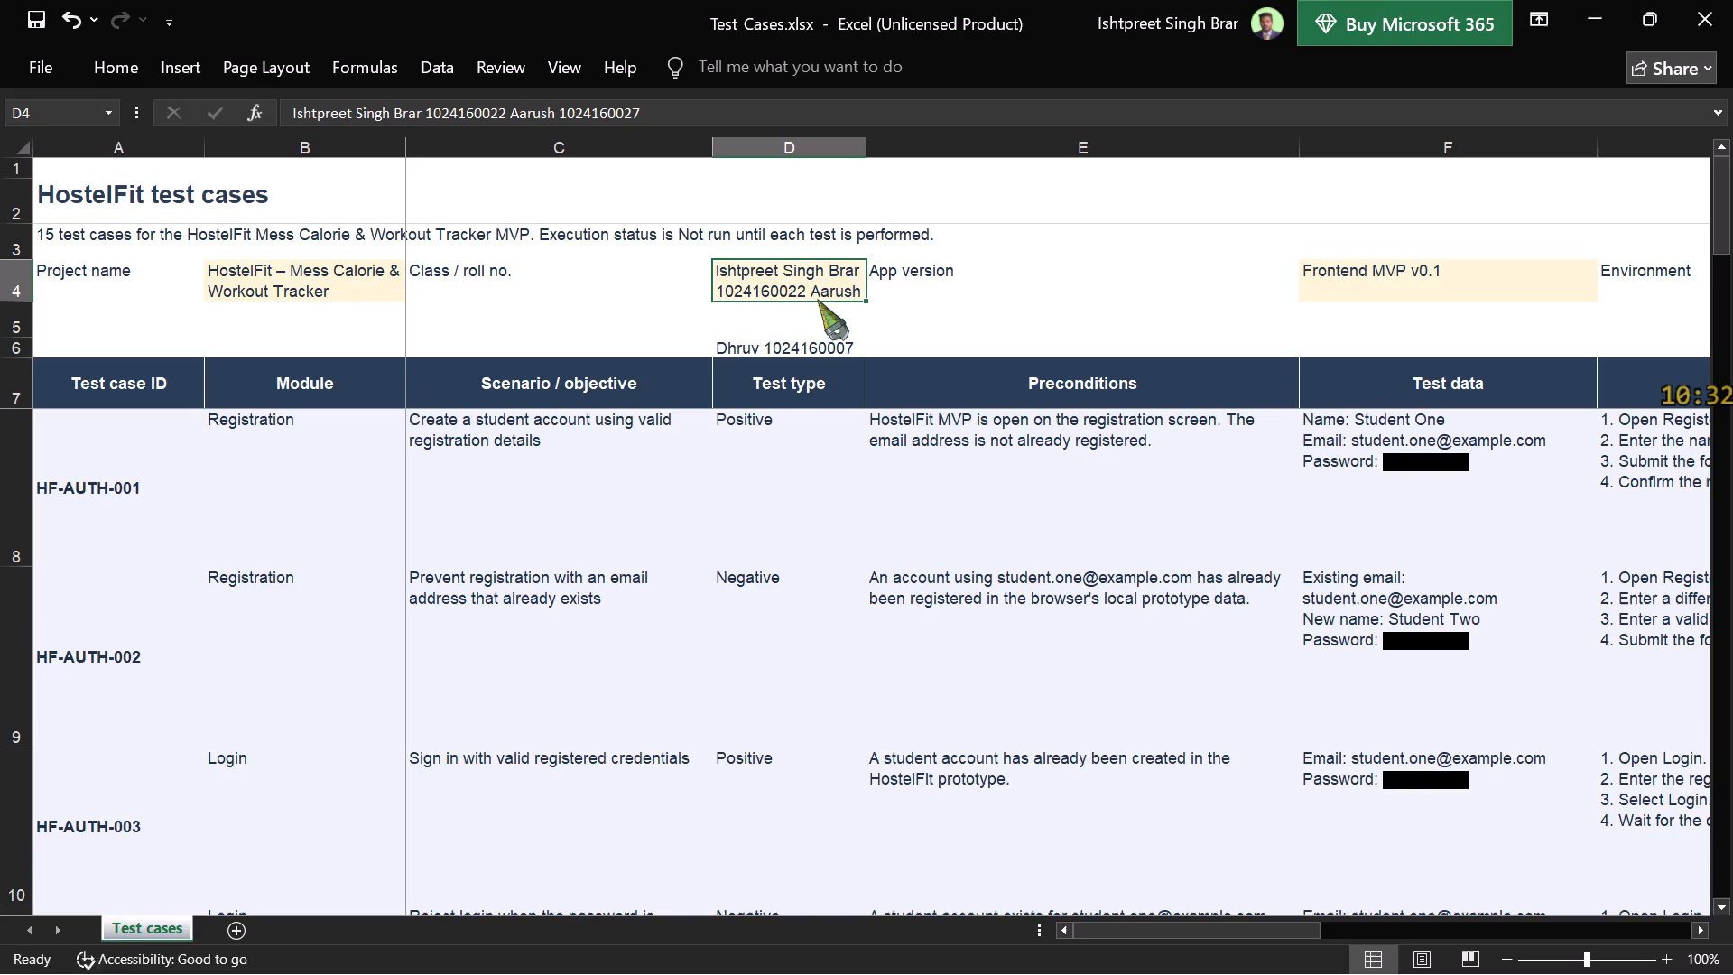
pyautogui.click(817, 299)
pyautogui.click(821, 289)
pyautogui.click(821, 289)
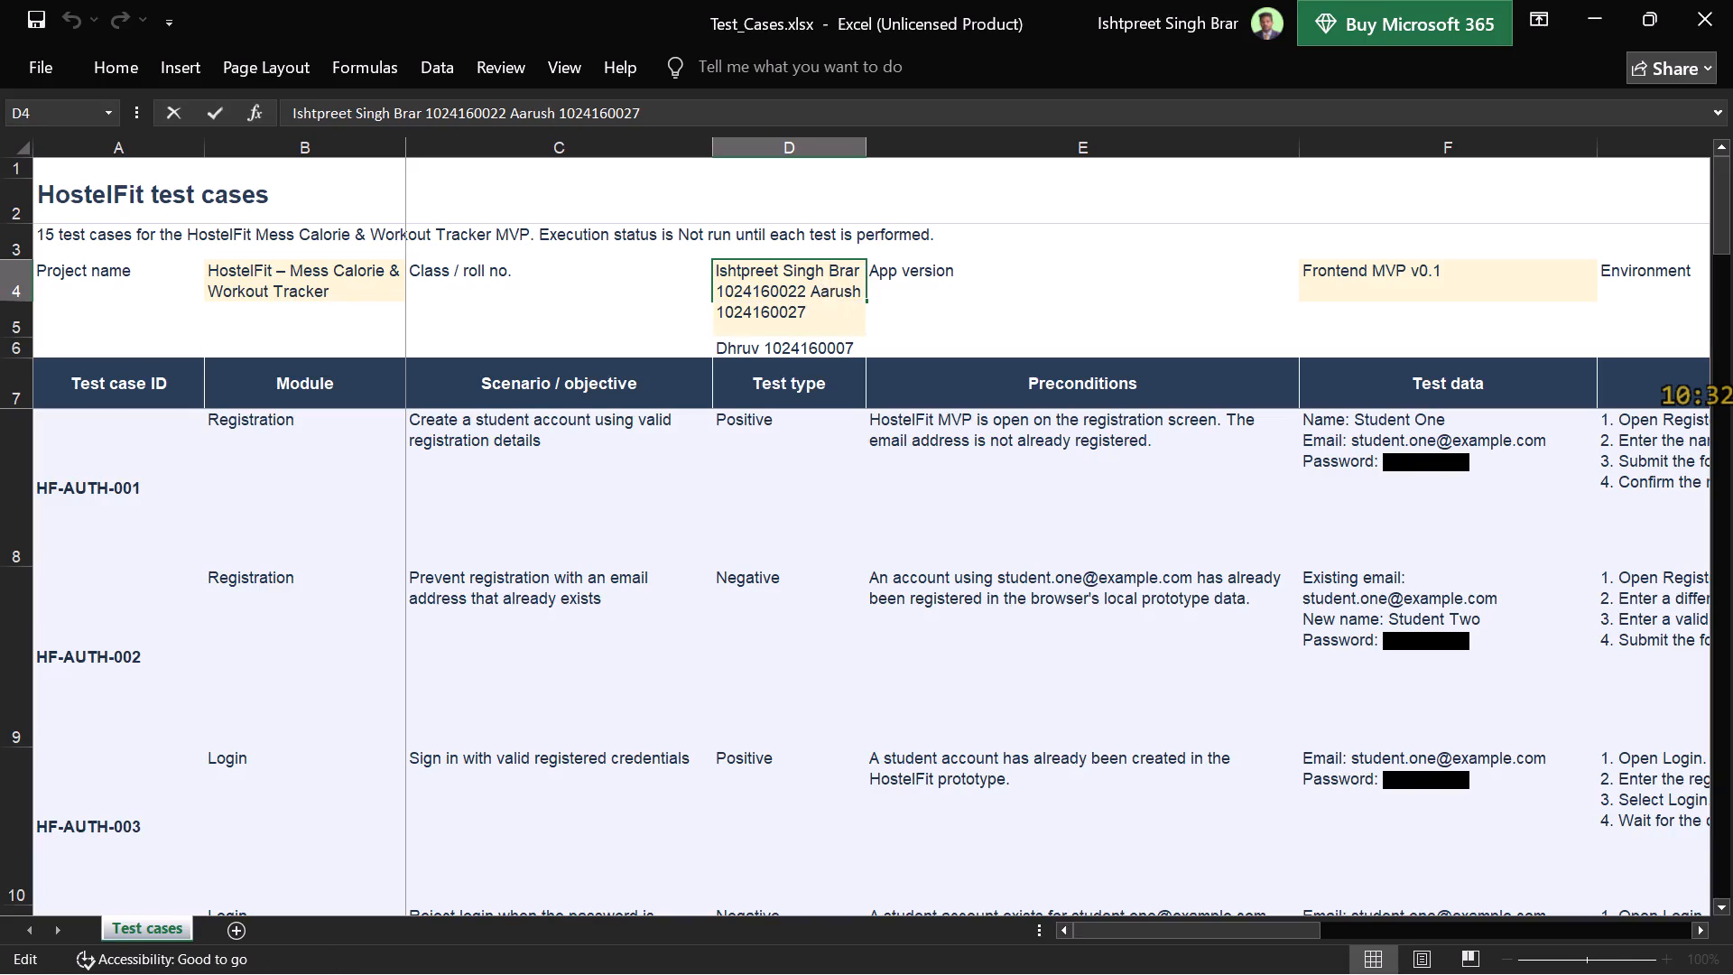
pyautogui.click(896, 311)
pyautogui.moveTo(817, 310); pyautogui.dragTo(813, 275)
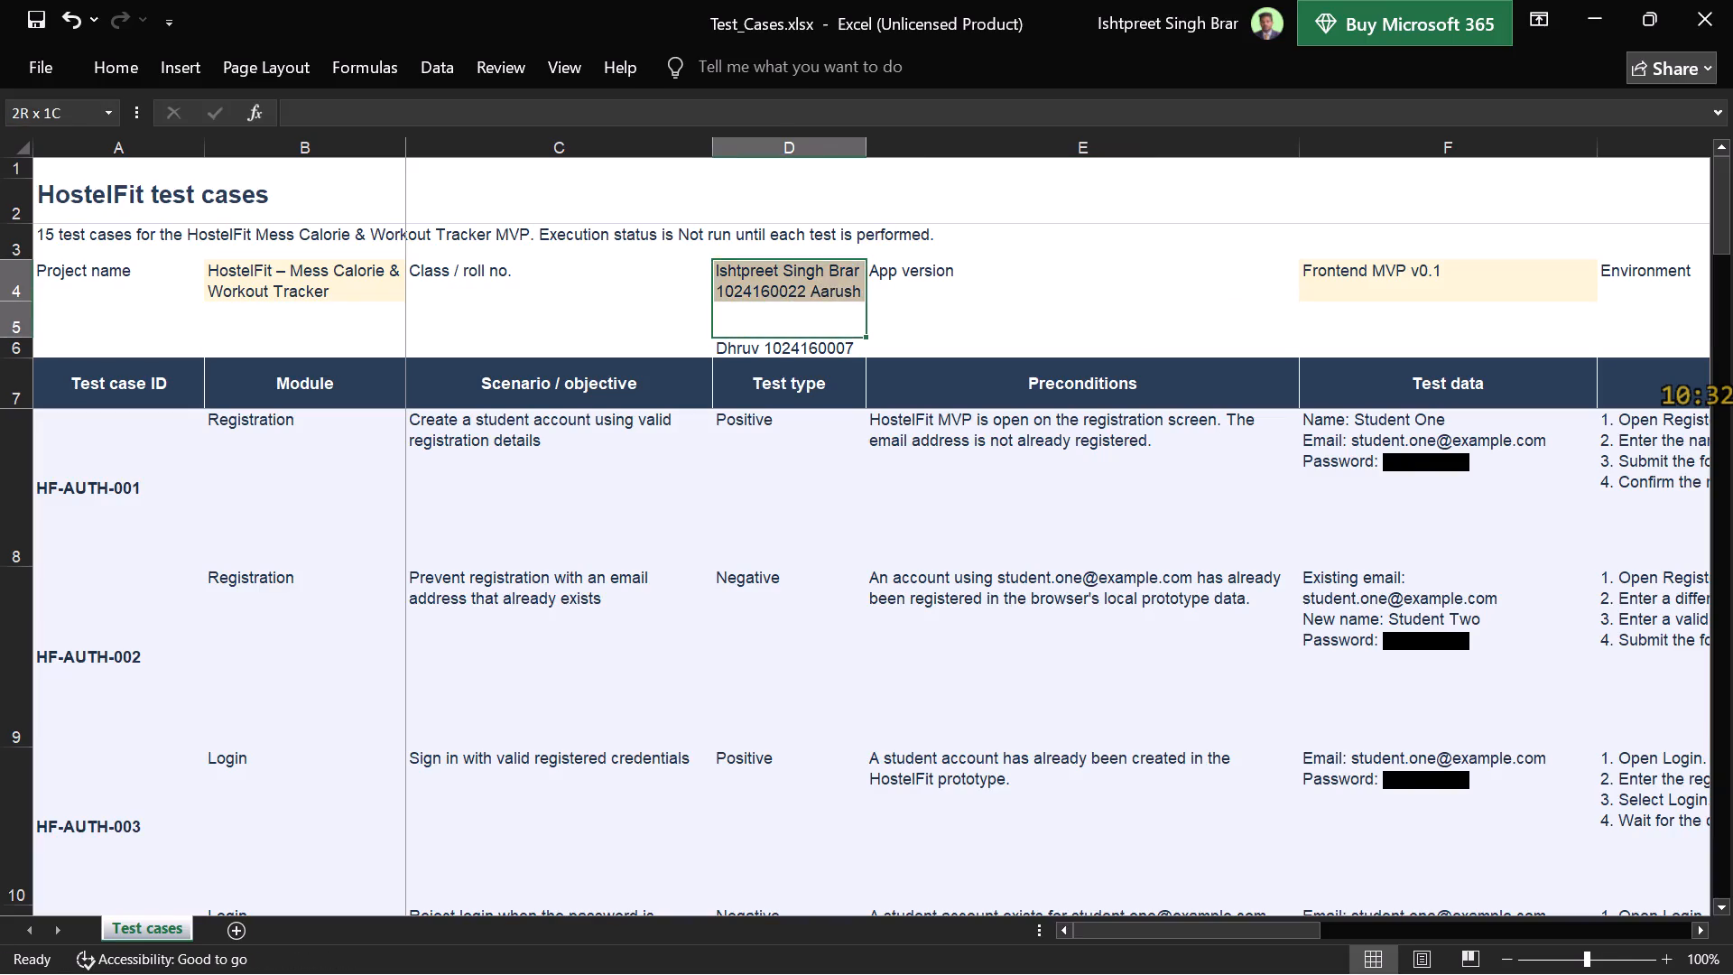
pyautogui.moveTo(813, 275); pyautogui.dragTo(813, 277)
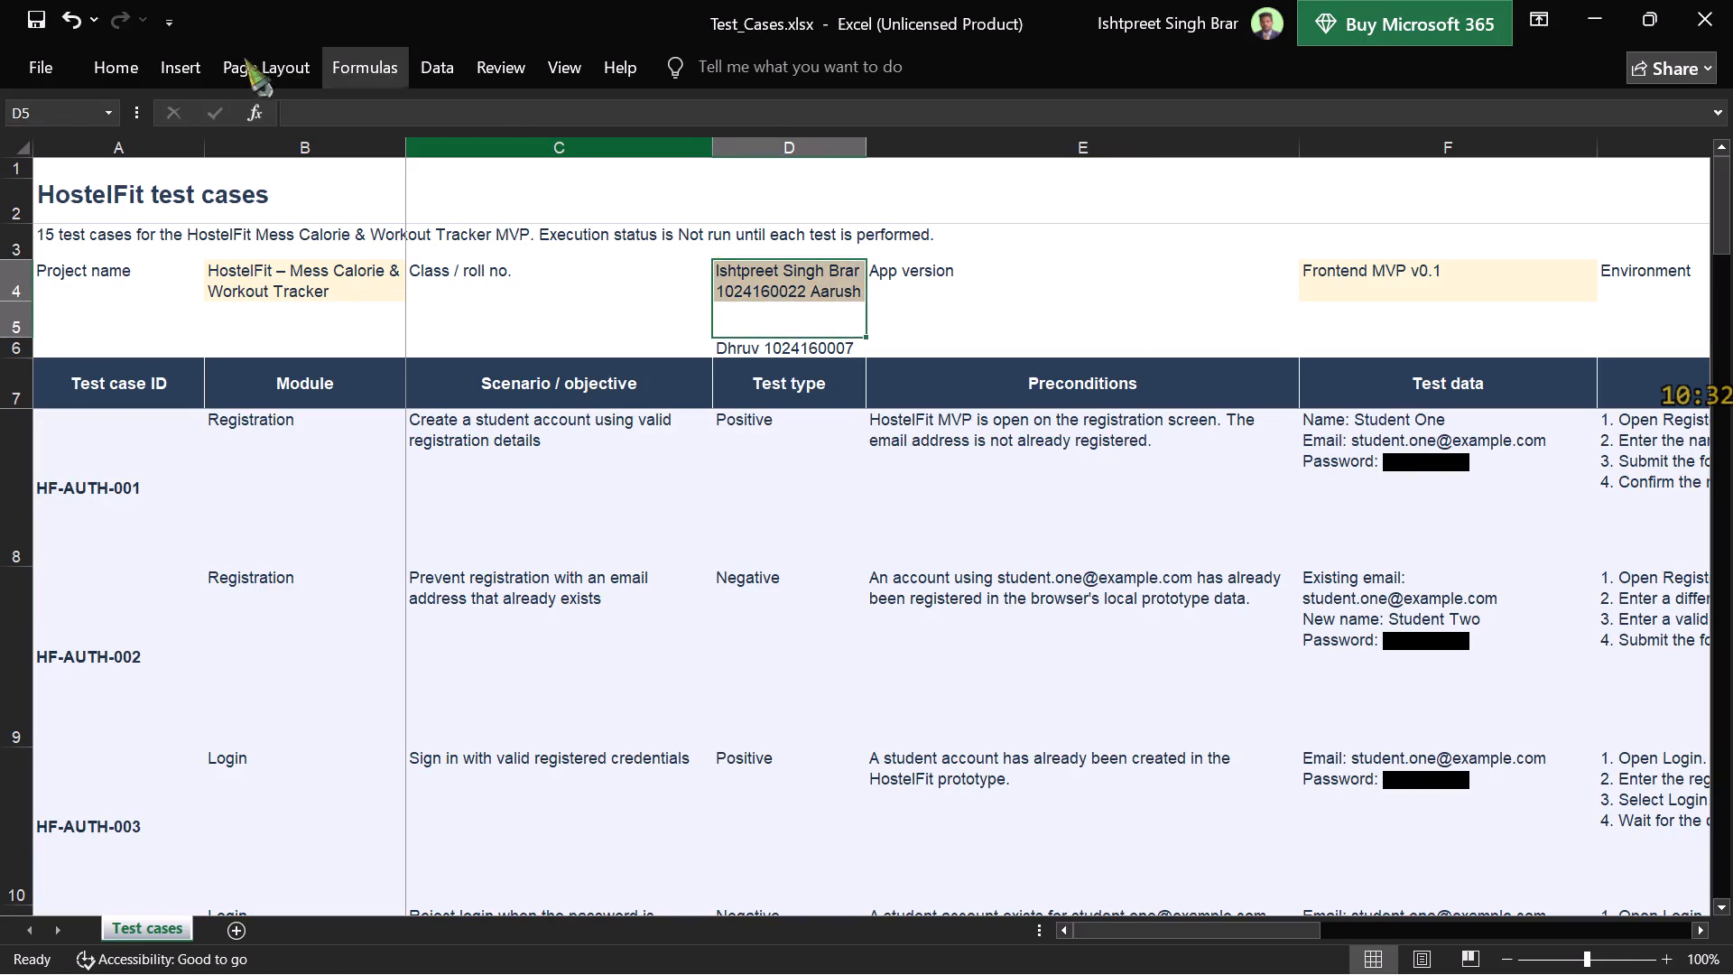
pyautogui.click(113, 68)
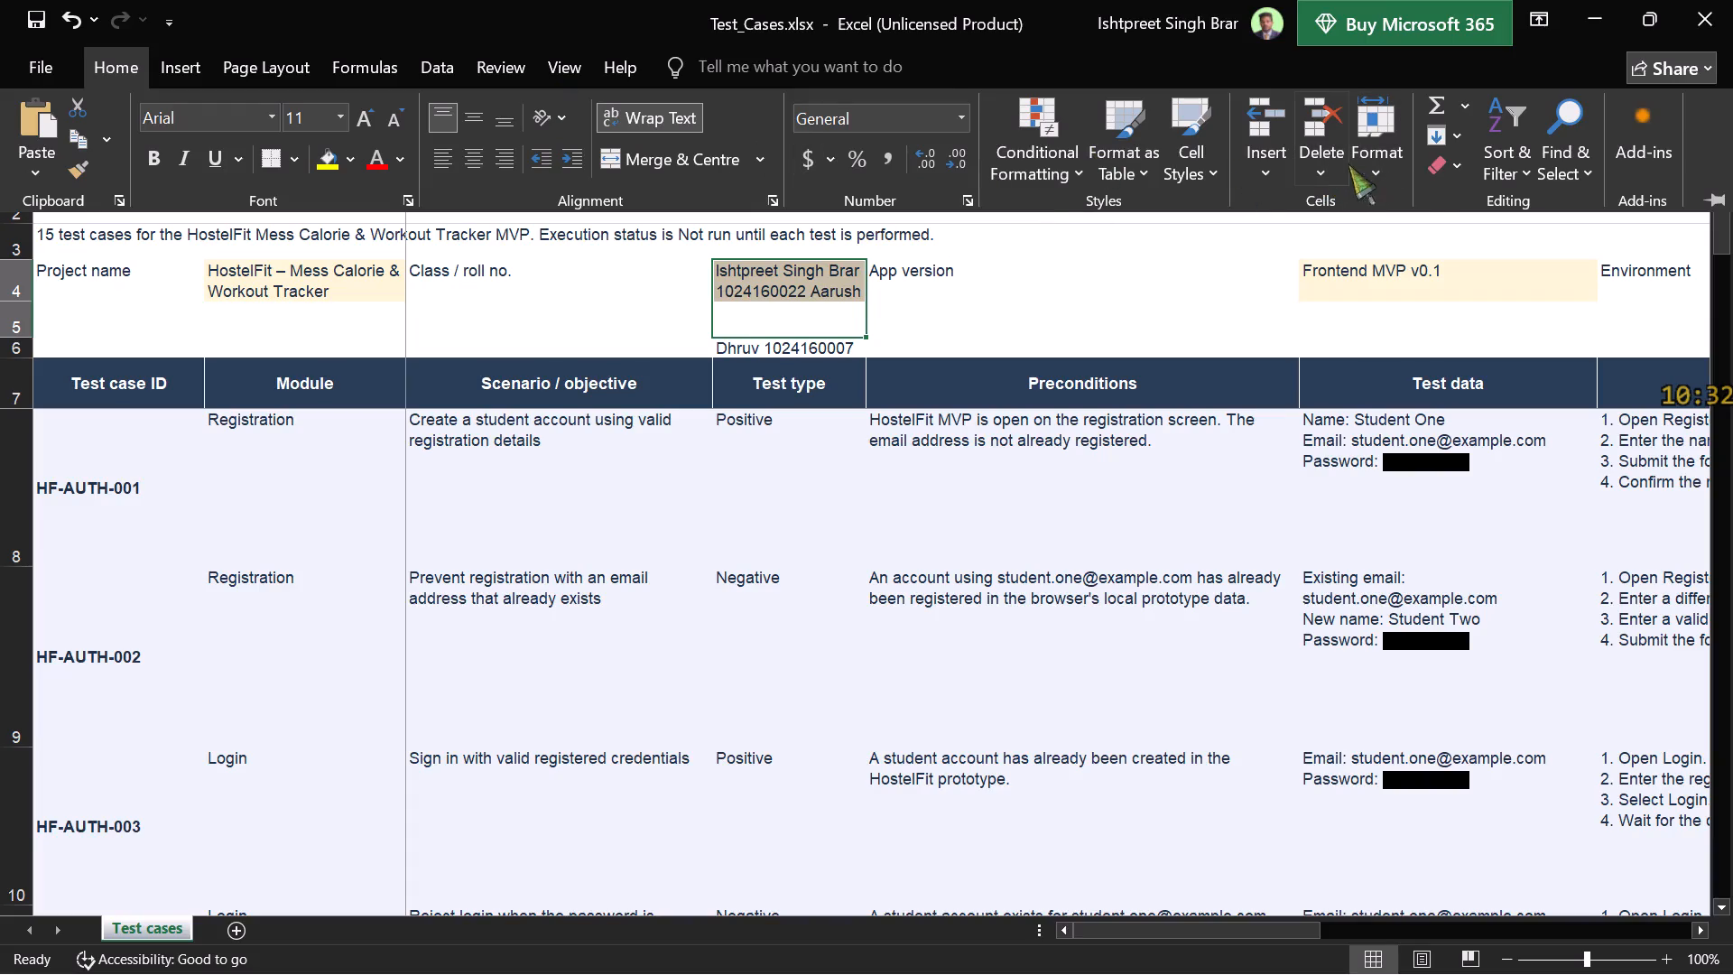
pyautogui.click(1381, 171)
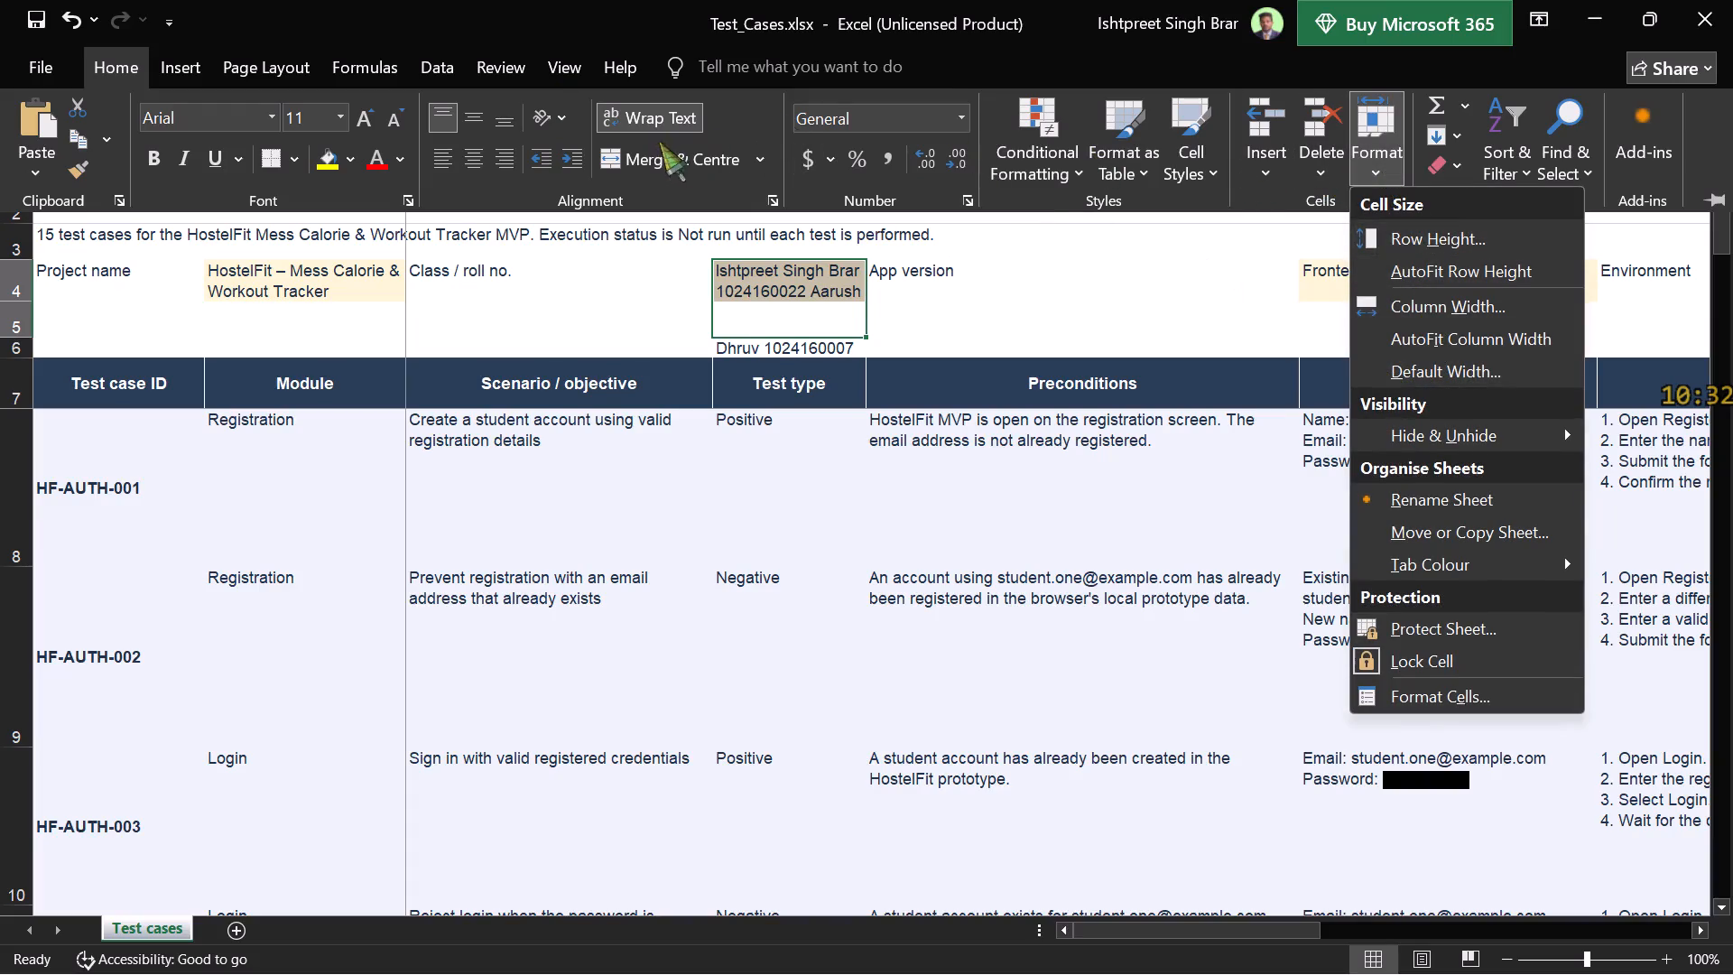
pyautogui.moveTo(654, 157); pyautogui.dragTo(645, 157)
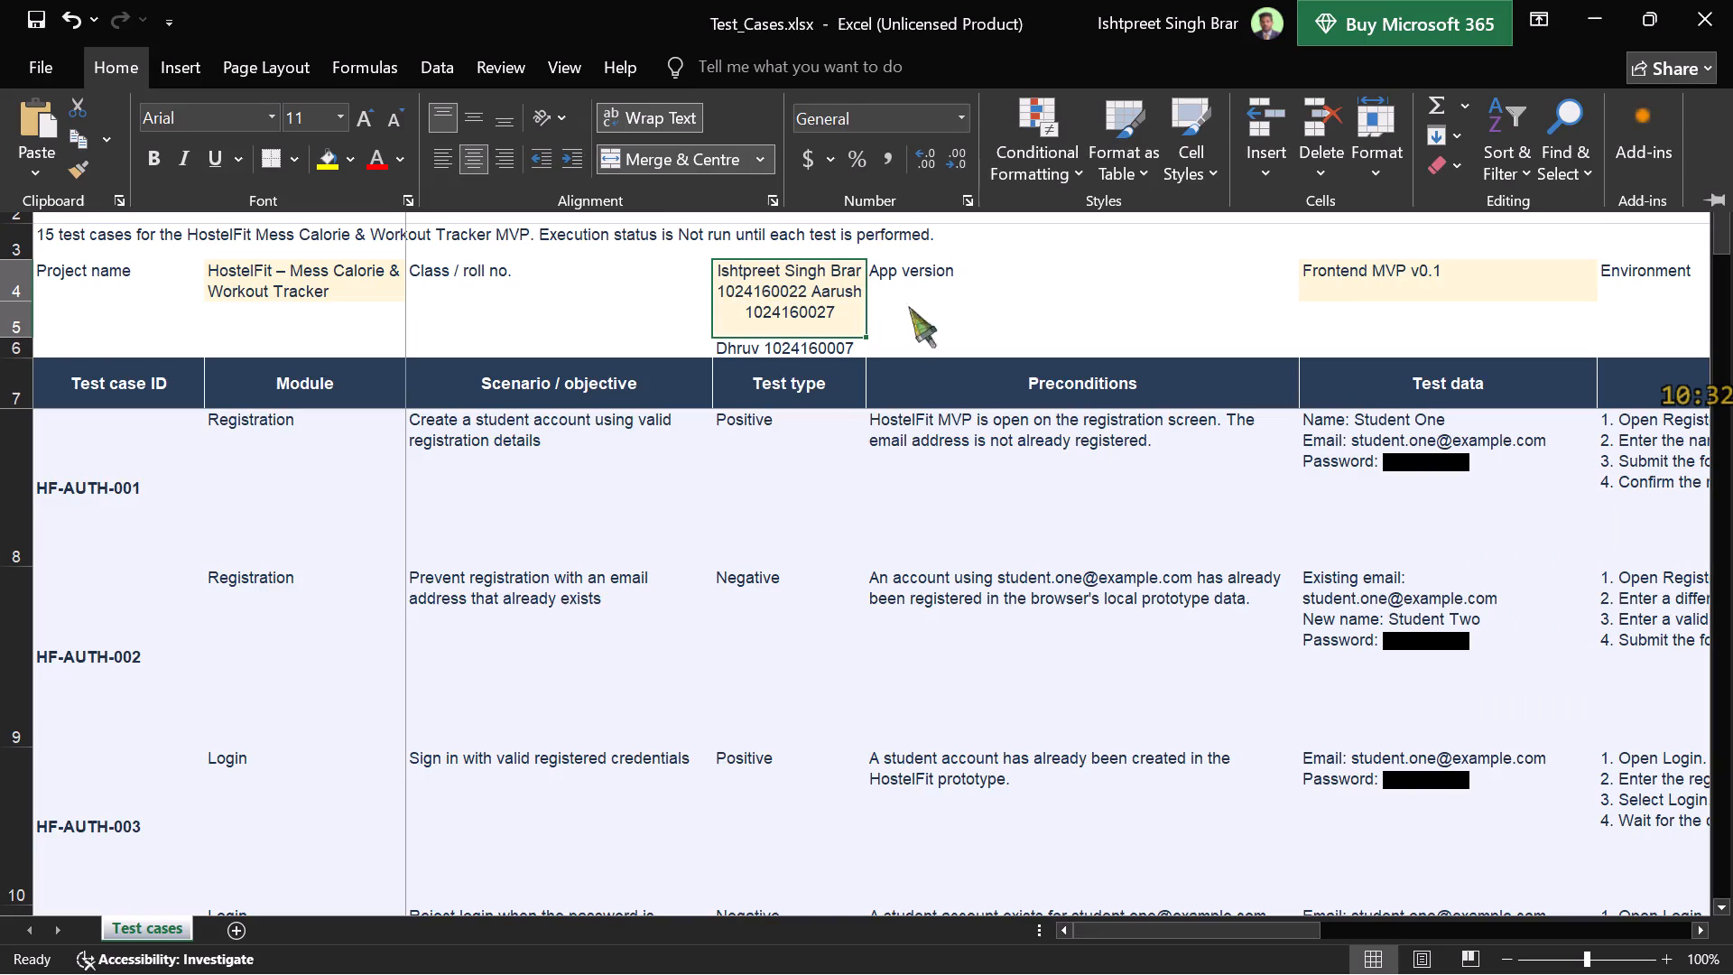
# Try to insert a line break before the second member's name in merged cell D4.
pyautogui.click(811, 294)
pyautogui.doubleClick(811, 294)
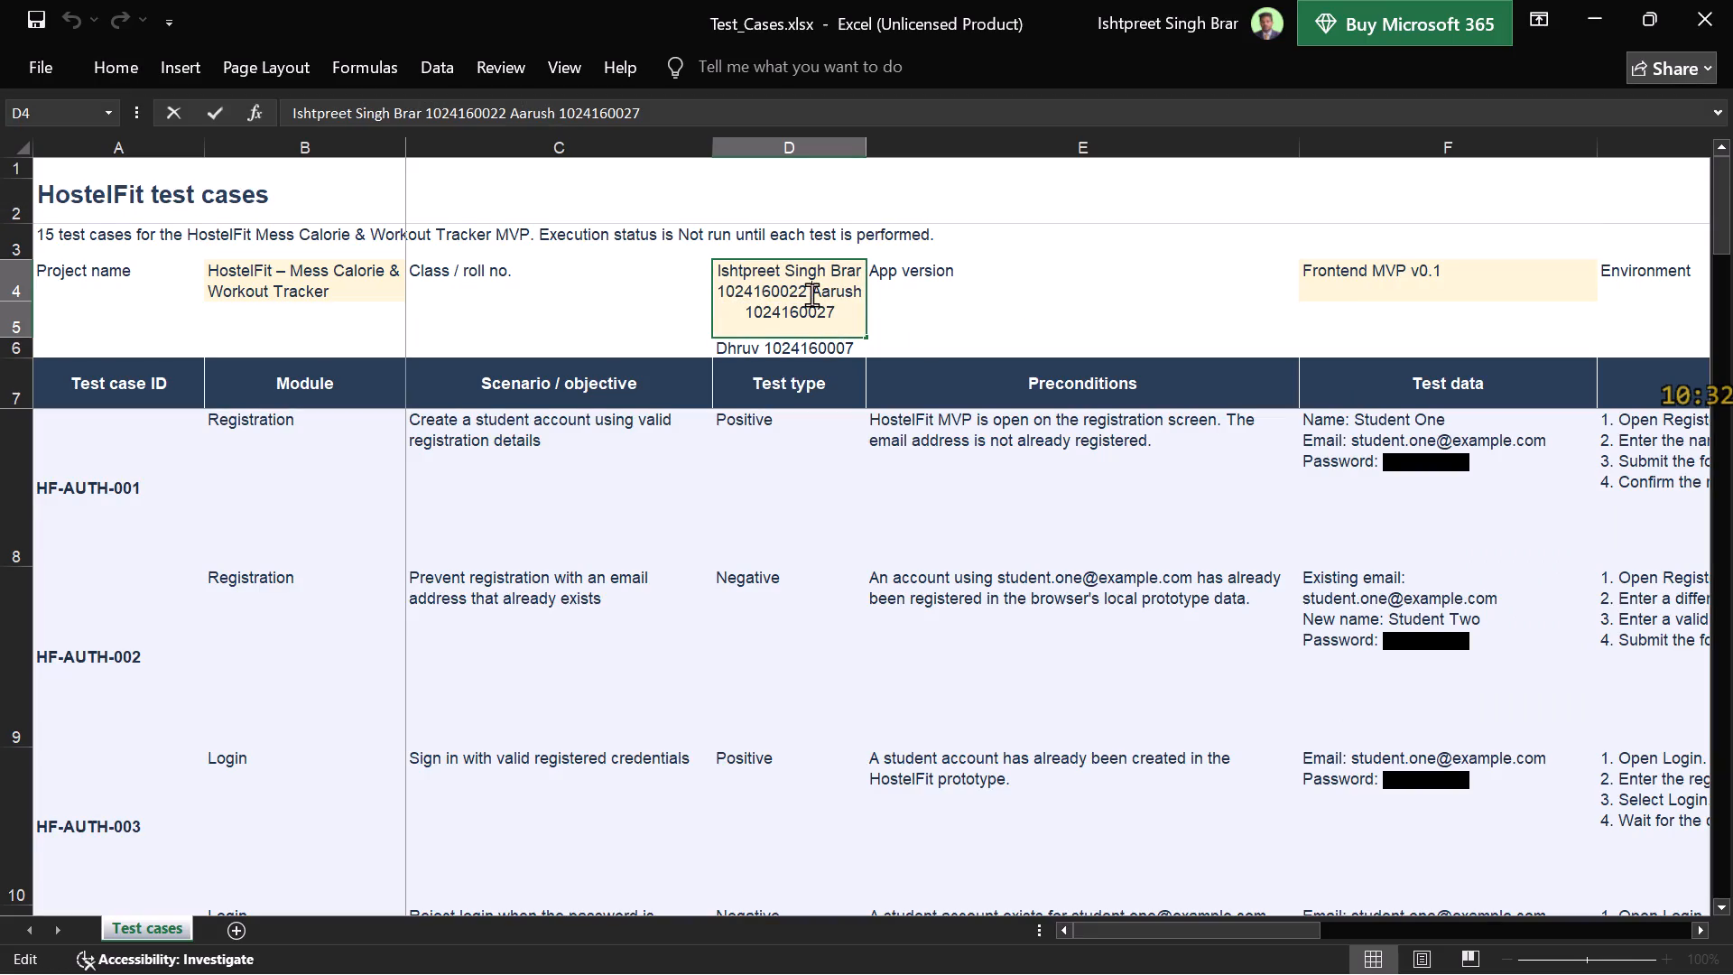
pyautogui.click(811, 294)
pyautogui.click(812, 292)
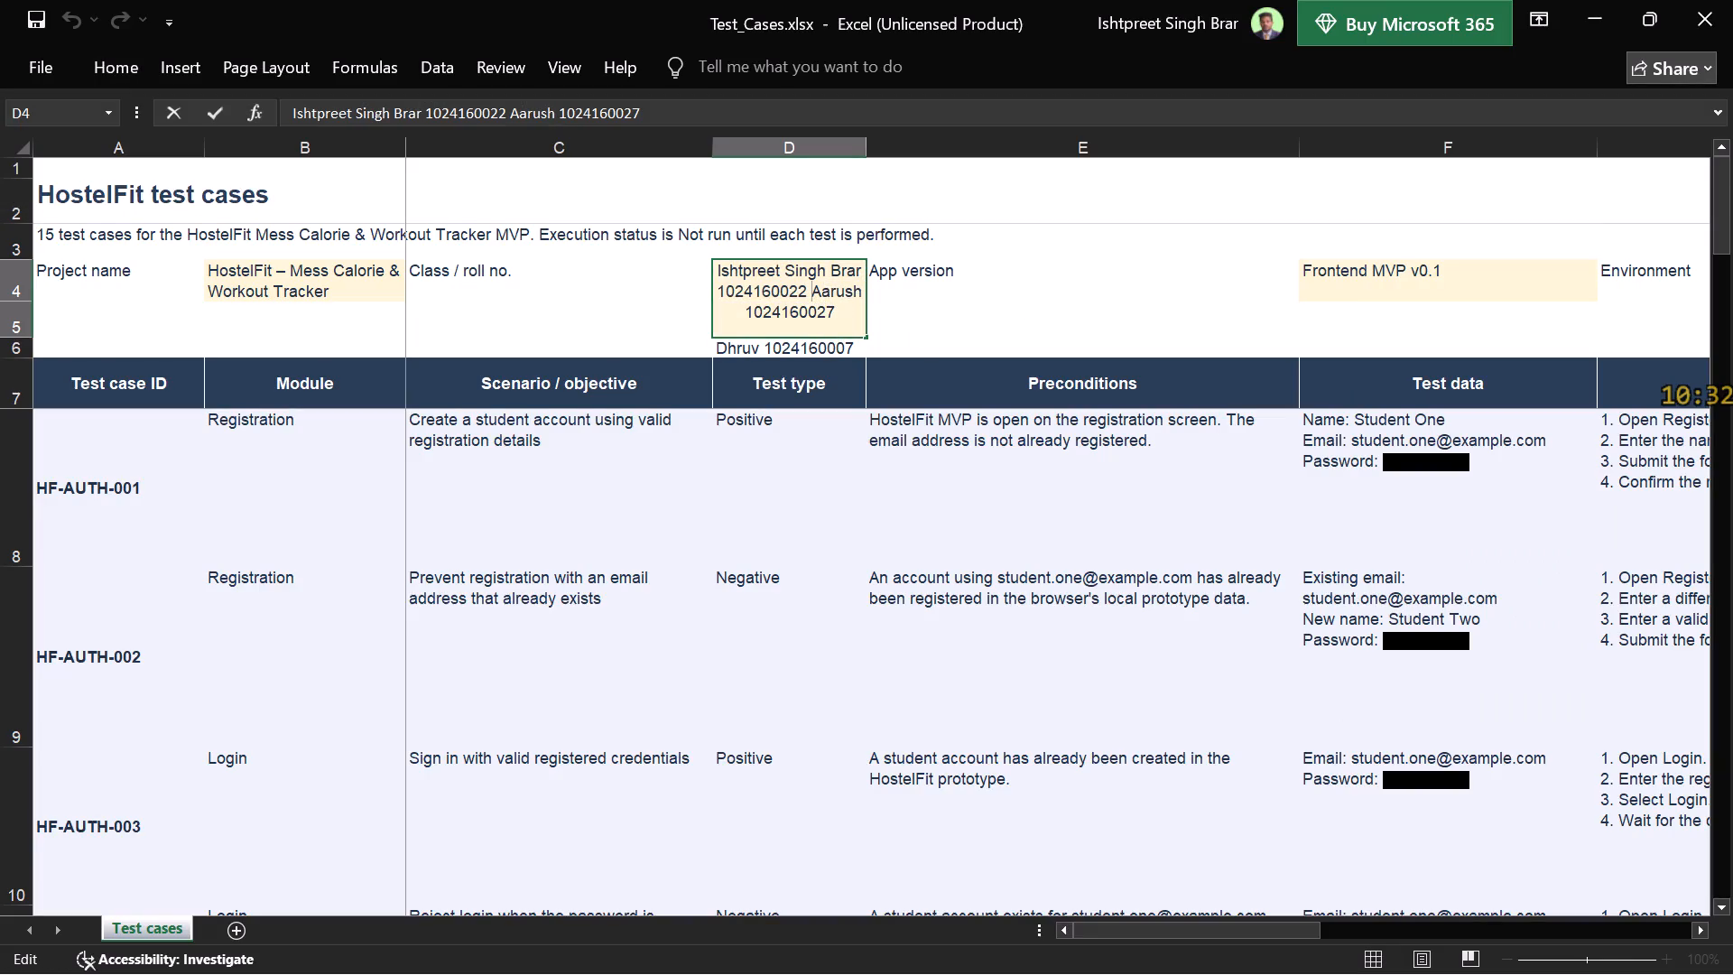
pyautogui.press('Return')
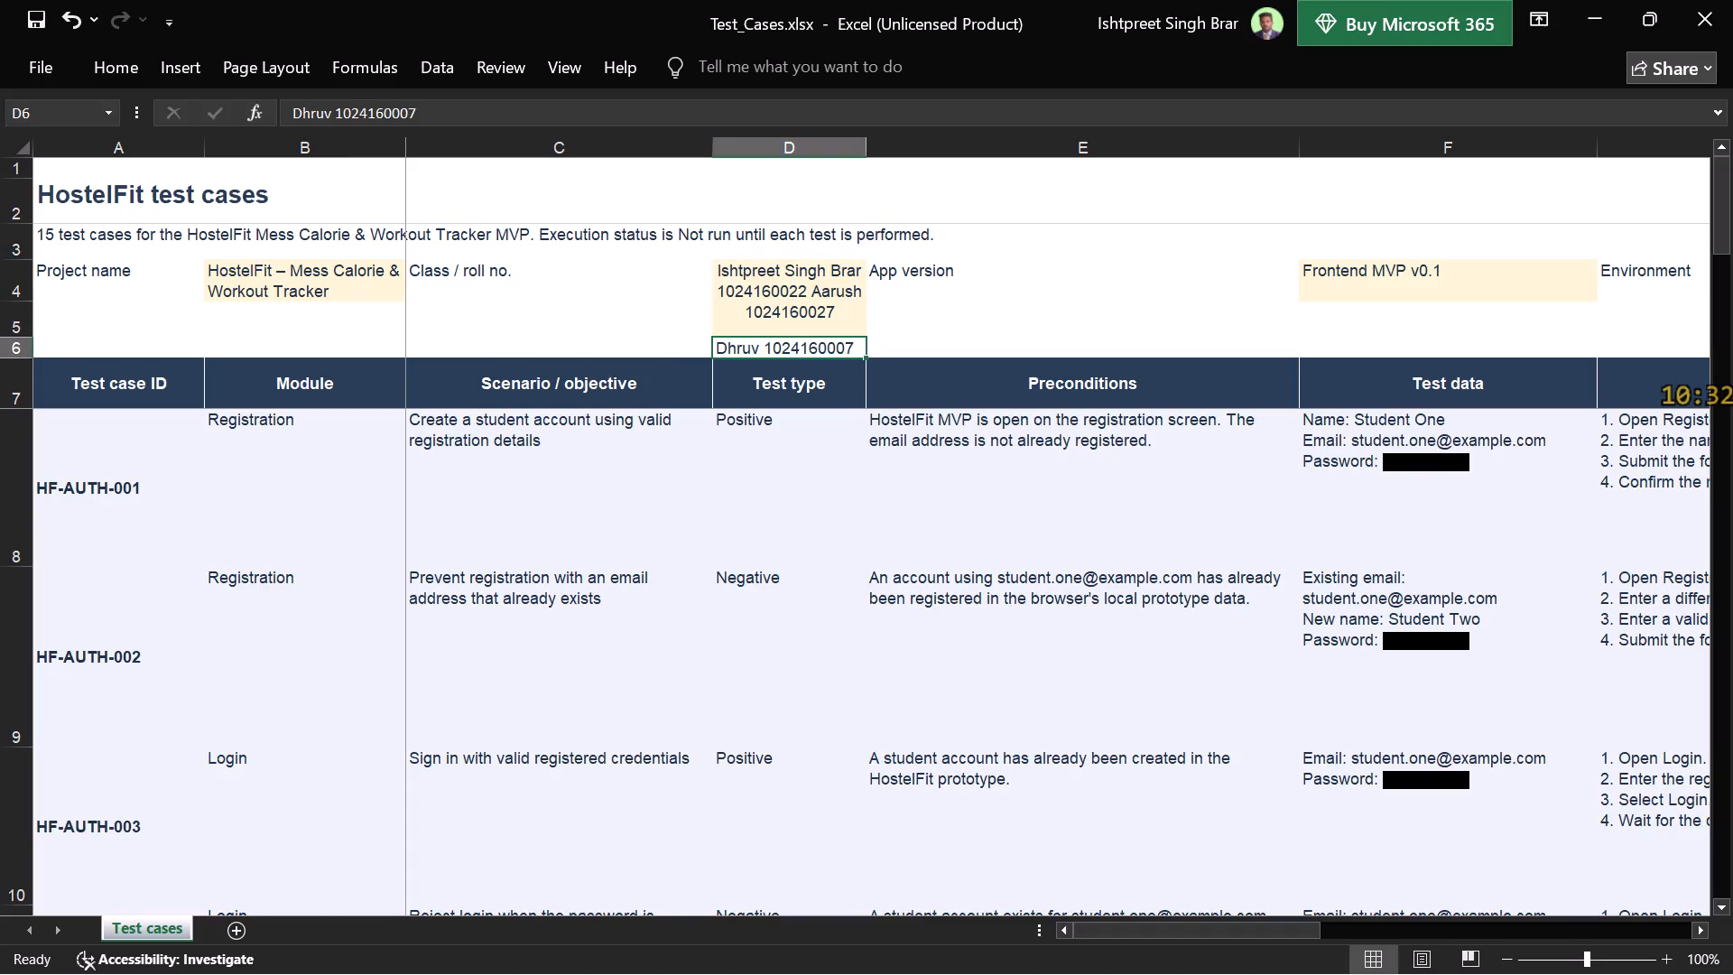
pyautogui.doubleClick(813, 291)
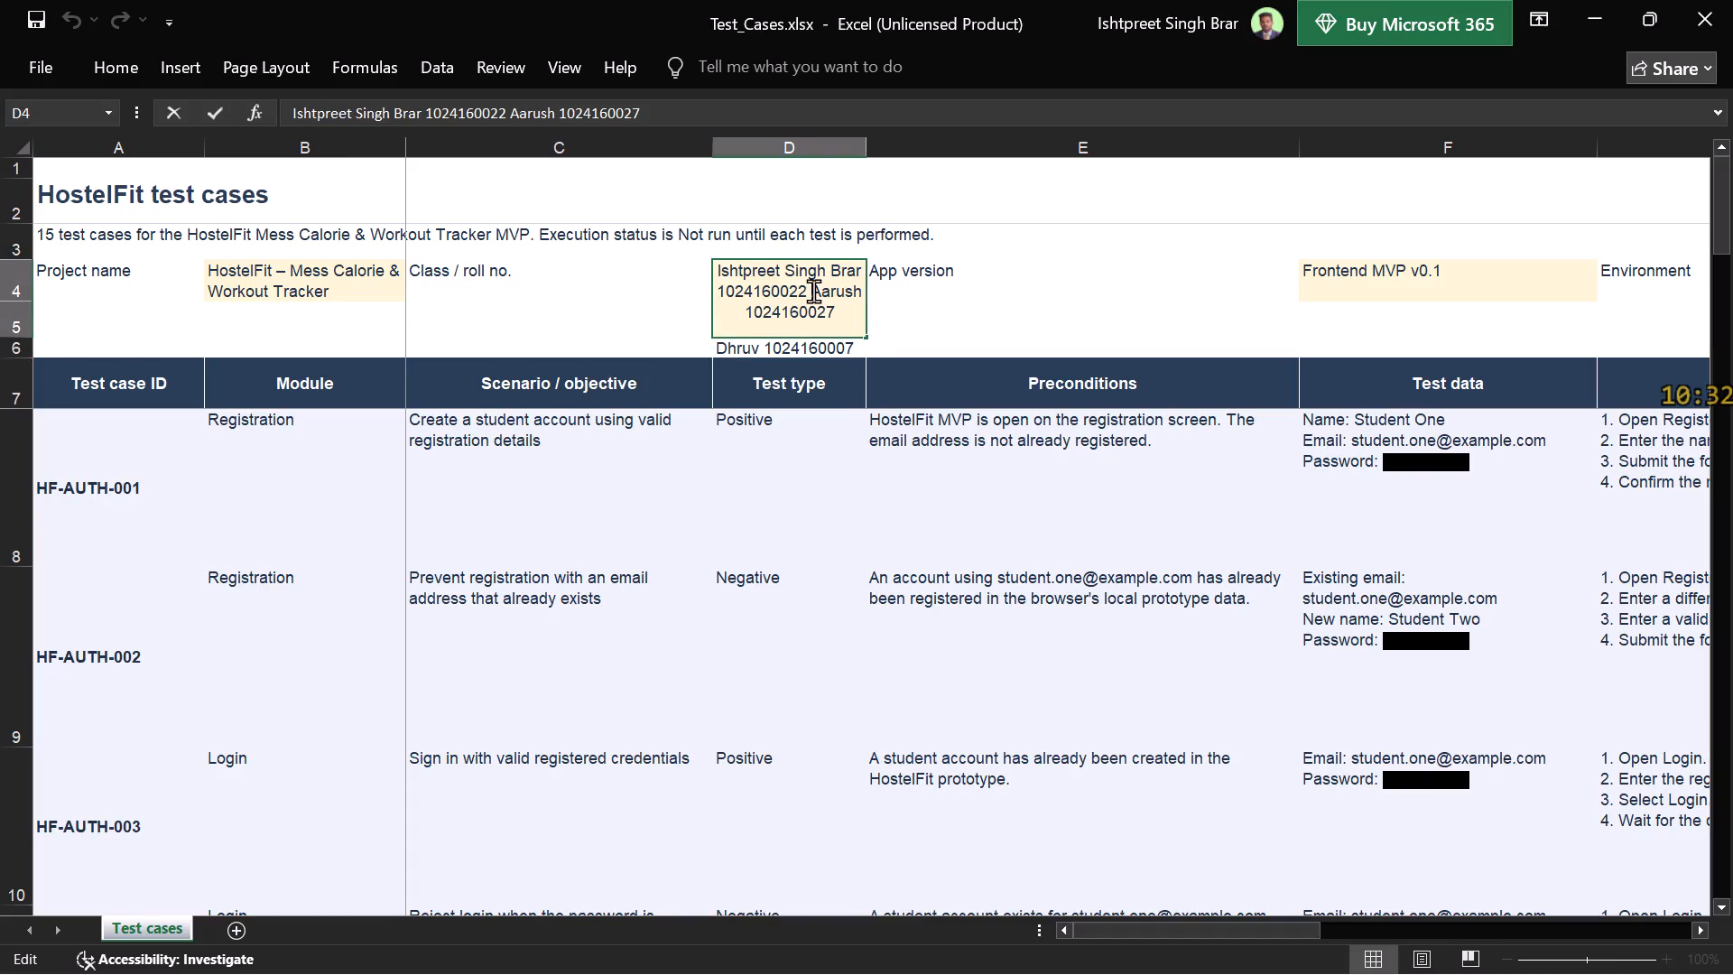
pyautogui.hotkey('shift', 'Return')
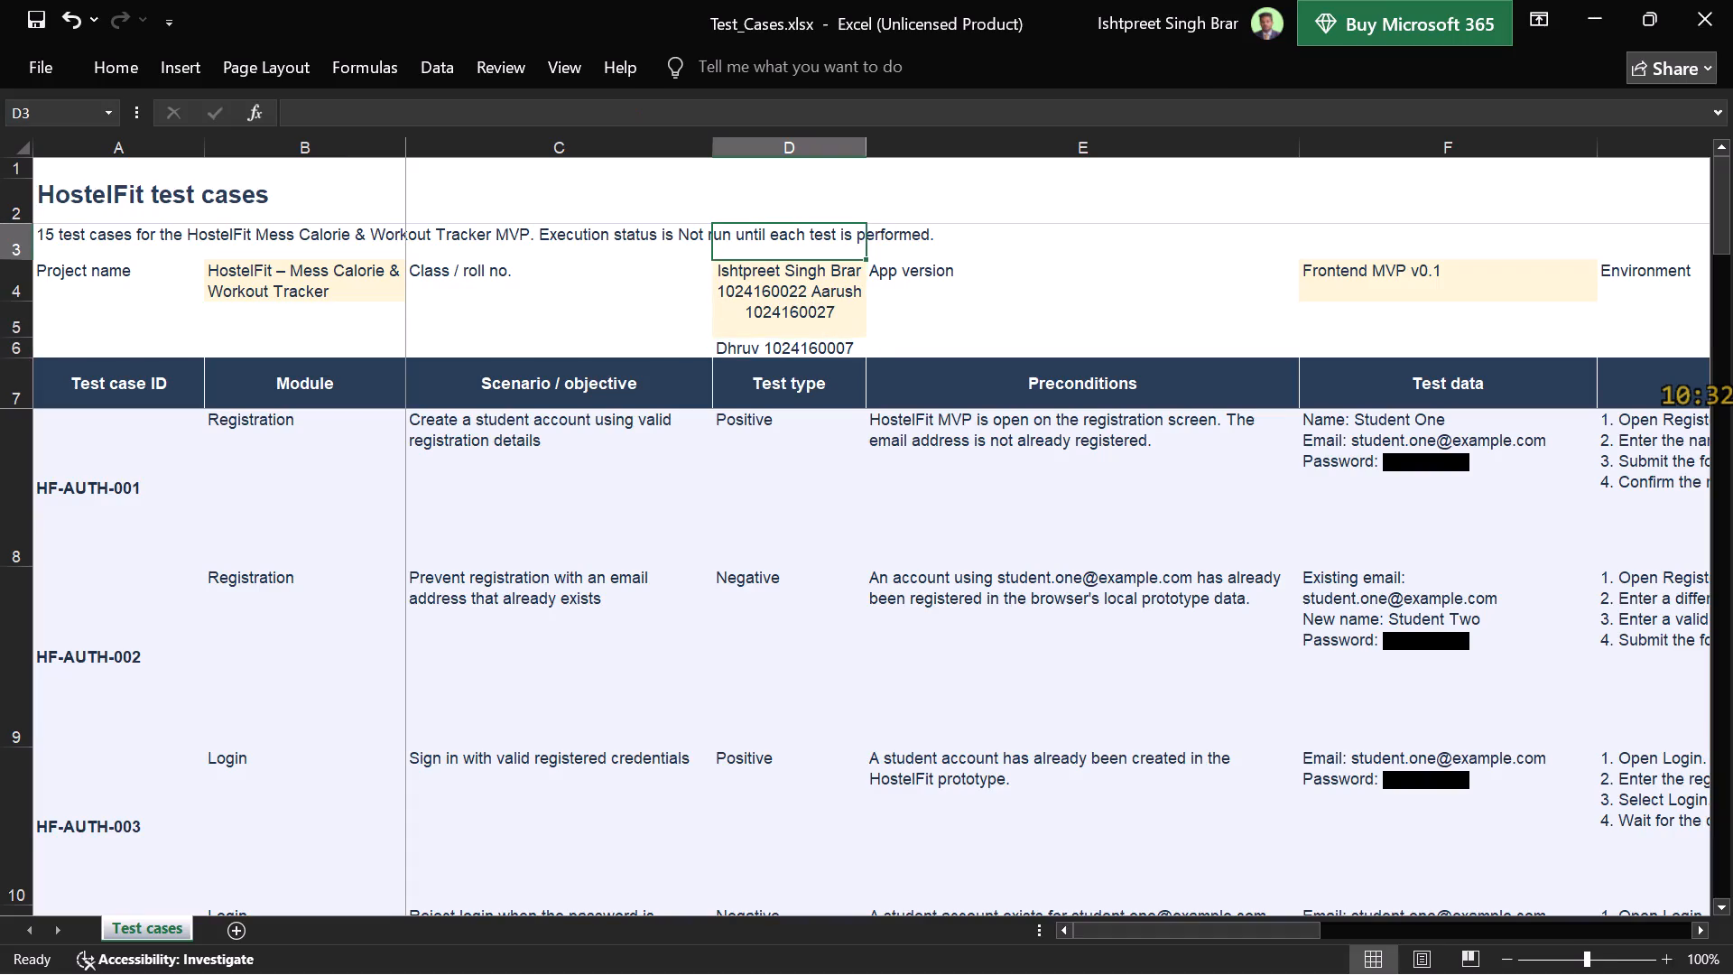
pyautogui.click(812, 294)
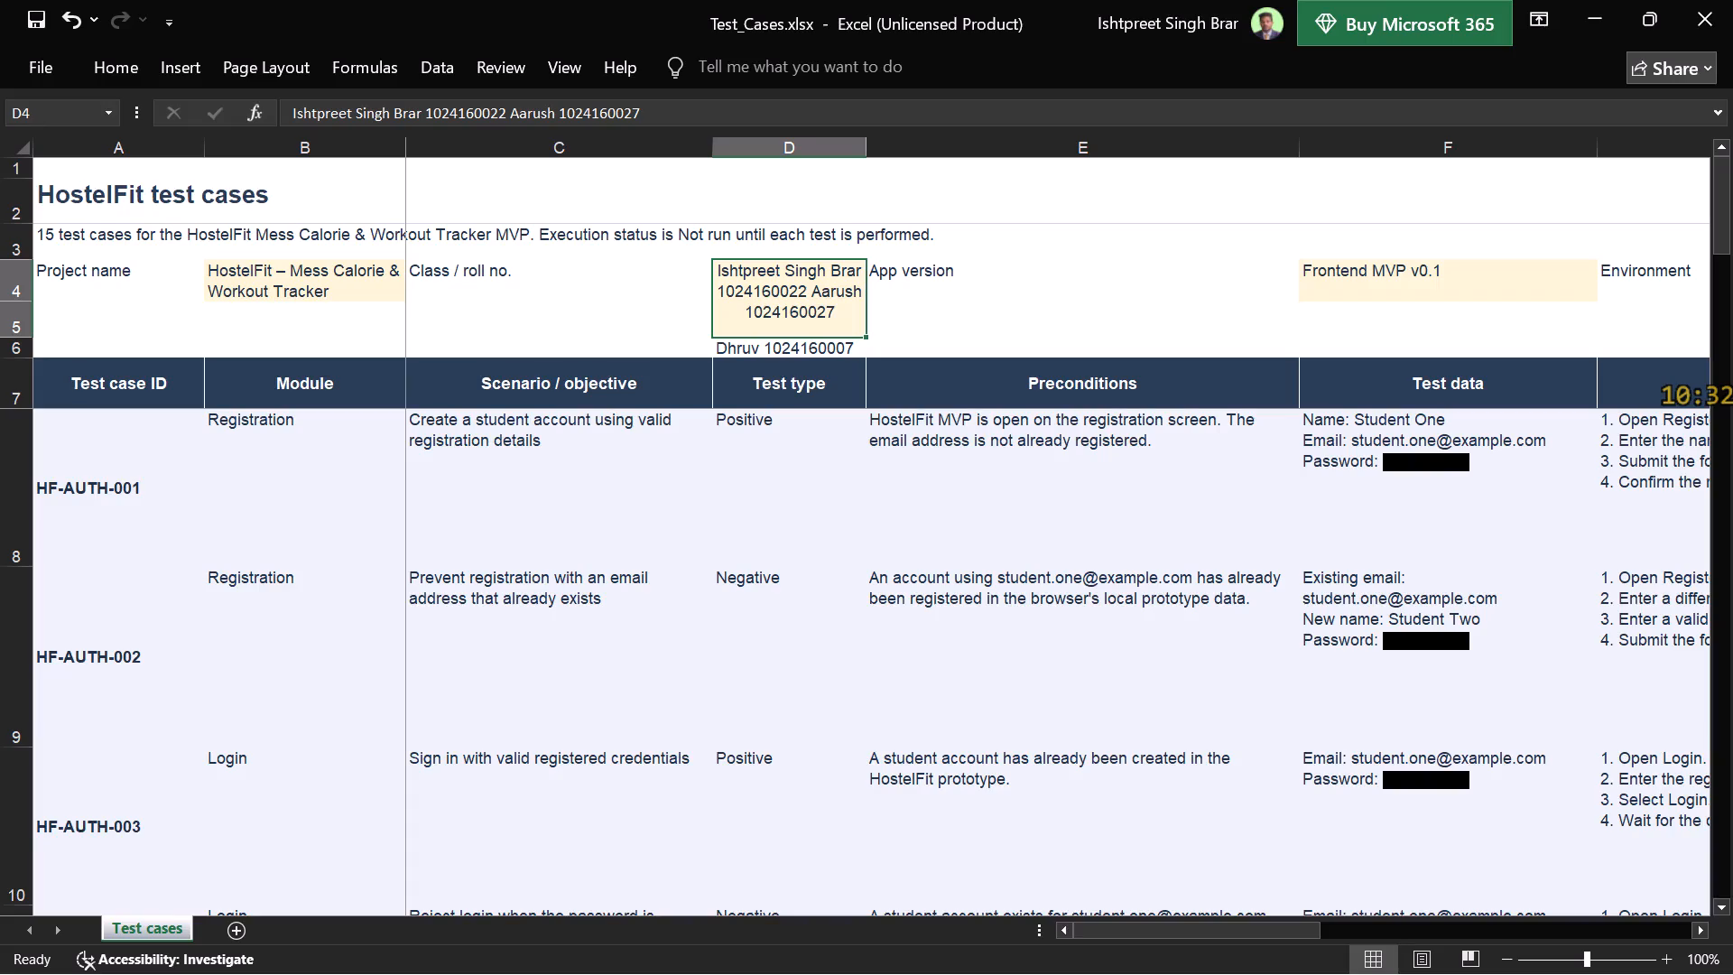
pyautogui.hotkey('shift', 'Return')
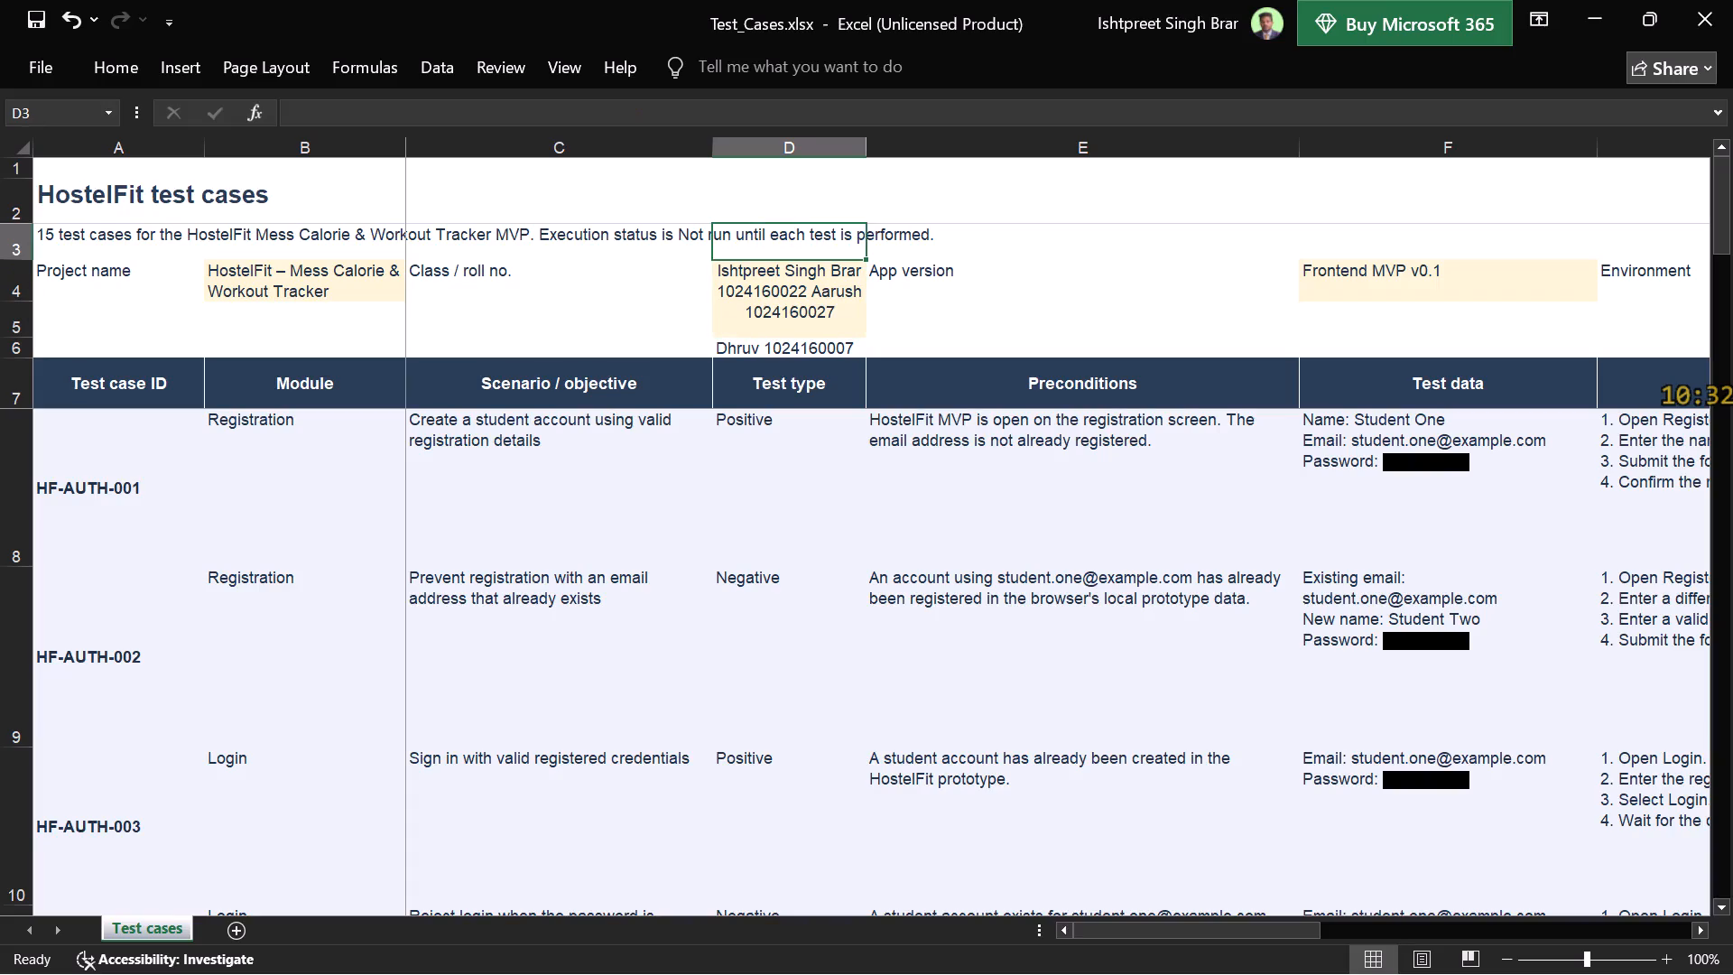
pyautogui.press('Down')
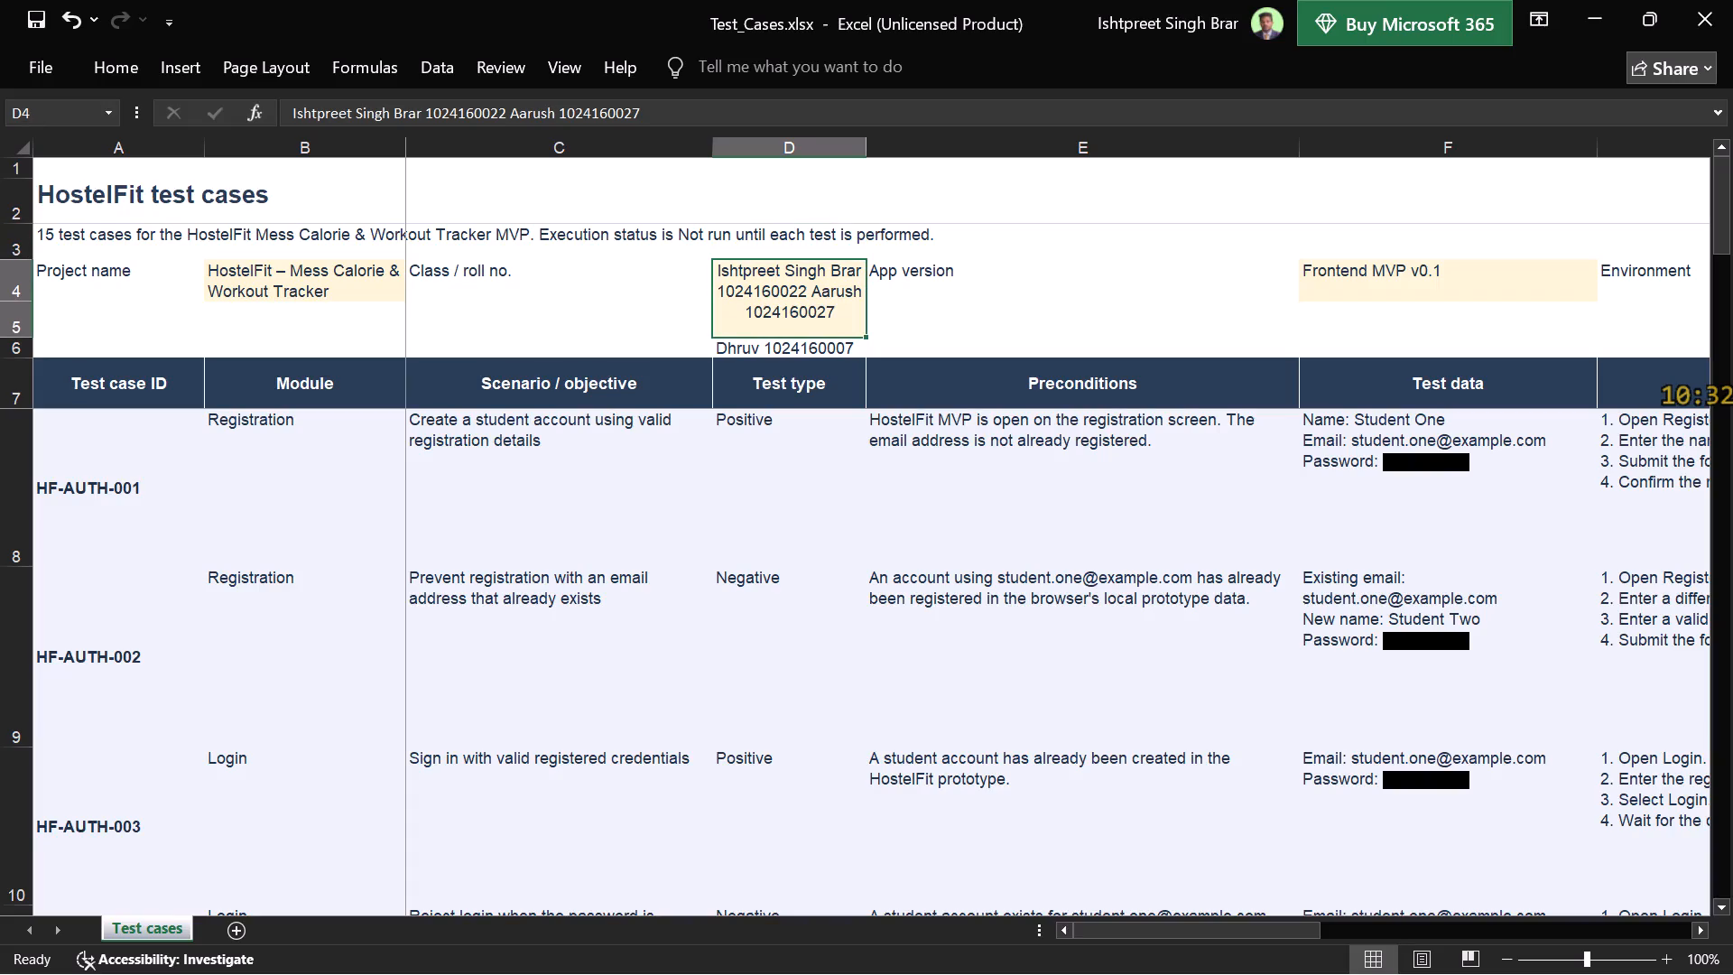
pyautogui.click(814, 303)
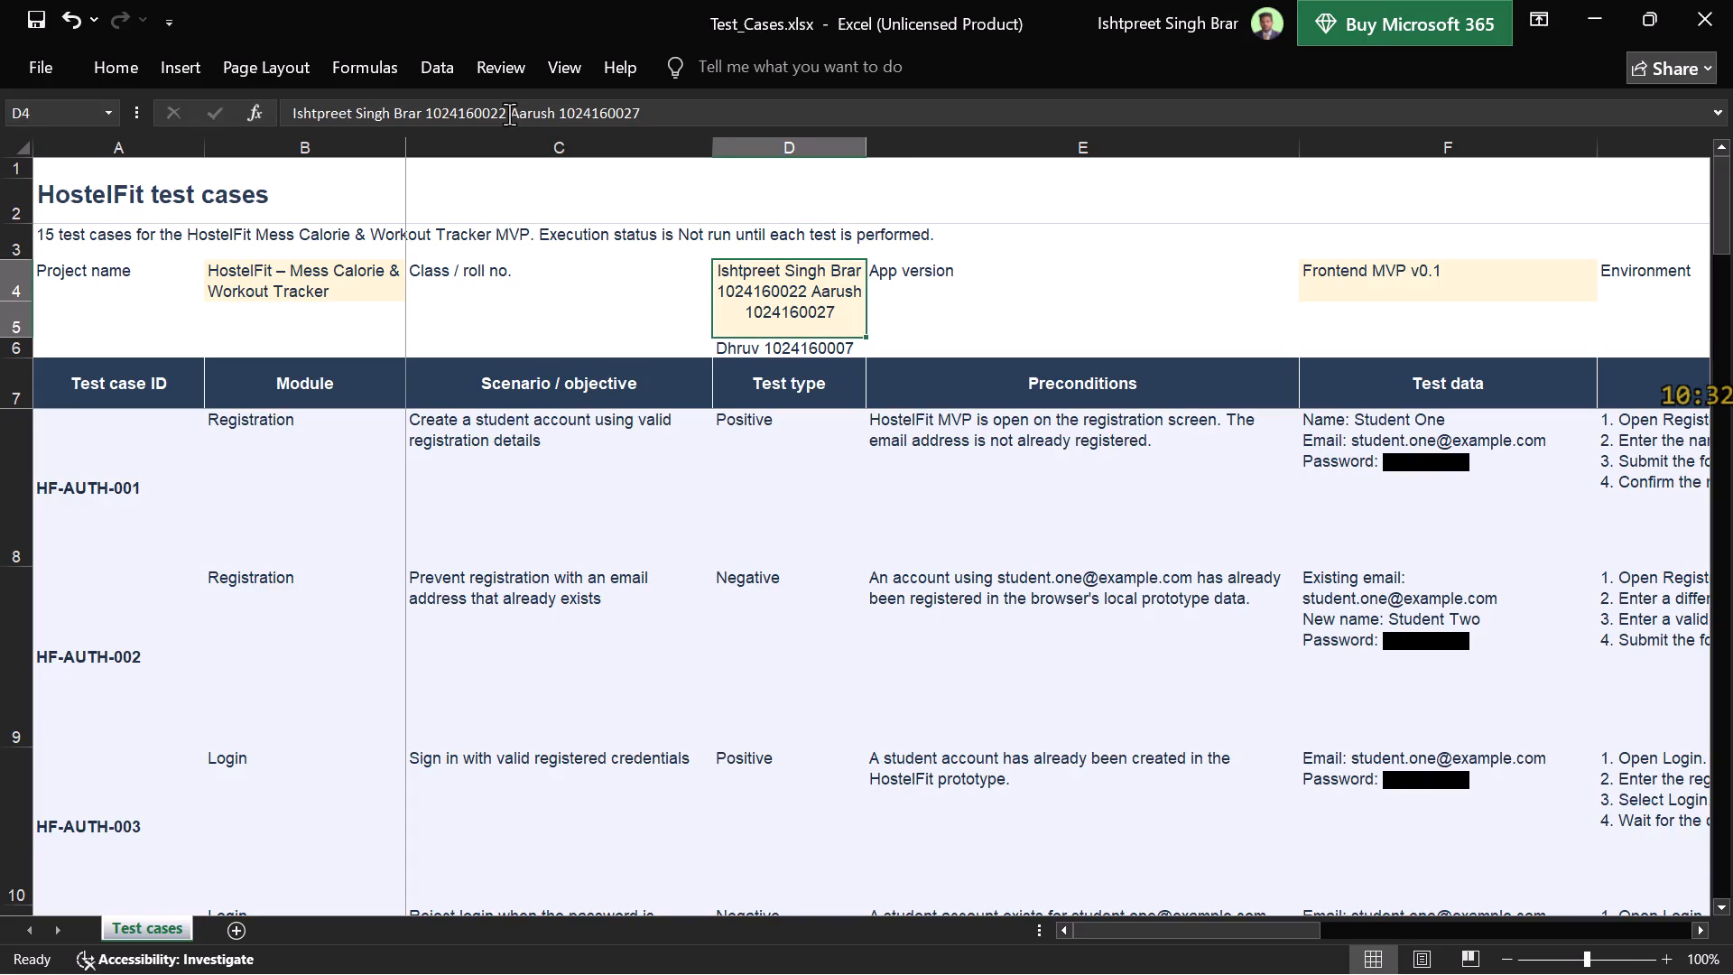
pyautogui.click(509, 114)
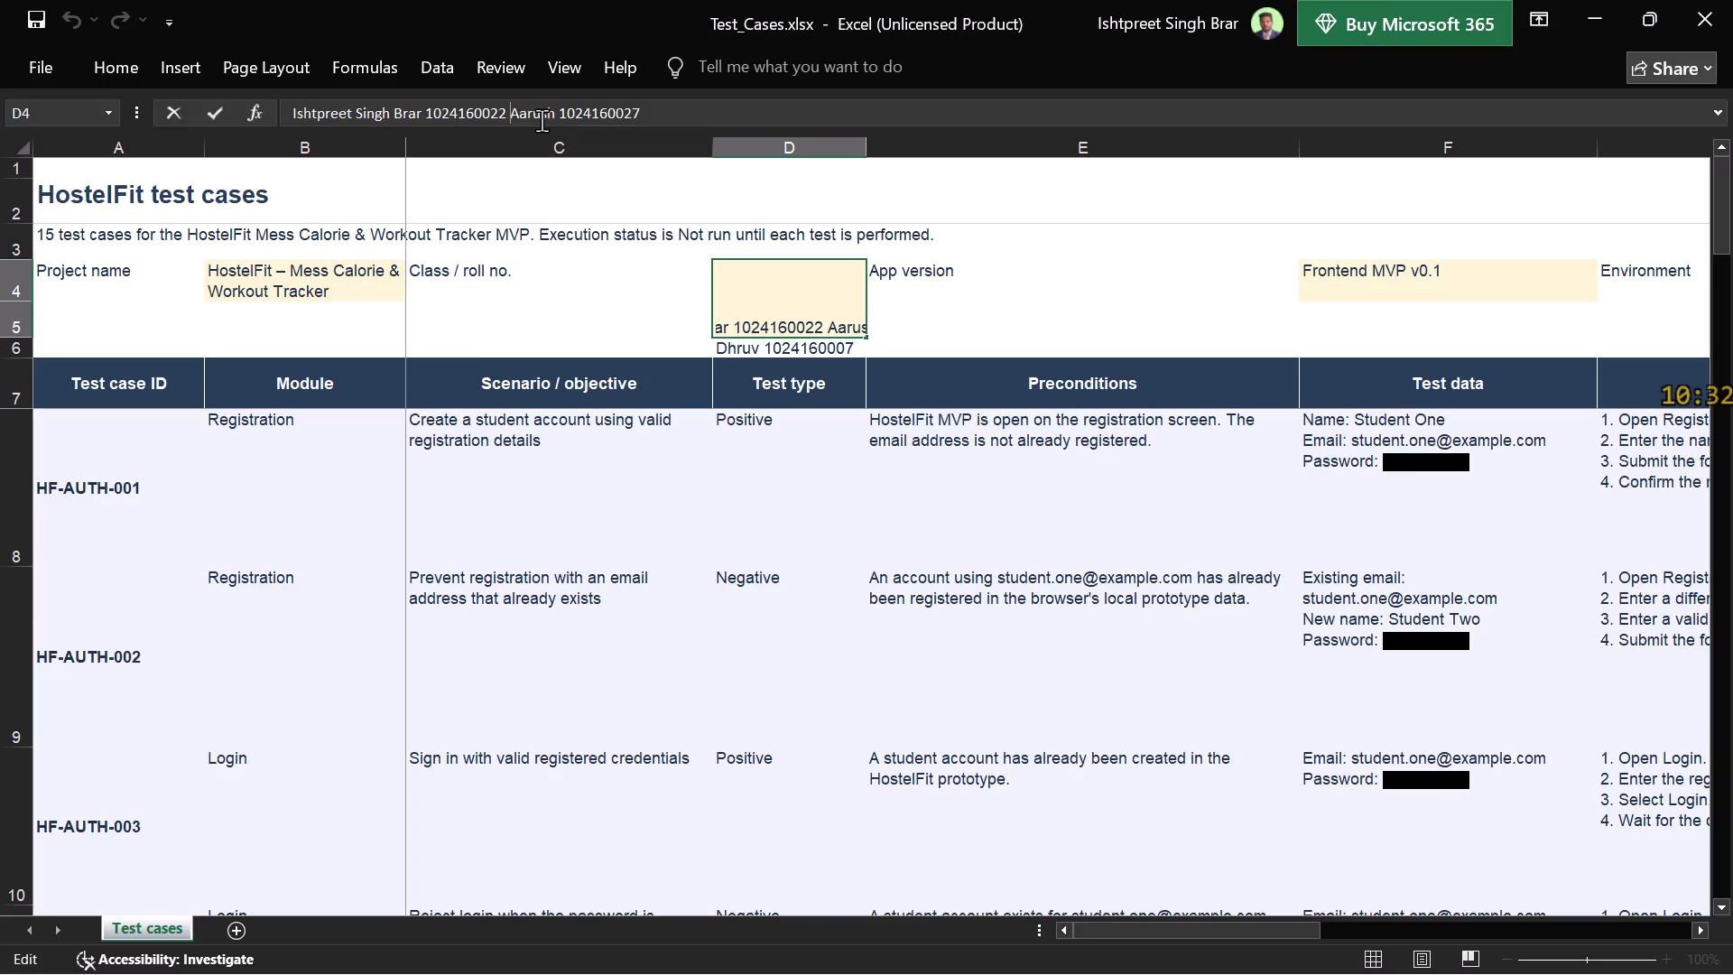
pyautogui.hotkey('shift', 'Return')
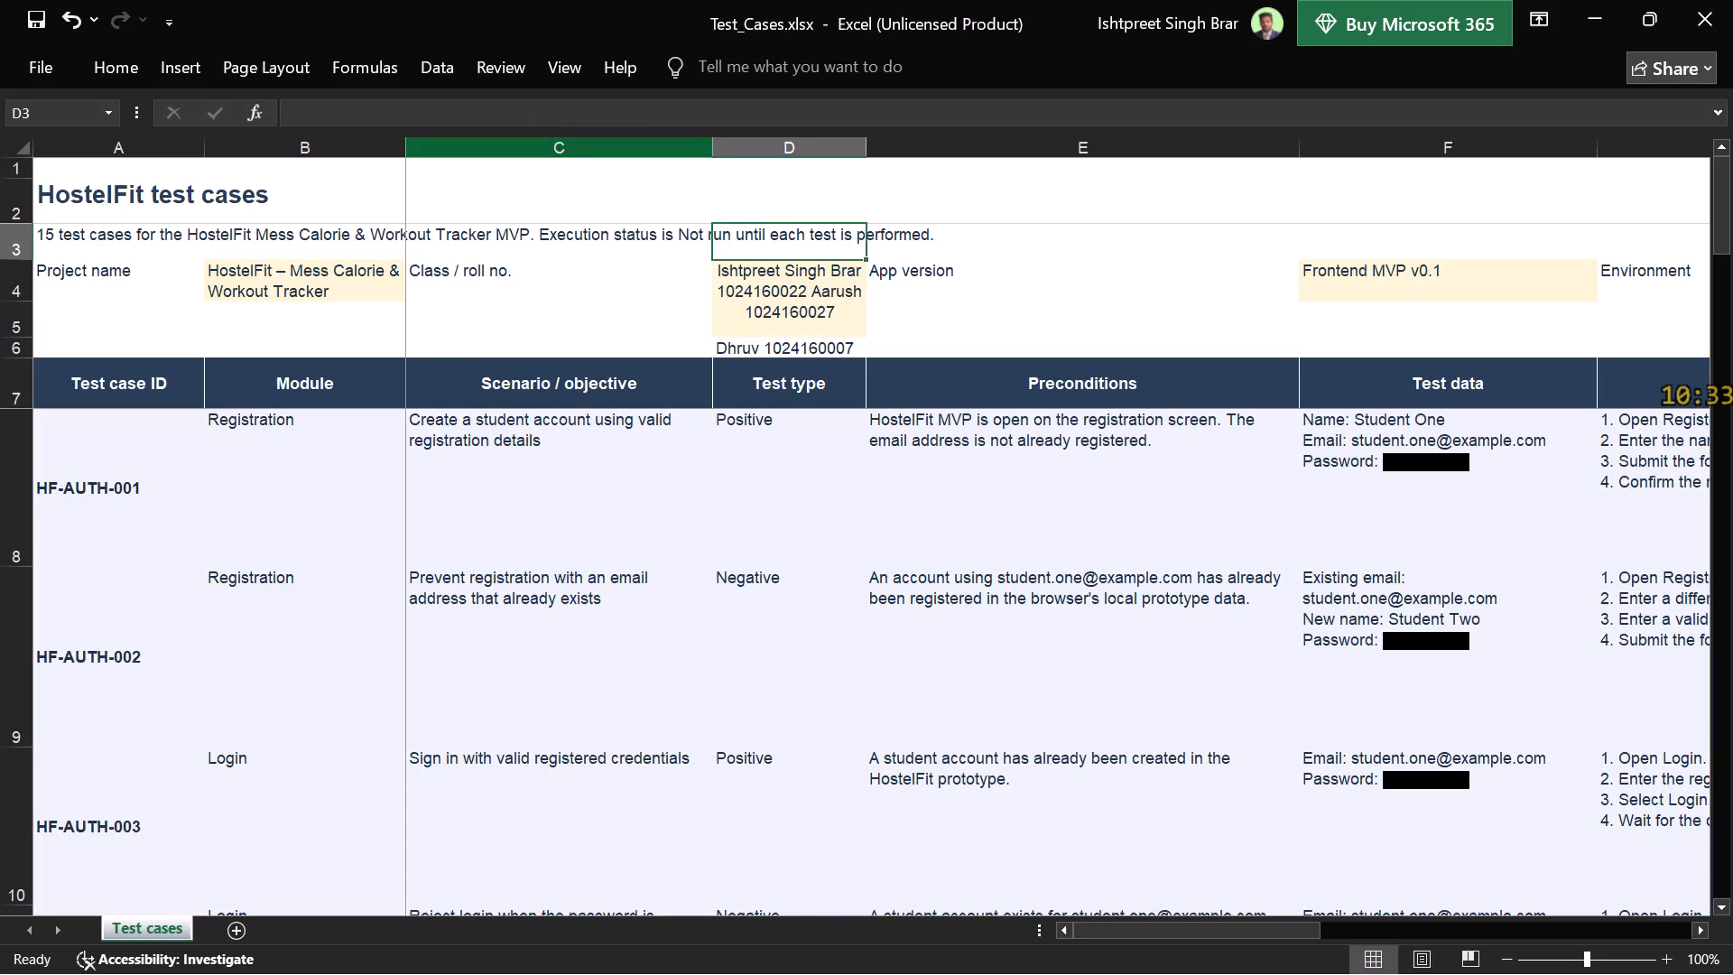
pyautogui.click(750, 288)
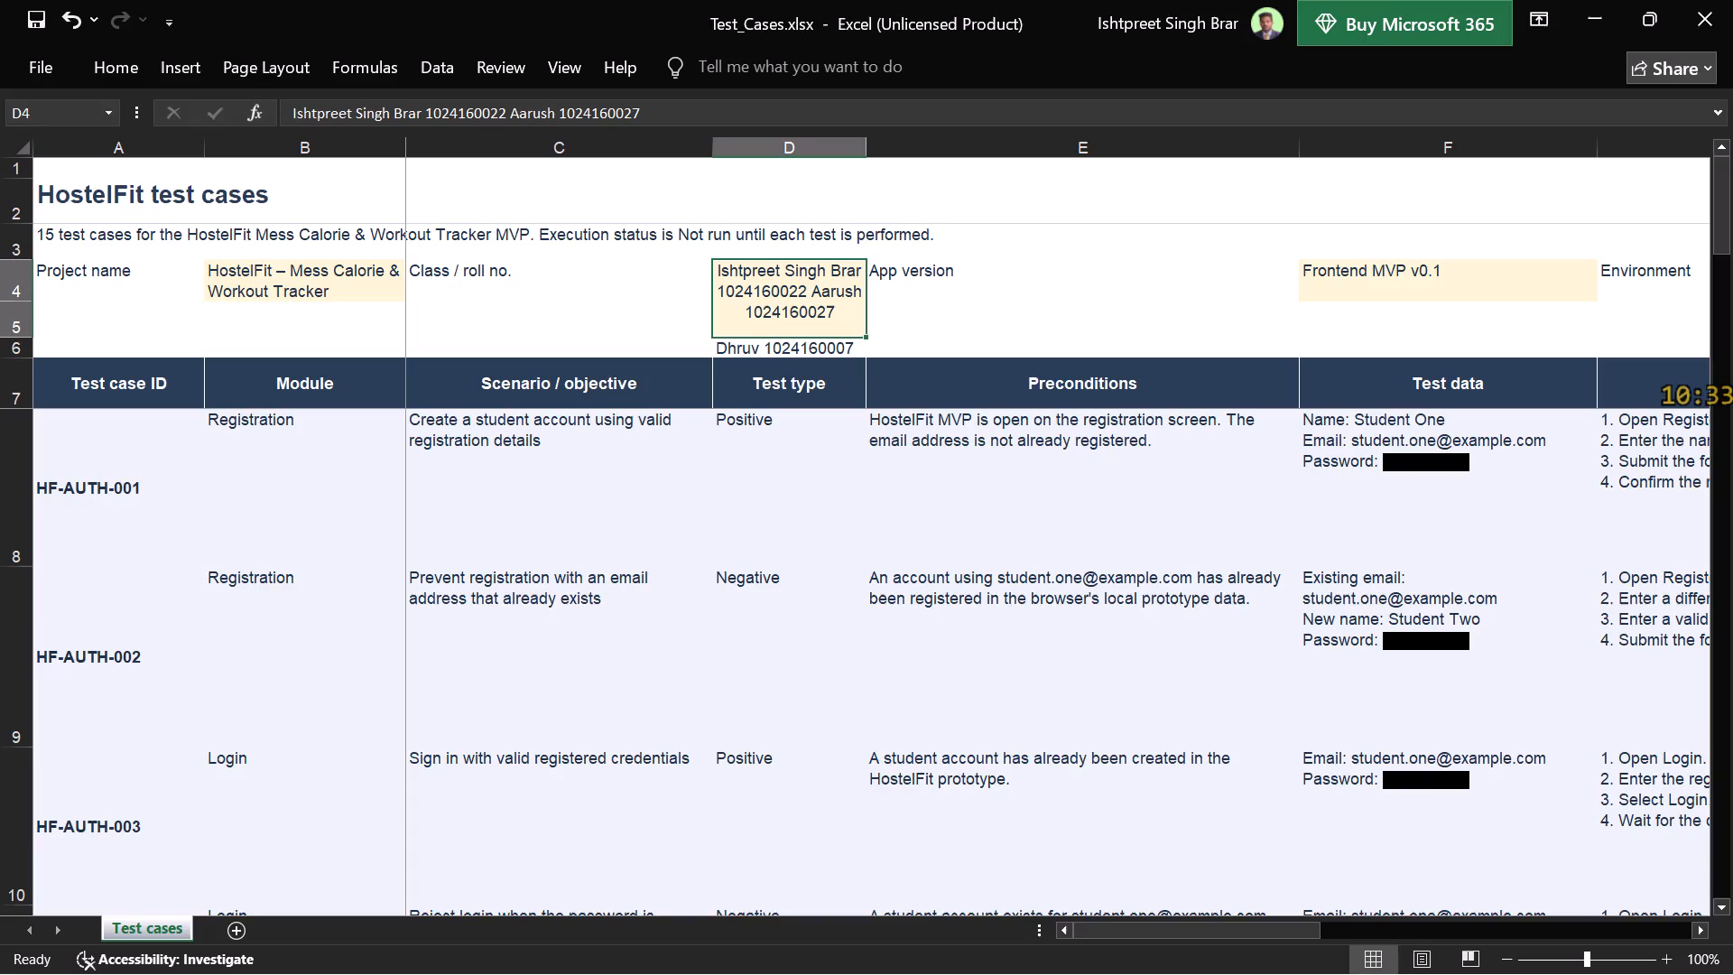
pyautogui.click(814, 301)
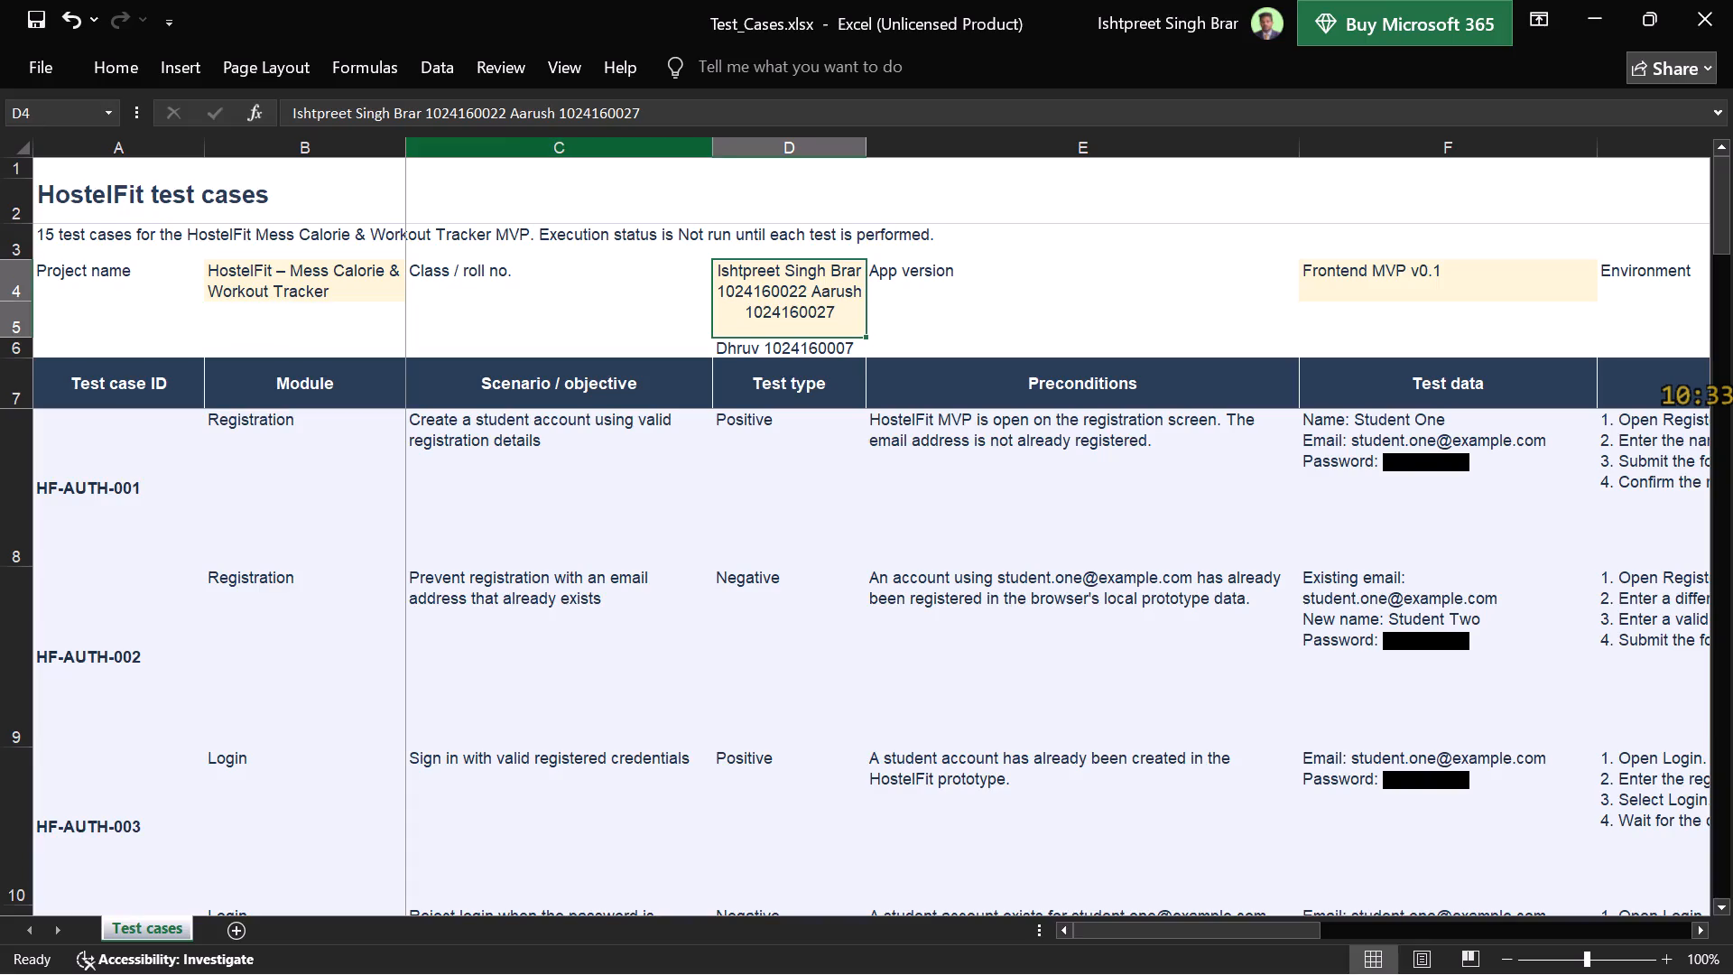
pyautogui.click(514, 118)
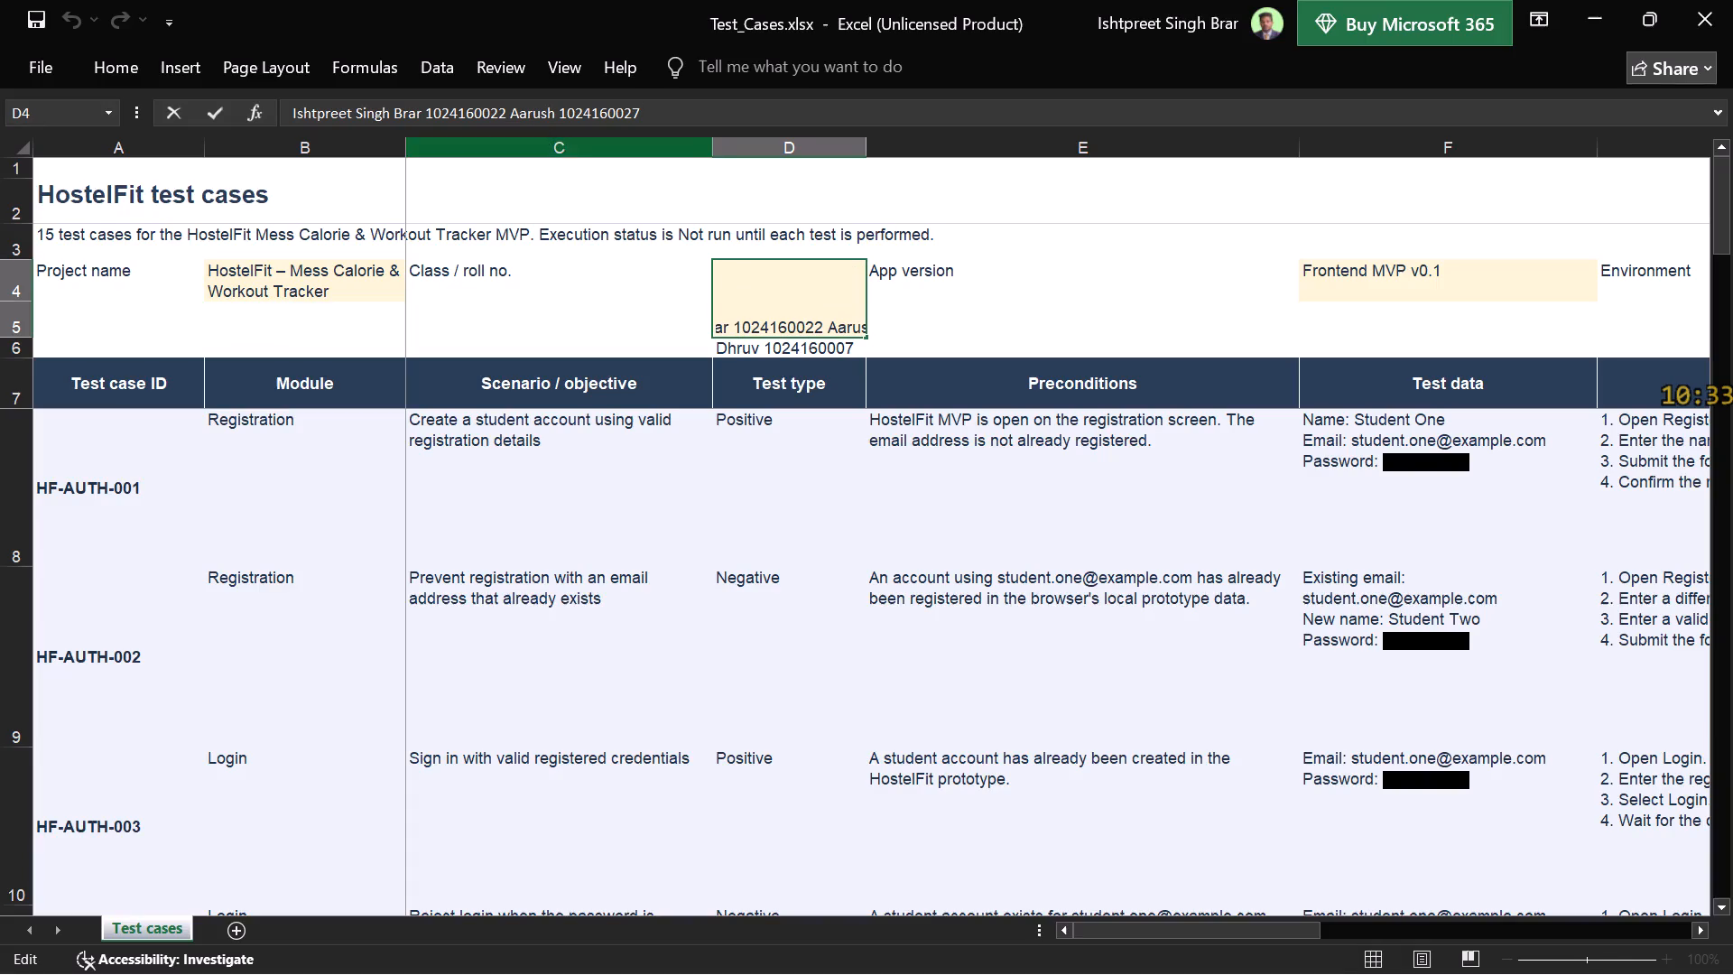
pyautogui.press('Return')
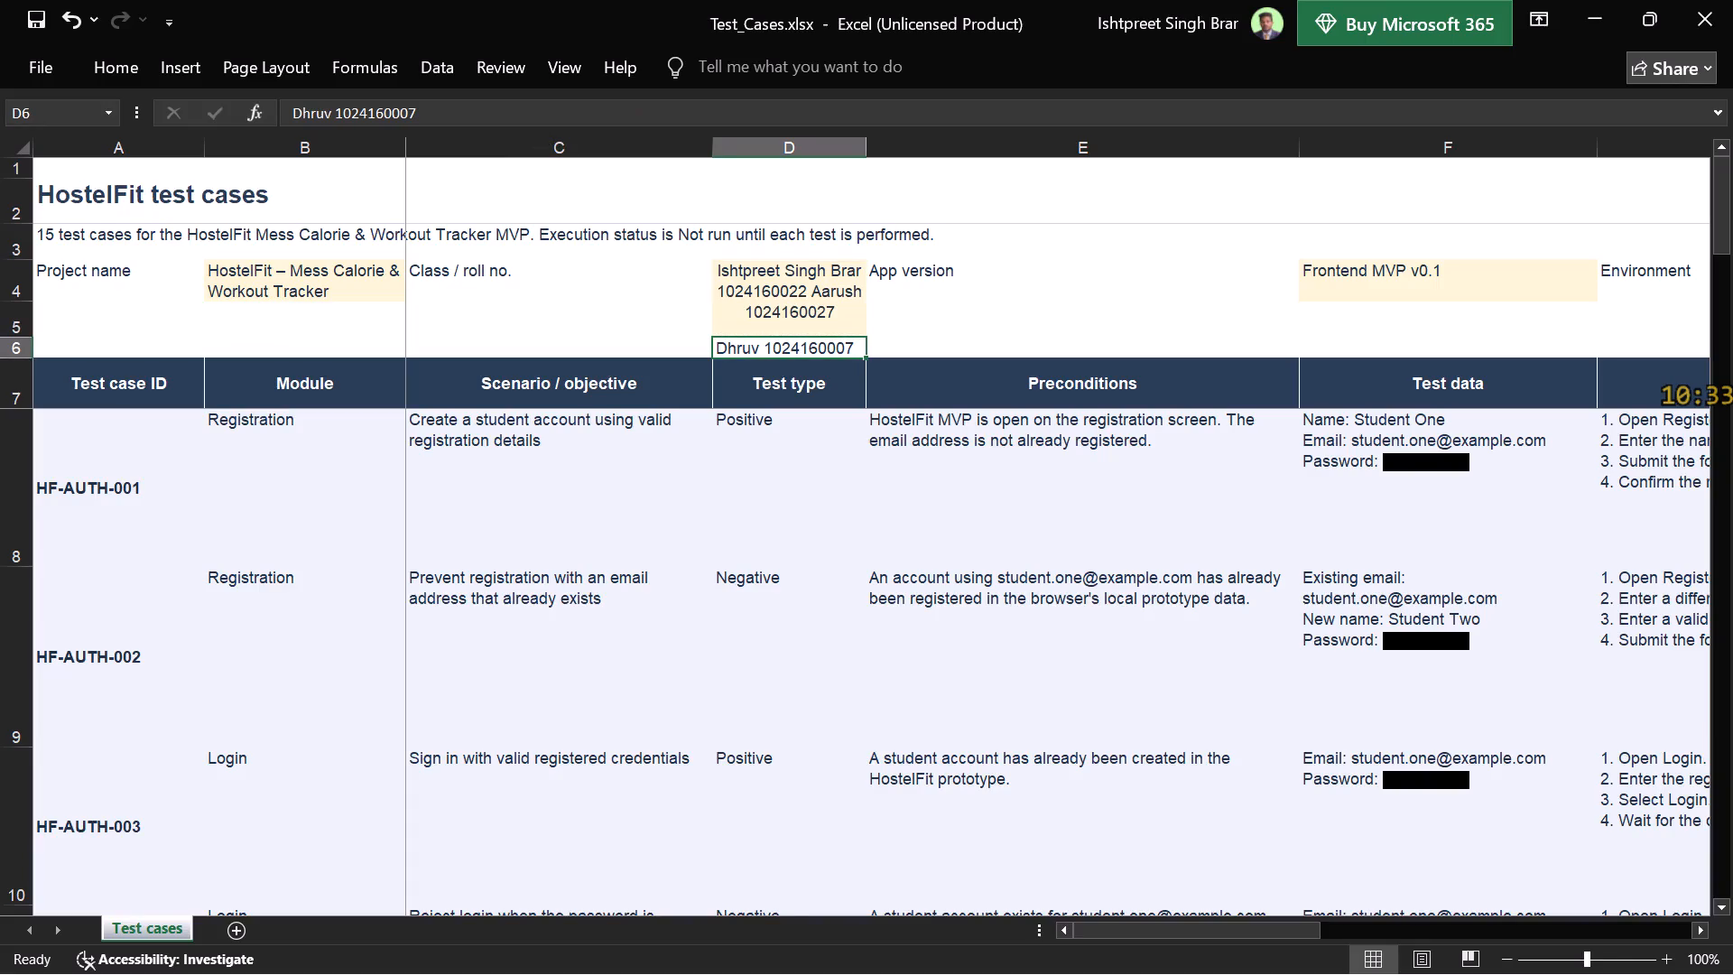
# Add ten extra spaces before the second member's name in cell D4 so that it wraps onto its own line.
pyautogui.click(769, 302)
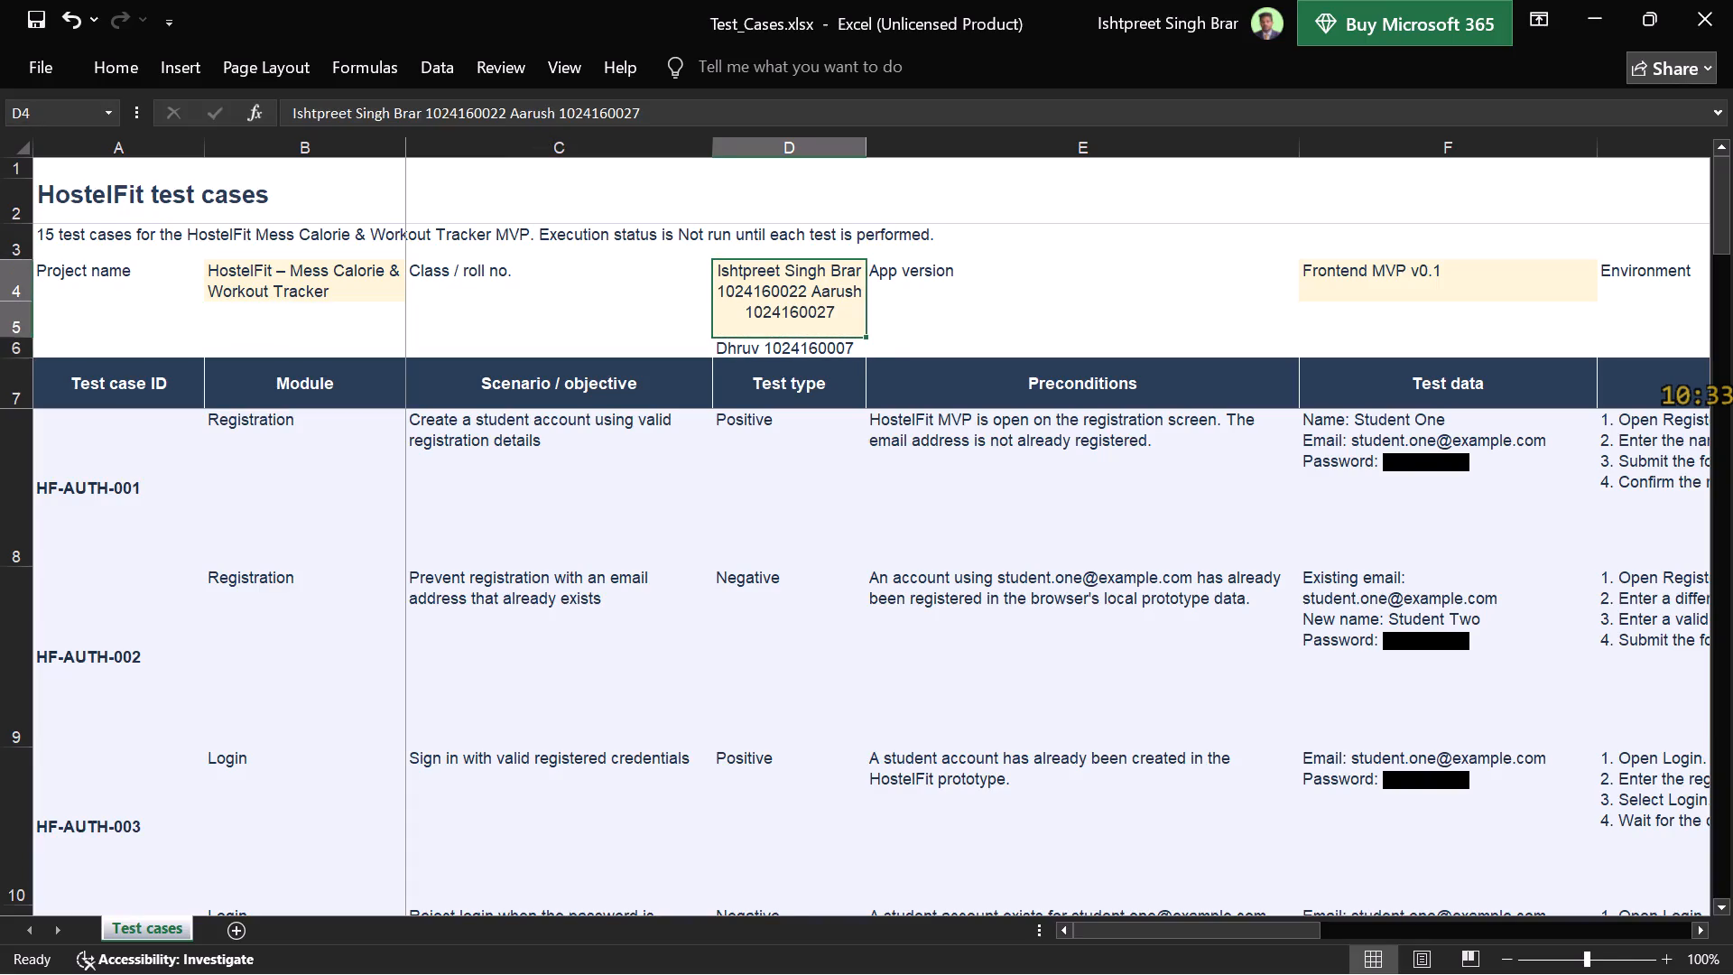
pyautogui.click(513, 118)
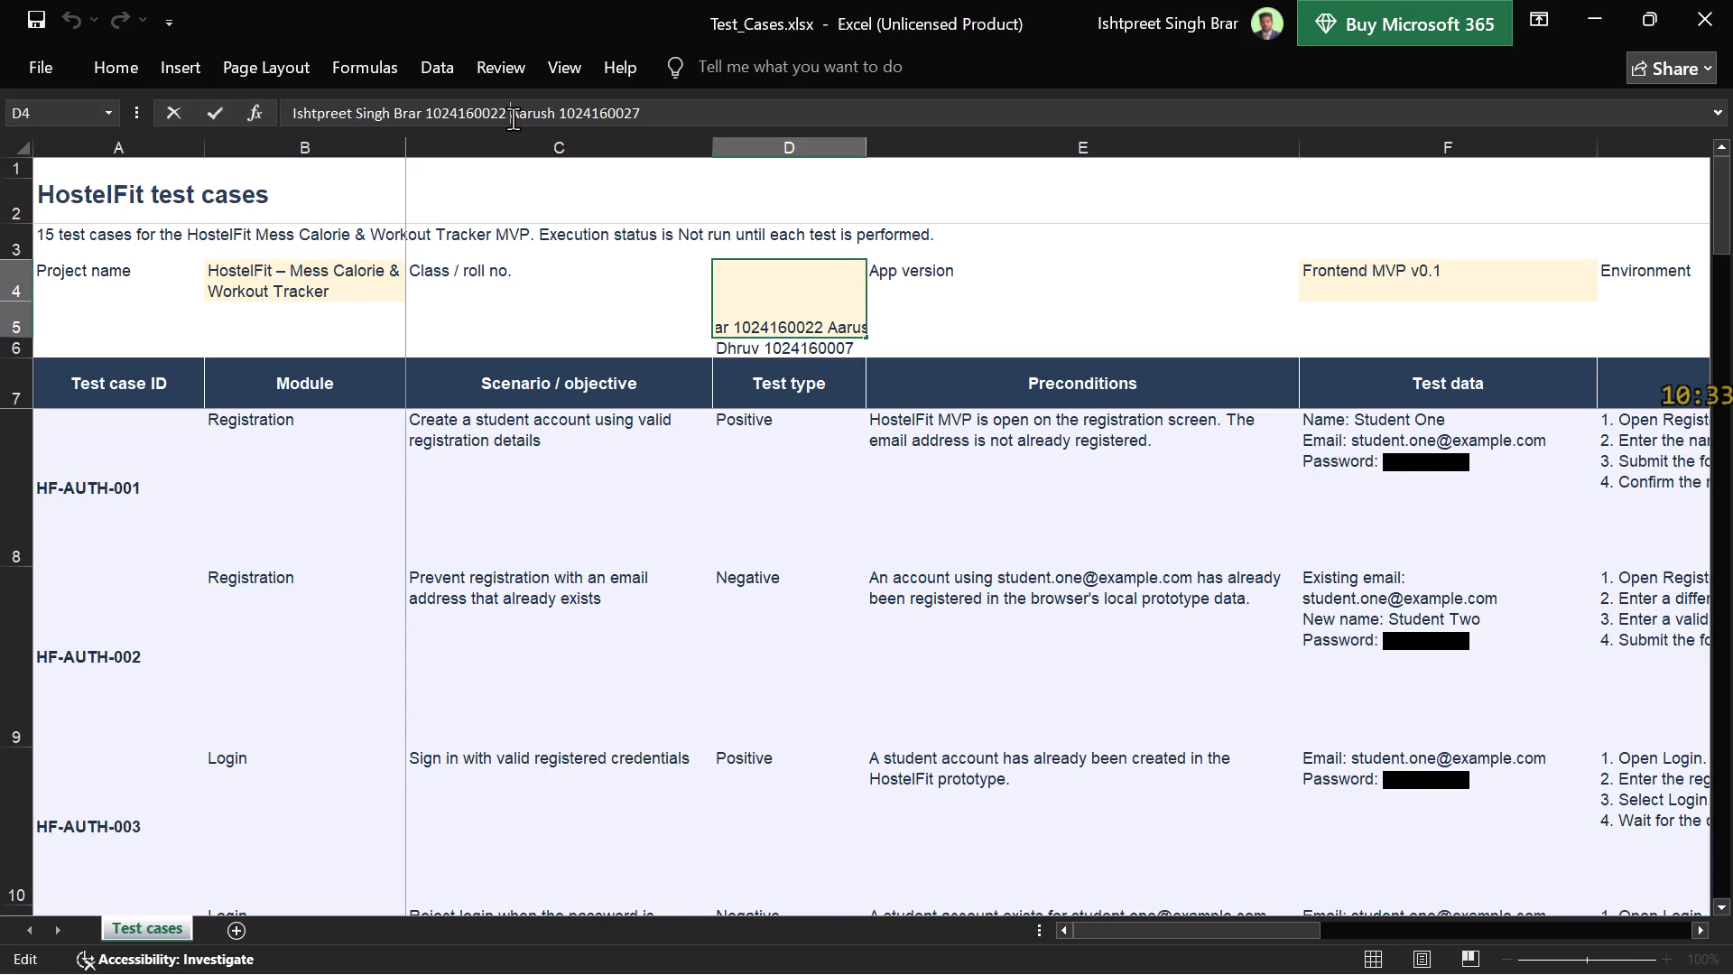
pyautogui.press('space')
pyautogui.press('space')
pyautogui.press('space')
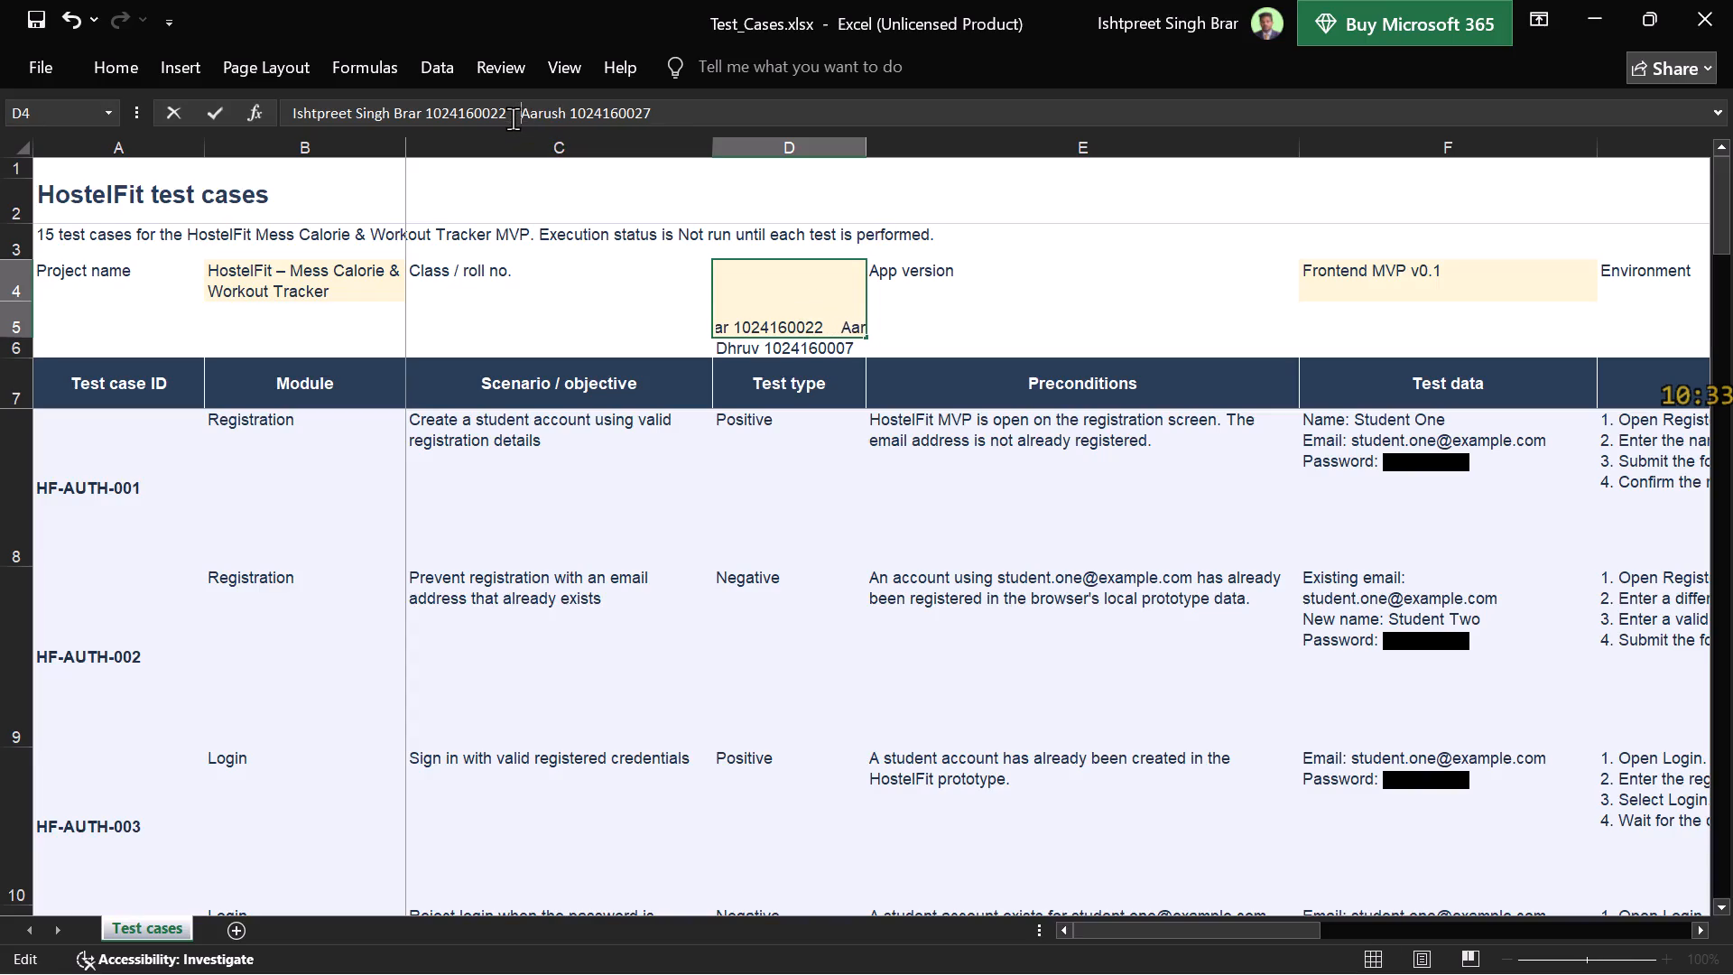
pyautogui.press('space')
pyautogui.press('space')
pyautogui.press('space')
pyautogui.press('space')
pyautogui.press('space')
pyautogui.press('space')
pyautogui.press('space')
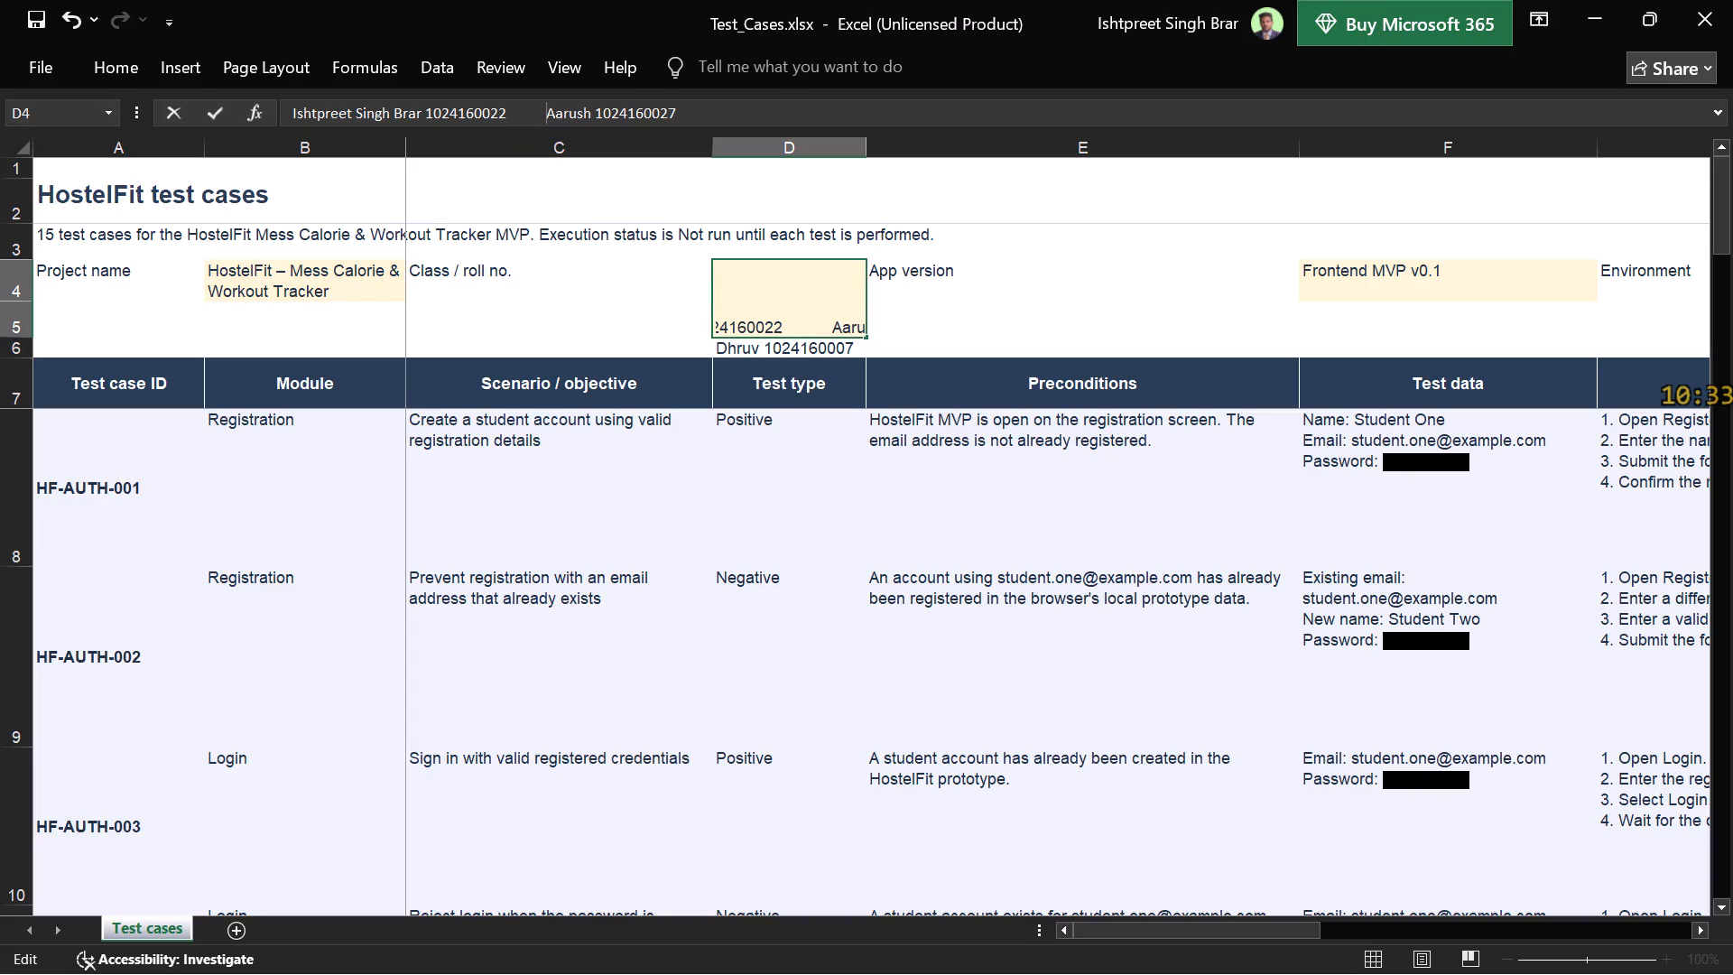
pyautogui.click(794, 296)
pyautogui.keyDown('ctrl'); pyautogui.scroll(5, 794, 296); pyautogui.keyUp('ctrl')
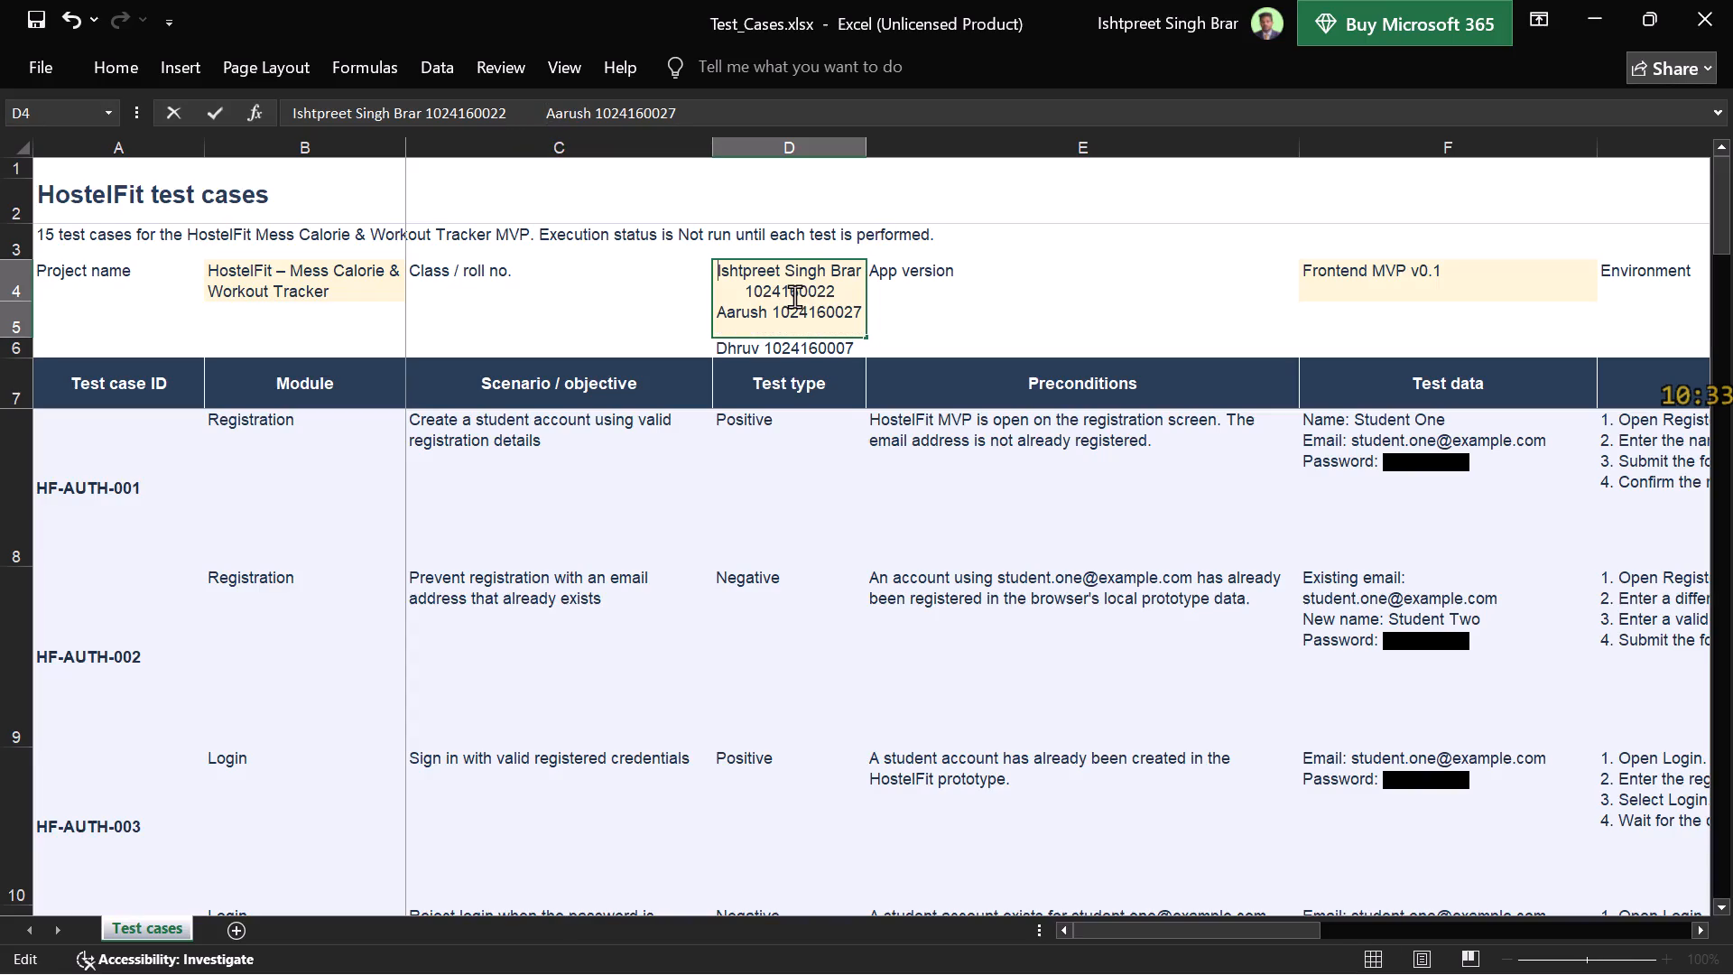
# Unmerge the team entry cells D4 and D5 with the range D4 to D6 selected.
pyautogui.click(823, 349)
pyautogui.moveTo(823, 349); pyautogui.dragTo(817, 301)
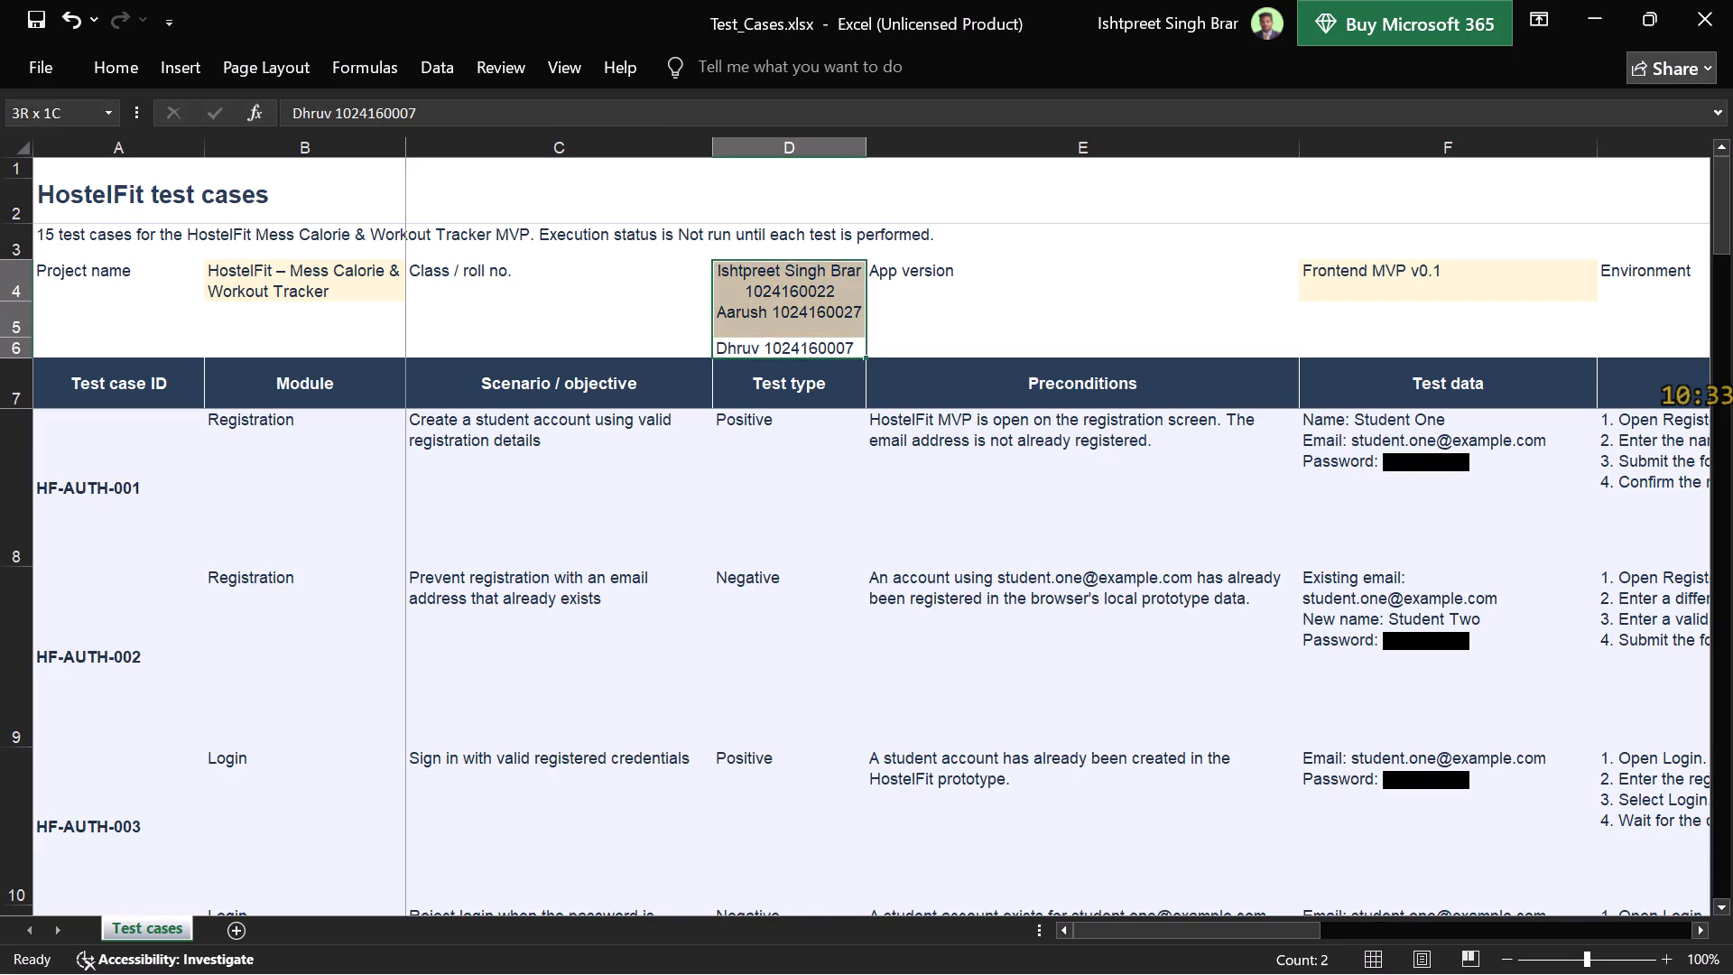
pyautogui.moveTo(817, 301); pyautogui.dragTo(819, 296)
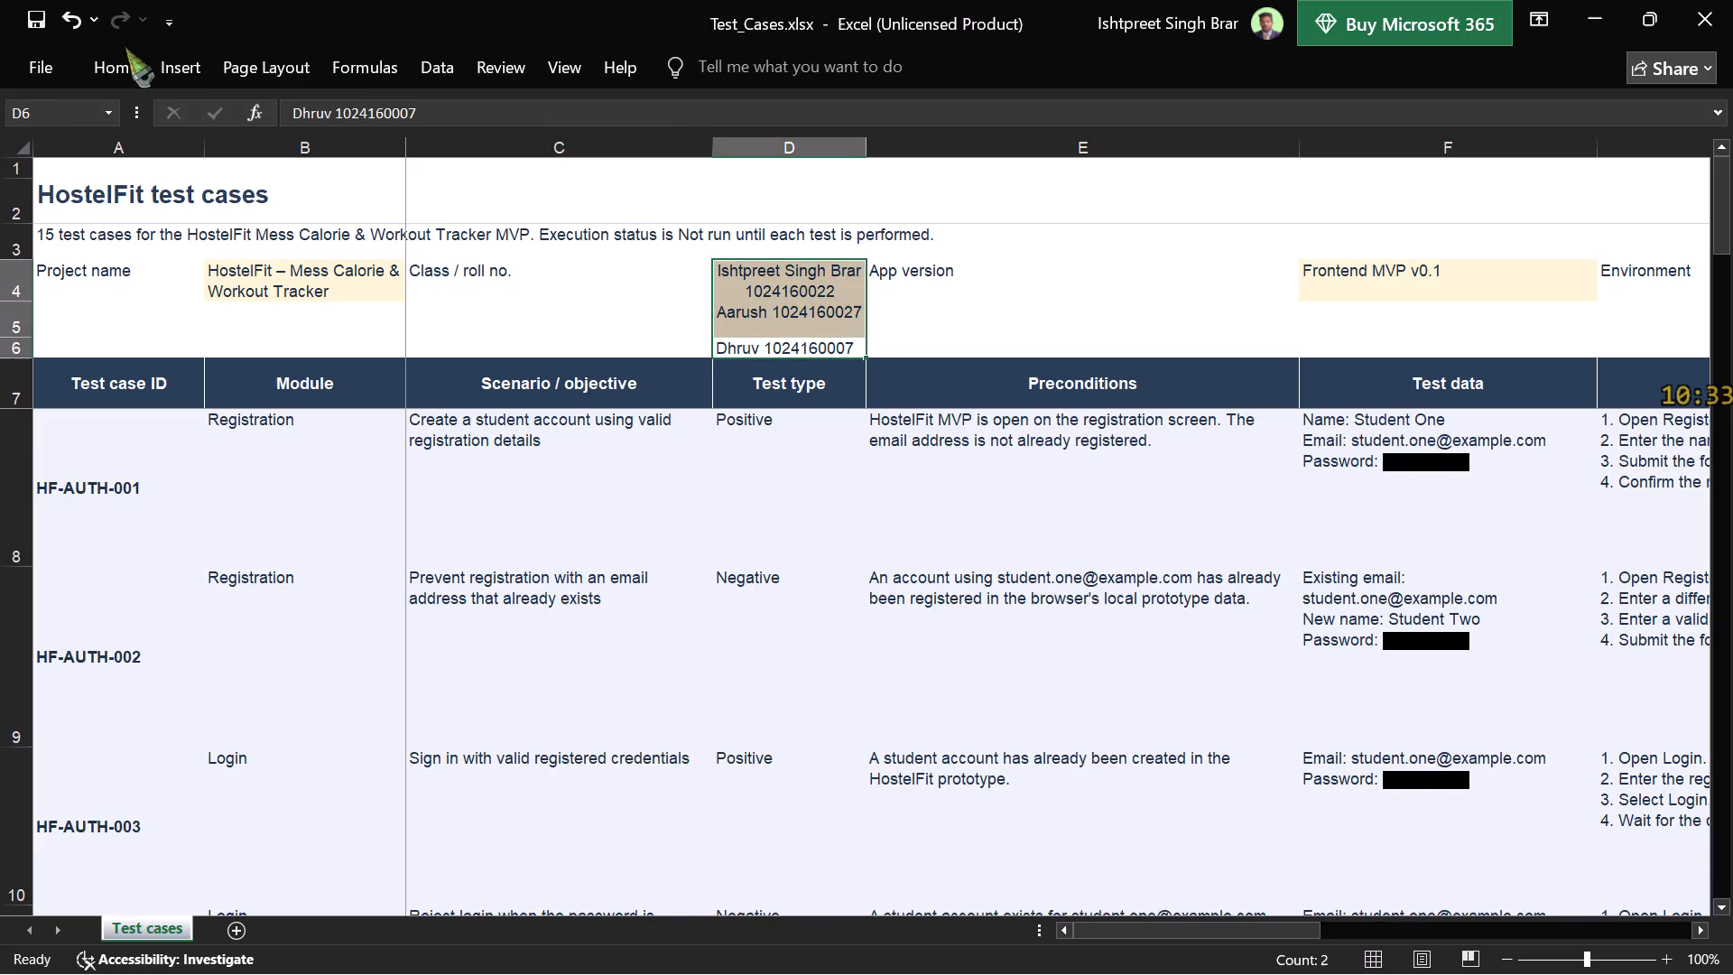
pyautogui.click(123, 45)
pyautogui.click(123, 45)
pyautogui.click(119, 53)
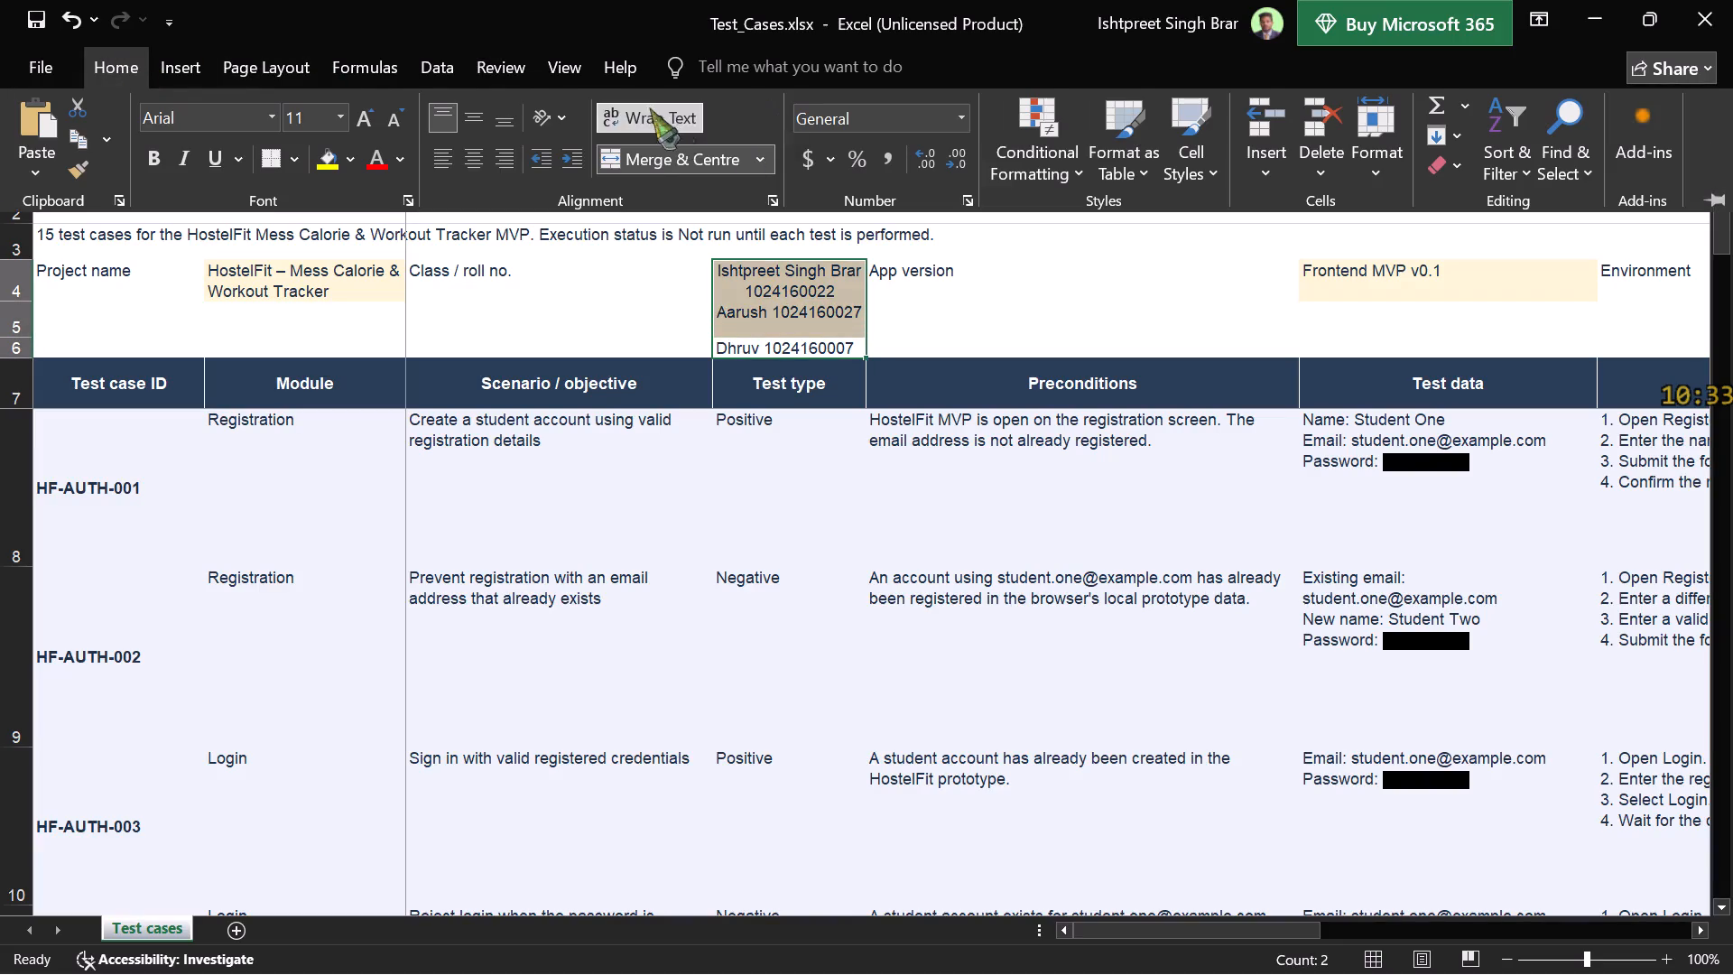
pyautogui.click(637, 153)
pyautogui.click(941, 330)
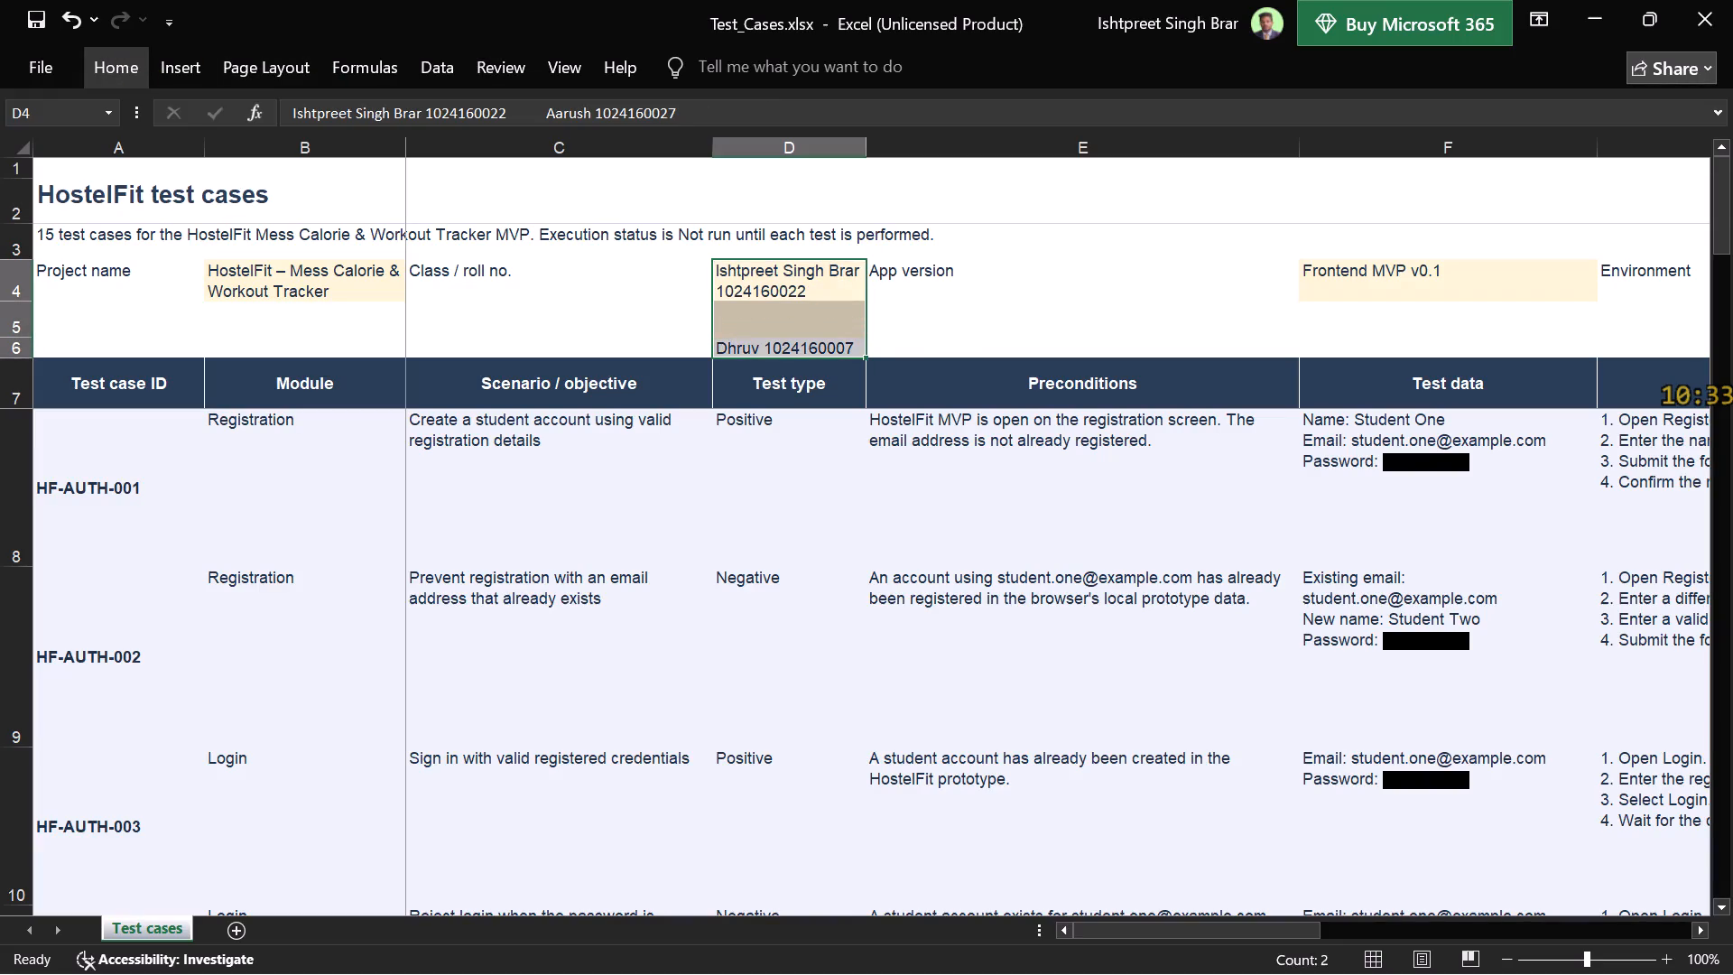
# Check the separated cells D4, D5 and D6 individually.
pyautogui.click(826, 330)
pyautogui.click(948, 339)
pyautogui.click(841, 298)
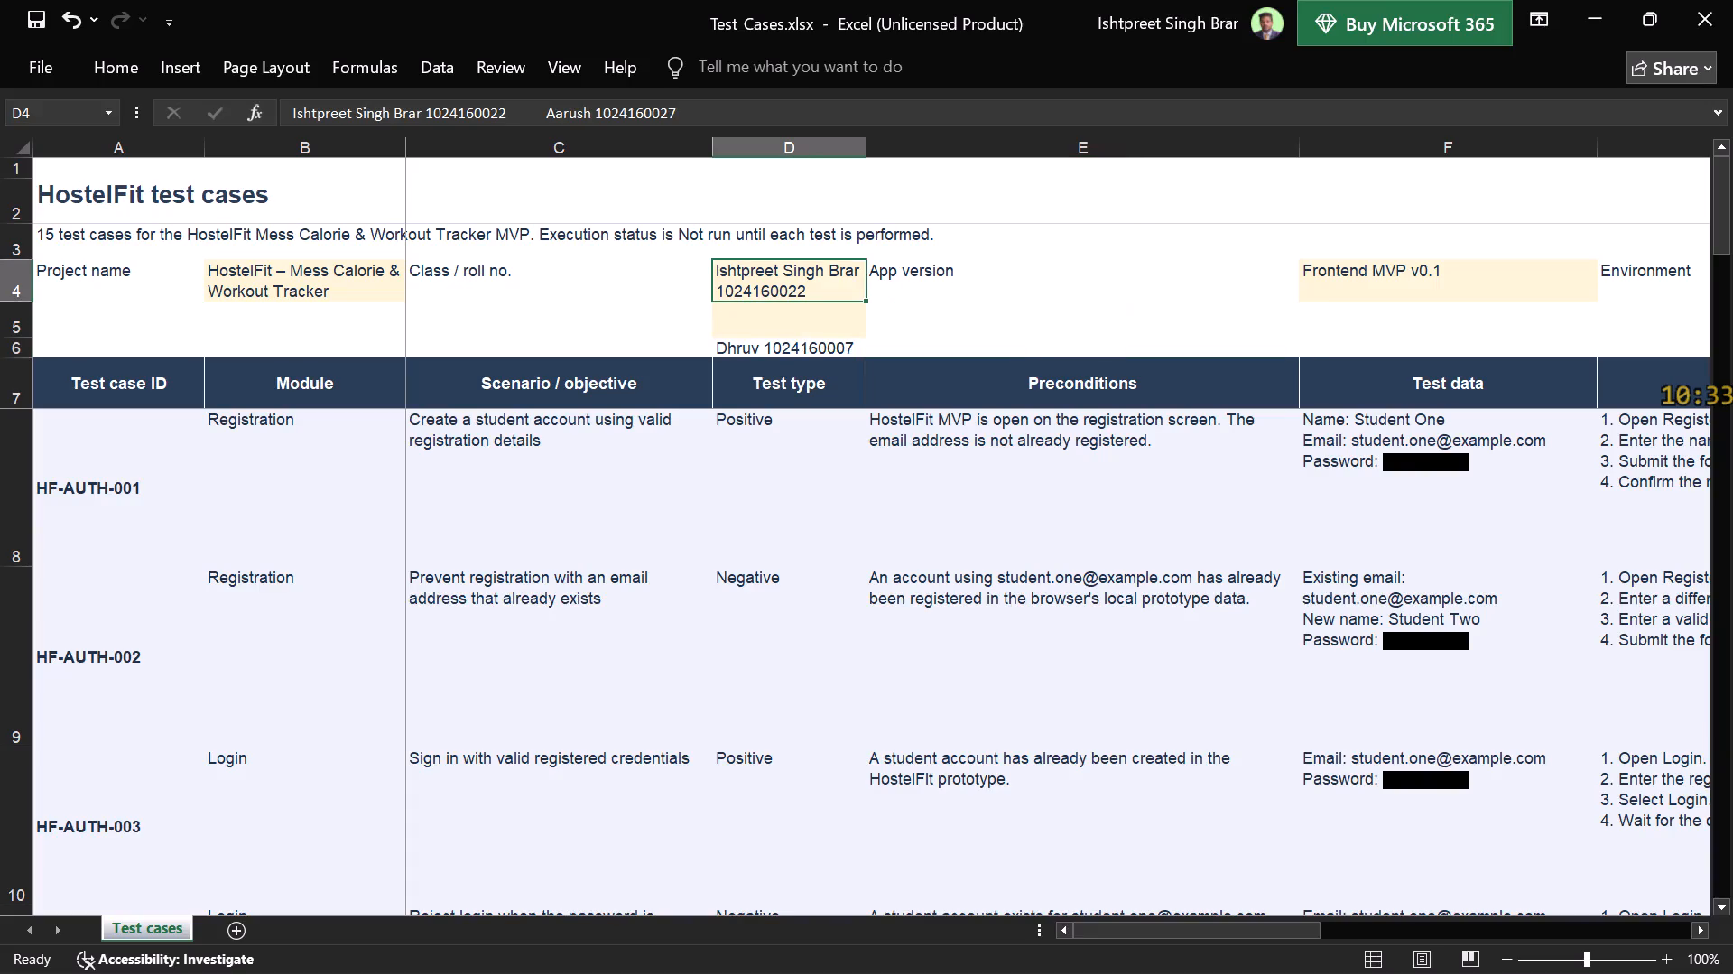
pyautogui.click(822, 327)
pyautogui.click(805, 355)
pyautogui.click(815, 324)
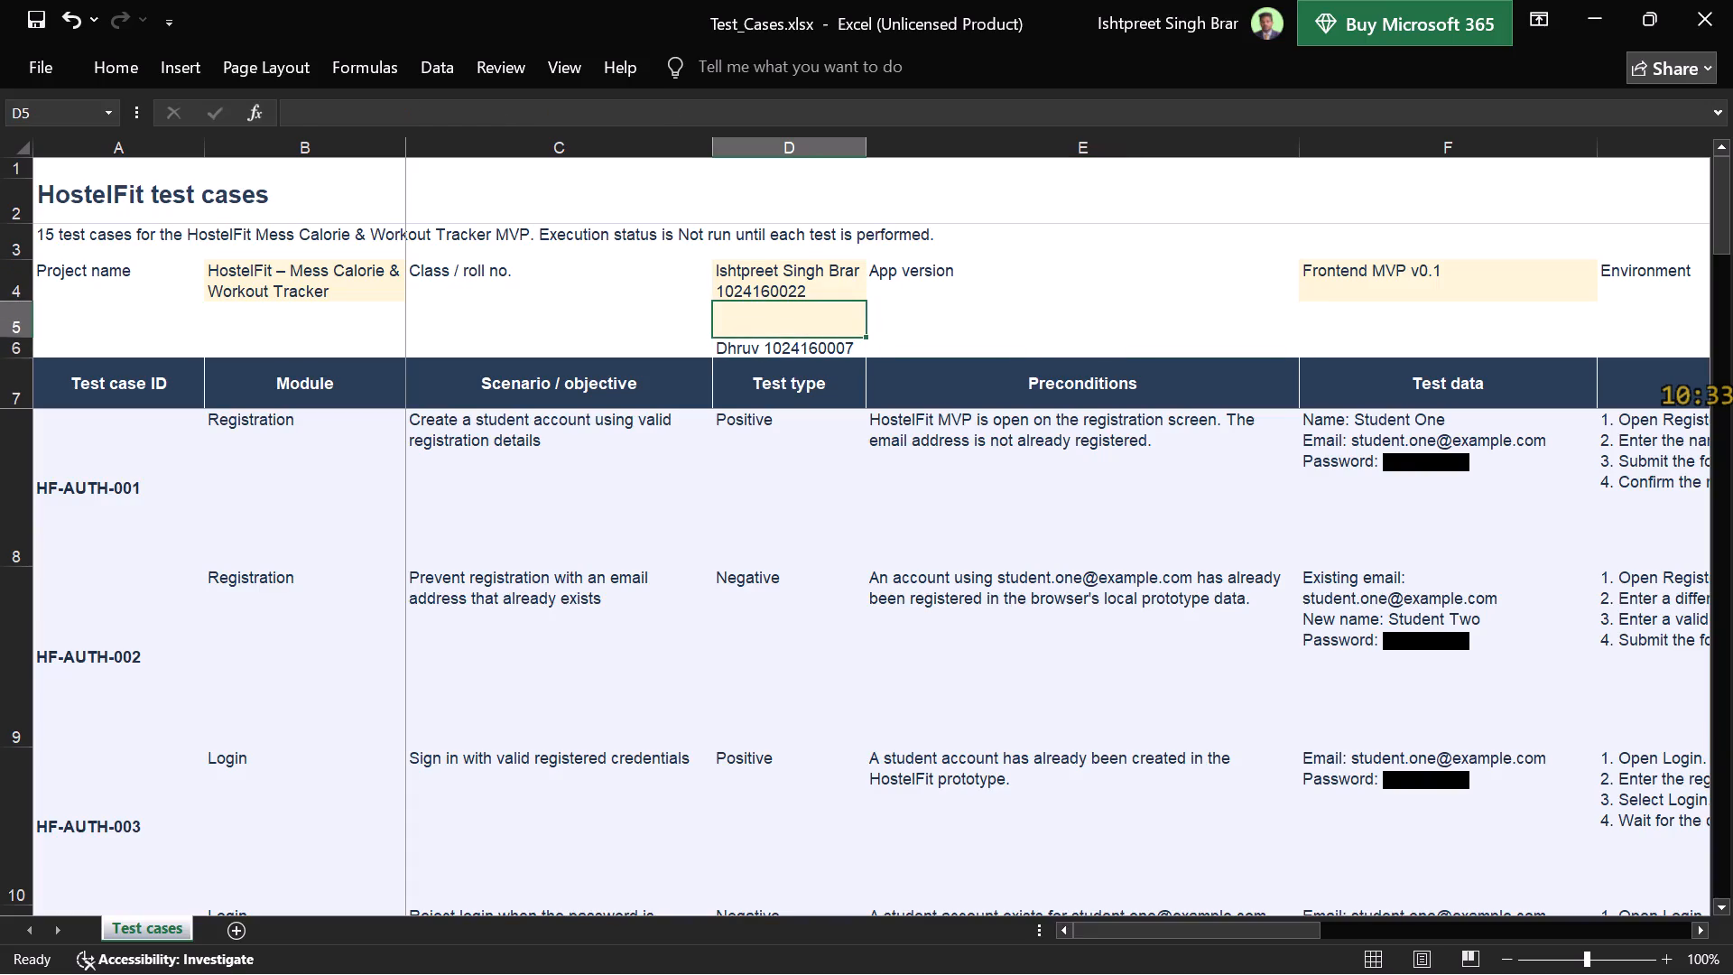
pyautogui.click(835, 274)
pyautogui.click(820, 325)
pyautogui.click(803, 357)
# Merge and centre cells D4 to D6, keeping only the upper-left cell's team entry.
pyautogui.moveTo(829, 274); pyautogui.dragTo(823, 308)
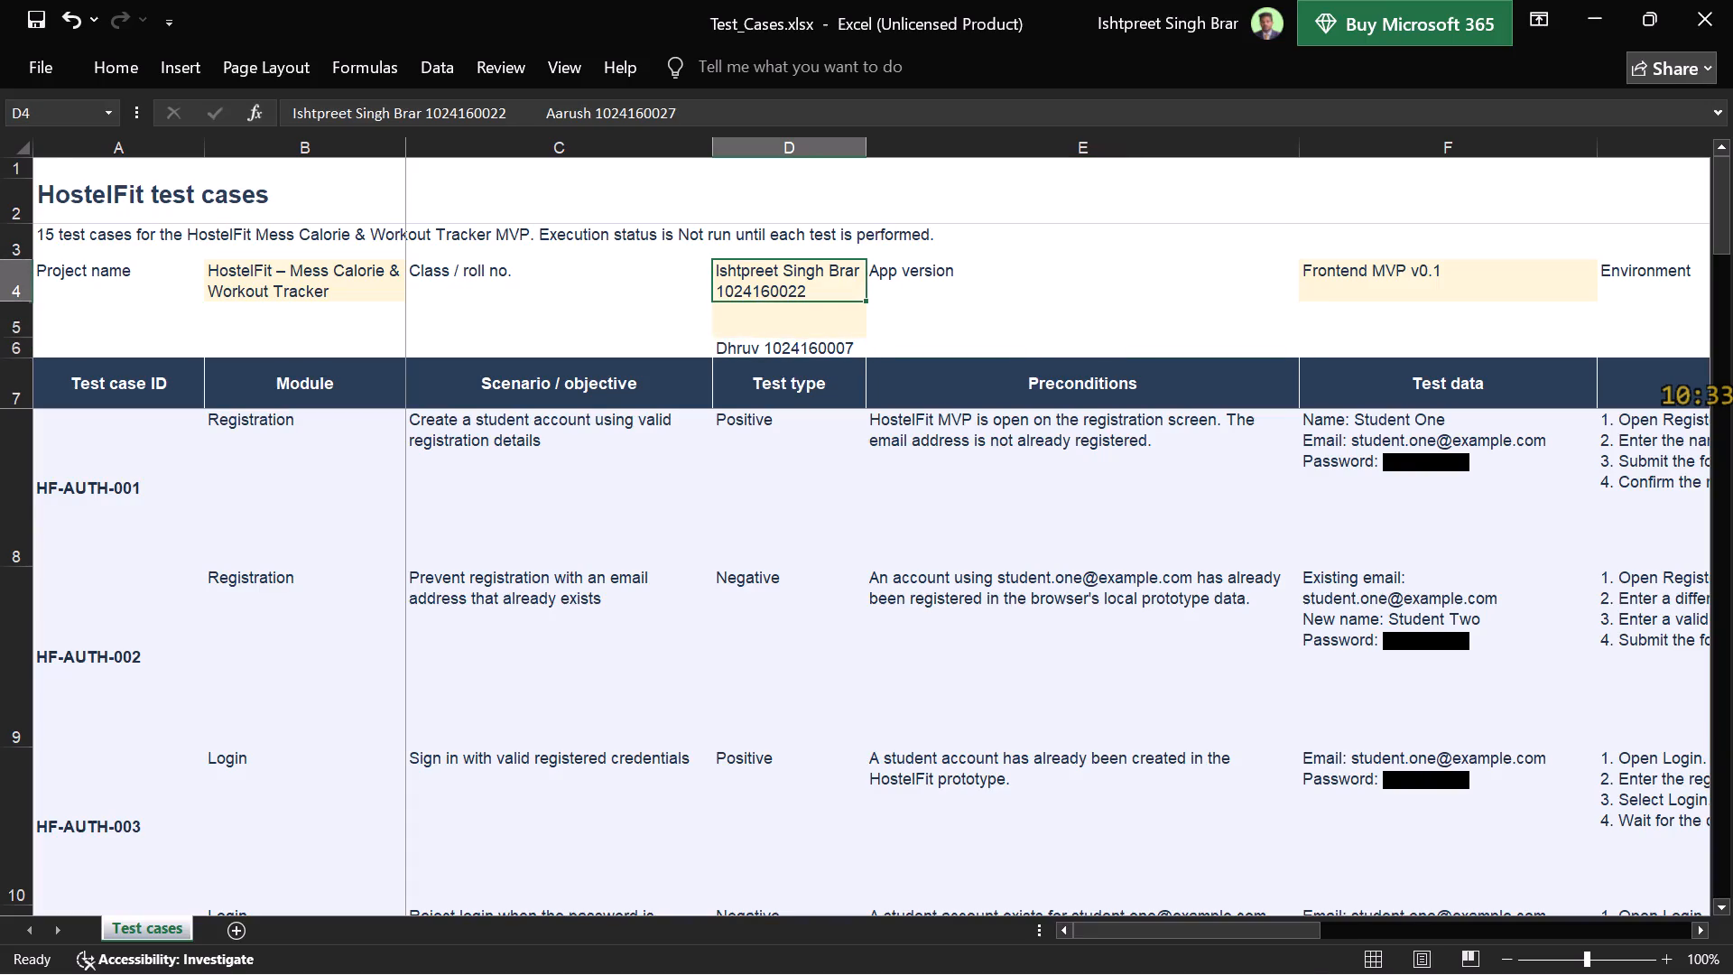
pyautogui.moveTo(823, 308); pyautogui.dragTo(814, 352)
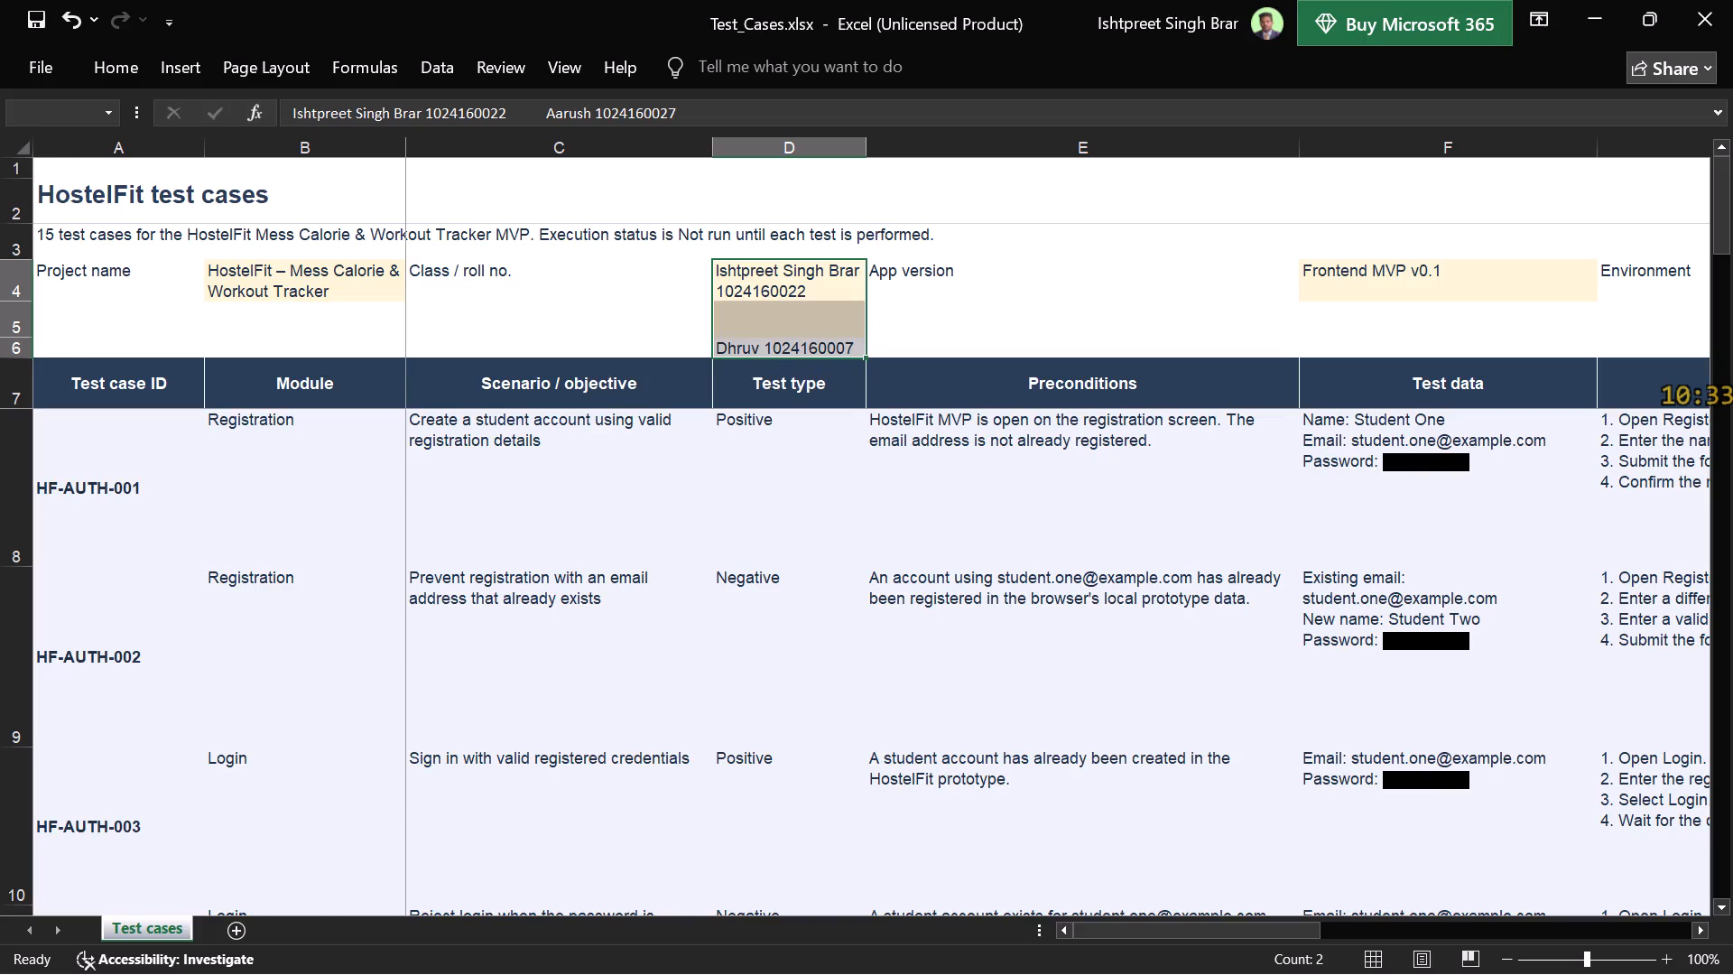
pyautogui.click(124, 60)
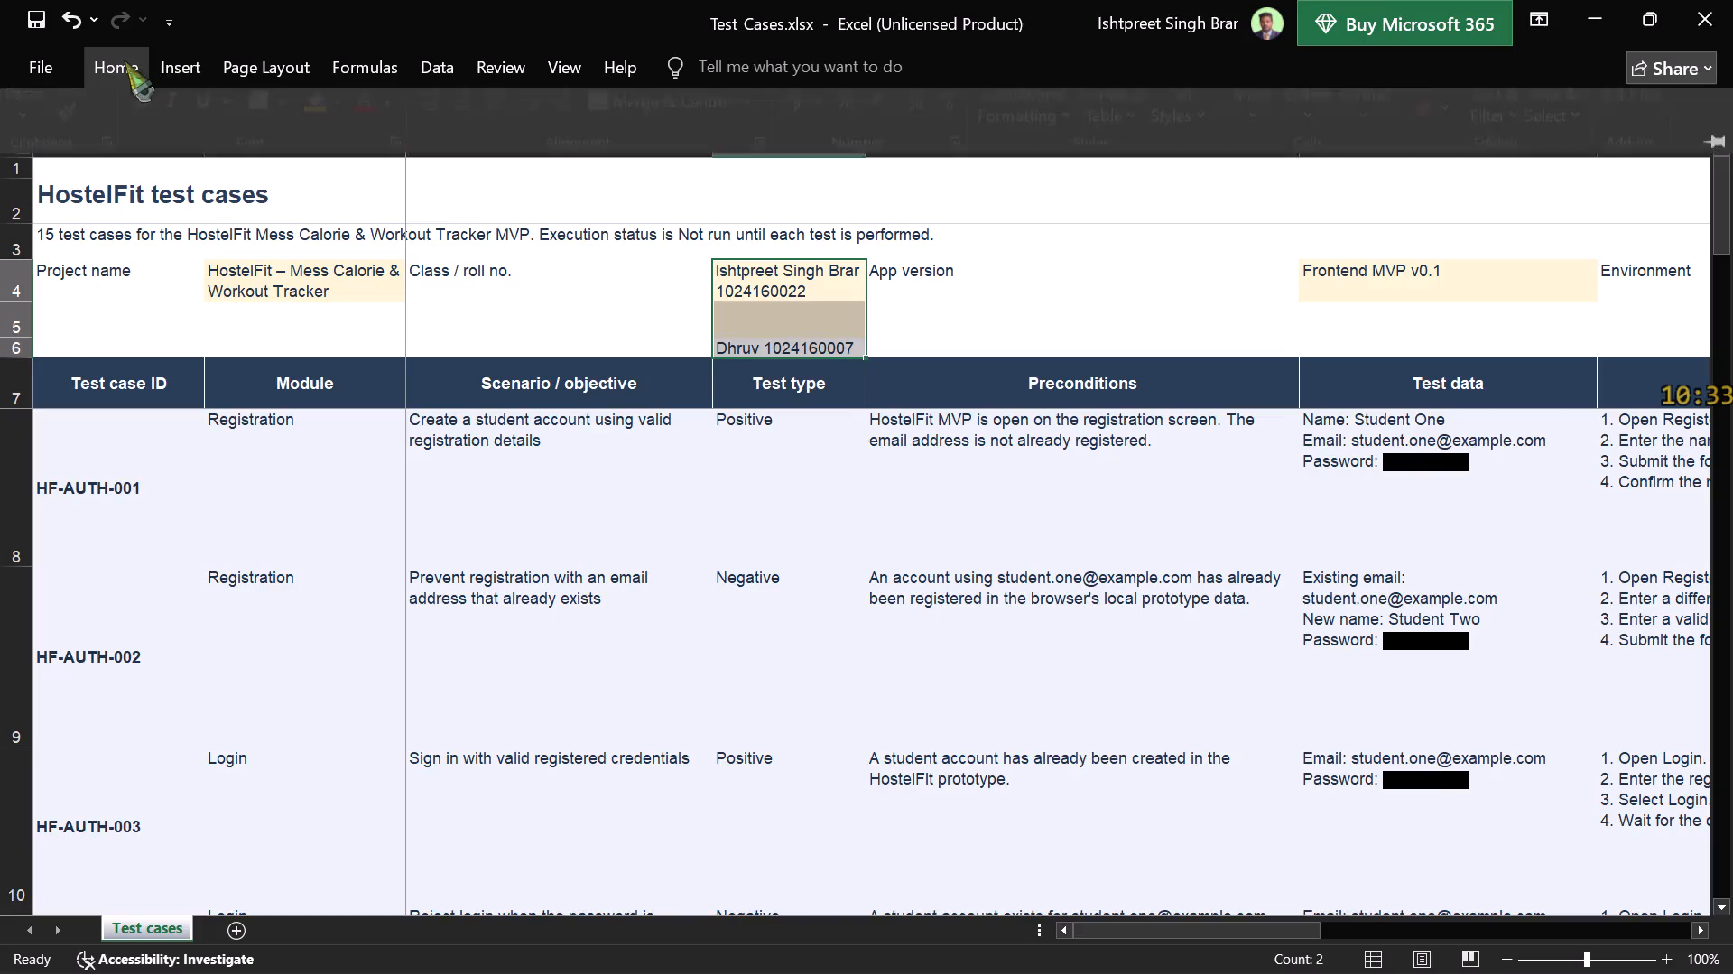
pyautogui.click(618, 157)
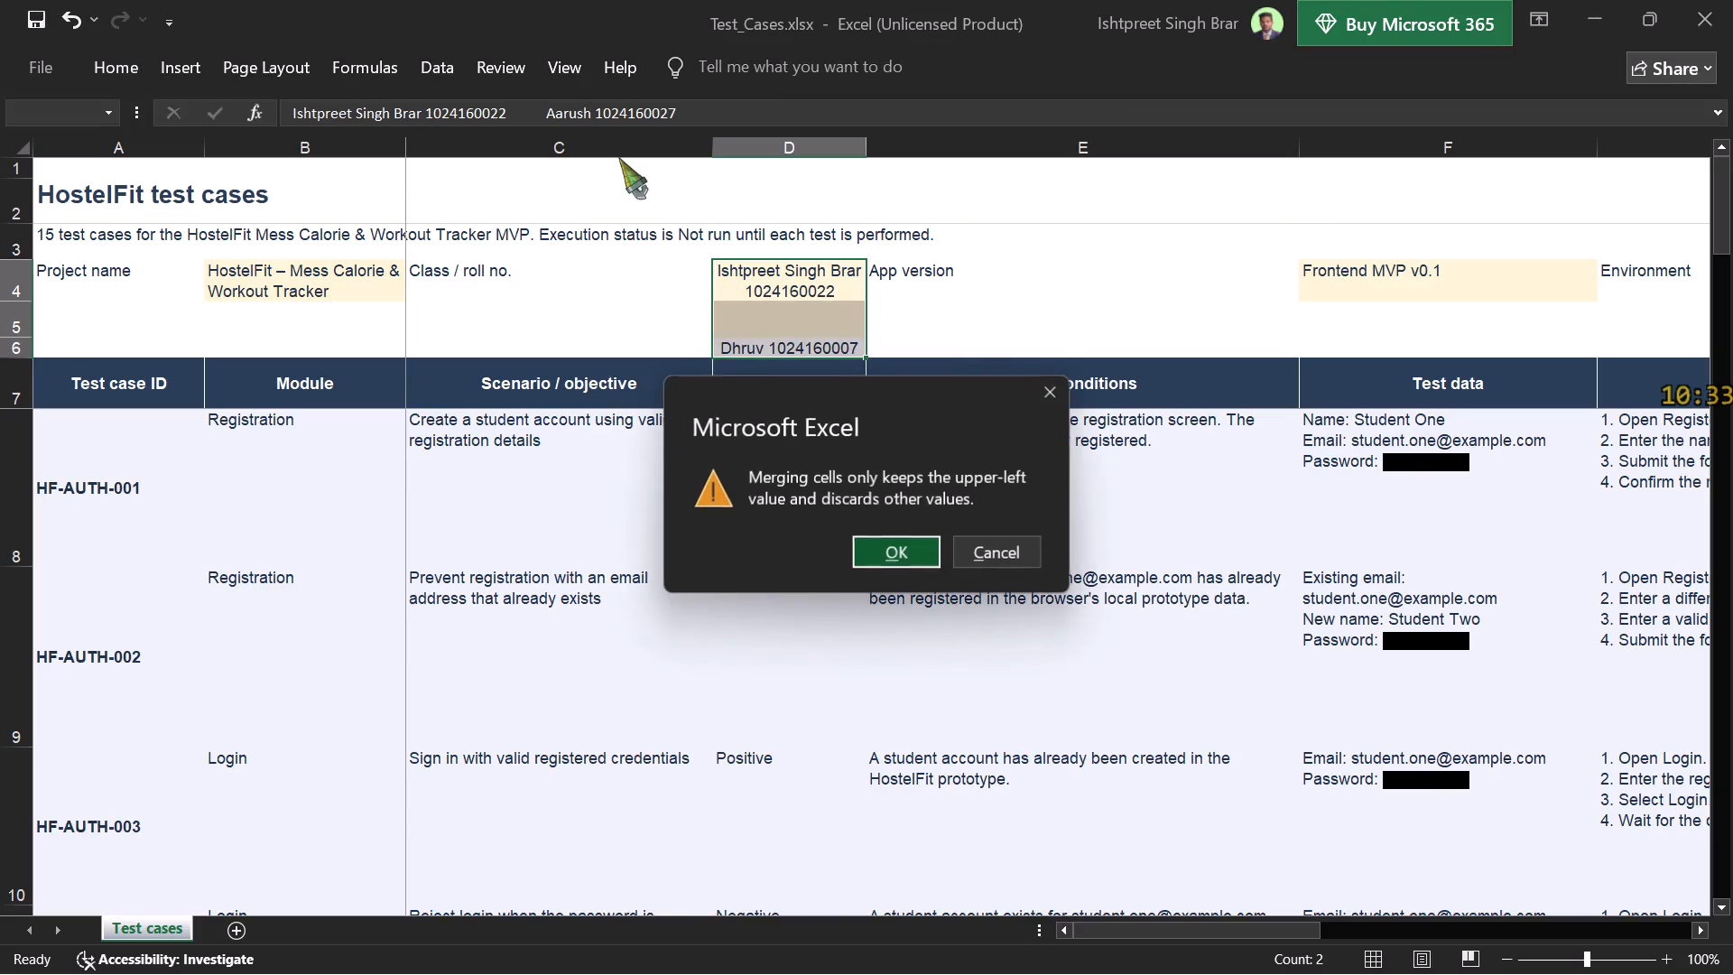
pyautogui.click(911, 547)
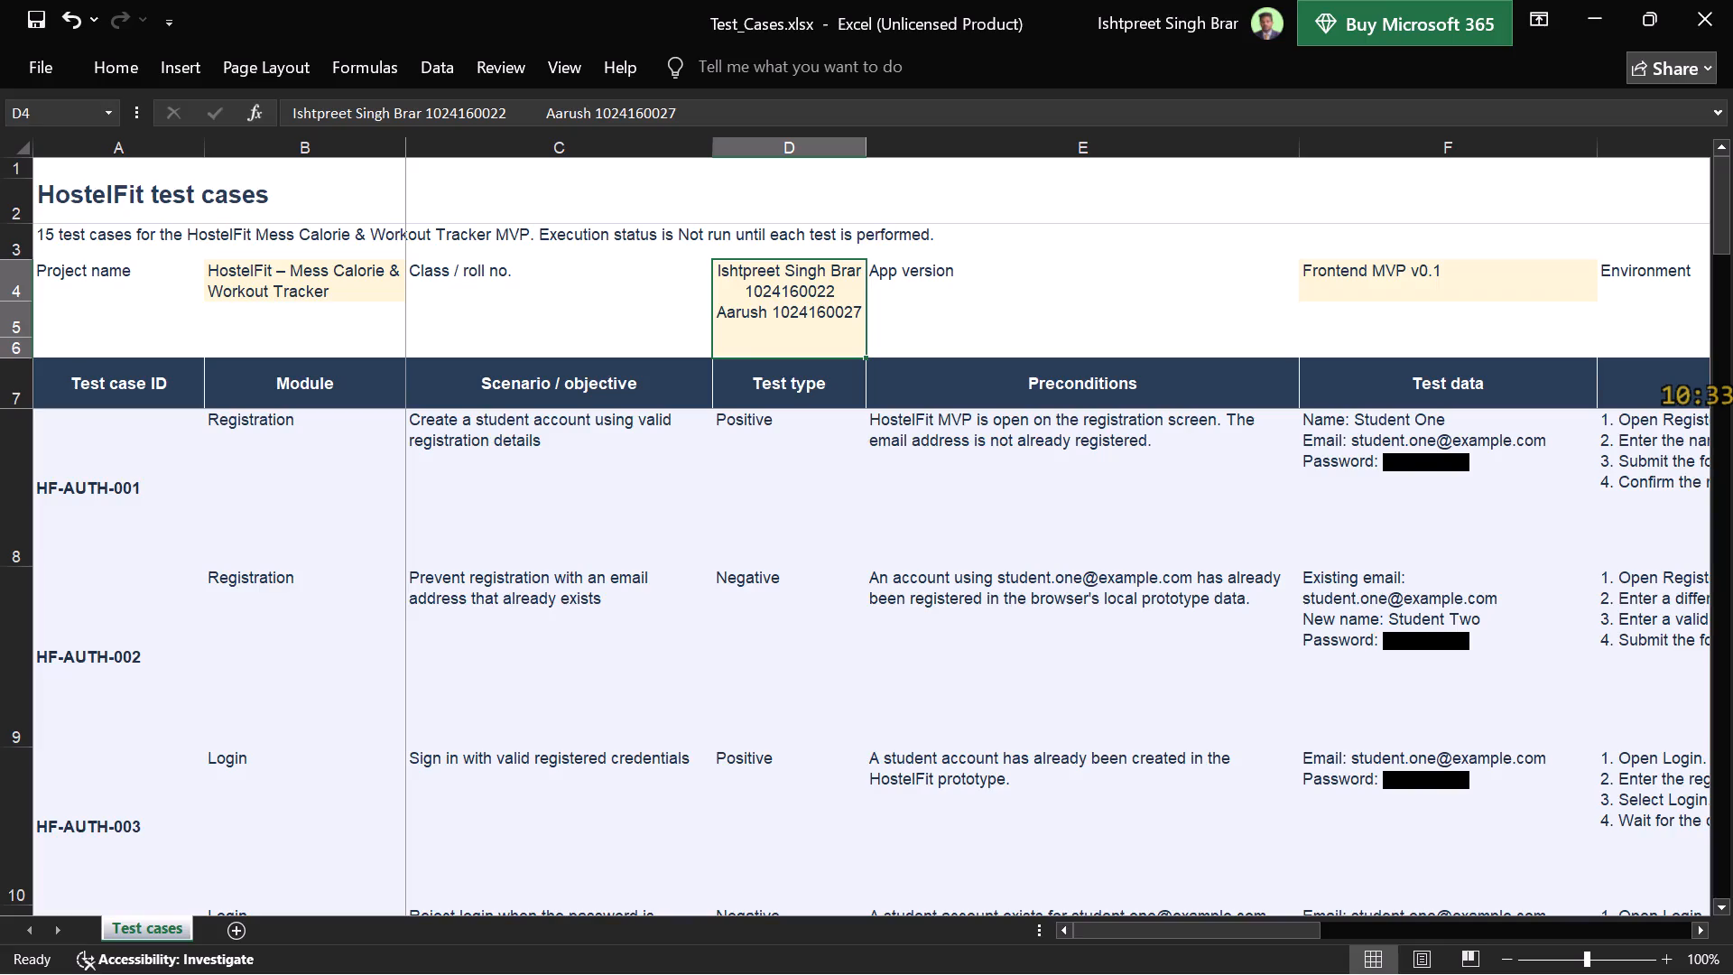
# Append the third team member's first name and roll number after the second member's entry in the merged D4 cell.
pyautogui.click(800, 329)
pyautogui.click(949, 337)
pyautogui.click(817, 330)
pyautogui.tripleClick(817, 330)
pyautogui.press('Right')
pyautogui.press('Right')
pyautogui.press('Right')
pyautogui.press('Right')
pyautogui.press('Right')
pyautogui.press('Right')
pyautogui.press('Right')
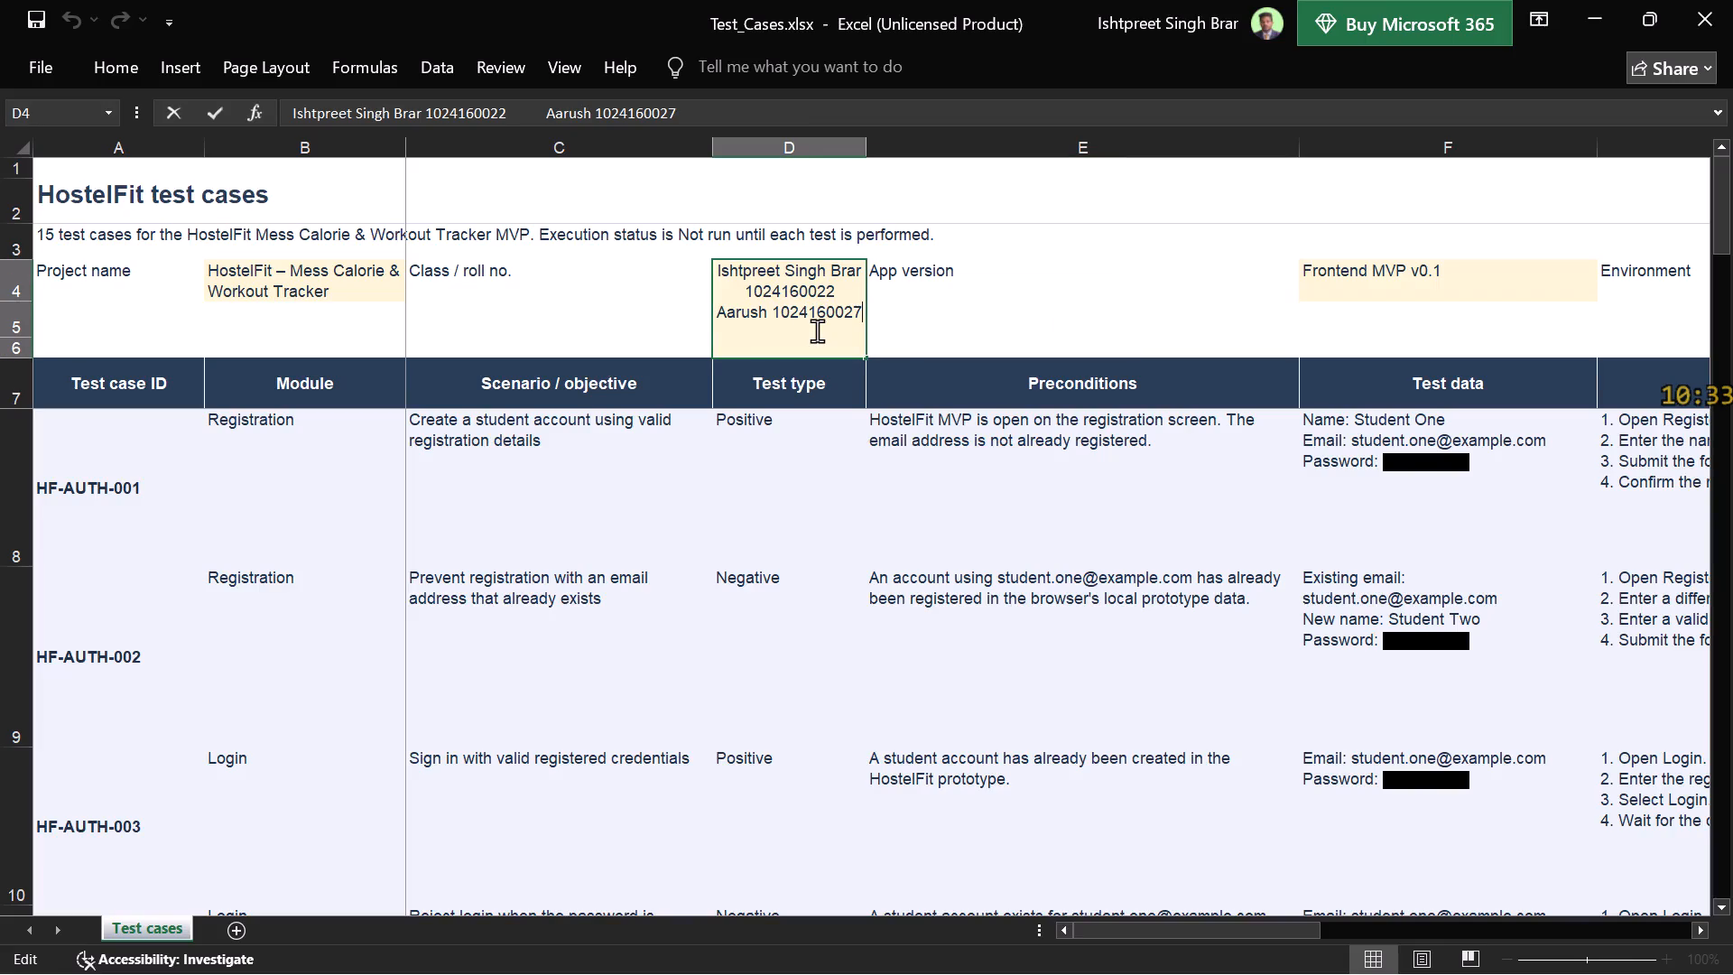
pyautogui.press('Right')
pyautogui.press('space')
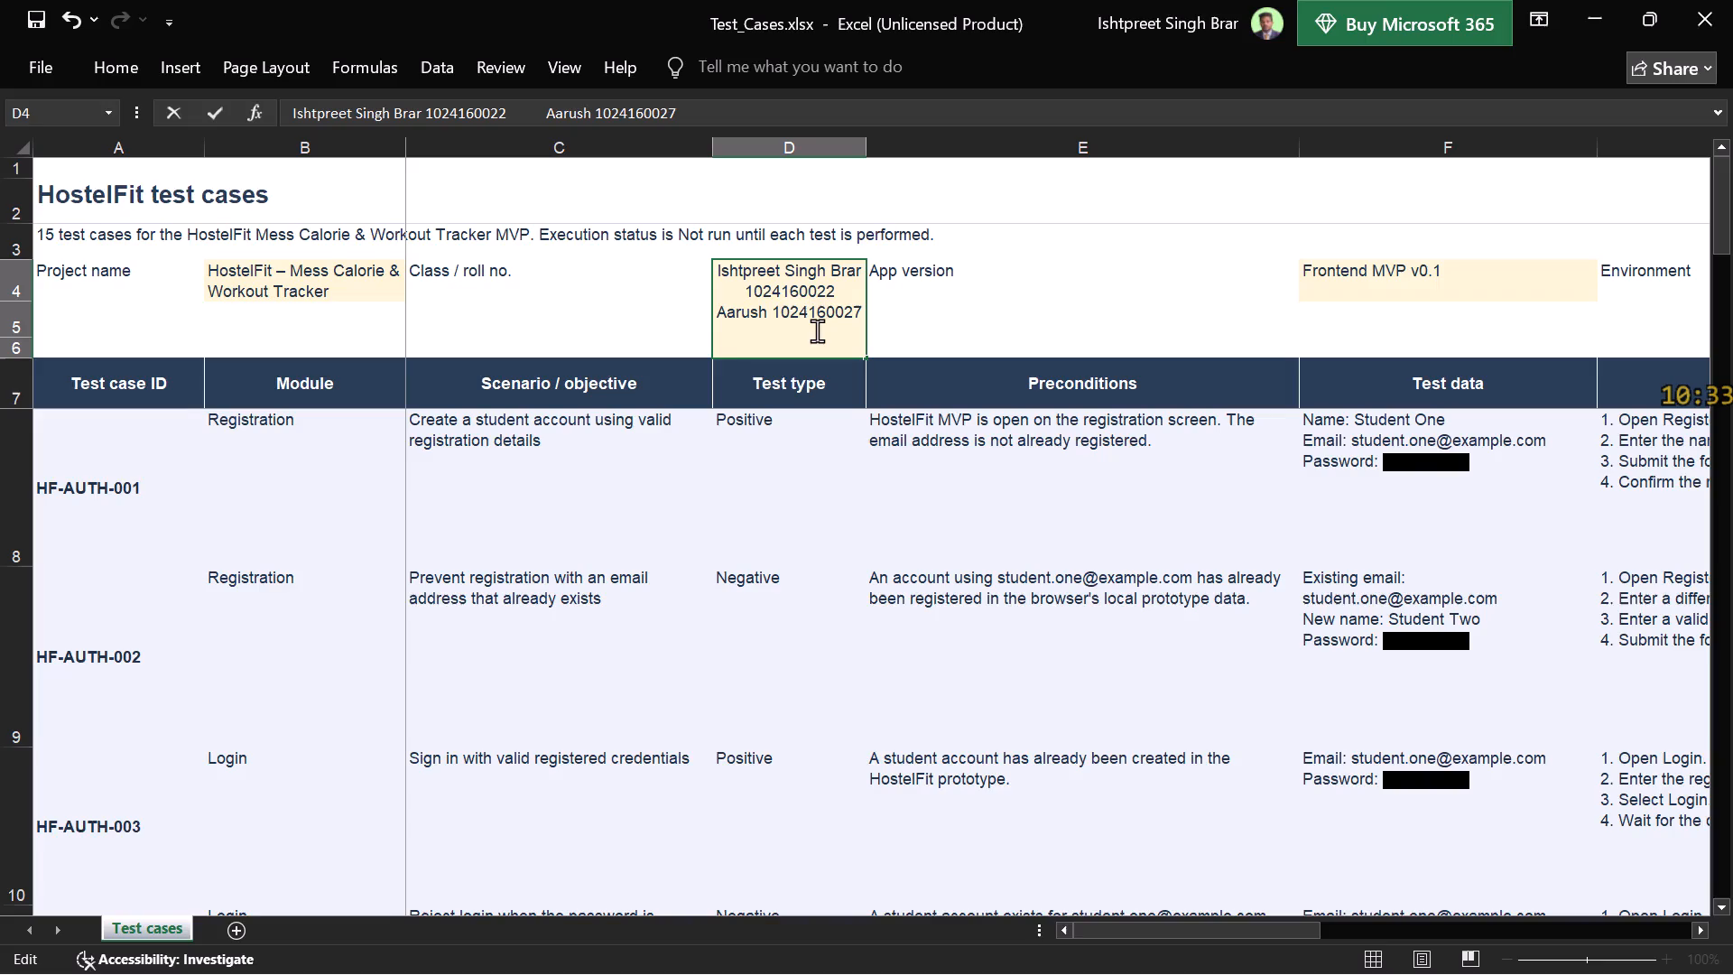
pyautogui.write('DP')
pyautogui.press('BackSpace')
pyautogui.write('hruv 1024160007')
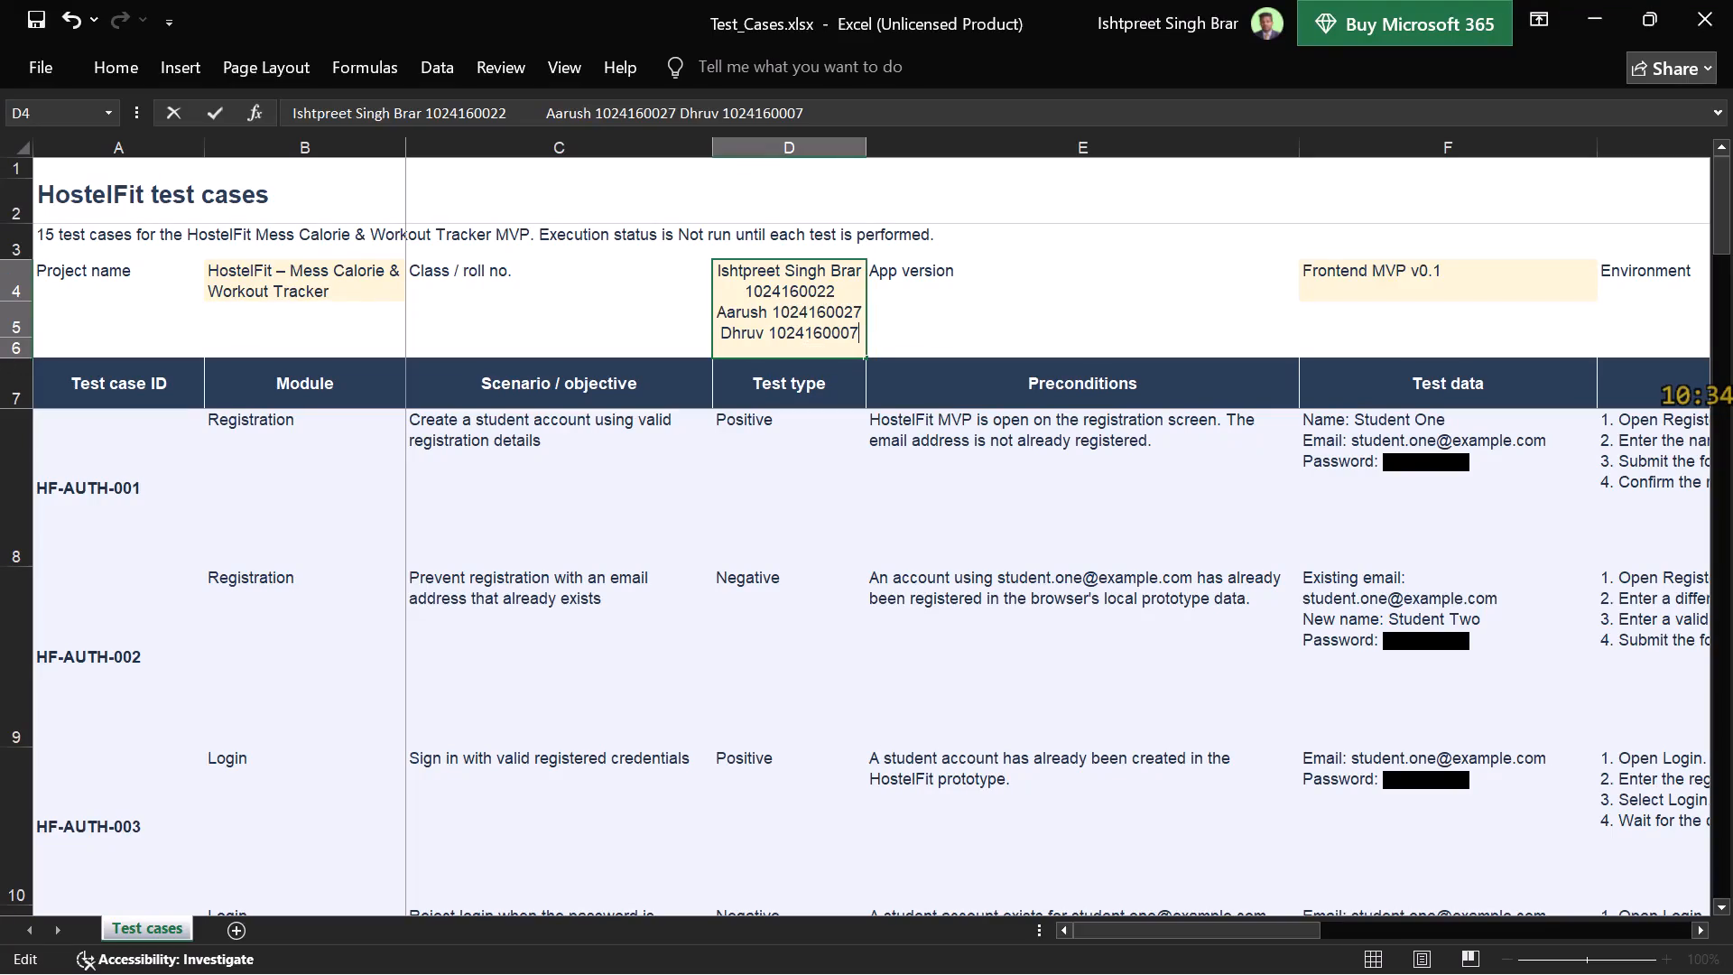
pyautogui.click(925, 349)
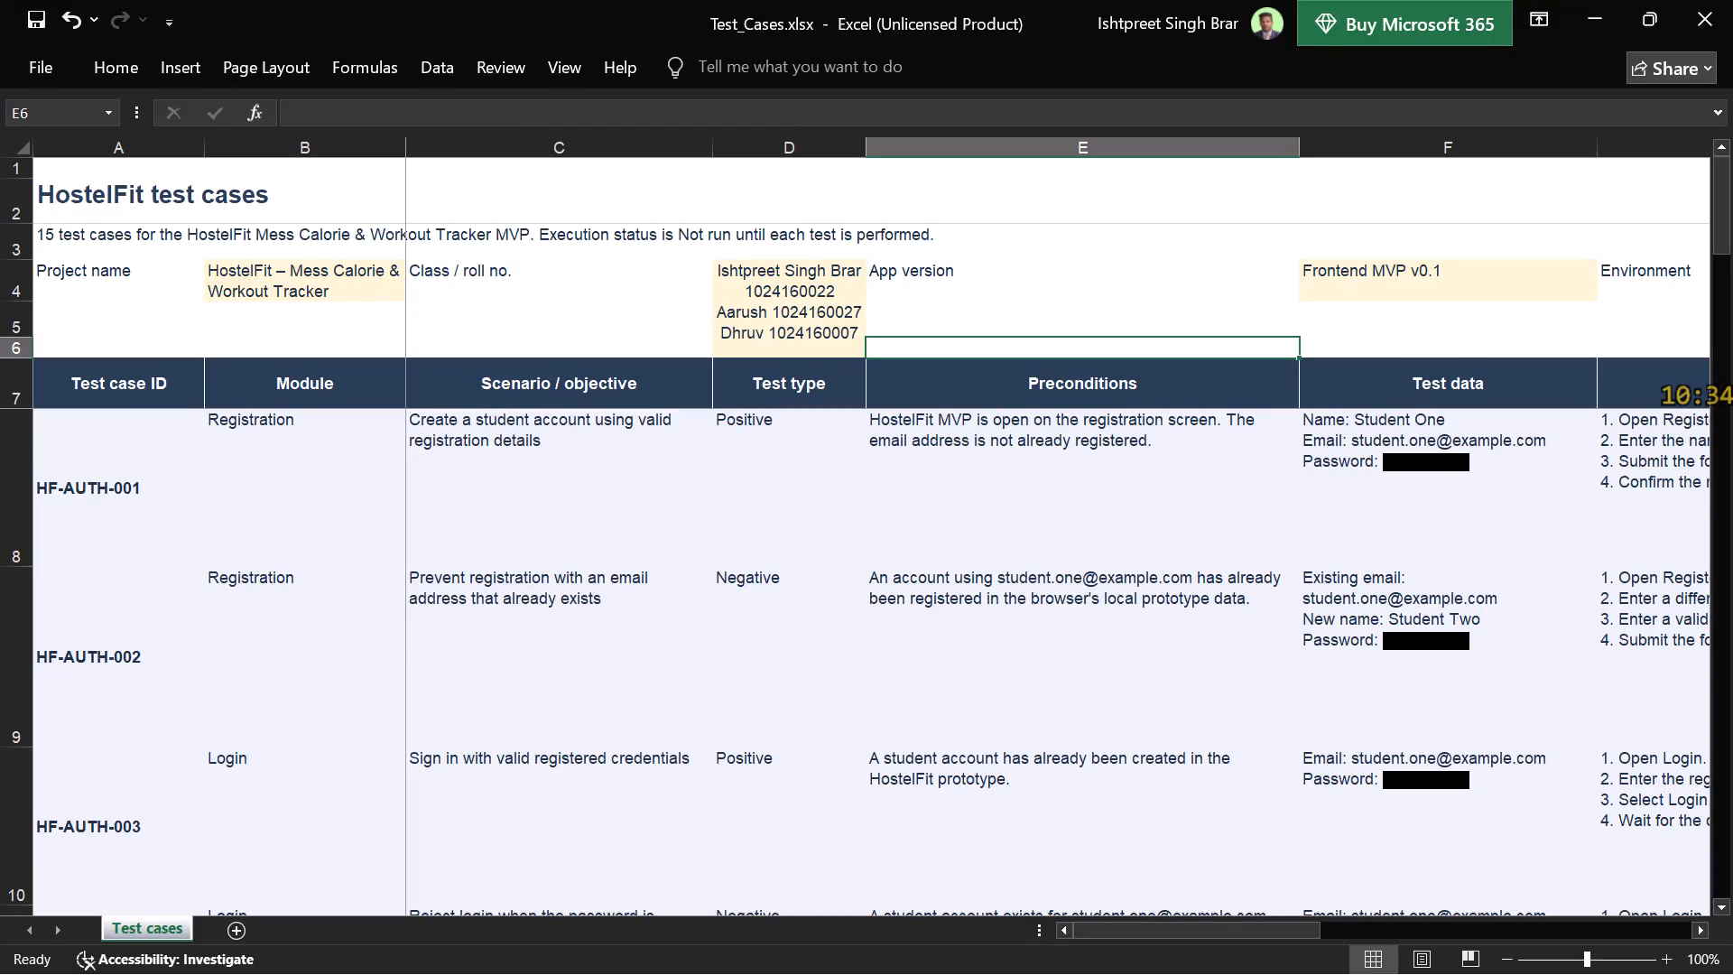
# Shorten the app version entry in cell F4 to v0.1 by removing the words Frontend MVP.
pyautogui.doubleClick(1396, 287)
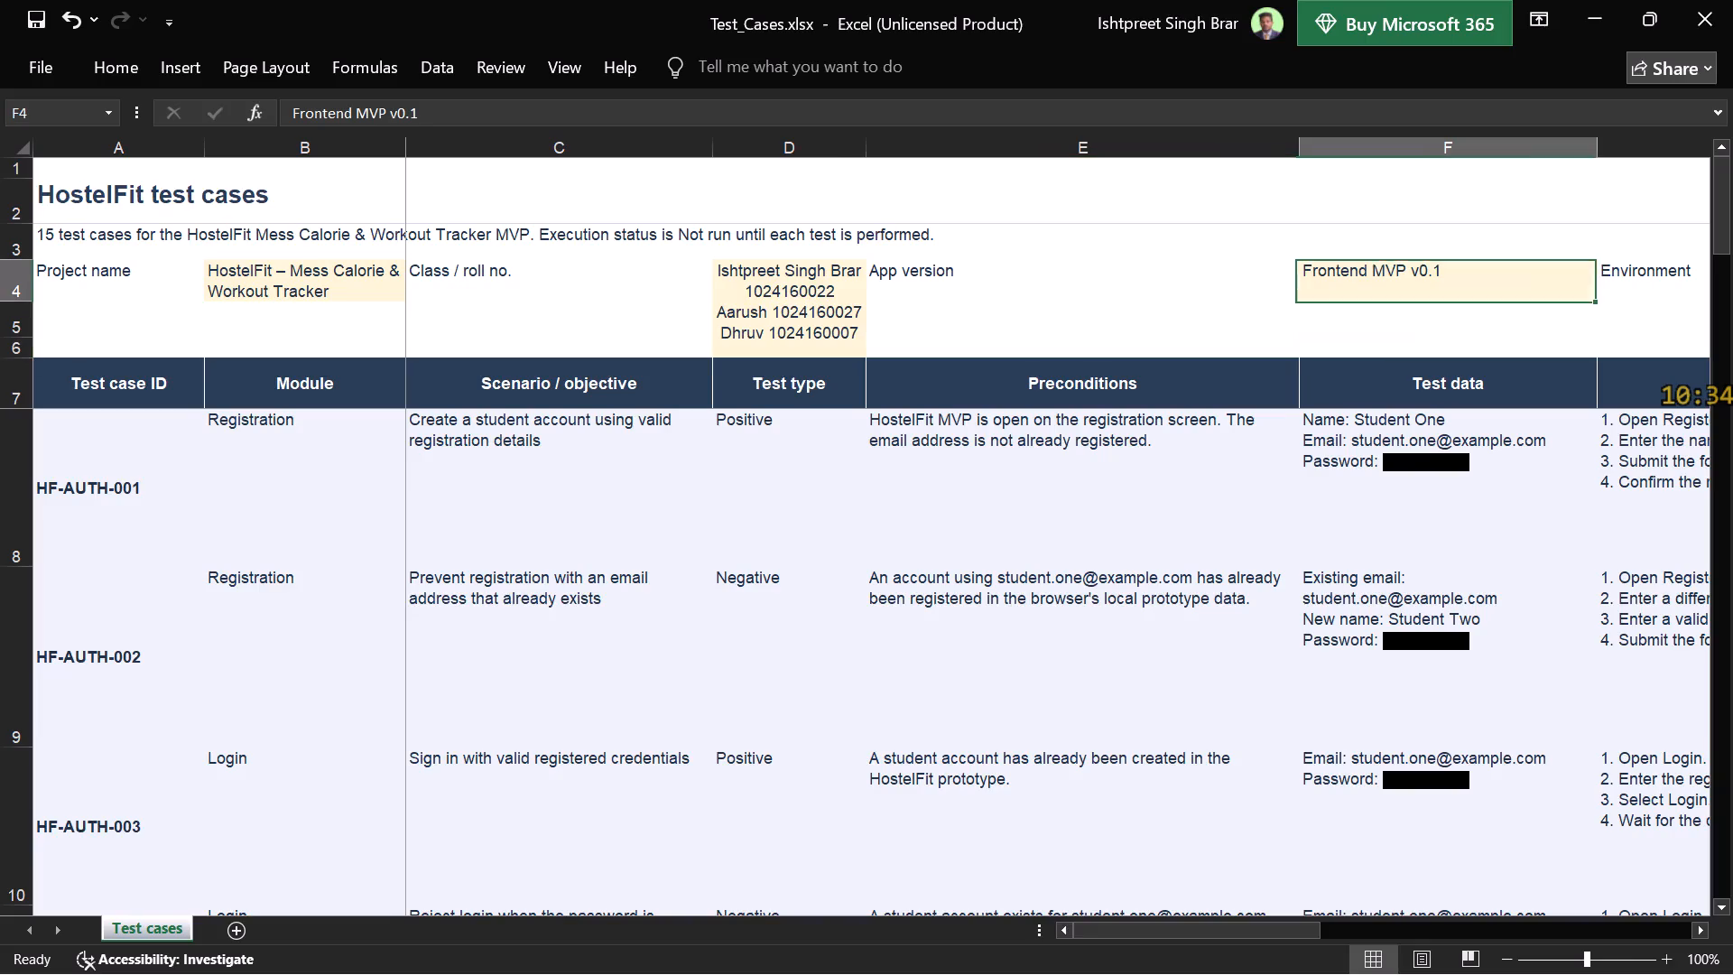
pyautogui.tripleClick(1395, 290)
pyautogui.click(1395, 290)
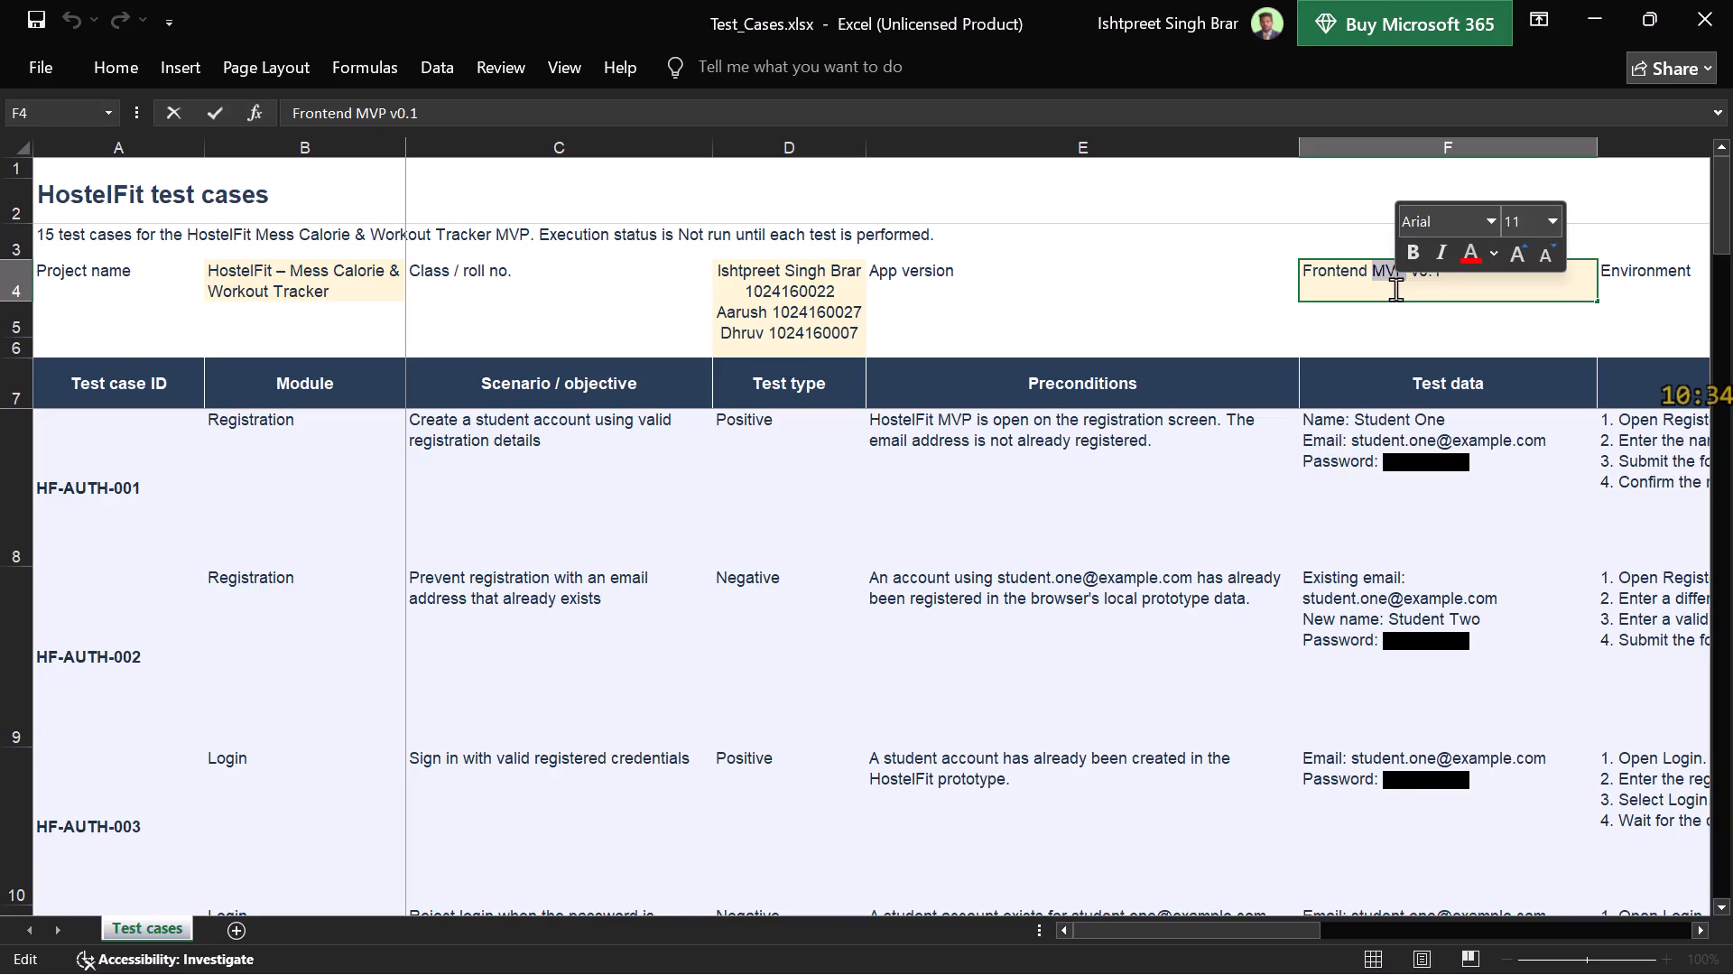
pyautogui.hotkey('ctrl', 'BackSpace')
pyautogui.hotkey('ctrl', 'BackSpace')
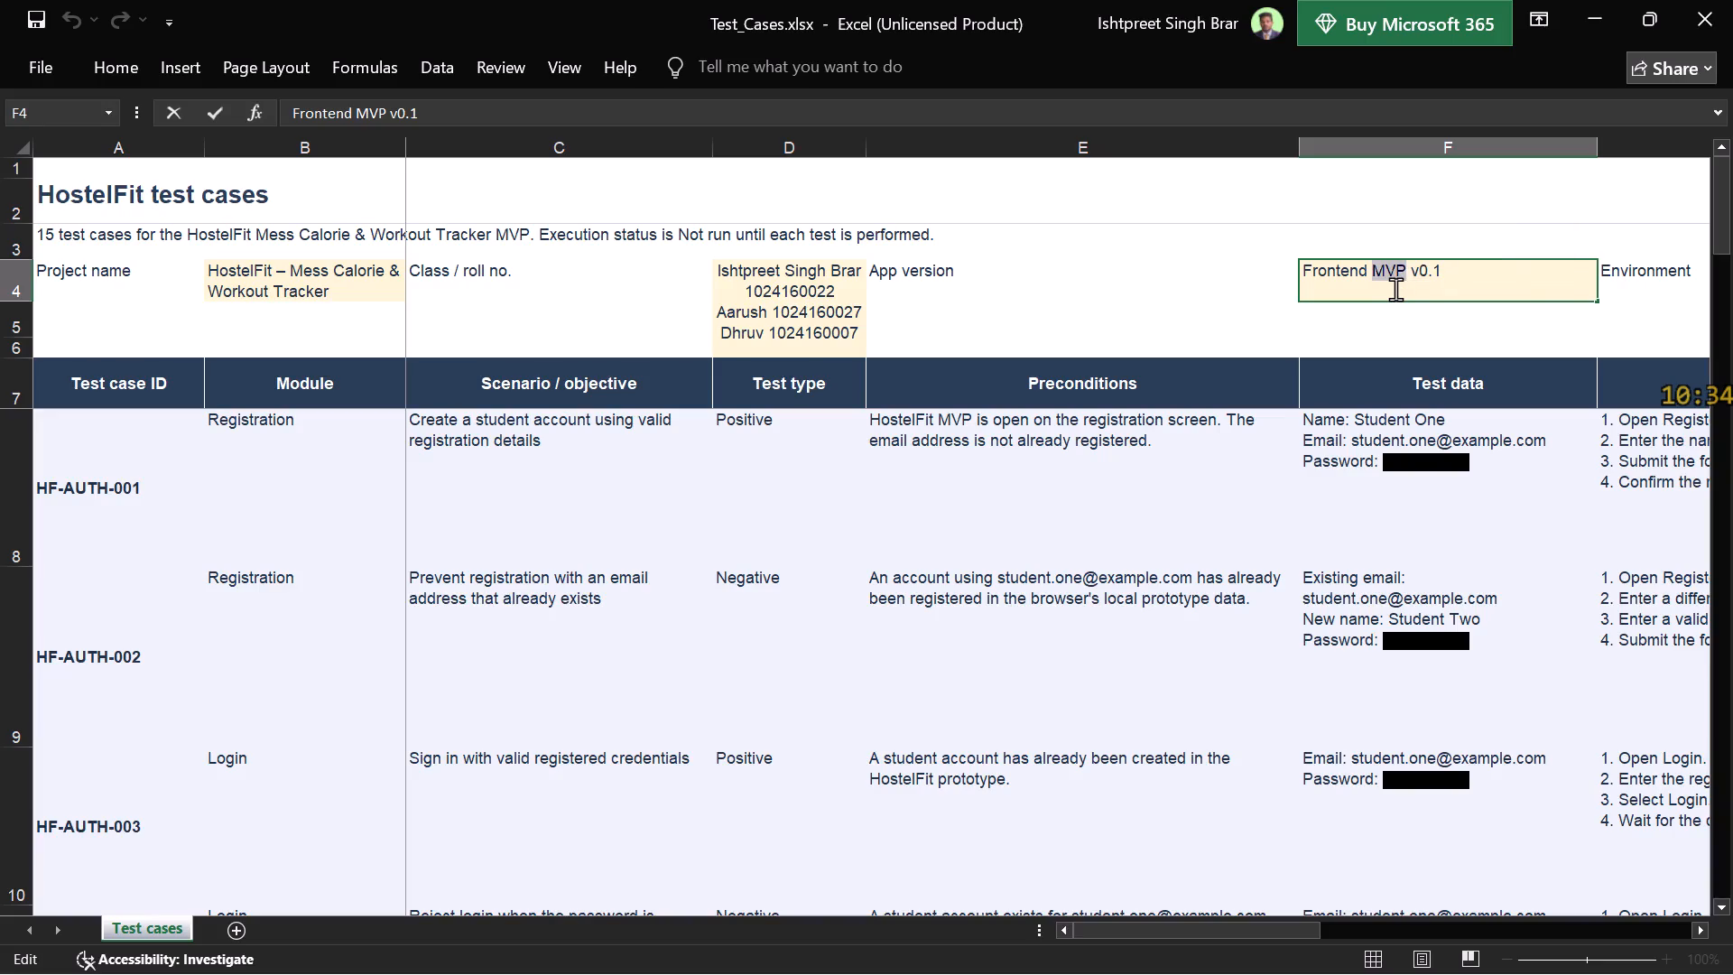
pyautogui.press('BackSpace')
pyautogui.press('BackSpace')
pyautogui.press('BackSpace')
pyautogui.press('BackSpace')
pyautogui.press('BackSpace')
pyautogui.press('BackSpace')
pyautogui.press('BackSpace')
pyautogui.press('BackSpace')
pyautogui.press('BackSpace')
pyautogui.press('BackSpace')
pyautogui.press('BackSpace')
pyautogui.press('BackSpace')
pyautogui.press('BackSpace')
pyautogui.press('BackSpace')
pyautogui.press('BackSpace')
pyautogui.press('BackSpace')
pyautogui.press('BackSpace')
pyautogui.press('BackSpace')
pyautogui.press('BackSpace')
pyautogui.press('BackSpace')
pyautogui.press('Delete')
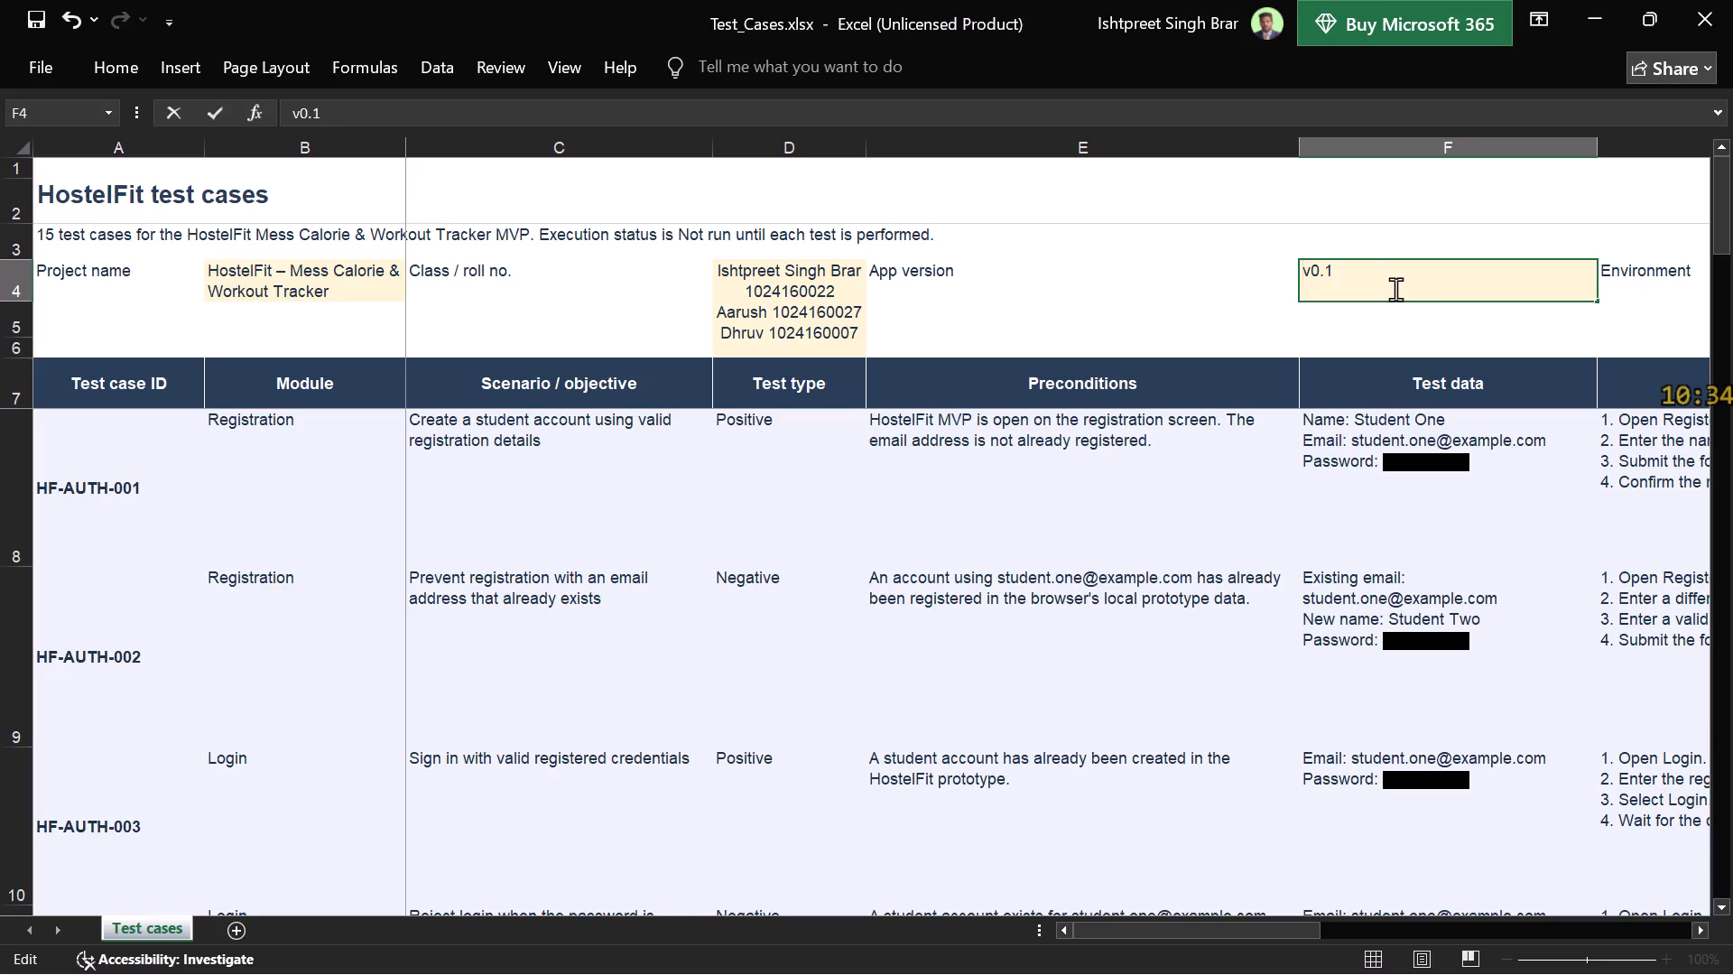
pyautogui.click(1135, 314)
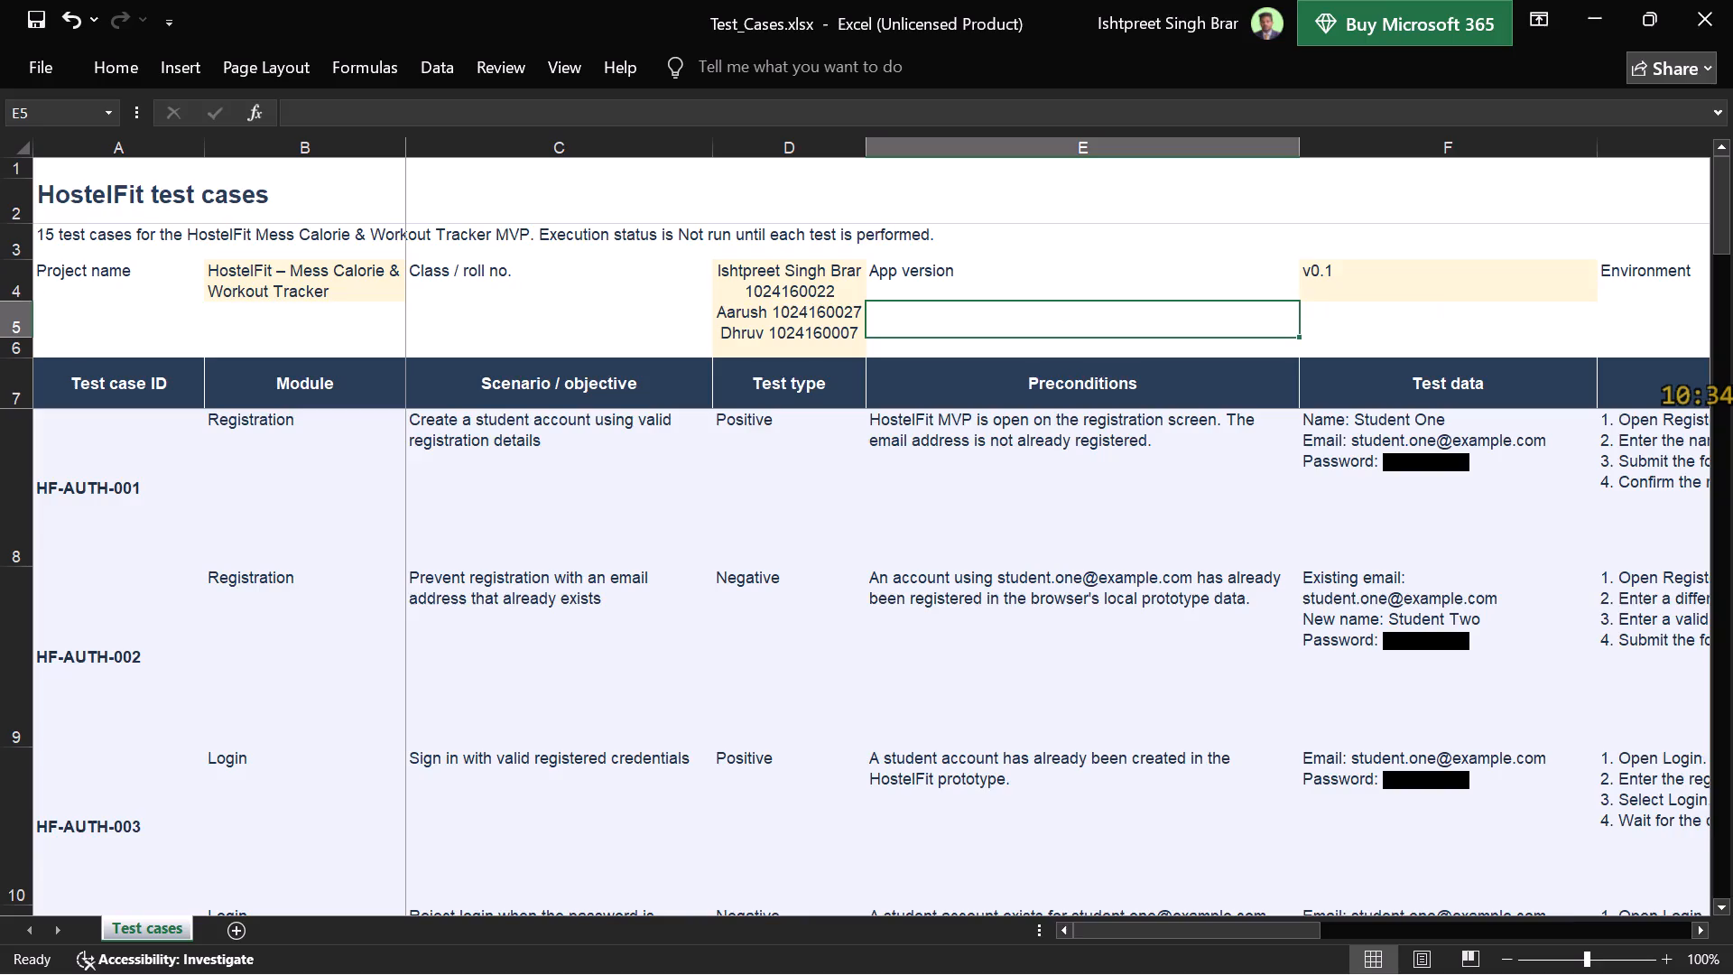
# Open the Environment entry in cell H4 for editing, with the insertion point right after localStorage.
pyautogui.hscroll(-12, 1135, 314)
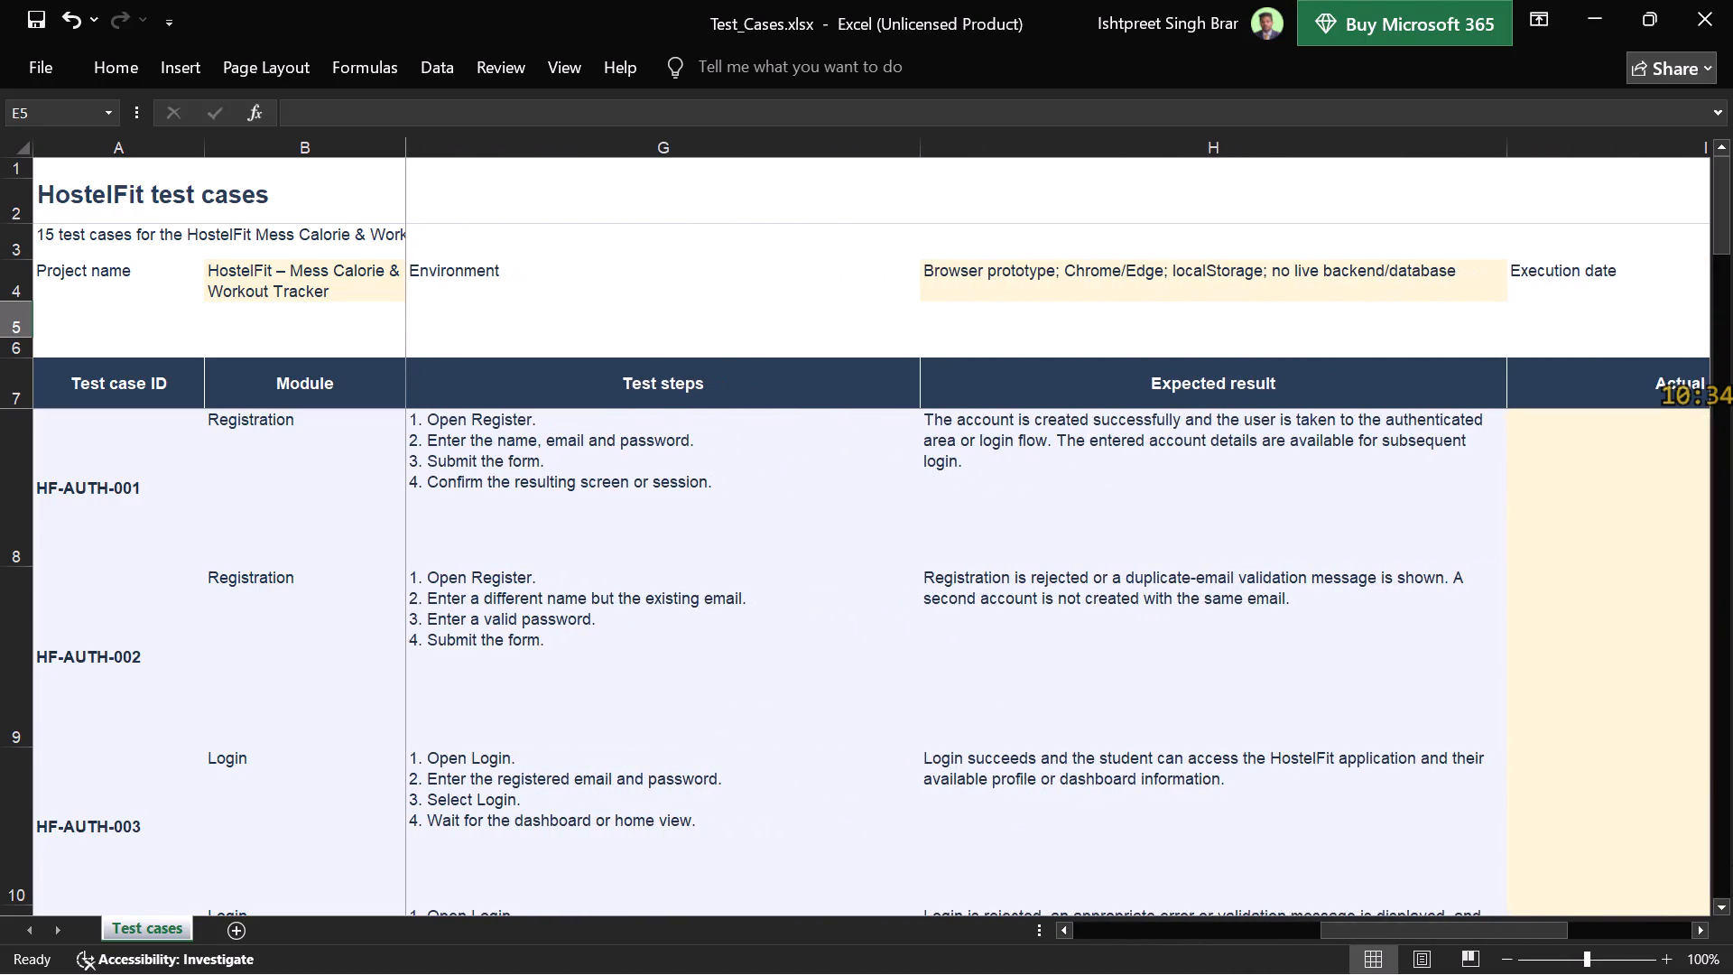
pyautogui.doubleClick(1214, 275)
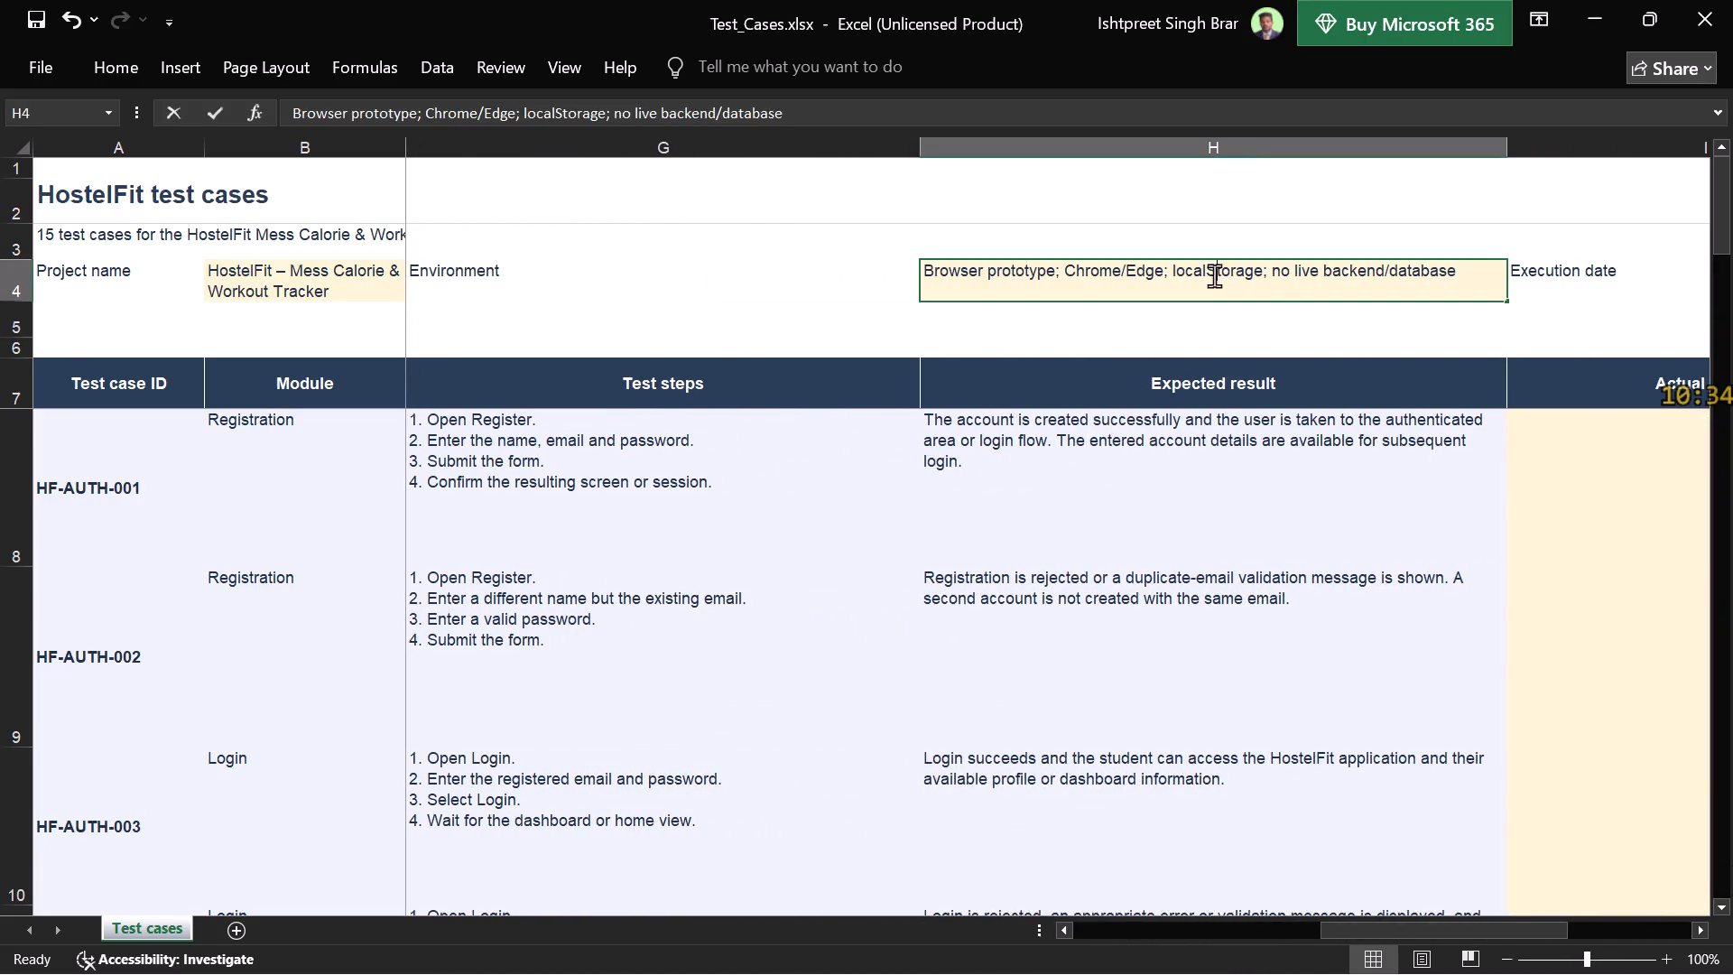
pyautogui.click(1263, 291)
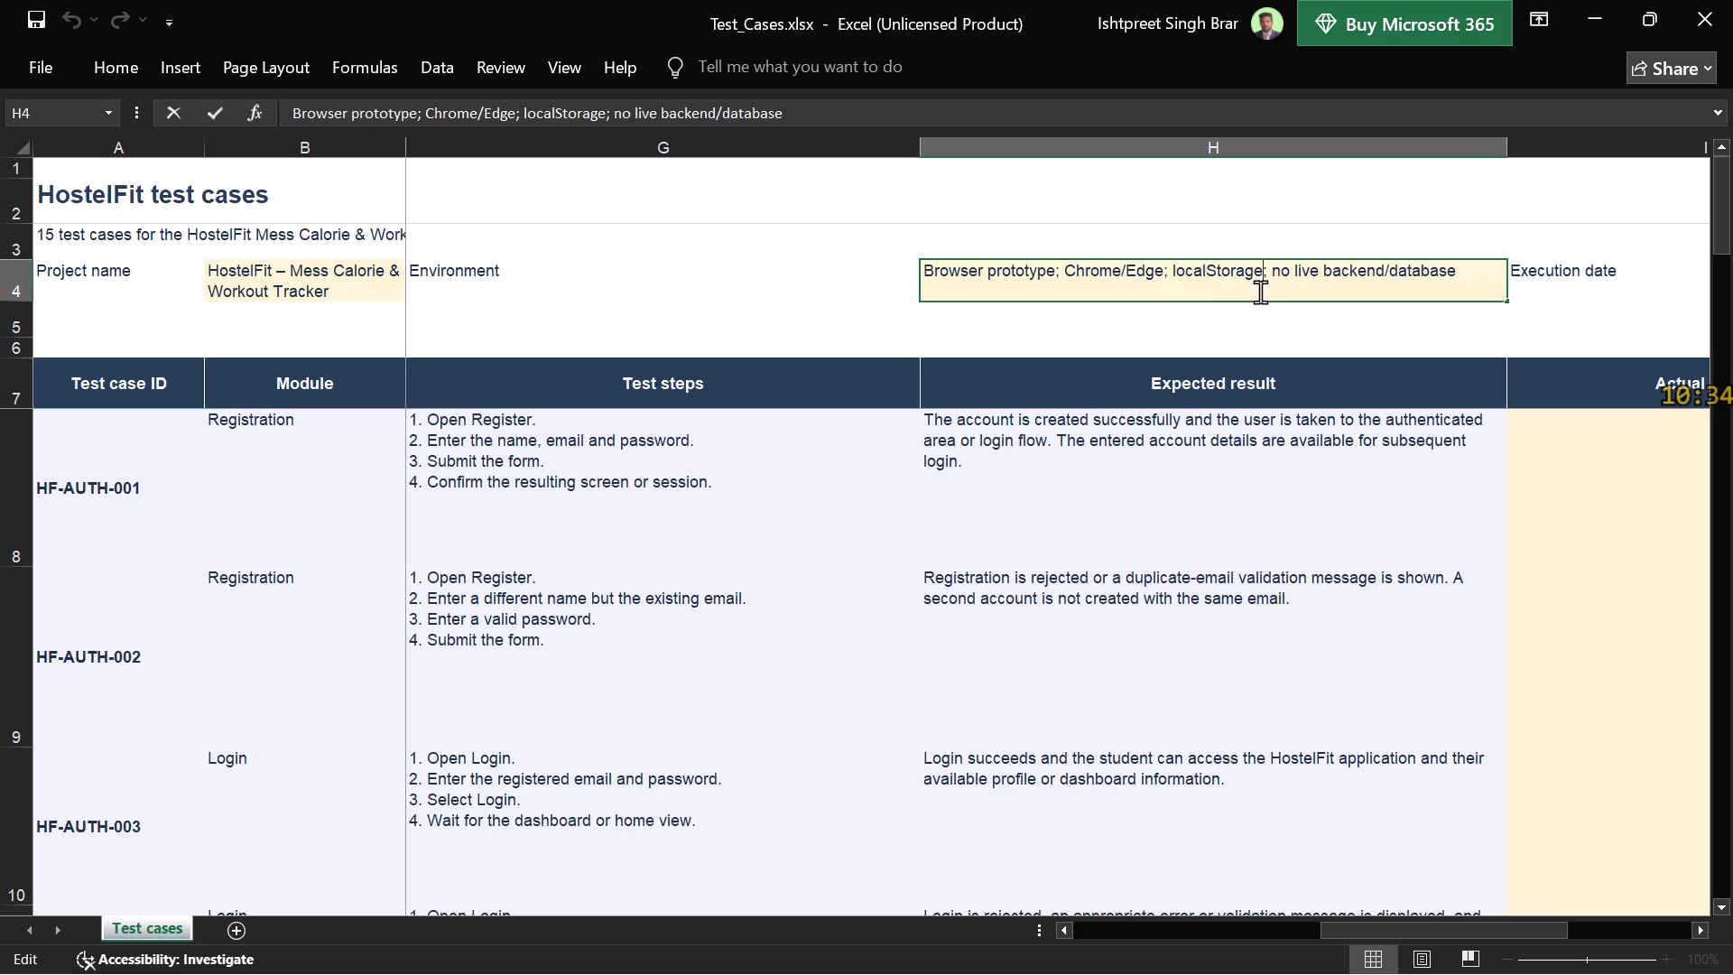
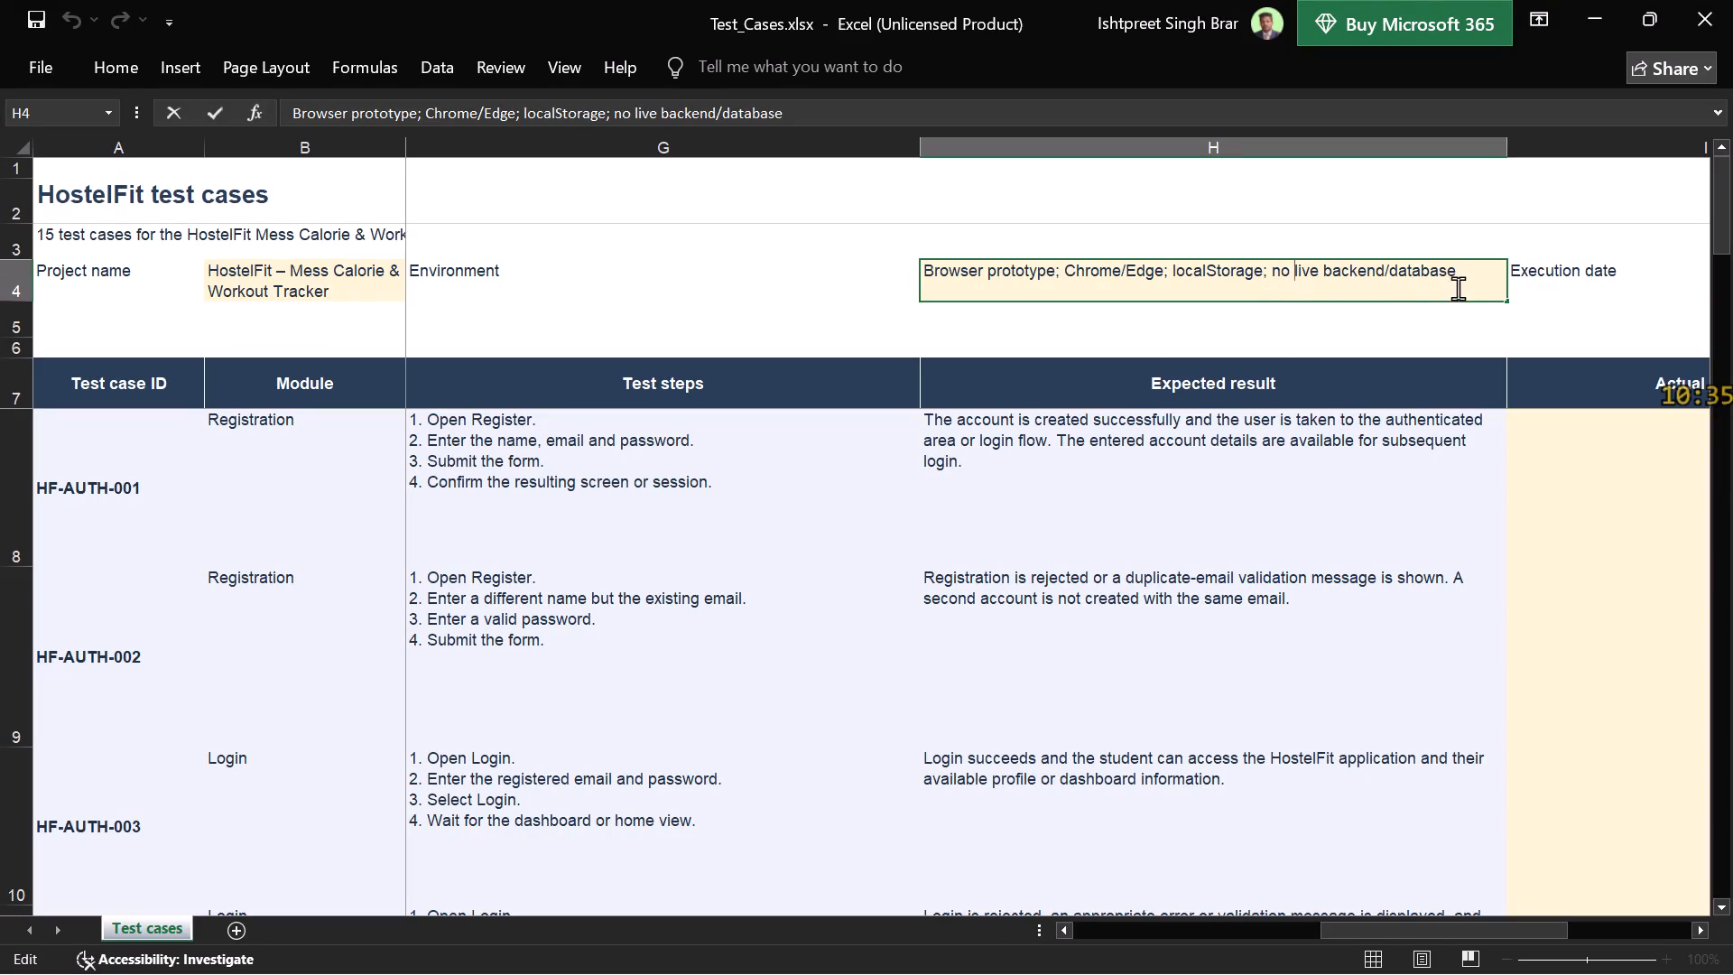
# Clear the entire Environment entry from cell H4, leaving the cell blank.
pyautogui.click(1459, 292)
pyautogui.doubleClick(1284, 278)
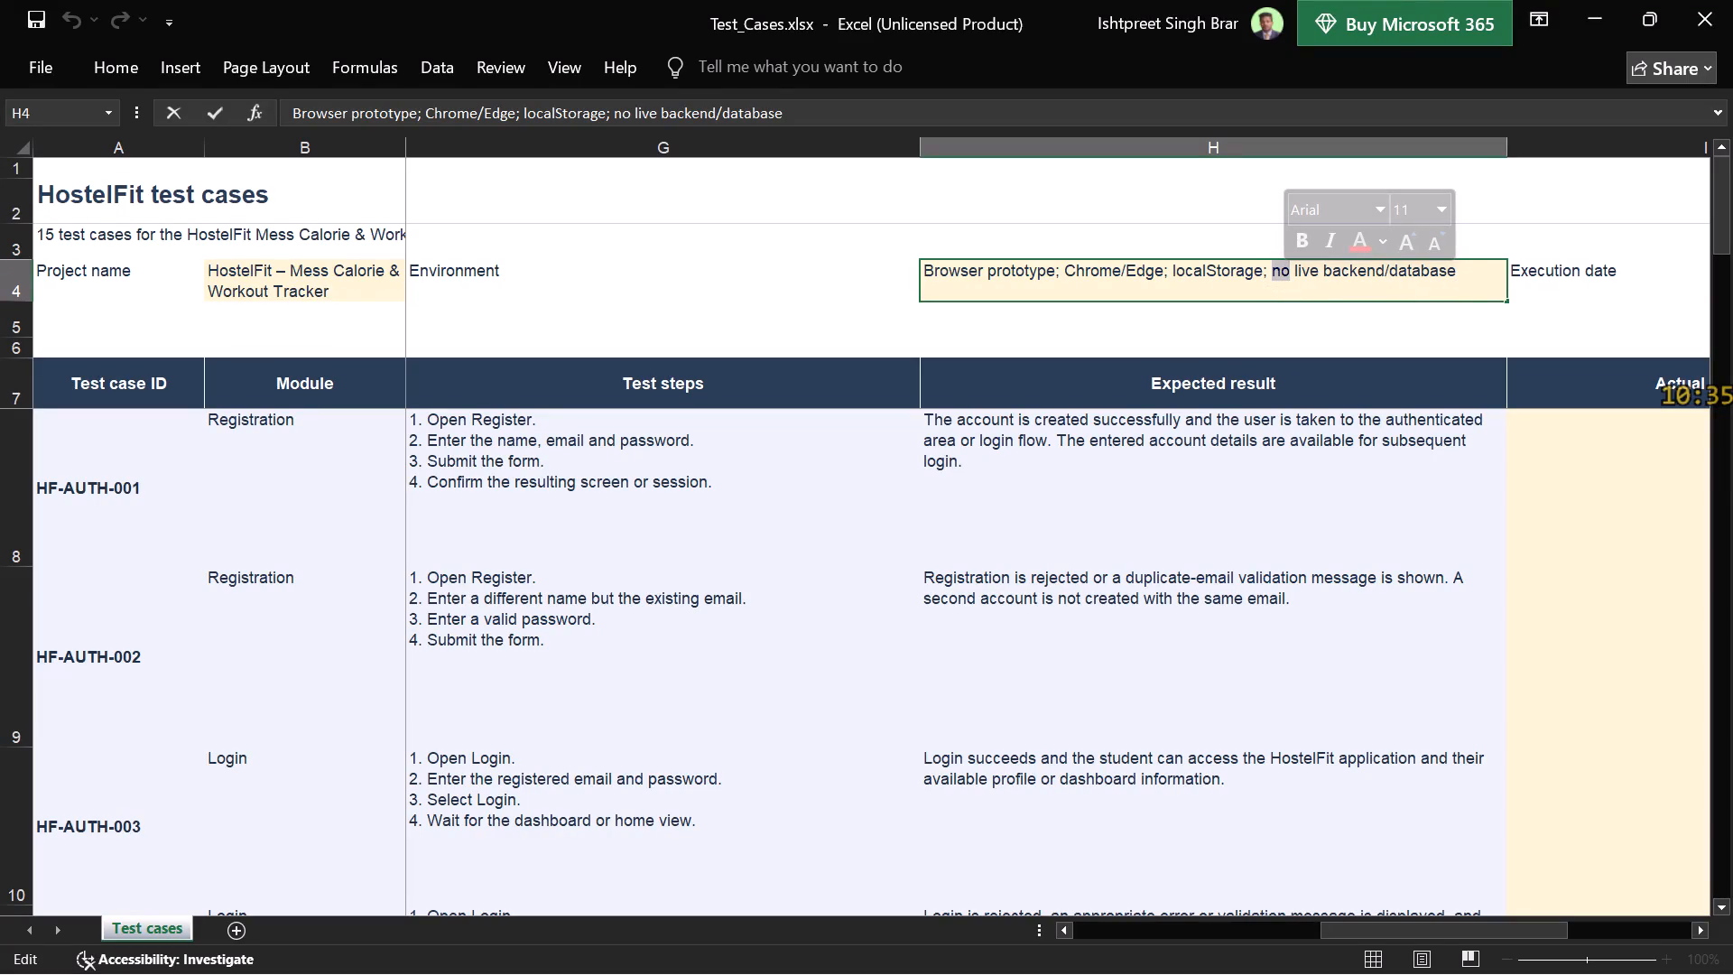
pyautogui.click(1243, 279)
pyautogui.hotkey('ctrl', 'a')
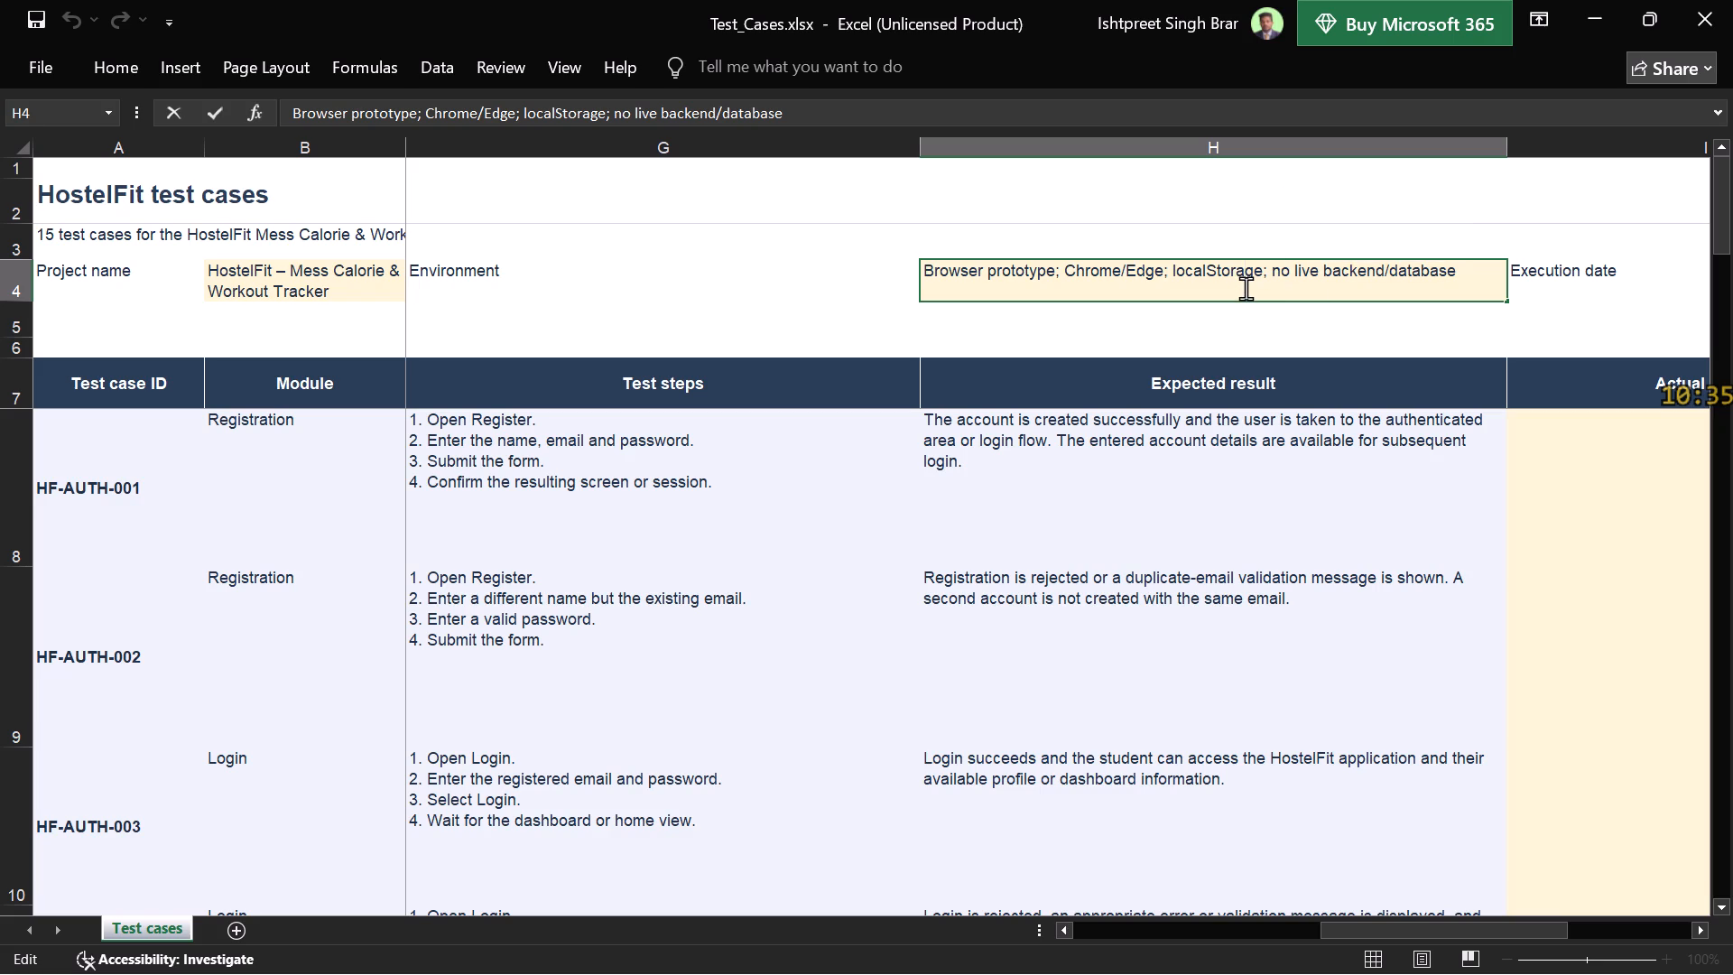
pyautogui.click(1246, 288)
pyautogui.hotkey('ctrl', 'a')
pyautogui.keyDown('ctrl'); pyautogui.tripleClick(1246, 288); pyautogui.keyUp('ctrl')
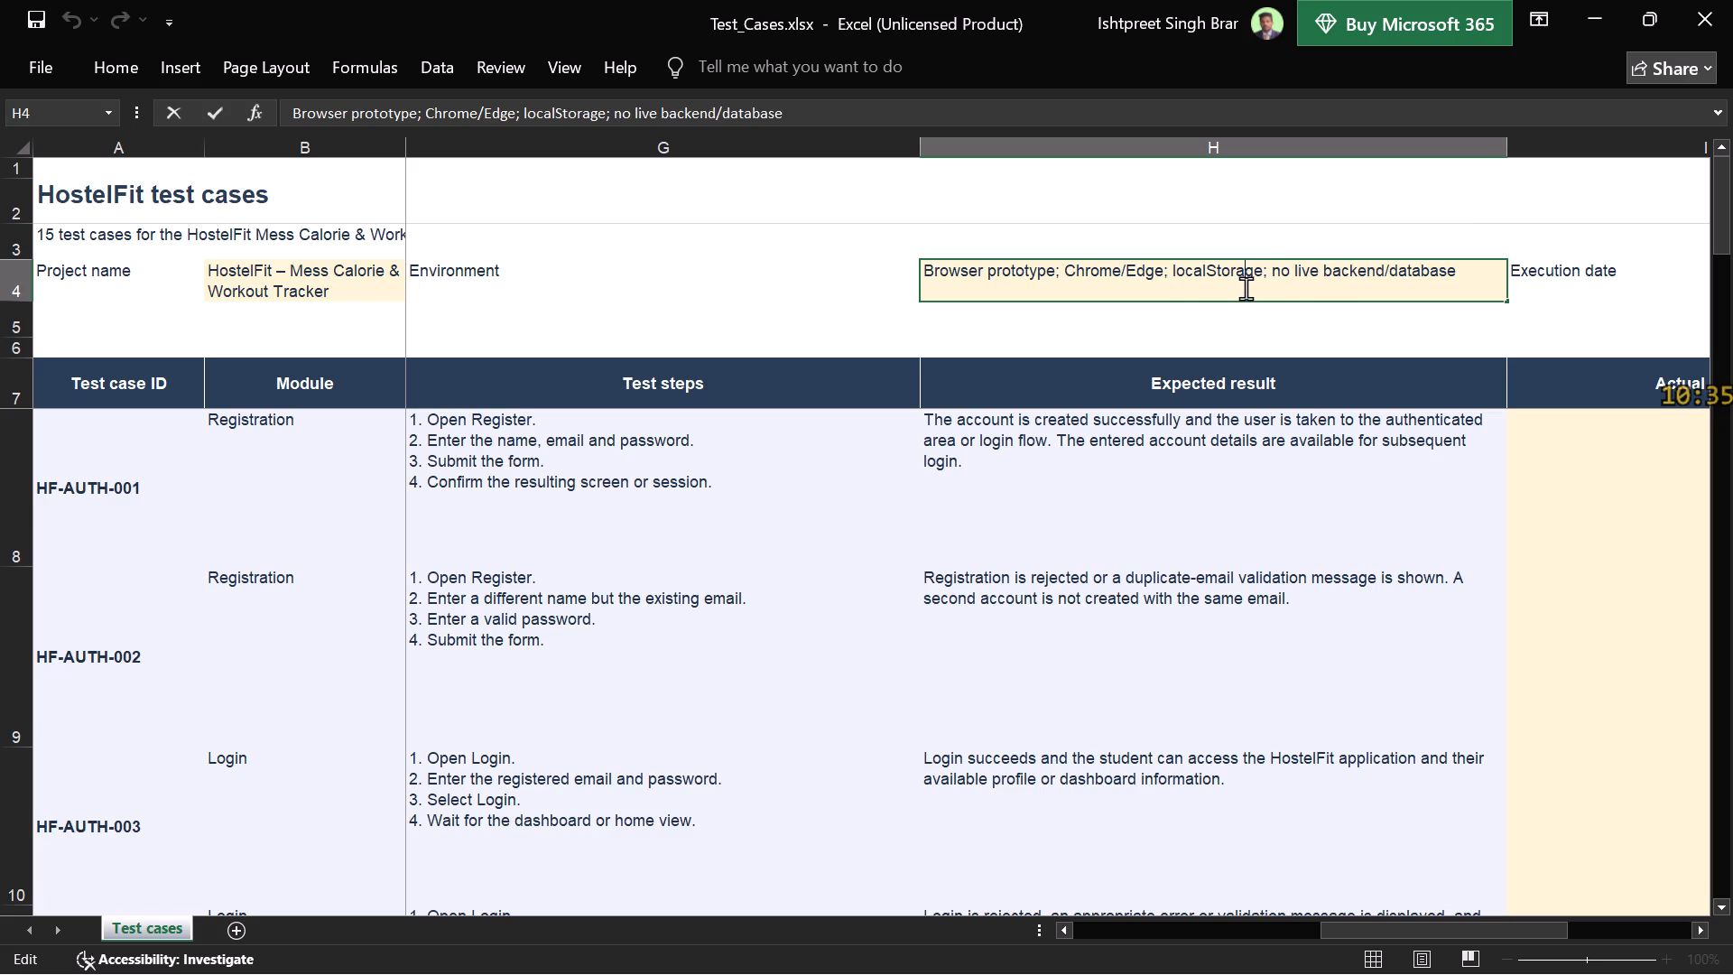
pyautogui.click(1246, 288)
pyautogui.click(1246, 292)
pyautogui.hotkey('ctrl', 'a')
pyautogui.tripleClick(1219, 263)
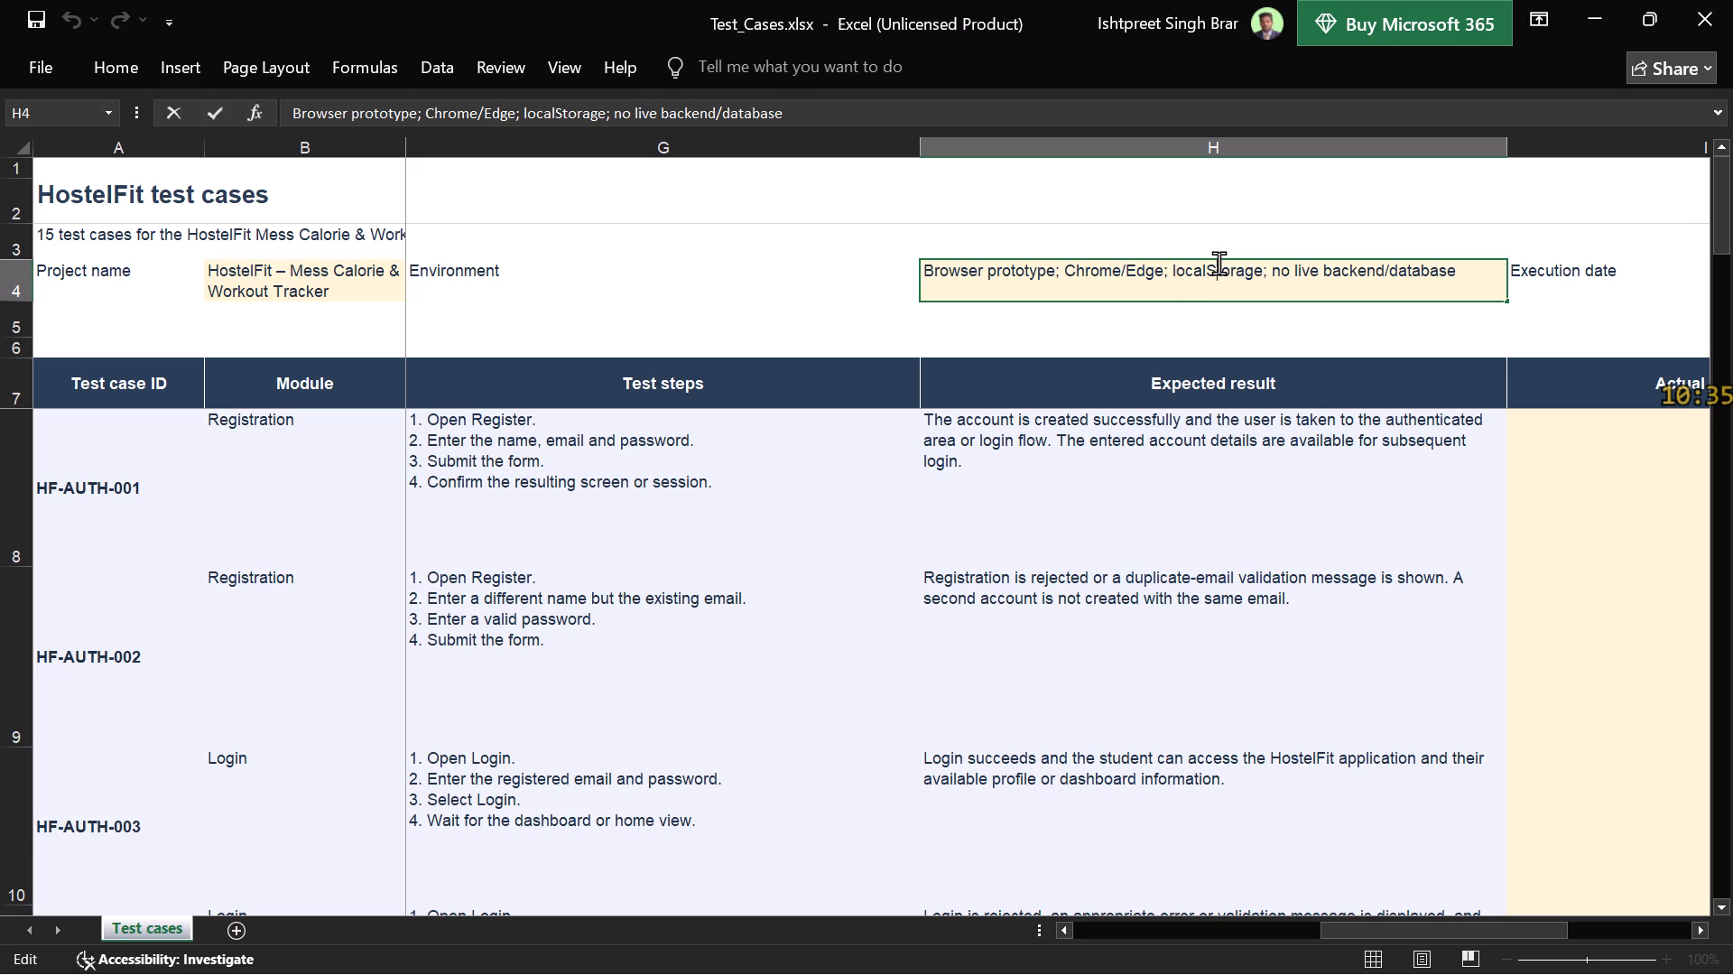
pyautogui.tripleClick(1219, 263)
pyautogui.click(1468, 271)
pyautogui.moveTo(1467, 274); pyautogui.dragTo(1134, 279)
pyautogui.moveTo(1134, 279); pyautogui.dragTo(590, 285)
pyautogui.press('BackSpace')
pyautogui.click(592, 288)
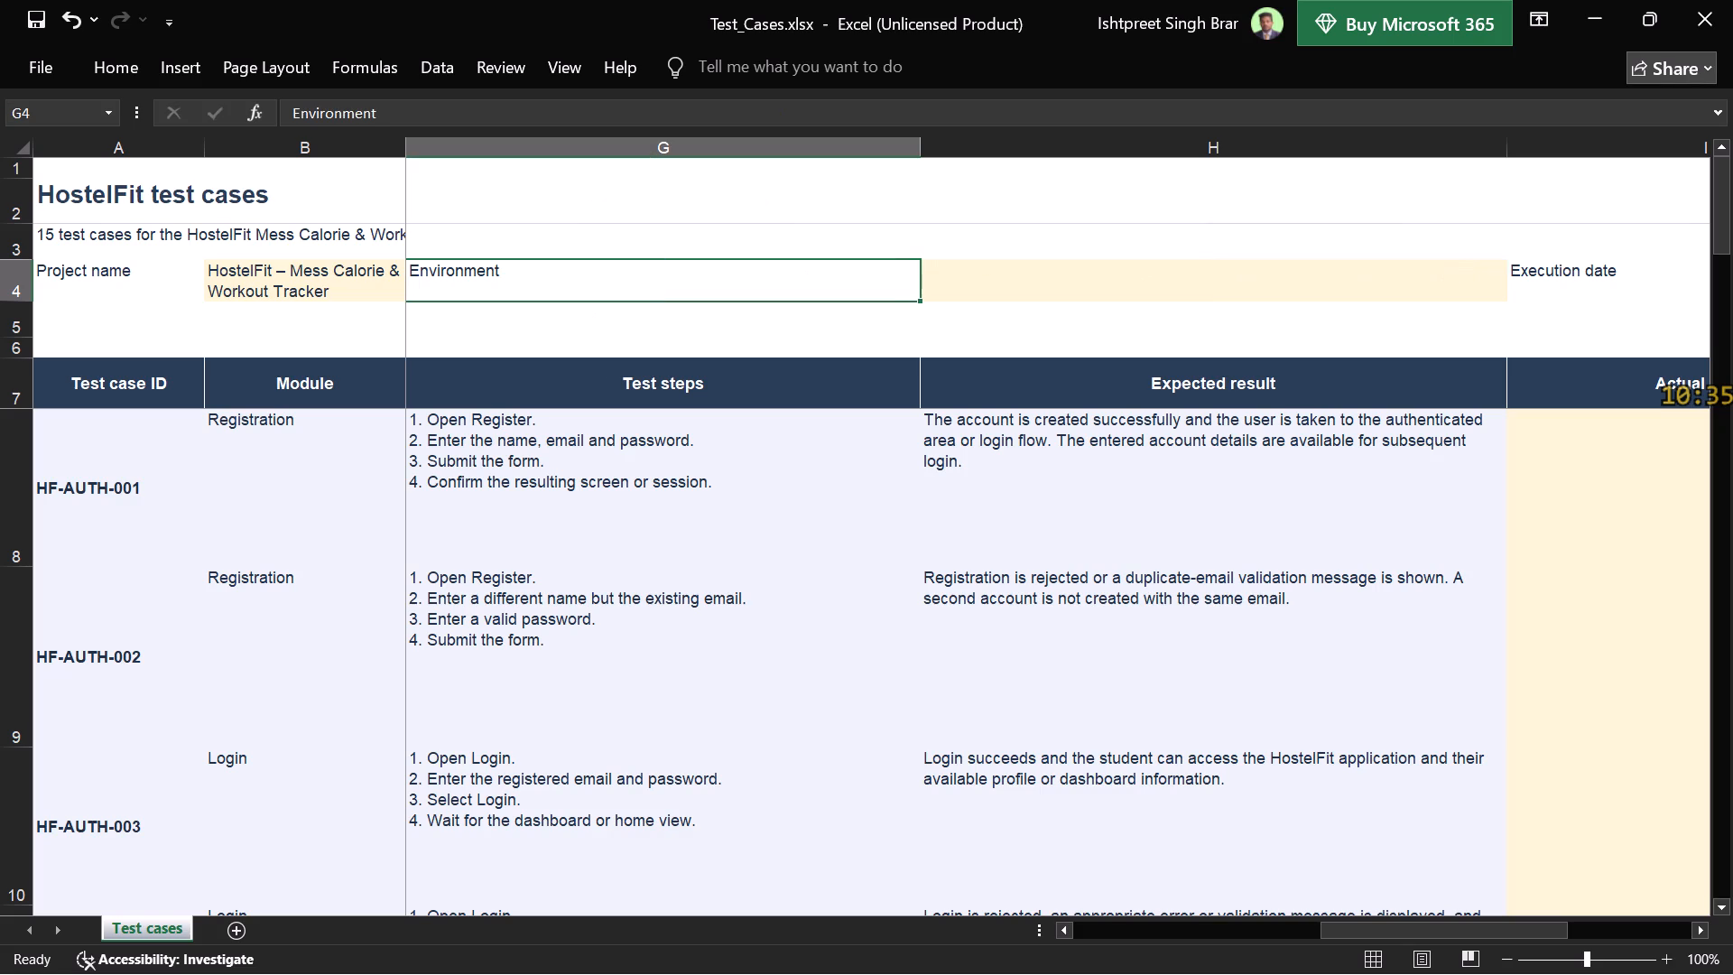
# Review the header details and the scenario, test type, precondition and test data columns down the test case rows.
pyautogui.hscroll(-5, 622, 306)
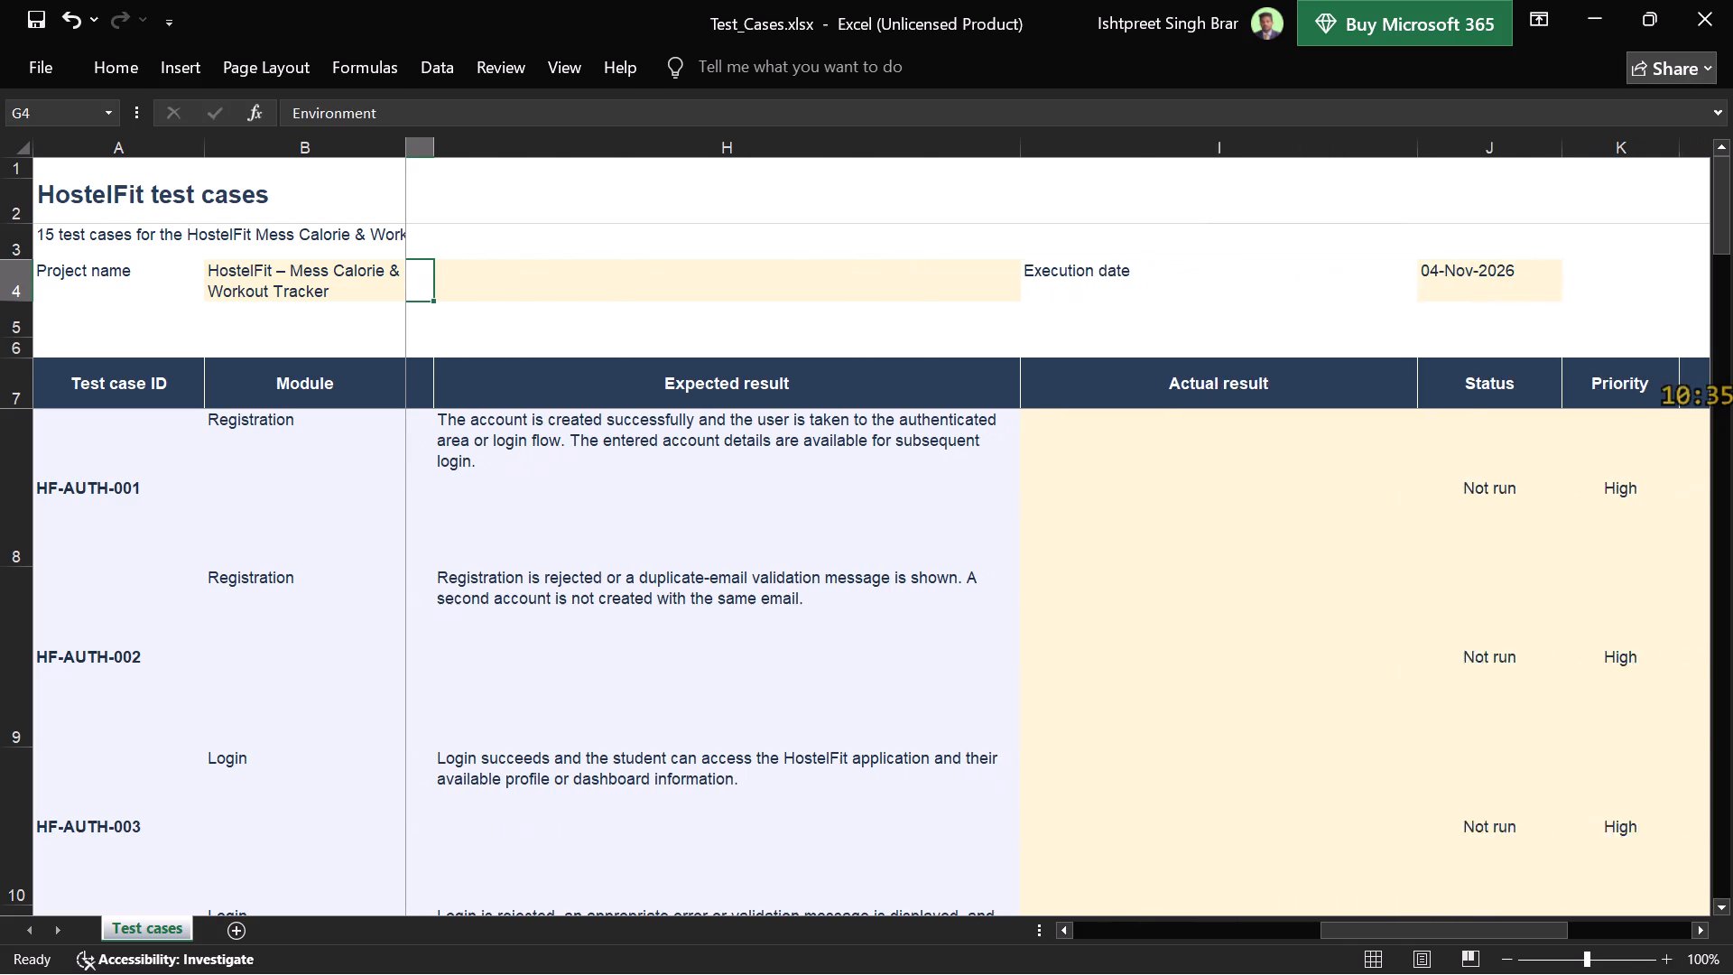
pyautogui.hscroll(-5, 885, 339)
pyautogui.hscroll(4, 885, 339)
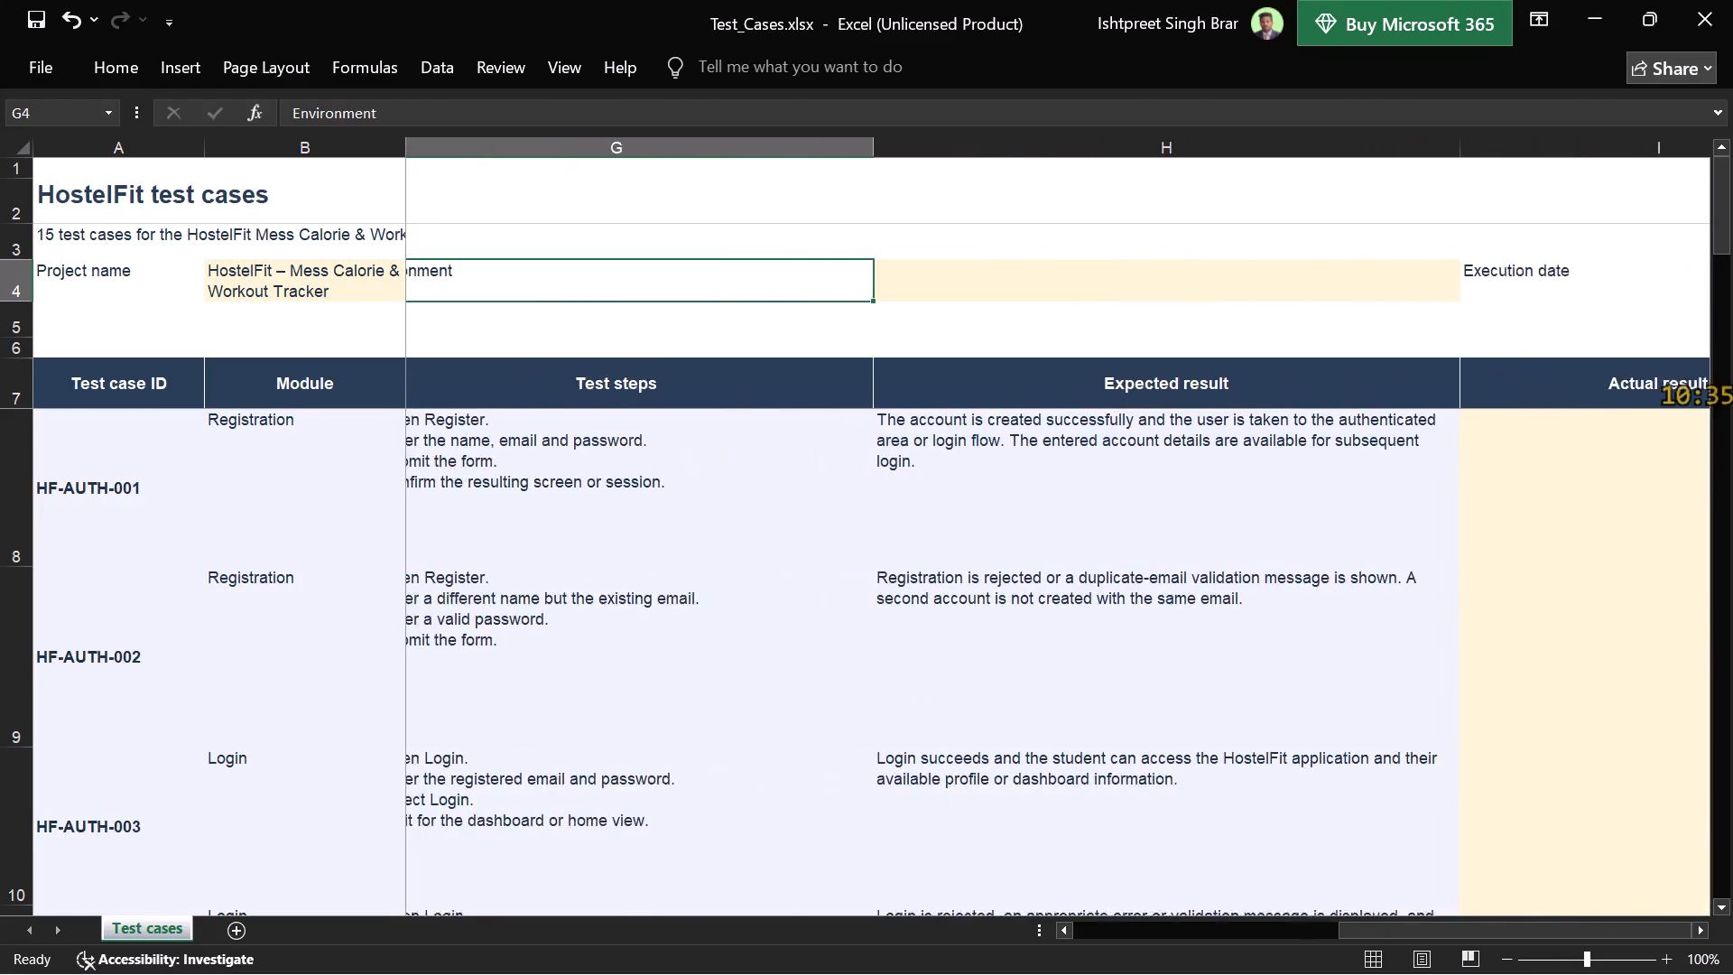
pyautogui.hscroll(7, 885, 339)
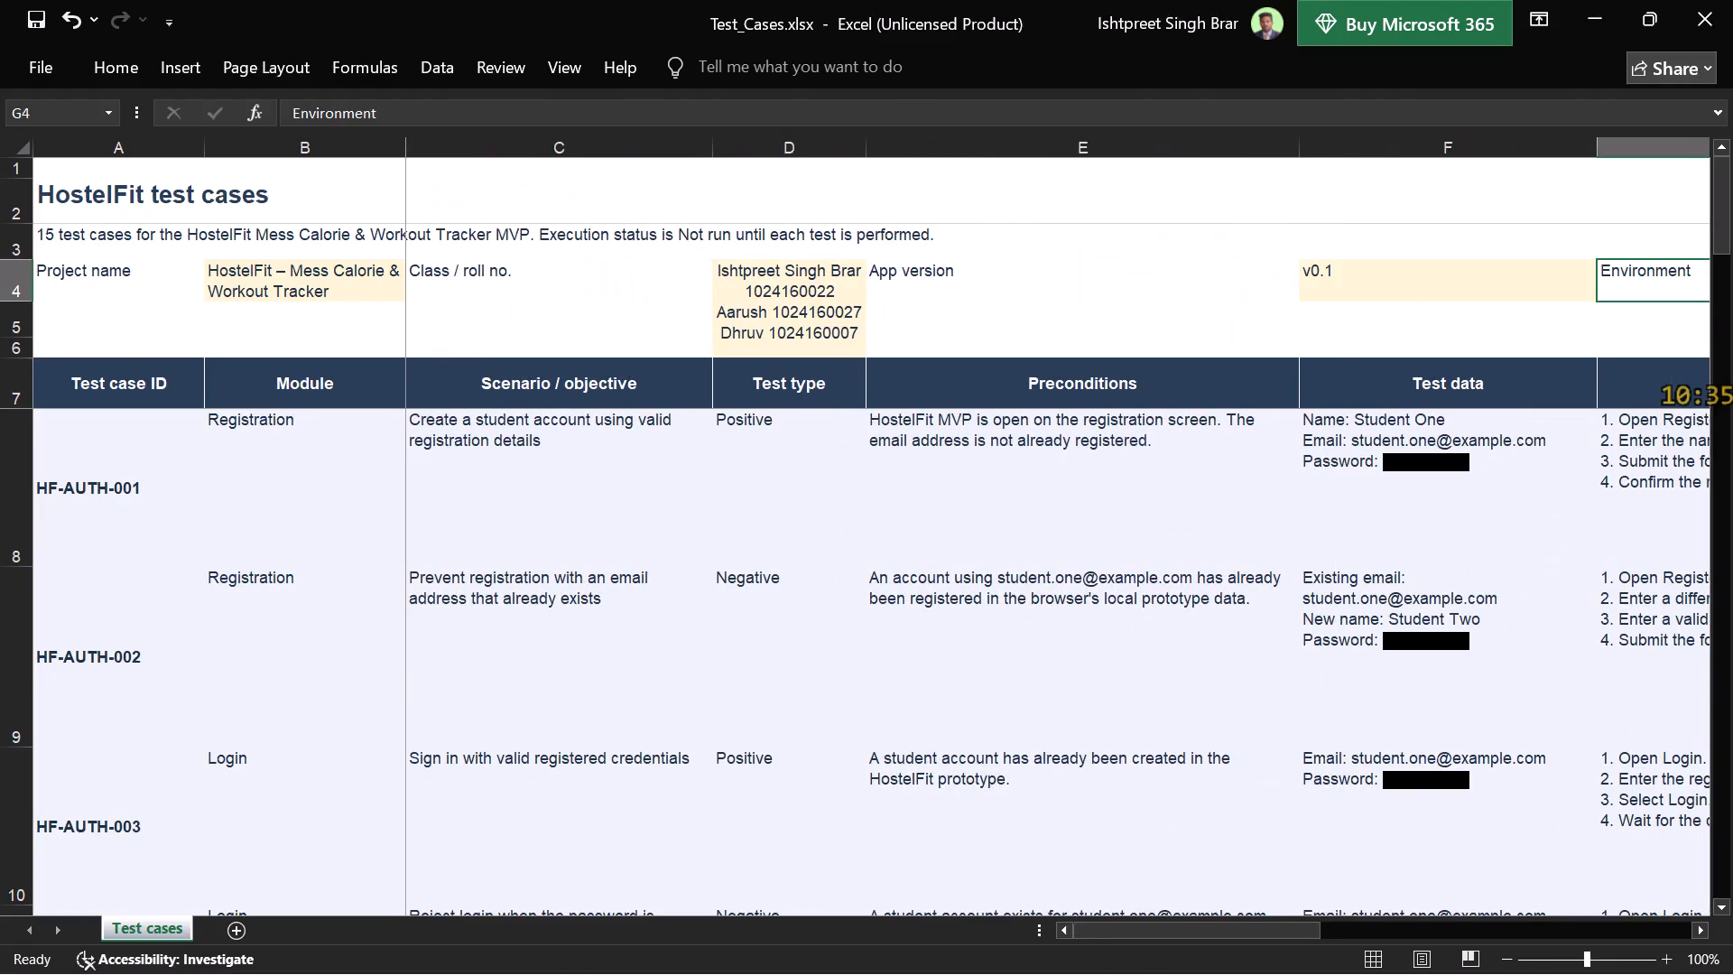
pyautogui.scroll(-5, 395, 327)
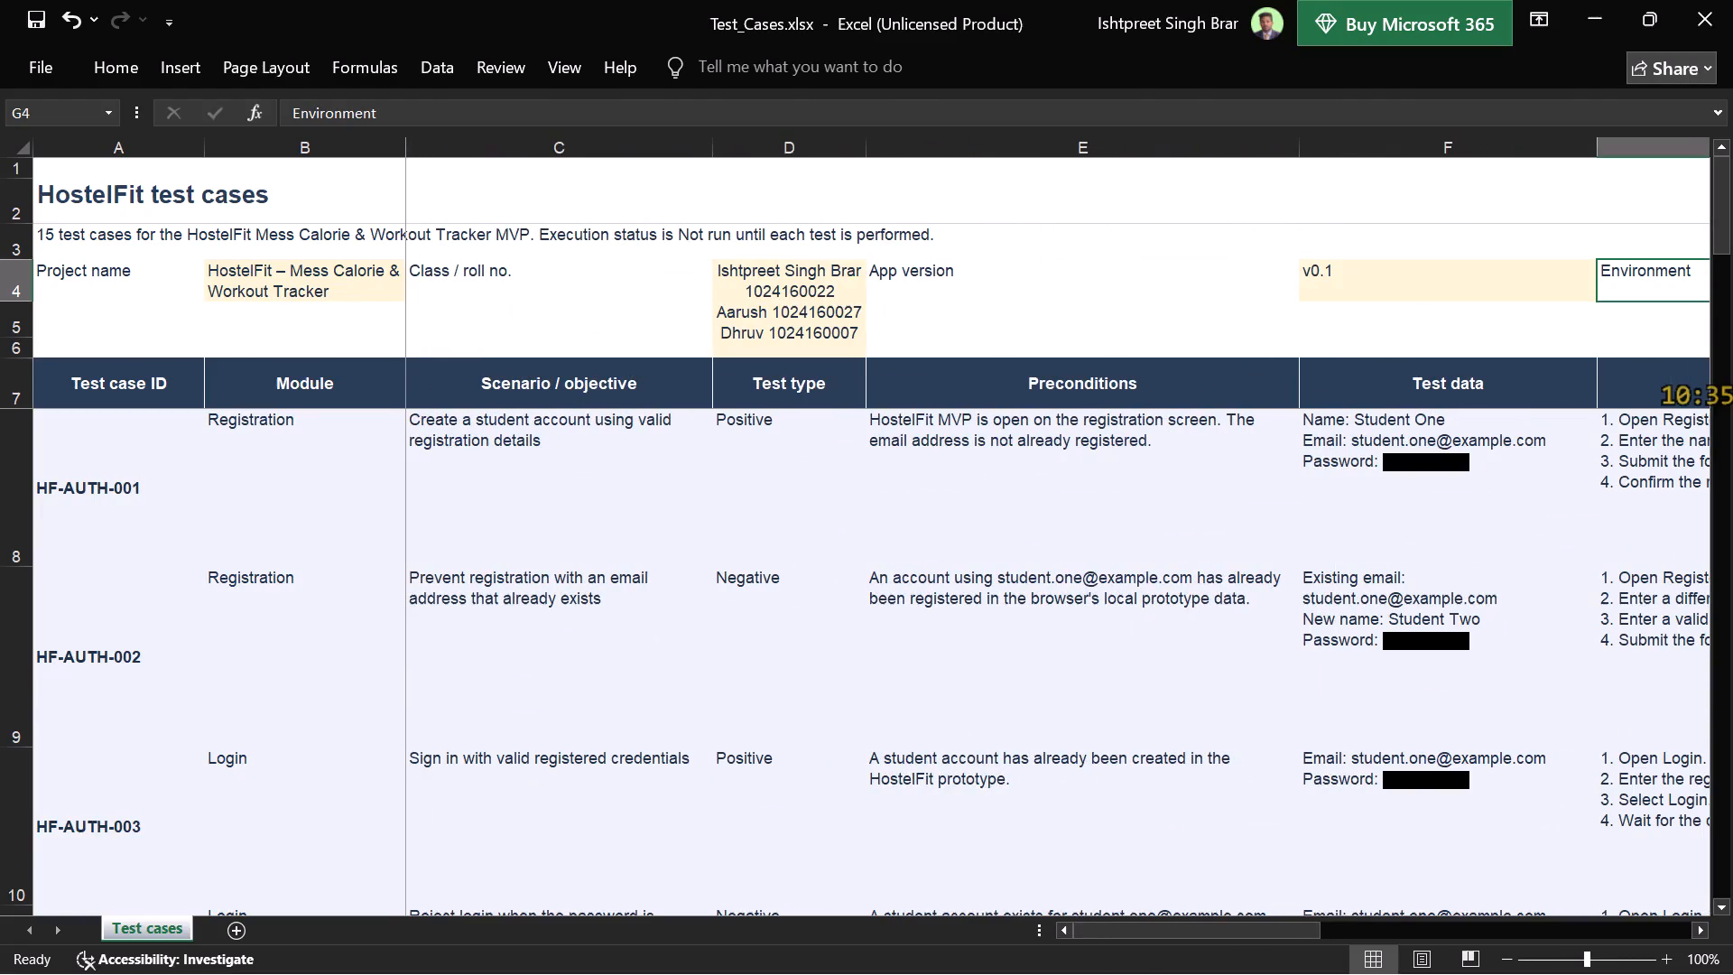
pyautogui.scroll(-7, 353, 515)
pyautogui.scroll(-1, 726, 302)
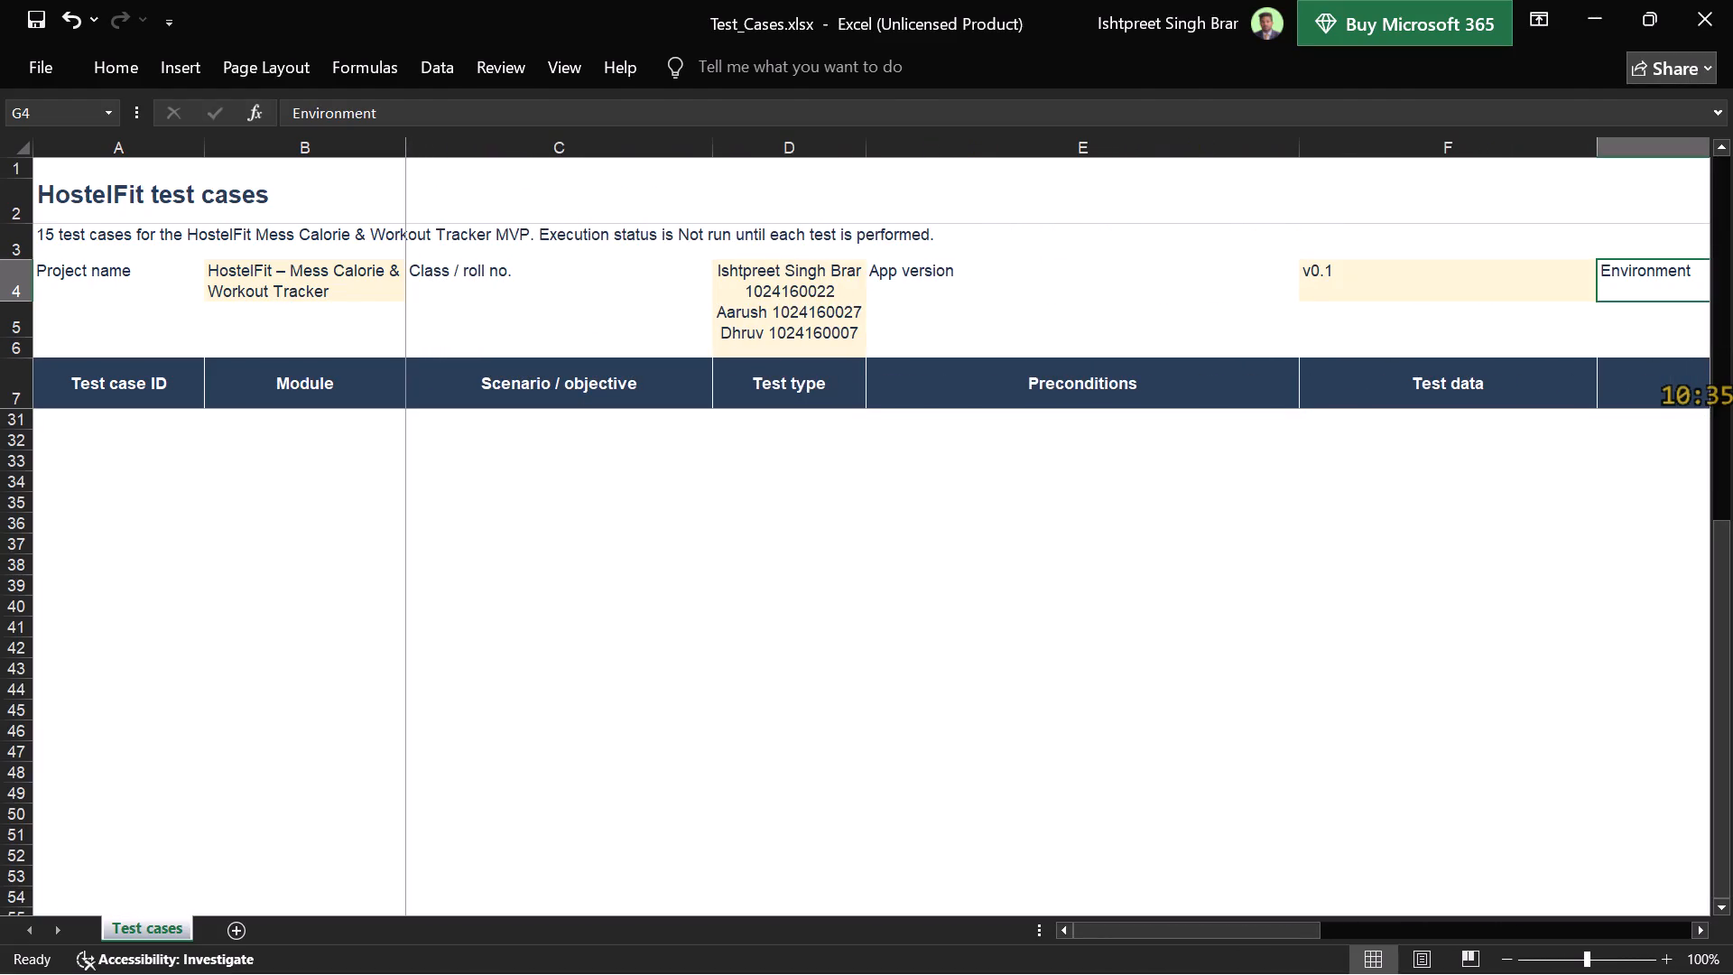
pyautogui.scroll(-1, 726, 302)
pyautogui.scroll(8, 726, 302)
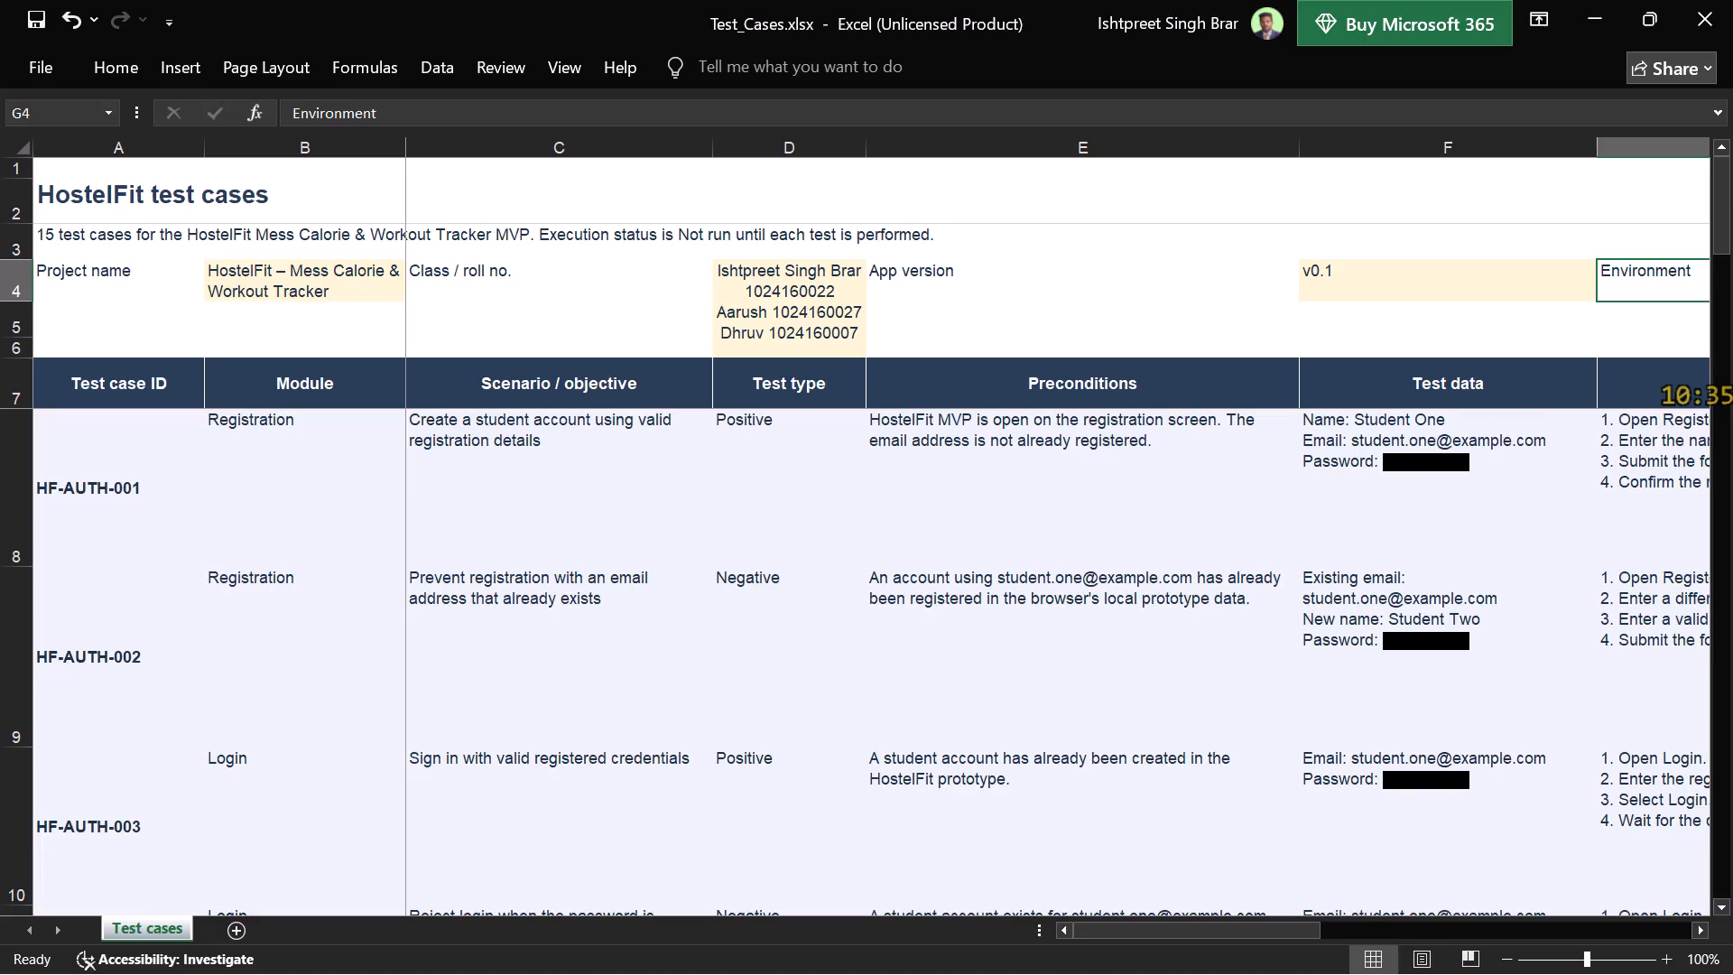
pyautogui.scroll(-4, 703, 487)
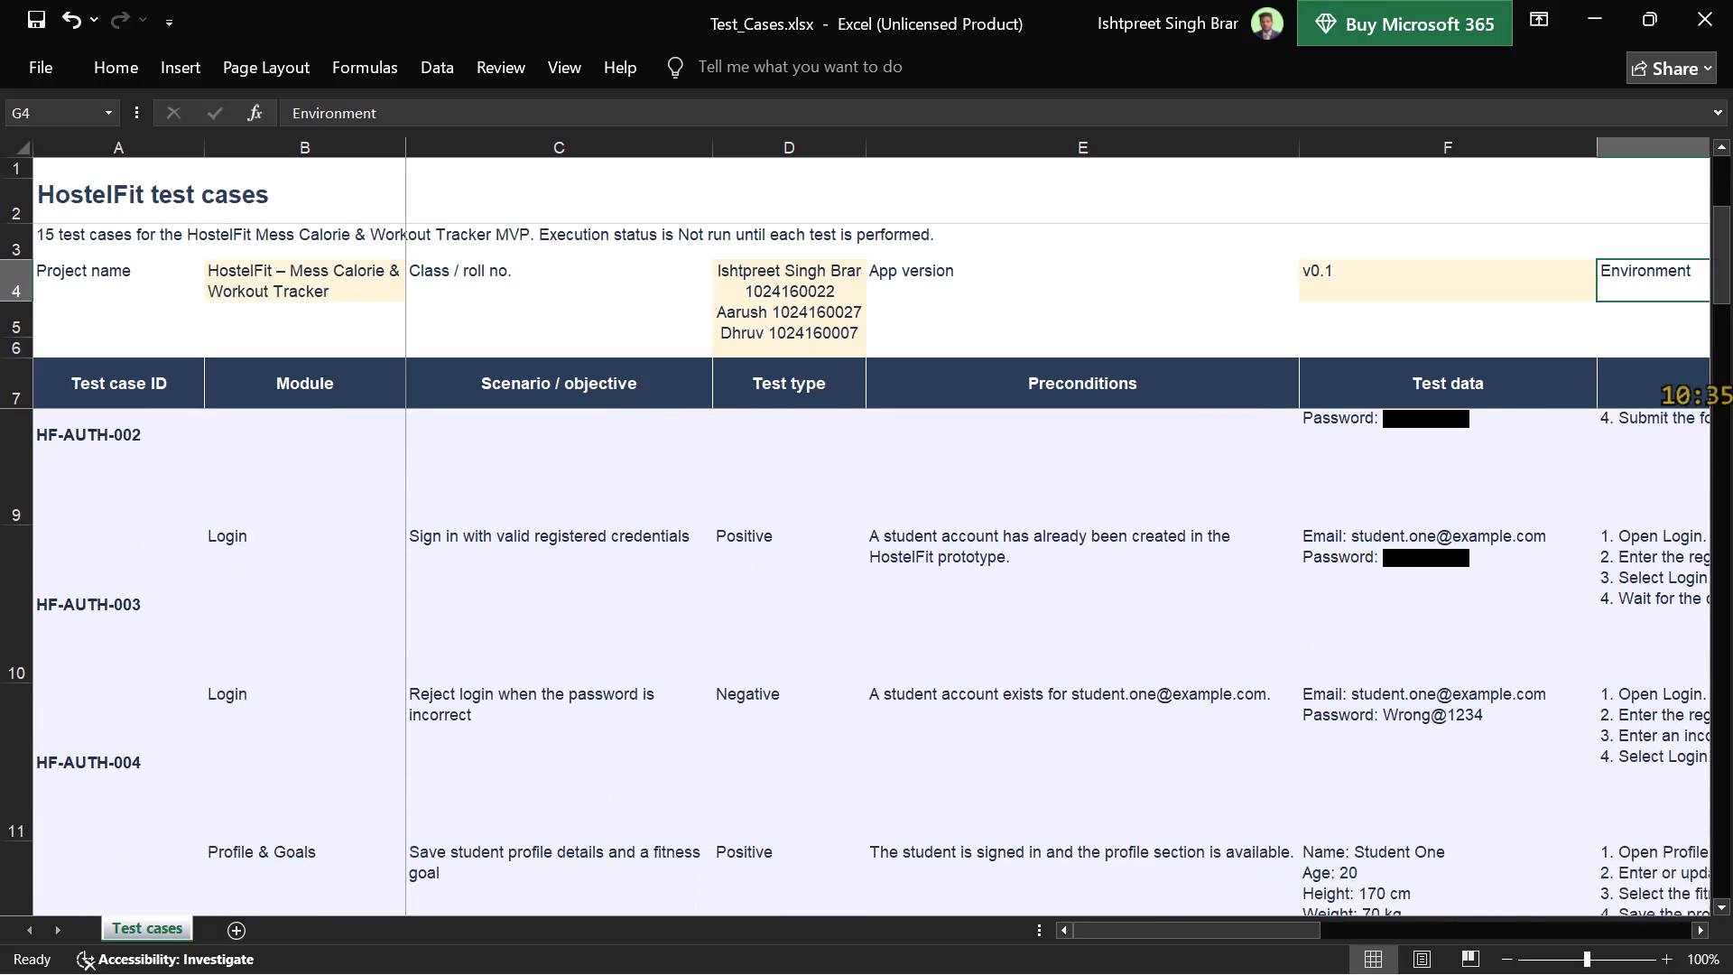
pyautogui.scroll(-1, 703, 487)
# Examine the expected result, actual result, status and priority columns for all test cases, from HF-AUTH-001 to HF-PROFILE-002.
pyautogui.hscroll(-2, 730, 609)
pyautogui.hscroll(1, 733, 608)
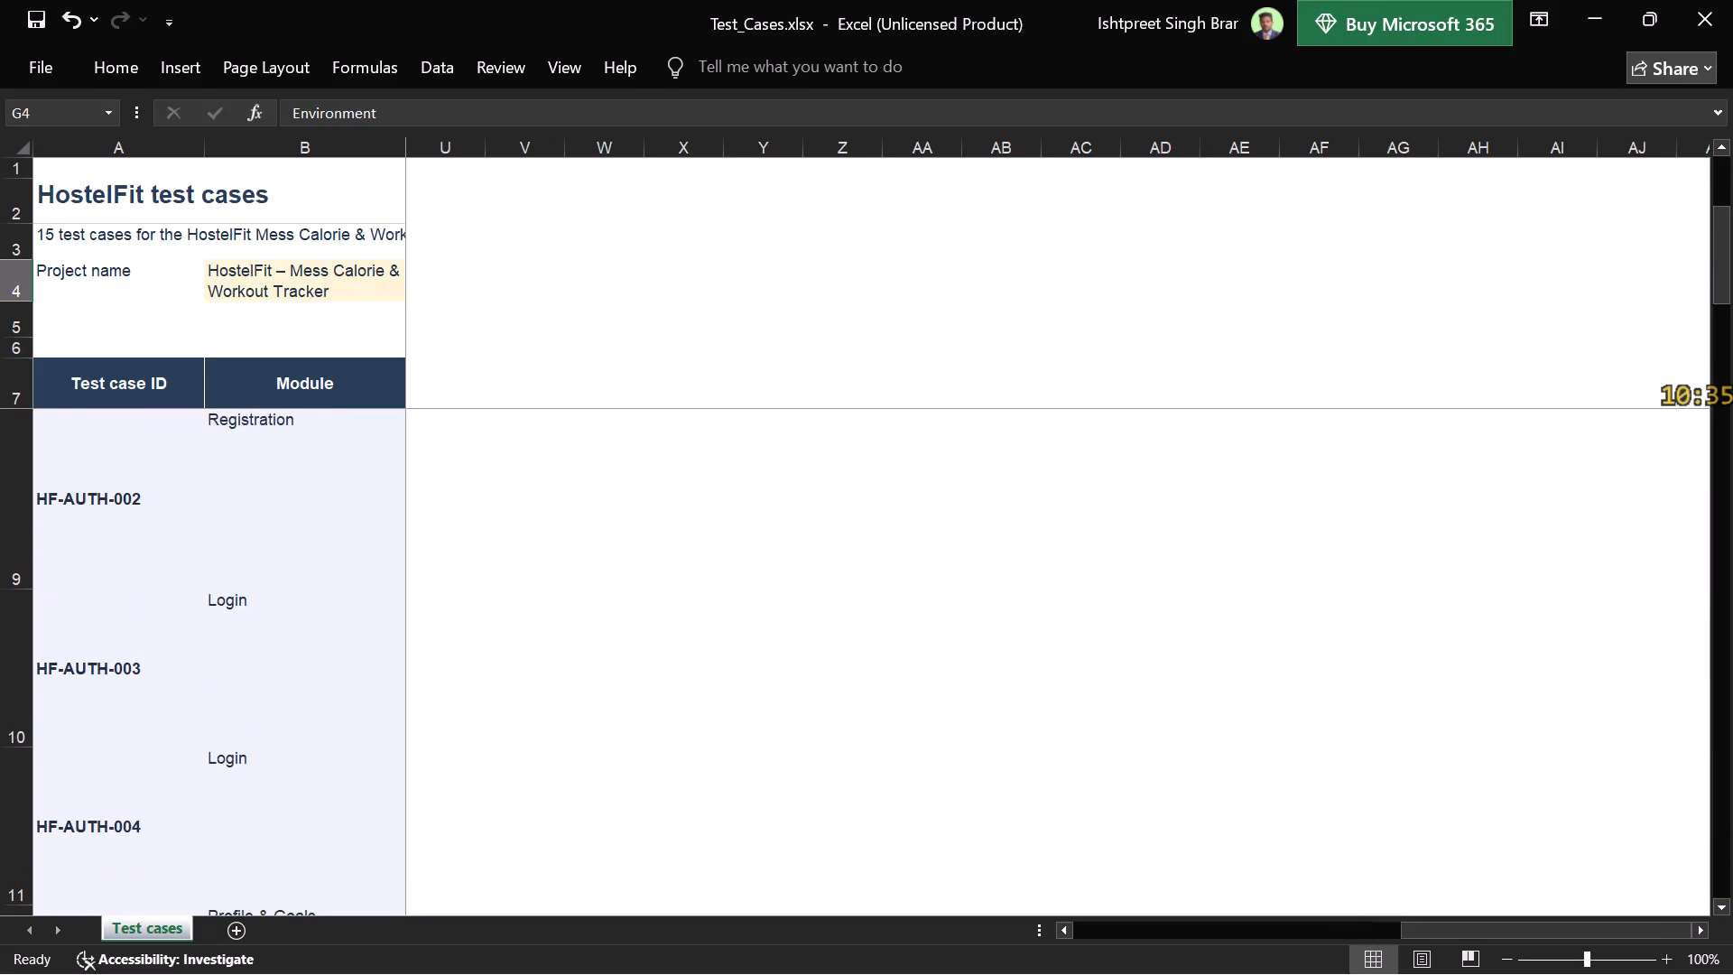
pyautogui.hscroll(2, 733, 608)
pyautogui.scroll(6, 731, 608)
pyautogui.hscroll(5, 731, 608)
pyautogui.scroll(-2, 731, 608)
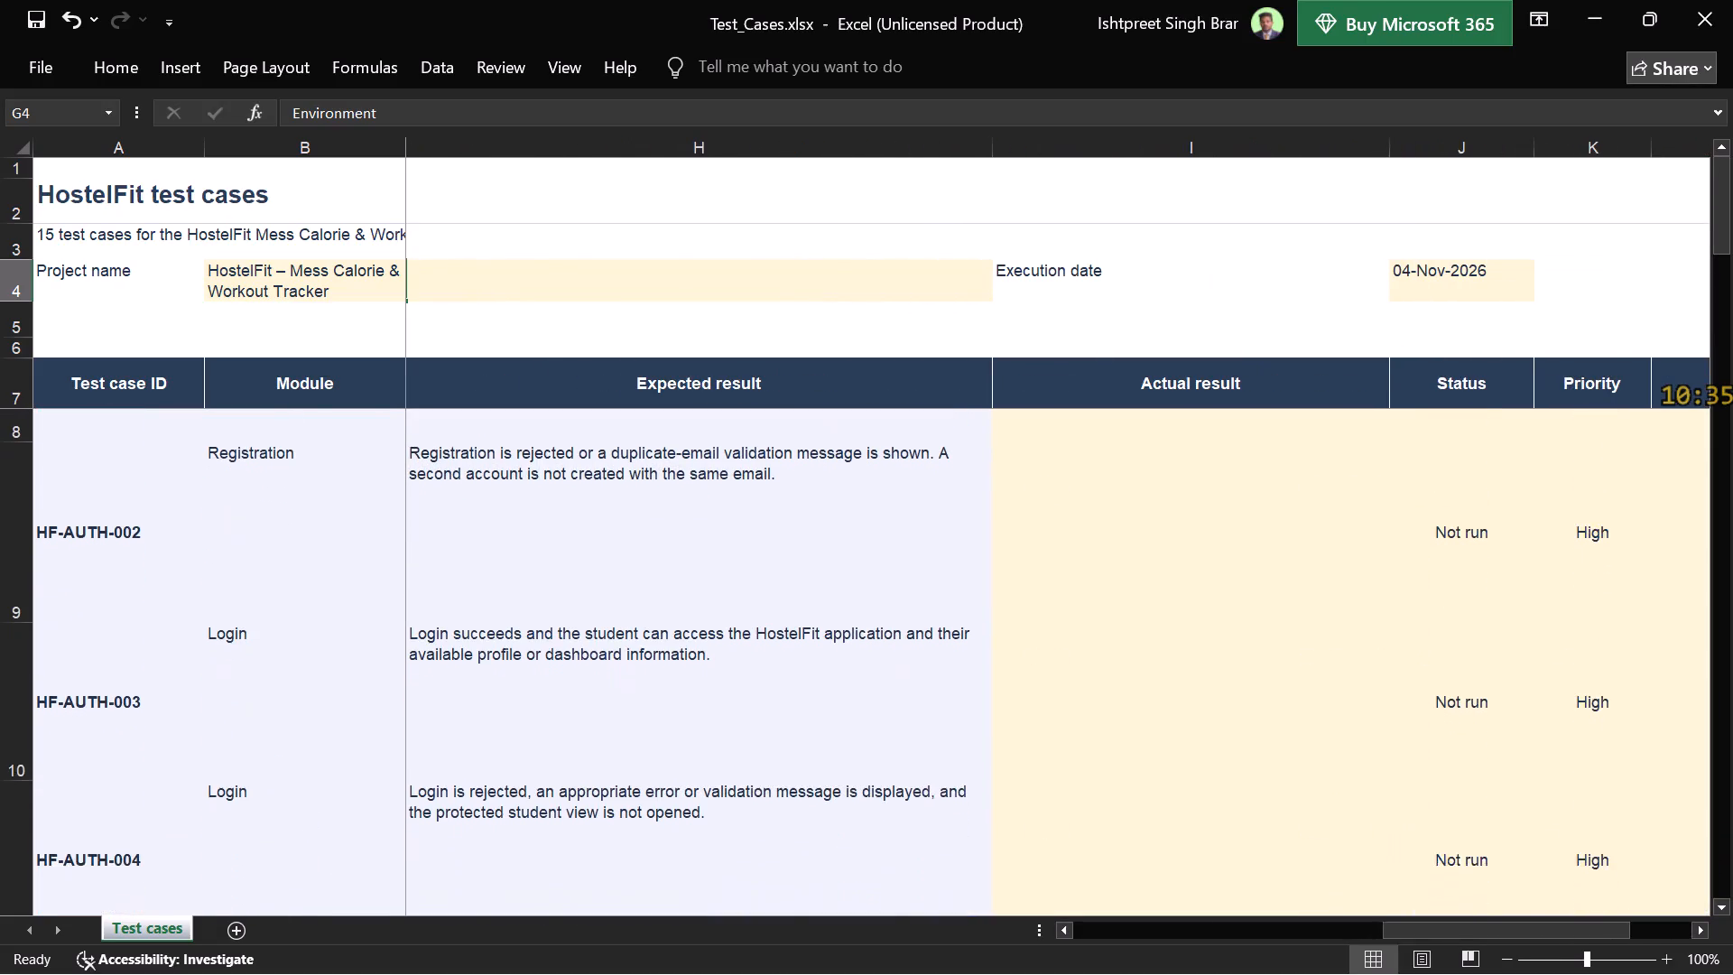
pyautogui.hscroll(2, 731, 608)
pyautogui.scroll(-3, 731, 608)
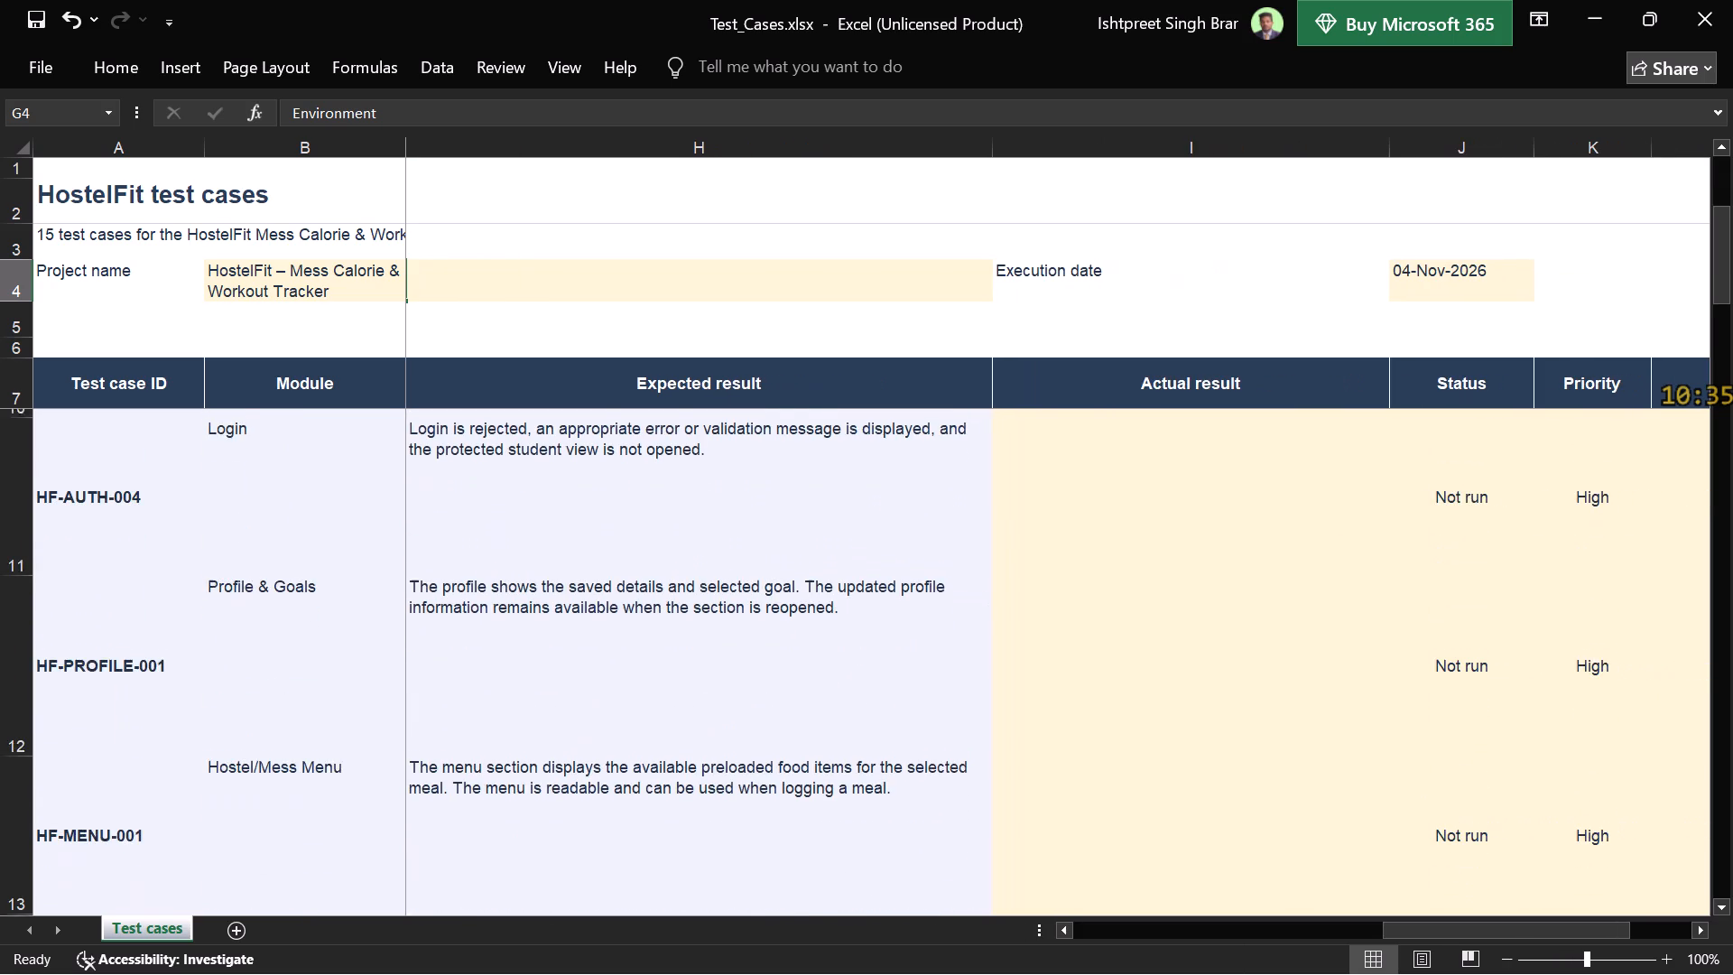
pyautogui.scroll(-3, 1112, 427)
pyautogui.scroll(4, 1182, 554)
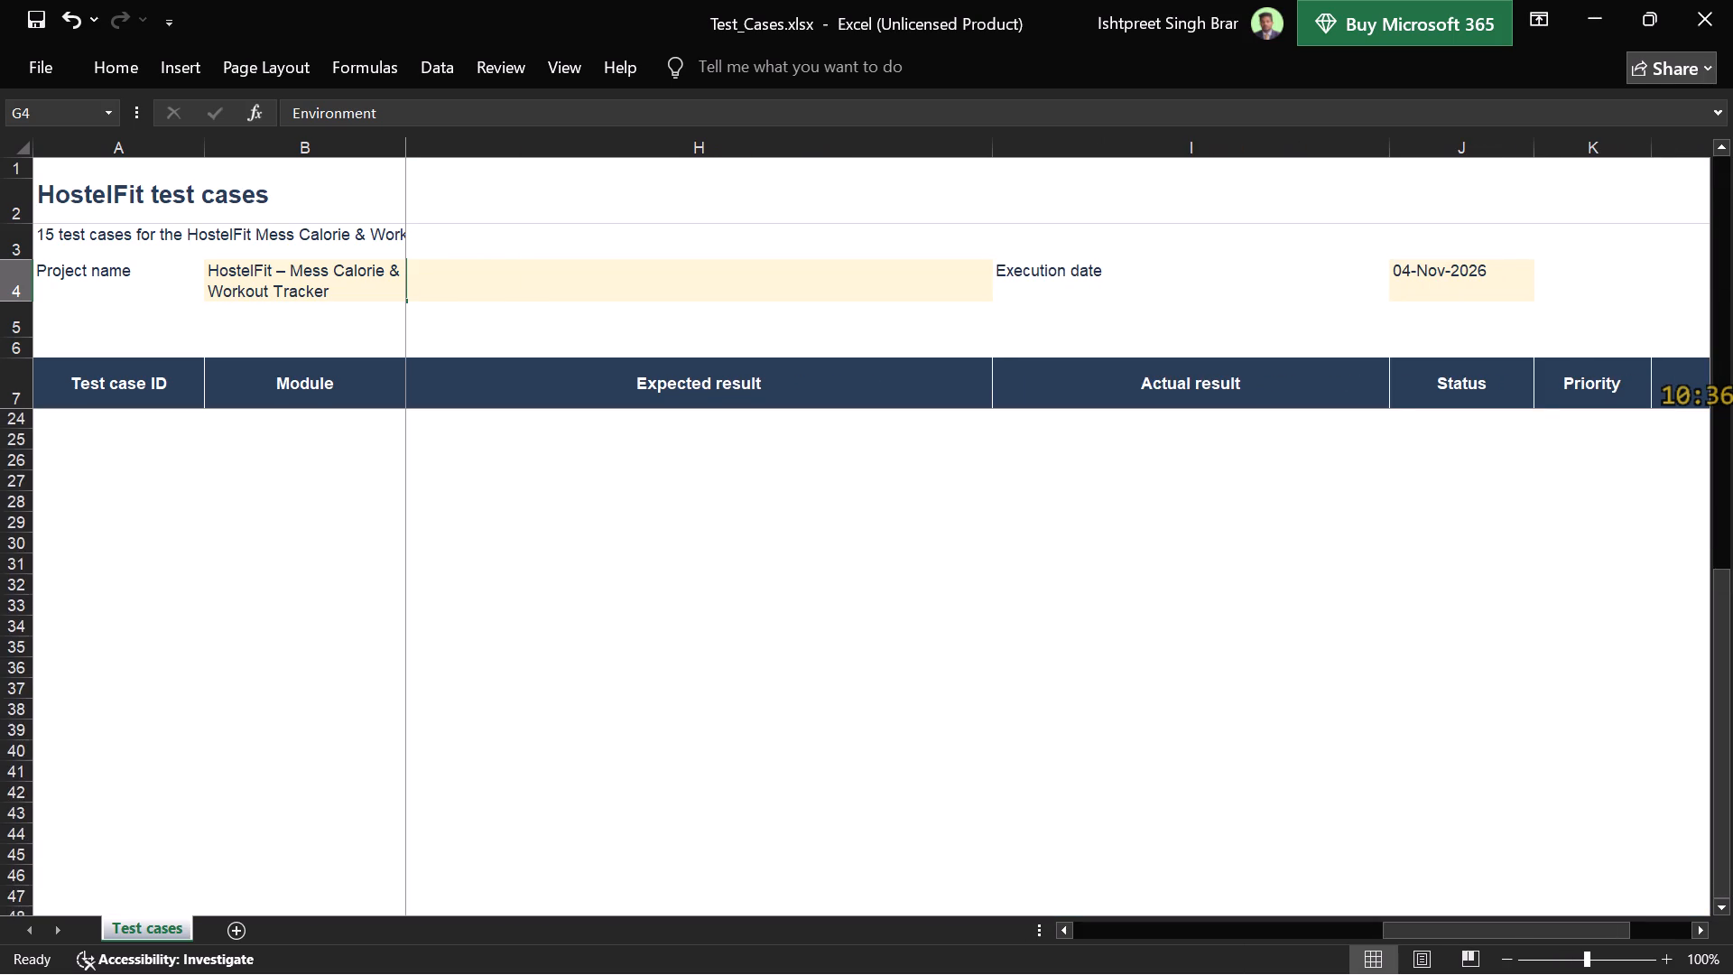
pyautogui.scroll(12, 1182, 554)
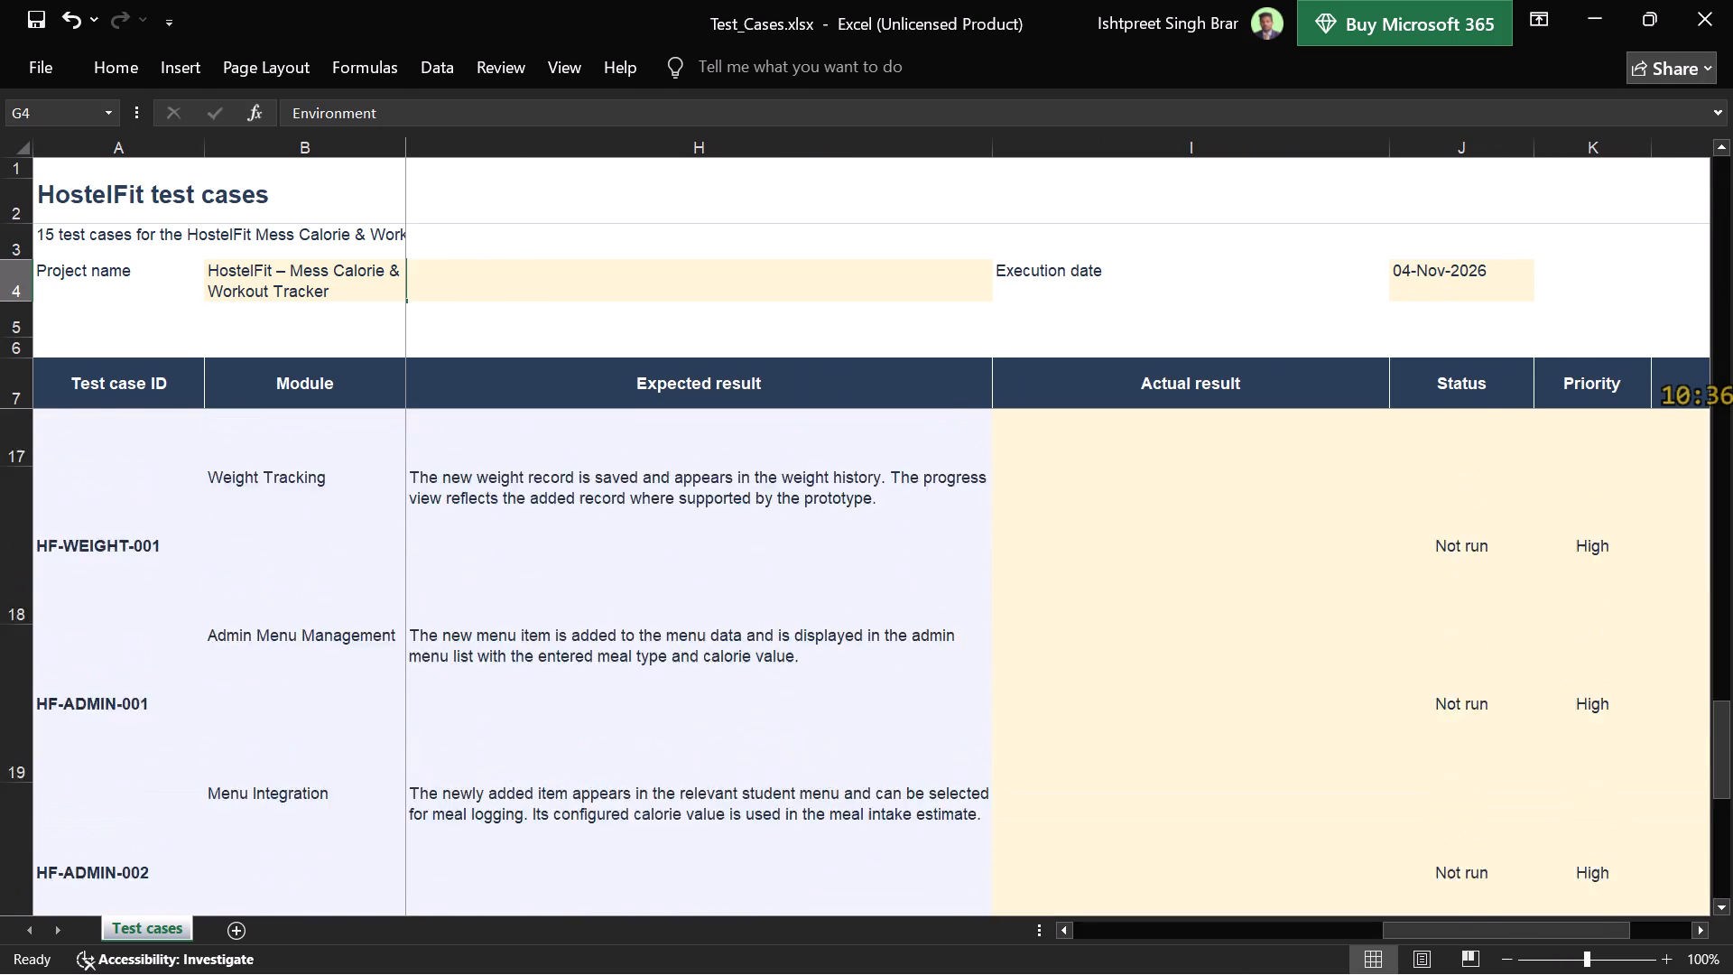
pyautogui.scroll(11, 1182, 554)
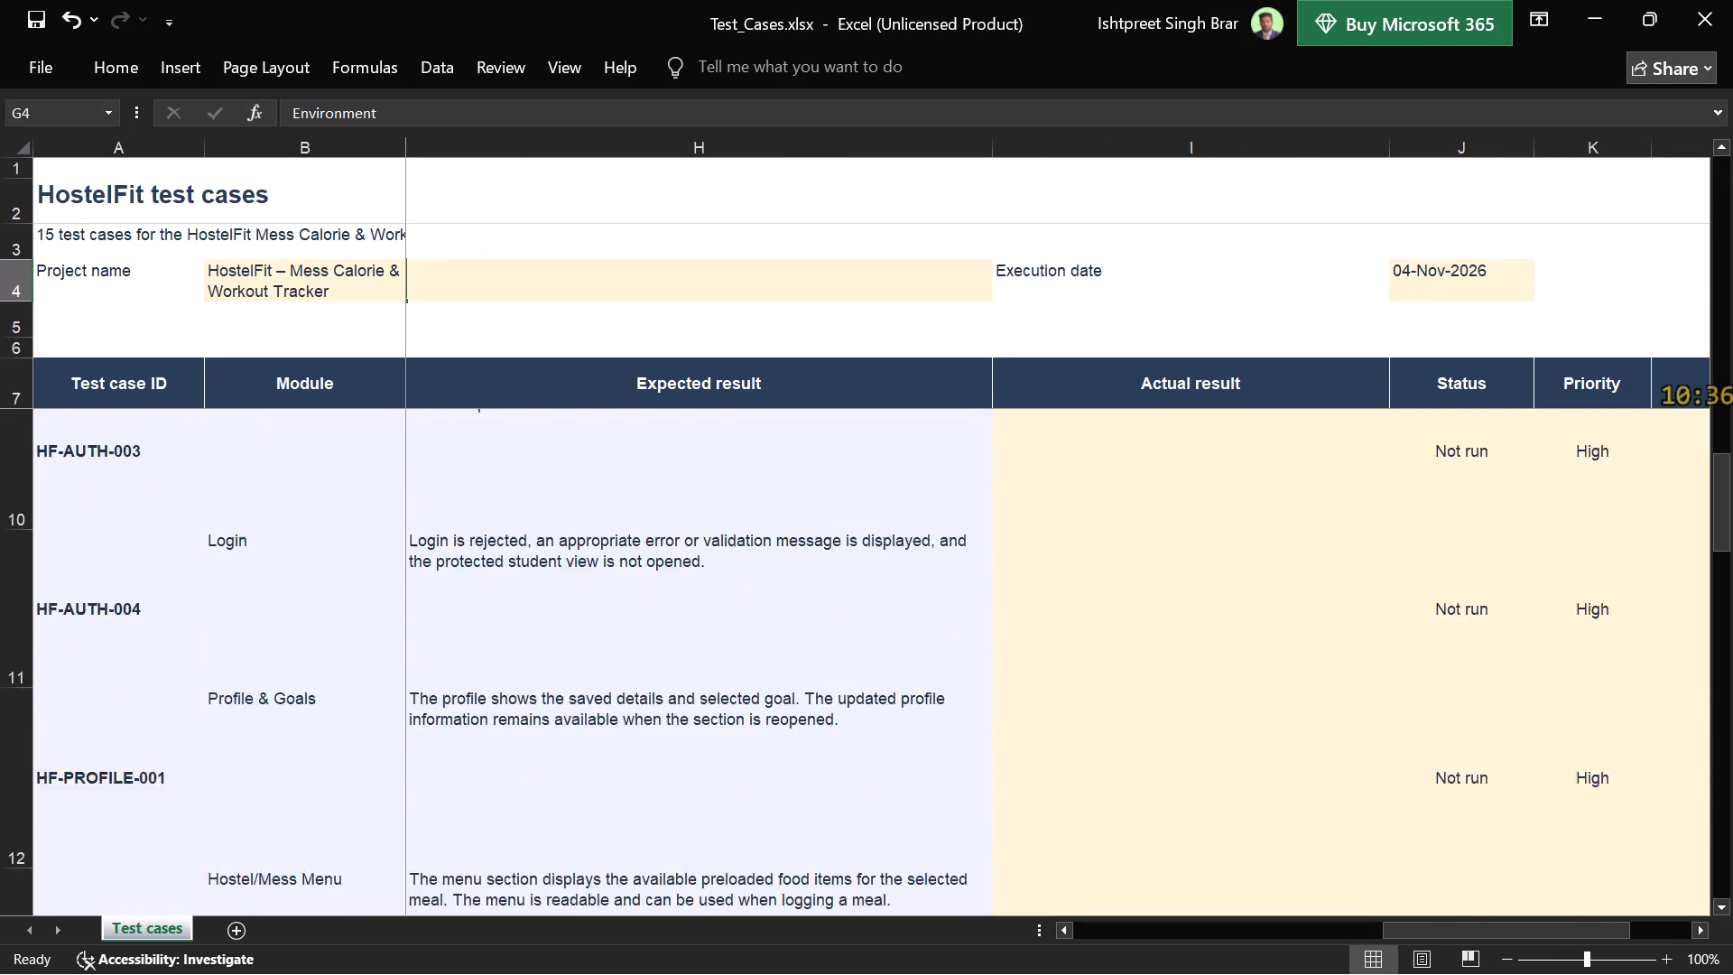
pyautogui.scroll(5, 1182, 554)
pyautogui.scroll(3, 706, 653)
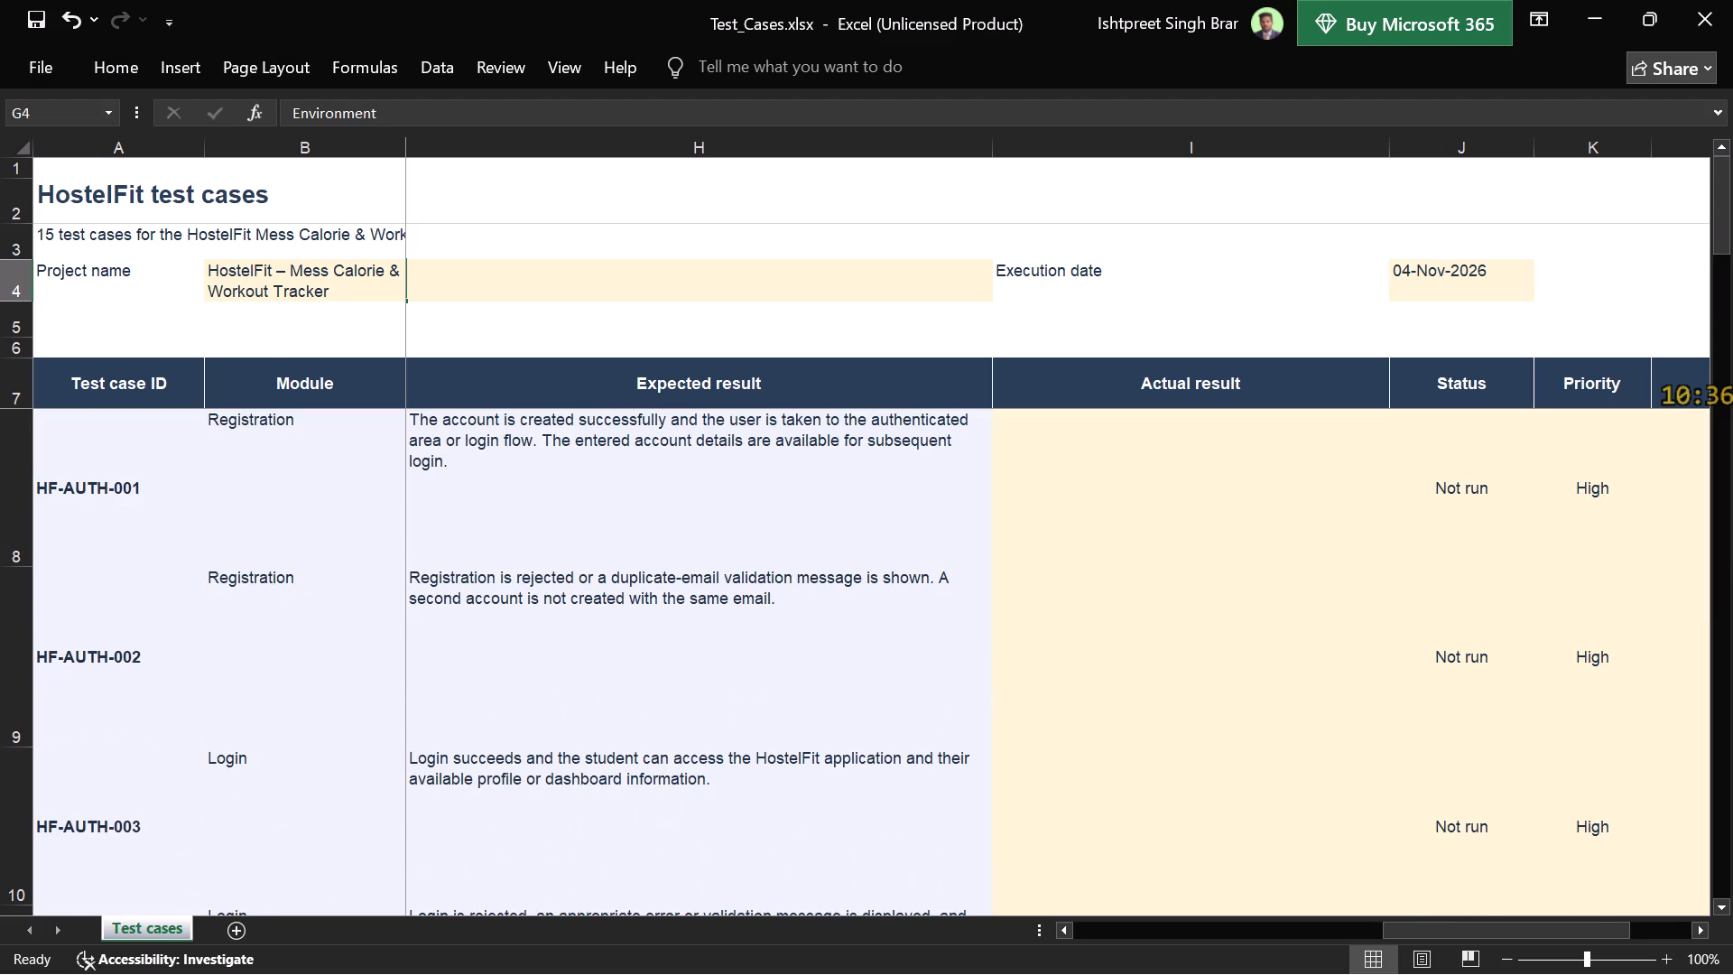
pyautogui.scroll(2, 706, 653)
pyautogui.scroll(10, 1097, 595)
pyautogui.scroll(7, 852, 590)
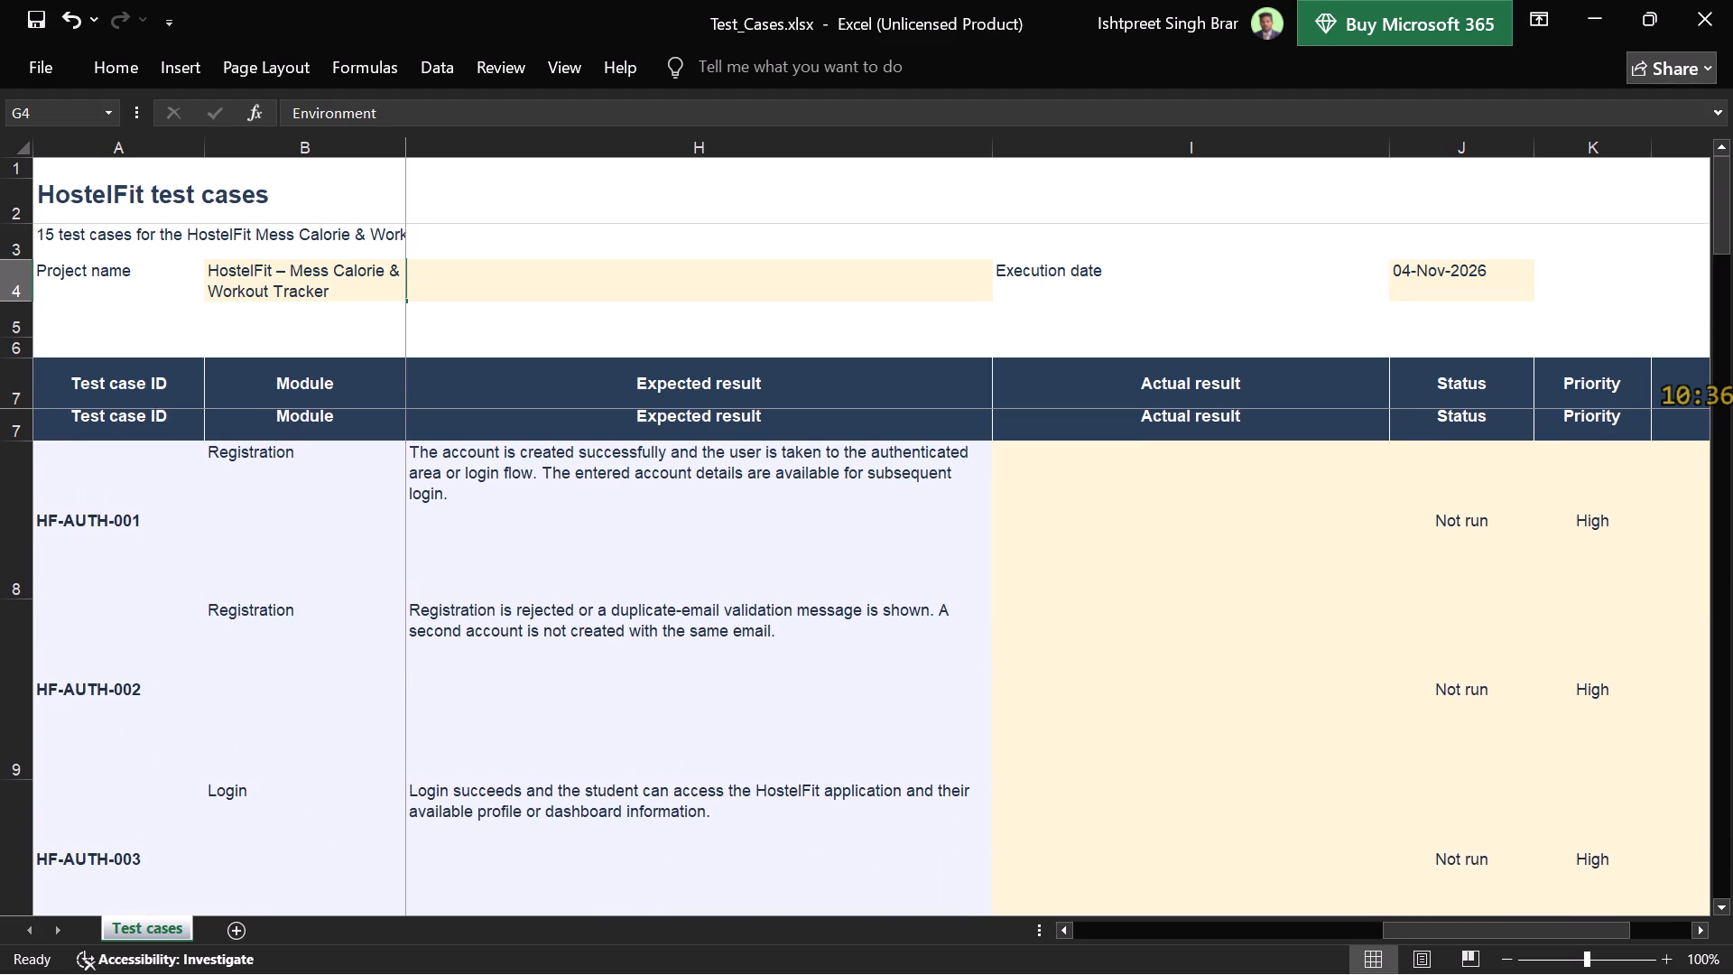
pyautogui.scroll(1, 852, 590)
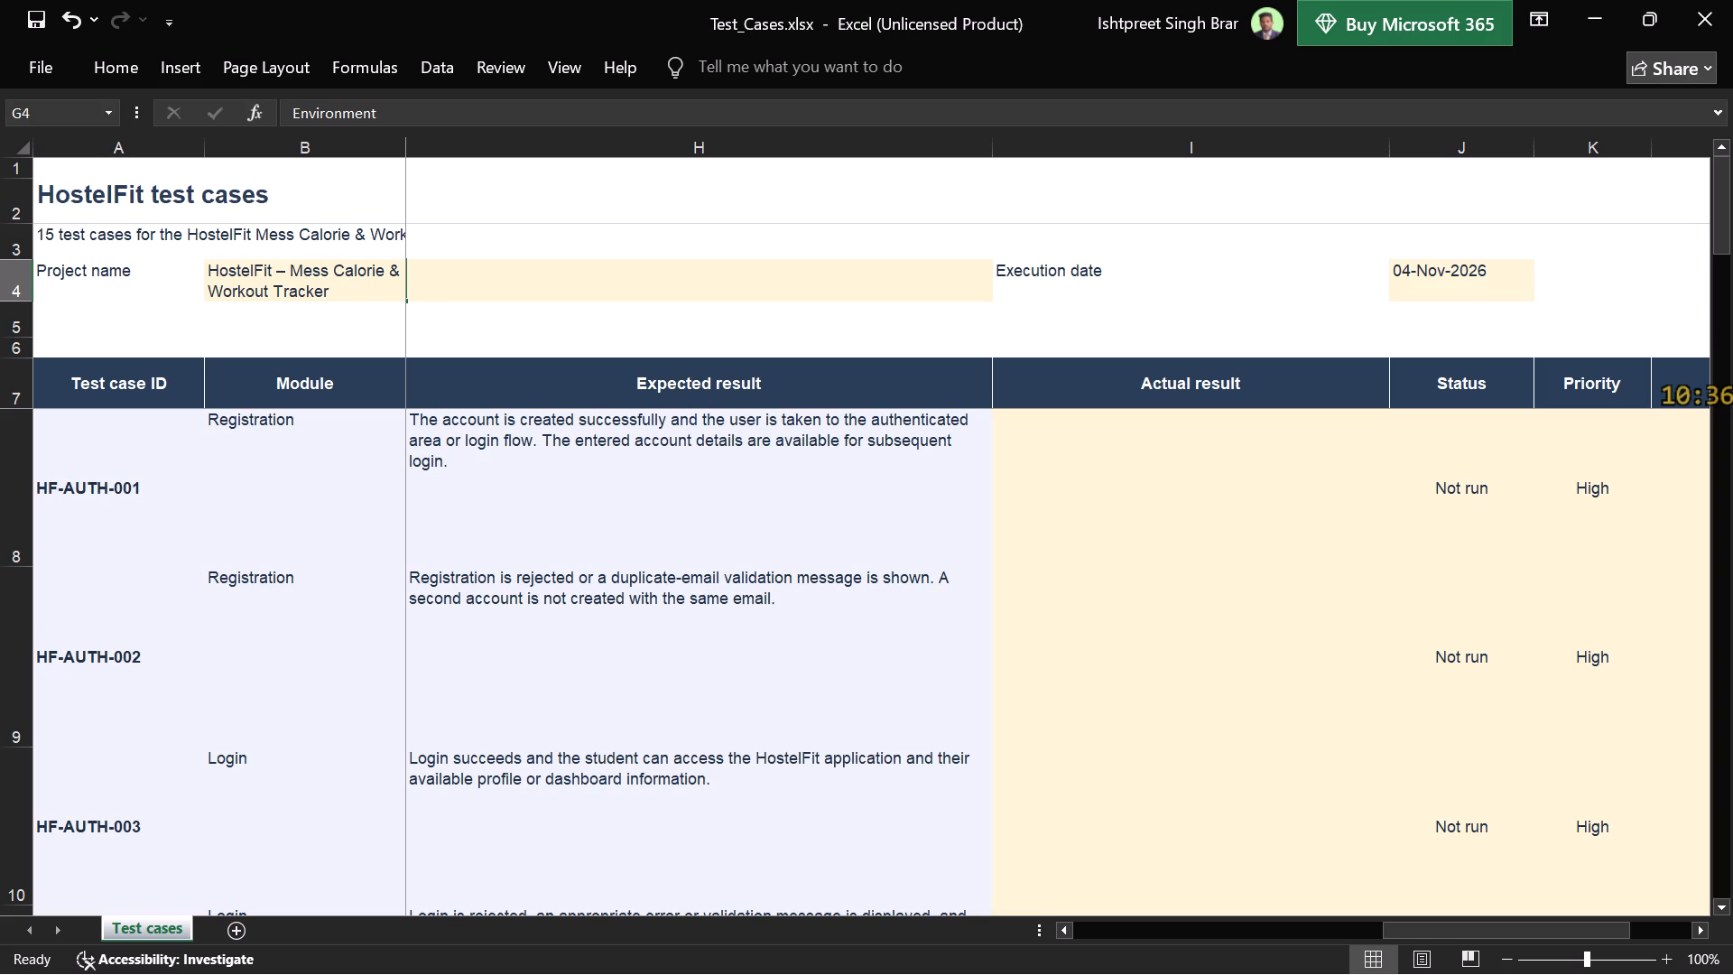
pyautogui.scroll(-9, 1432, 548)
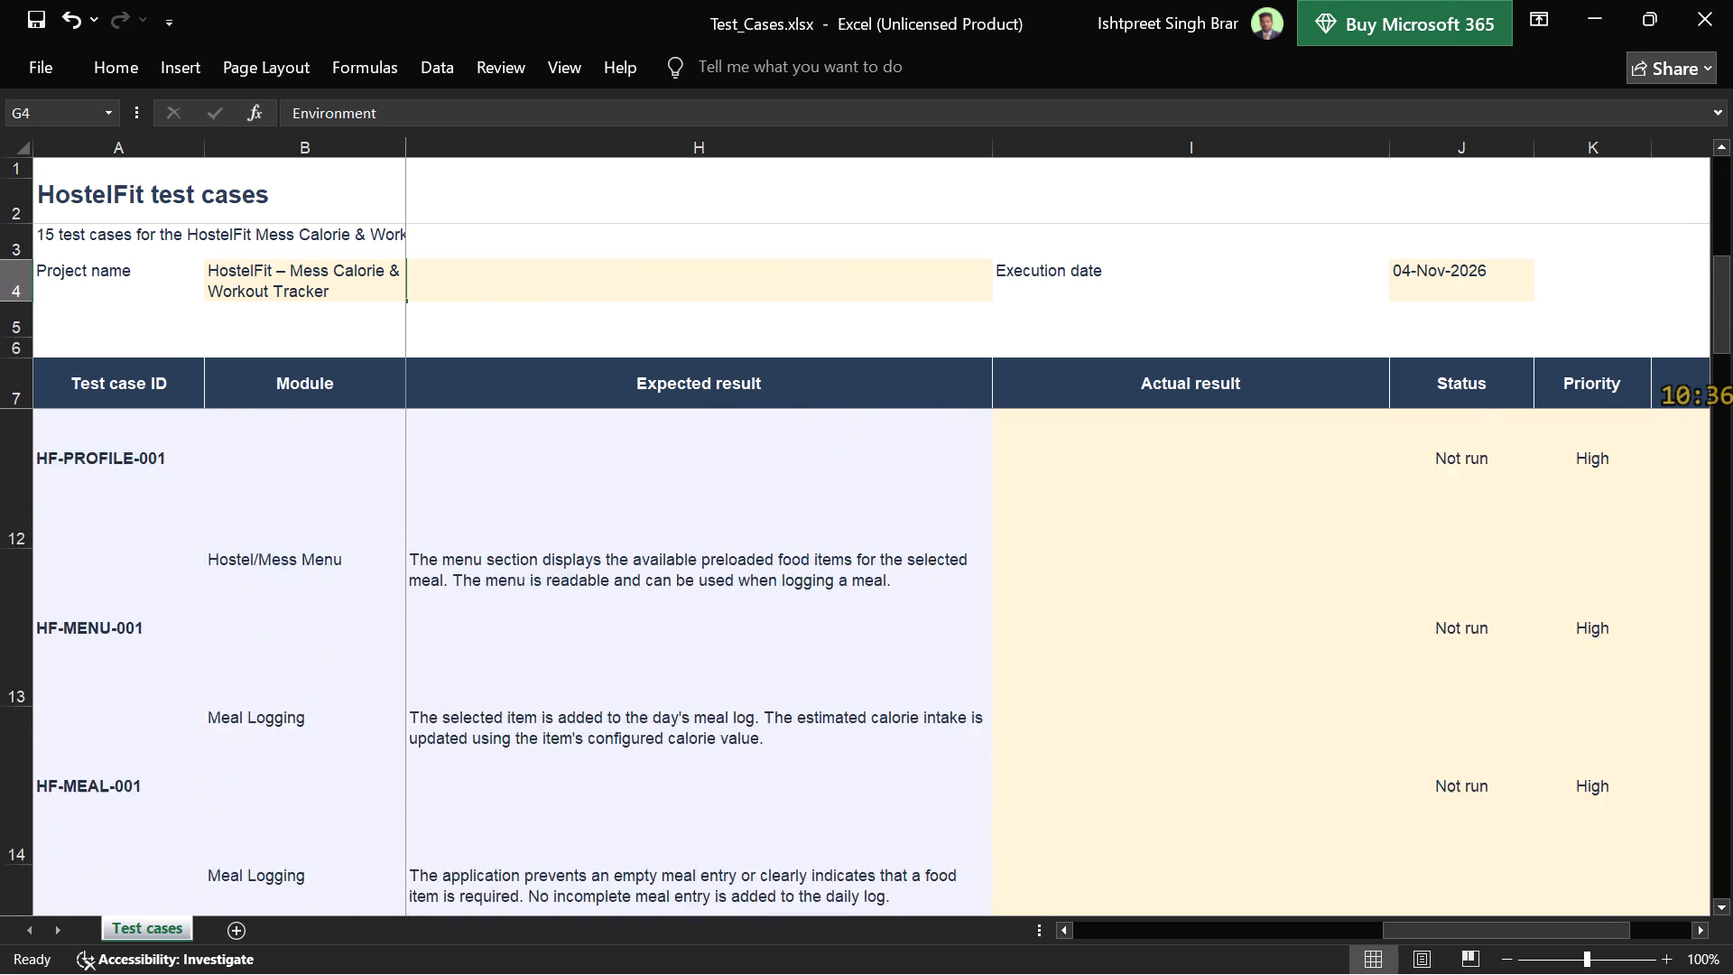
pyautogui.scroll(-9, 1432, 548)
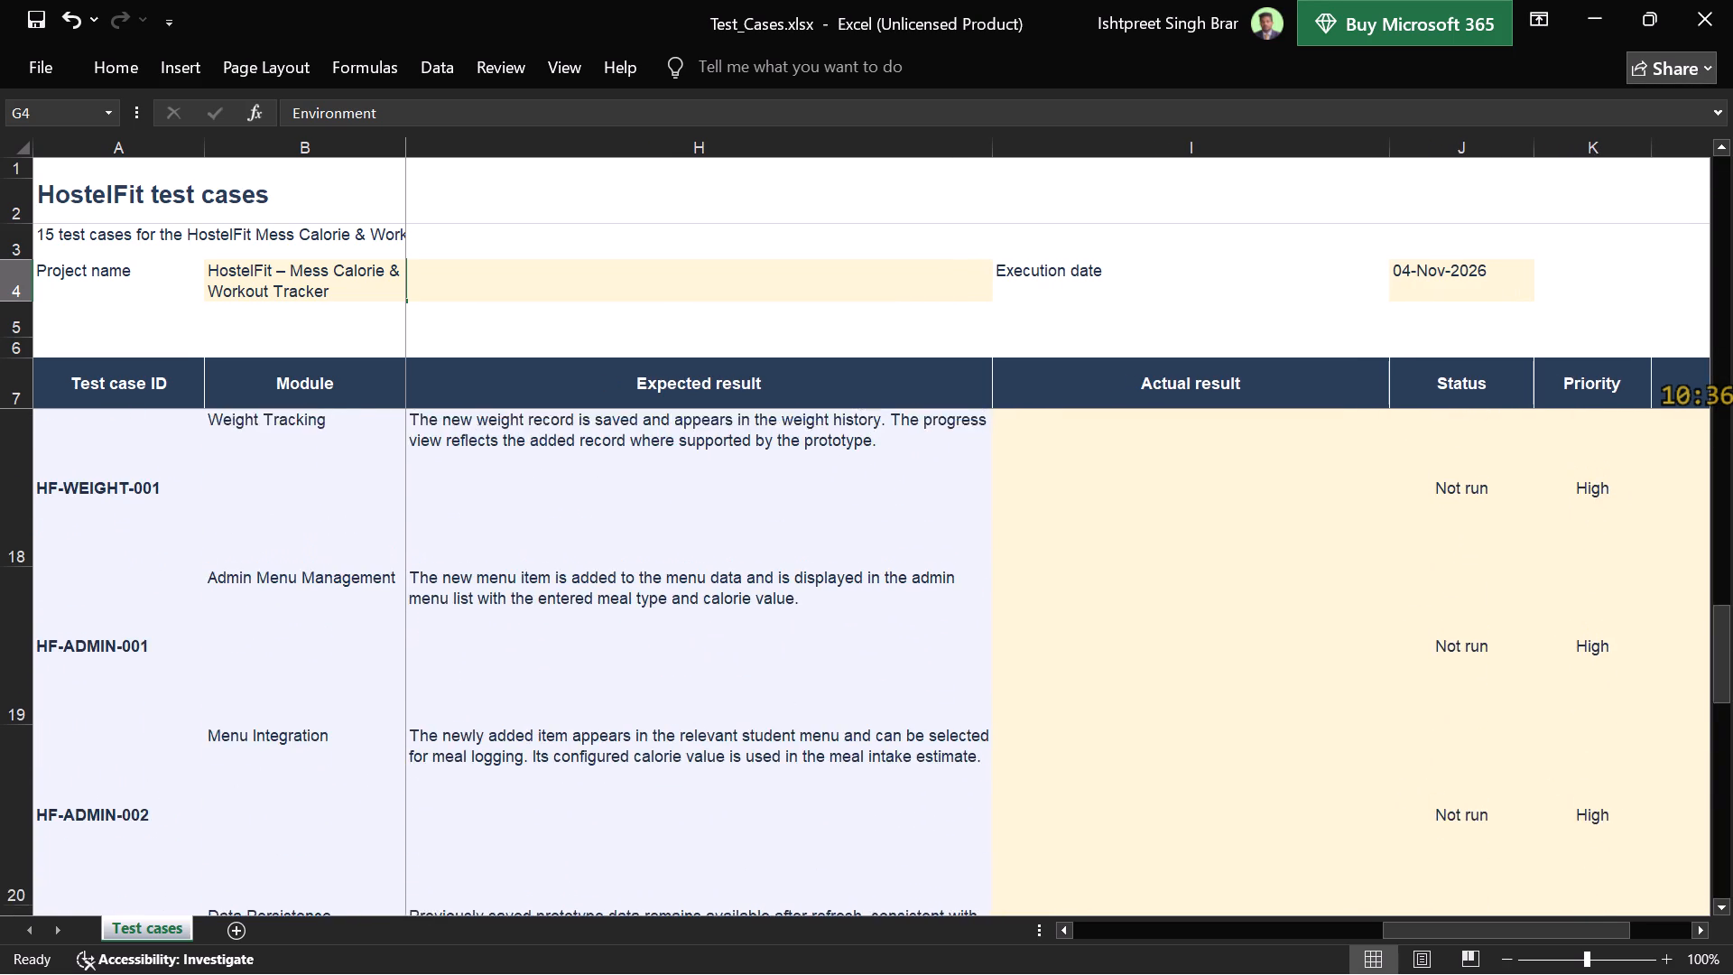
pyautogui.scroll(-5, 1432, 548)
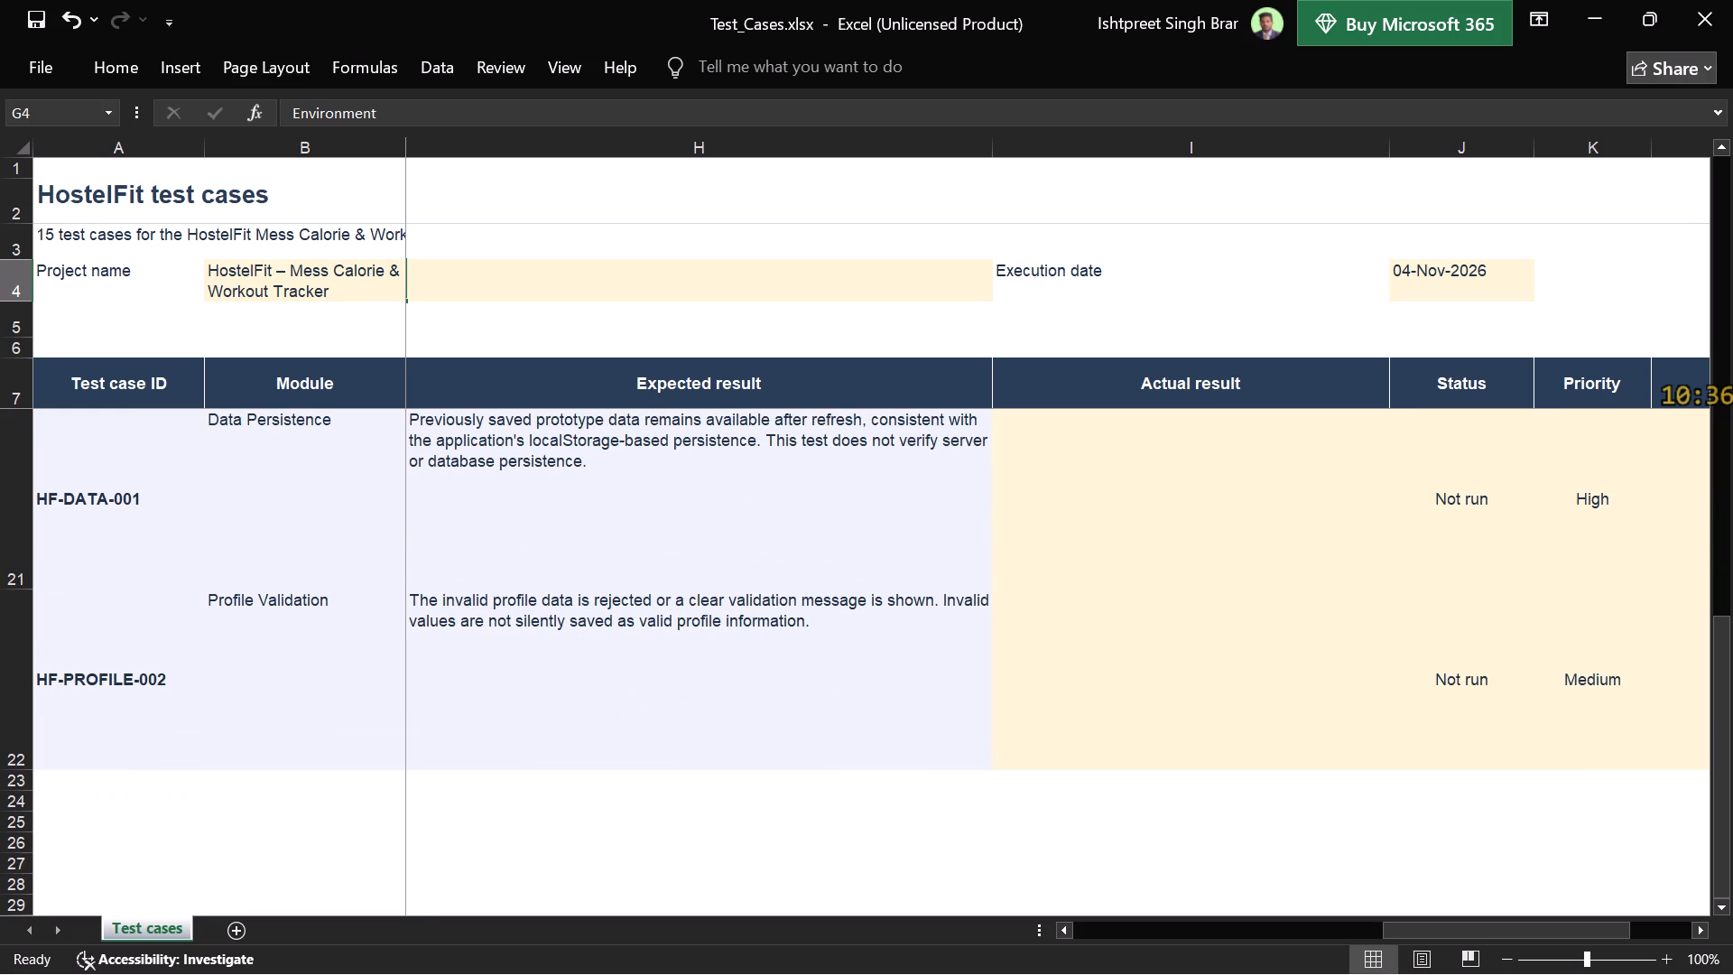
pyautogui.scroll(5, 1187, 495)
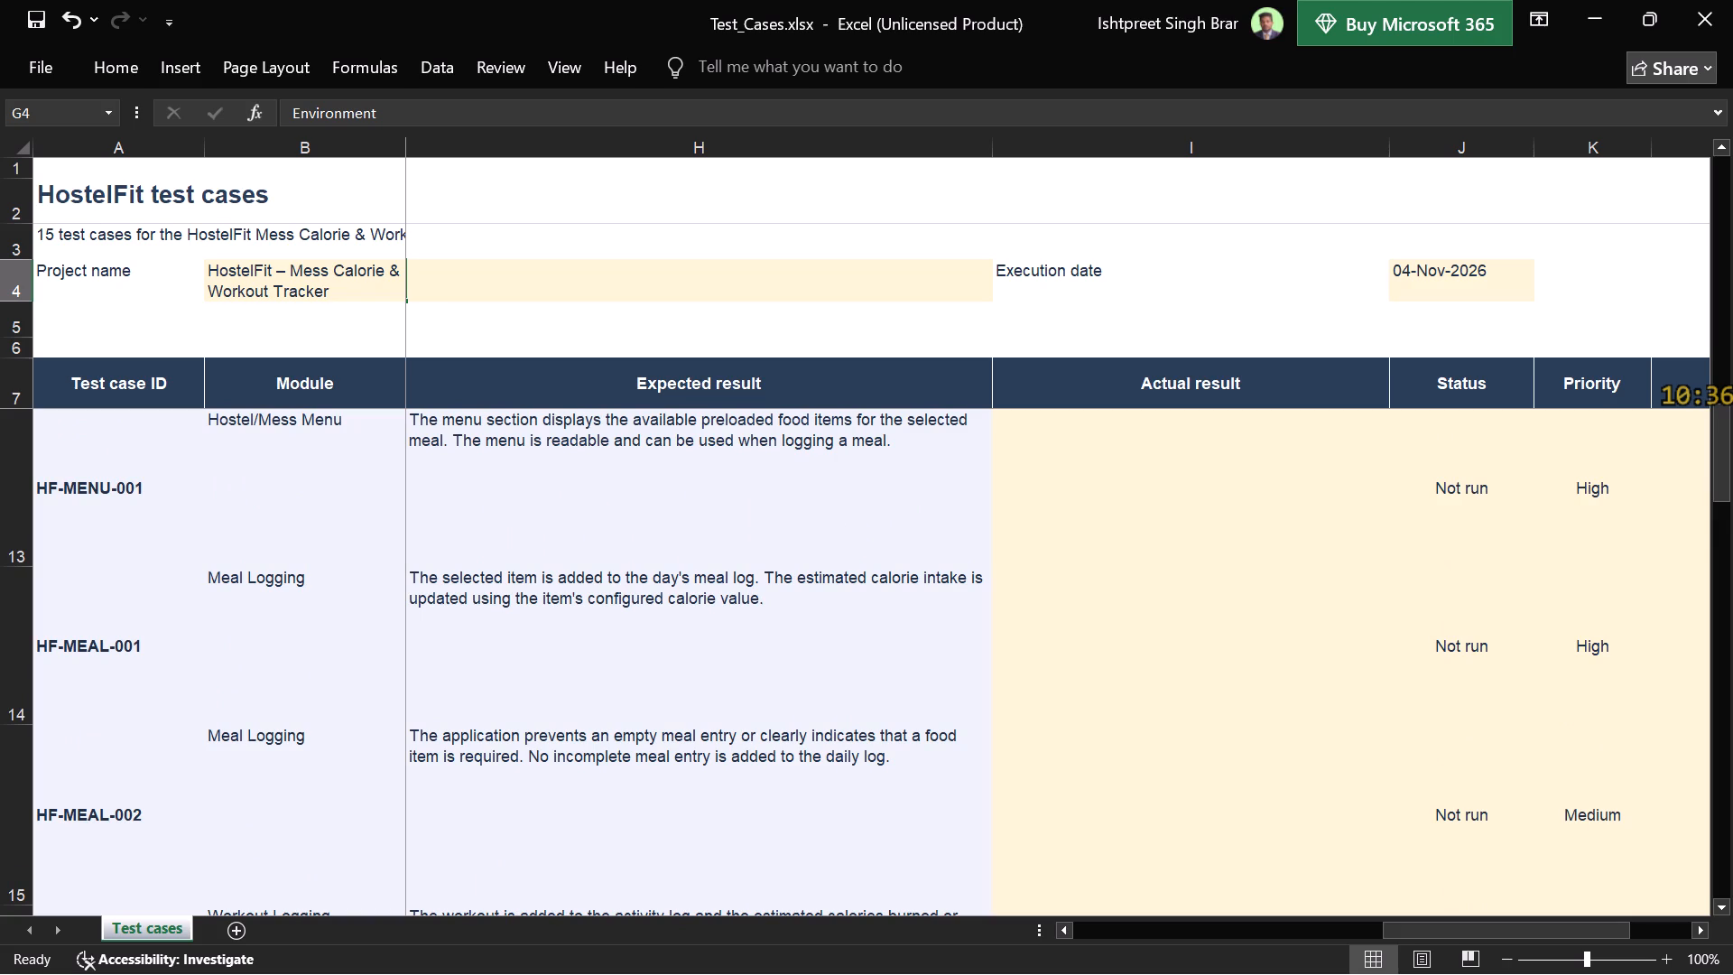
pyautogui.scroll(4, 1099, 542)
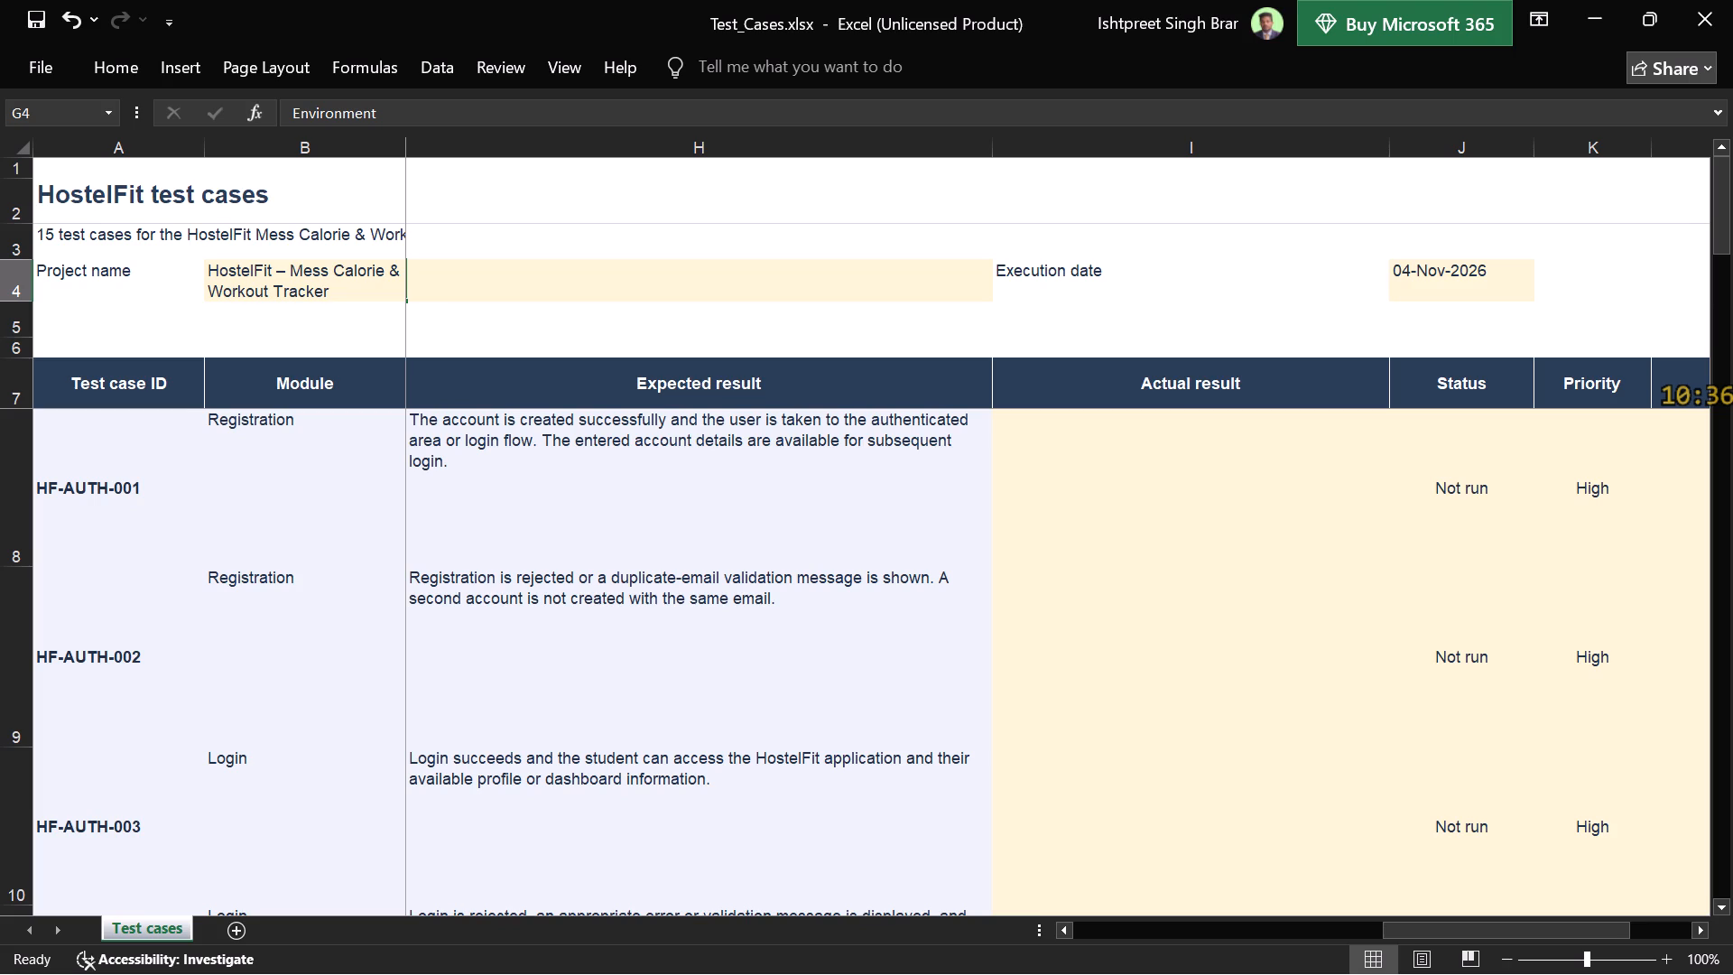
# Select the Actual result cell for HF-AUTH-001 (I8) and save the Test_Cases.xlsx workbook.
pyautogui.click(1209, 527)
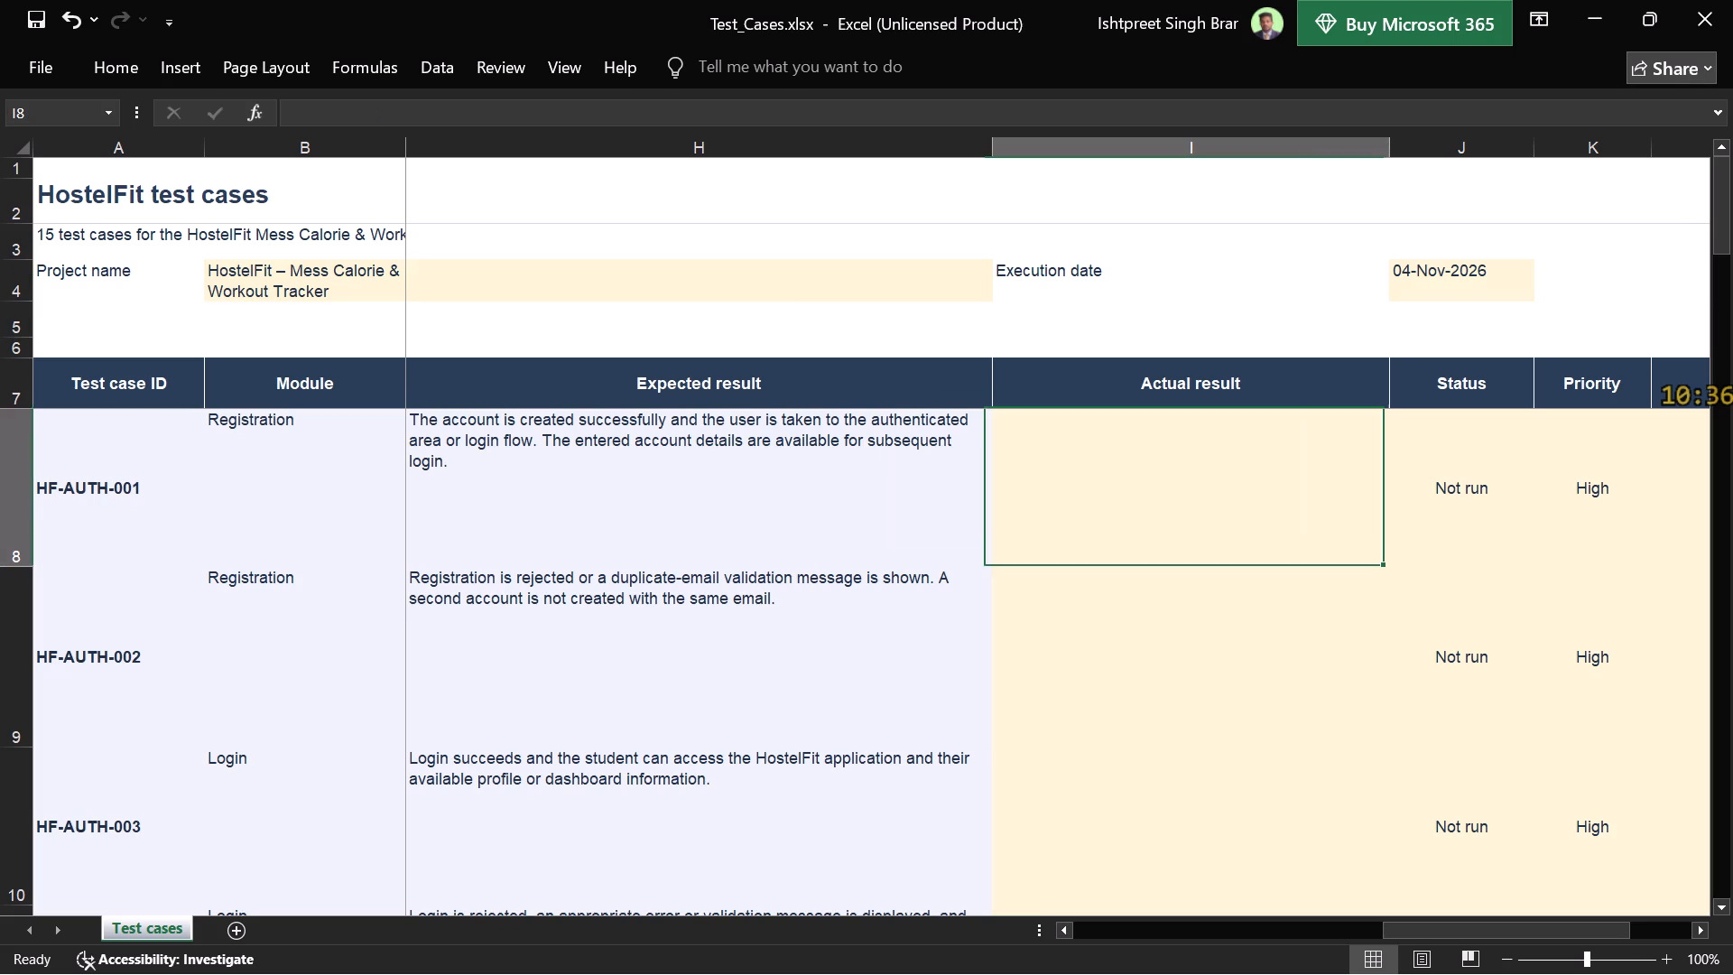
pyautogui.hotkey('ctrl', 's')
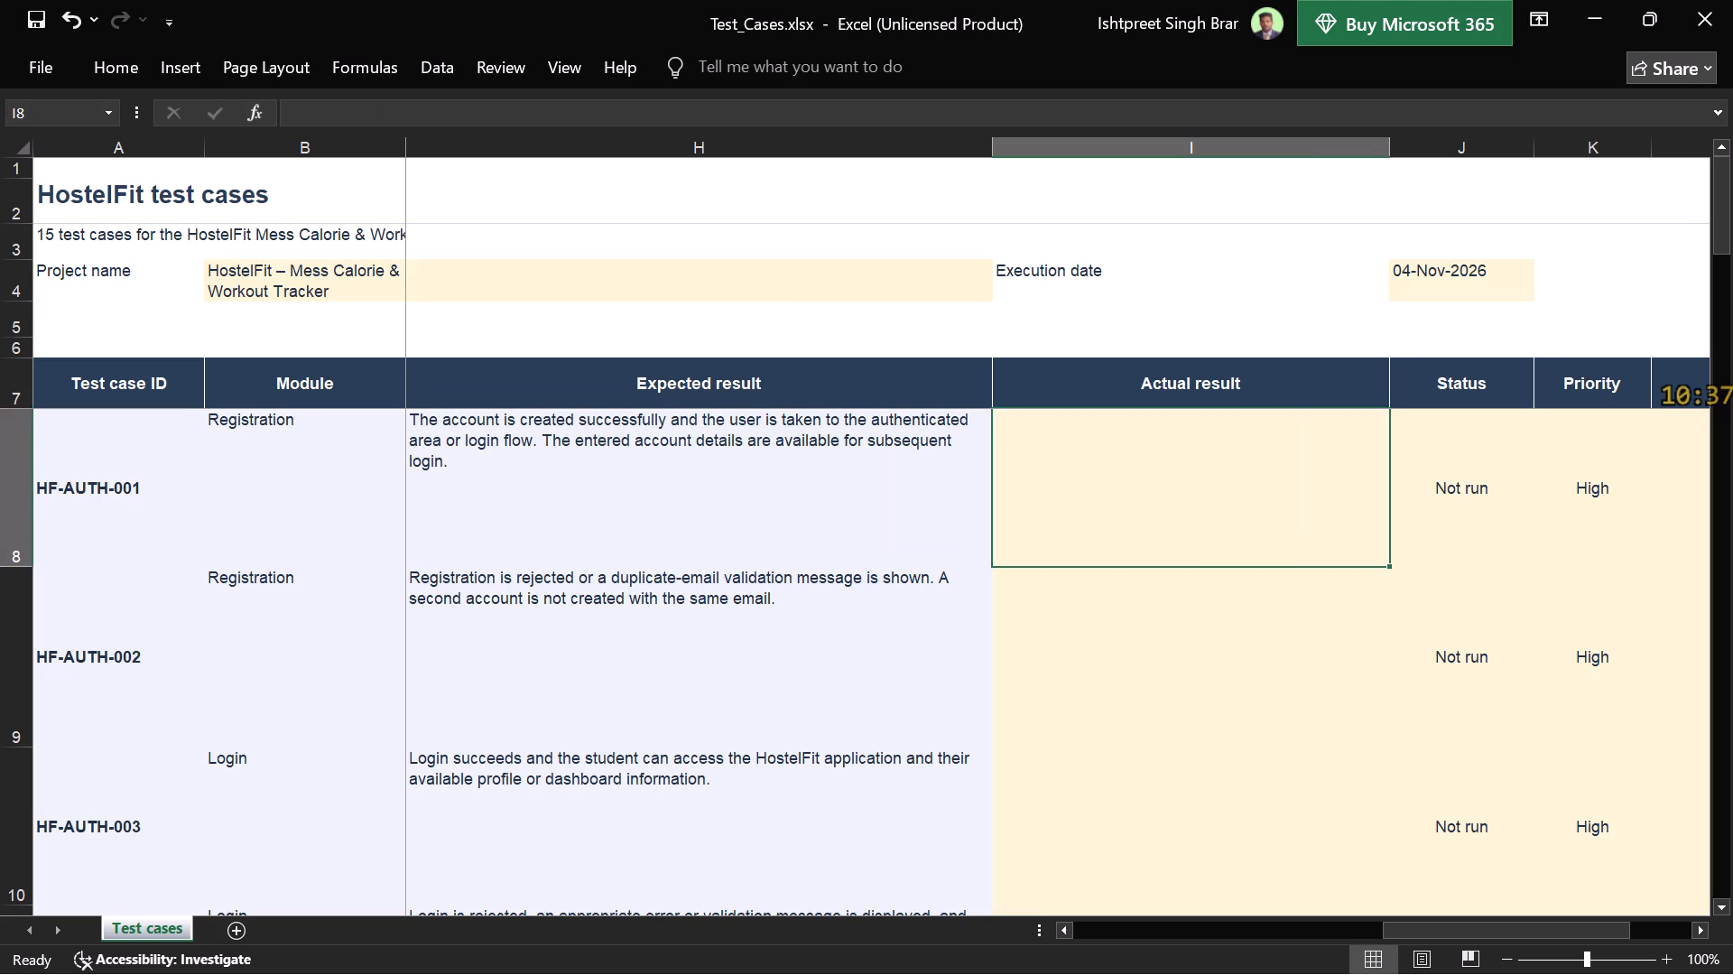
# Save a copy of the workbook as Test_Cases.xlsx in the D: Downloads folder, overwriting the existing file, and close the workbook.
pyautogui.click(54, 72)
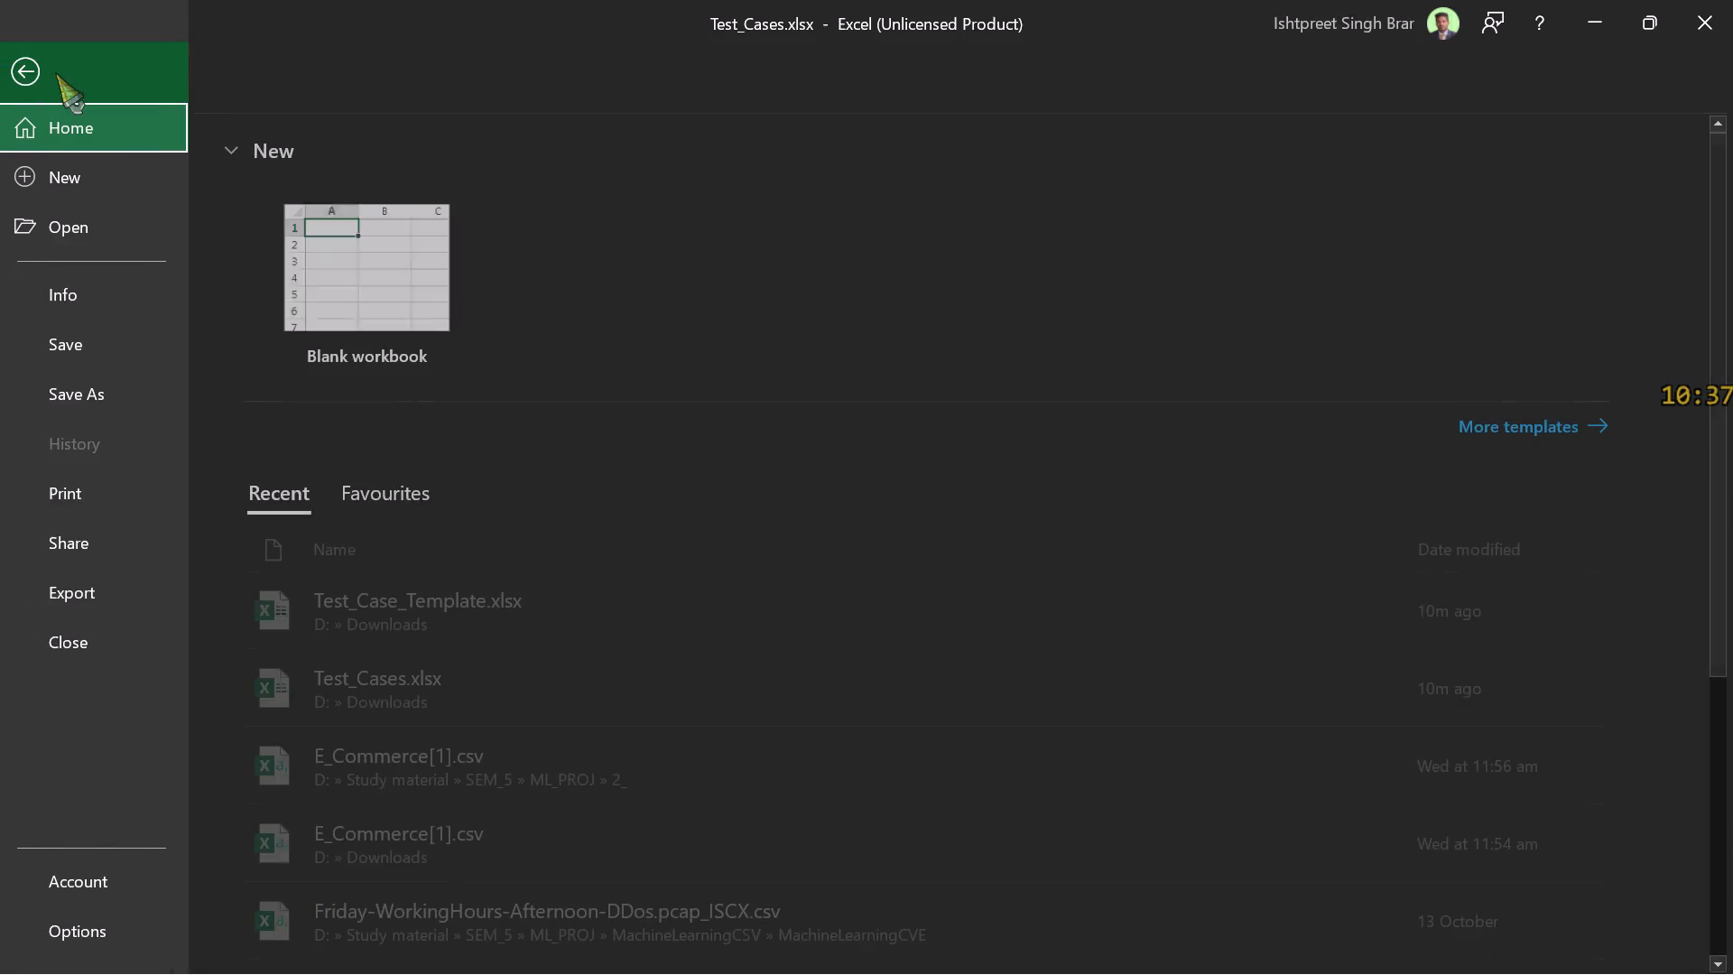
pyautogui.click(120, 388)
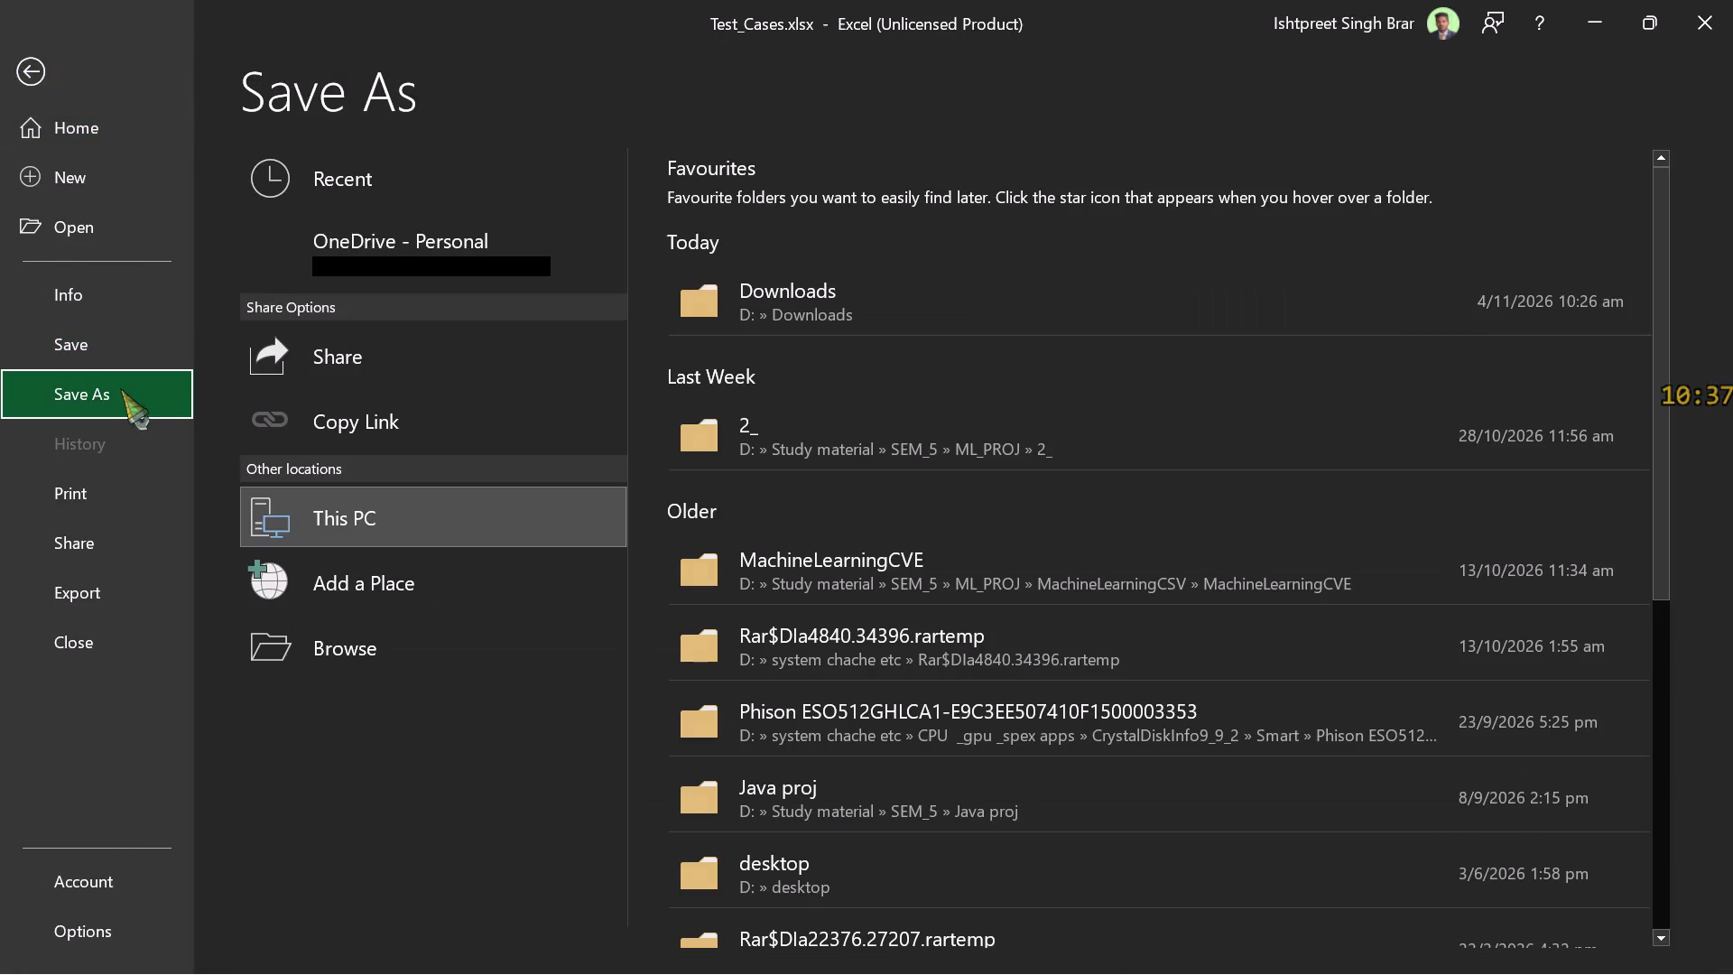
pyautogui.click(392, 514)
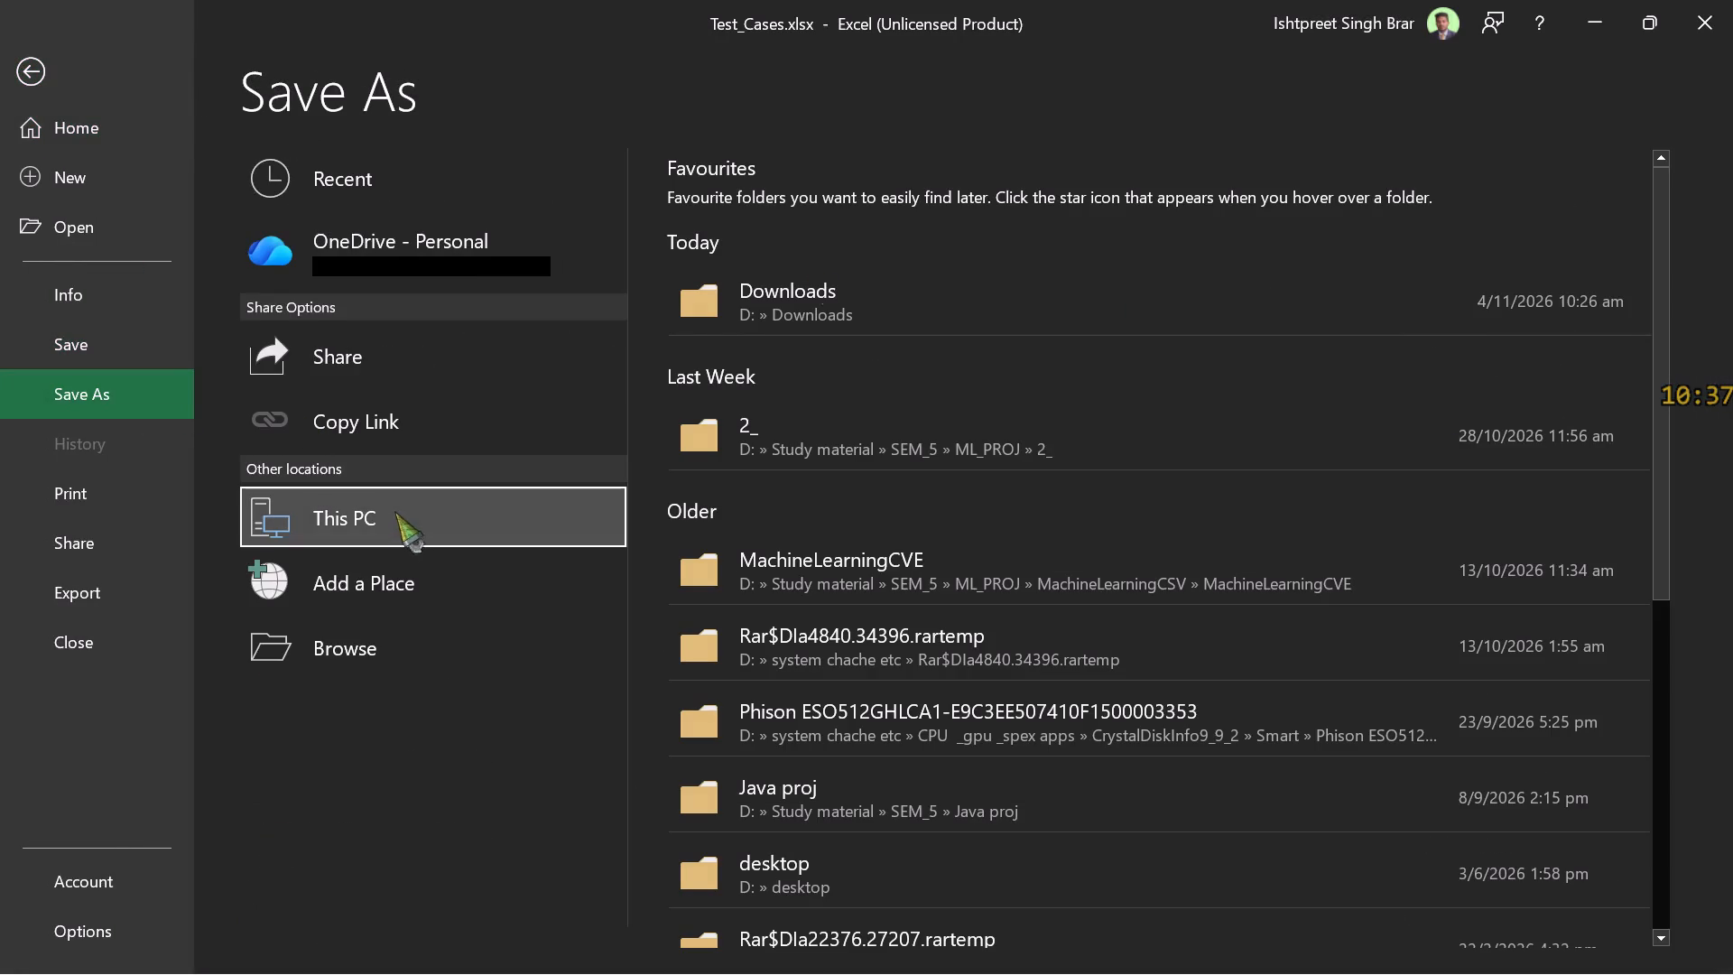
pyautogui.click(844, 289)
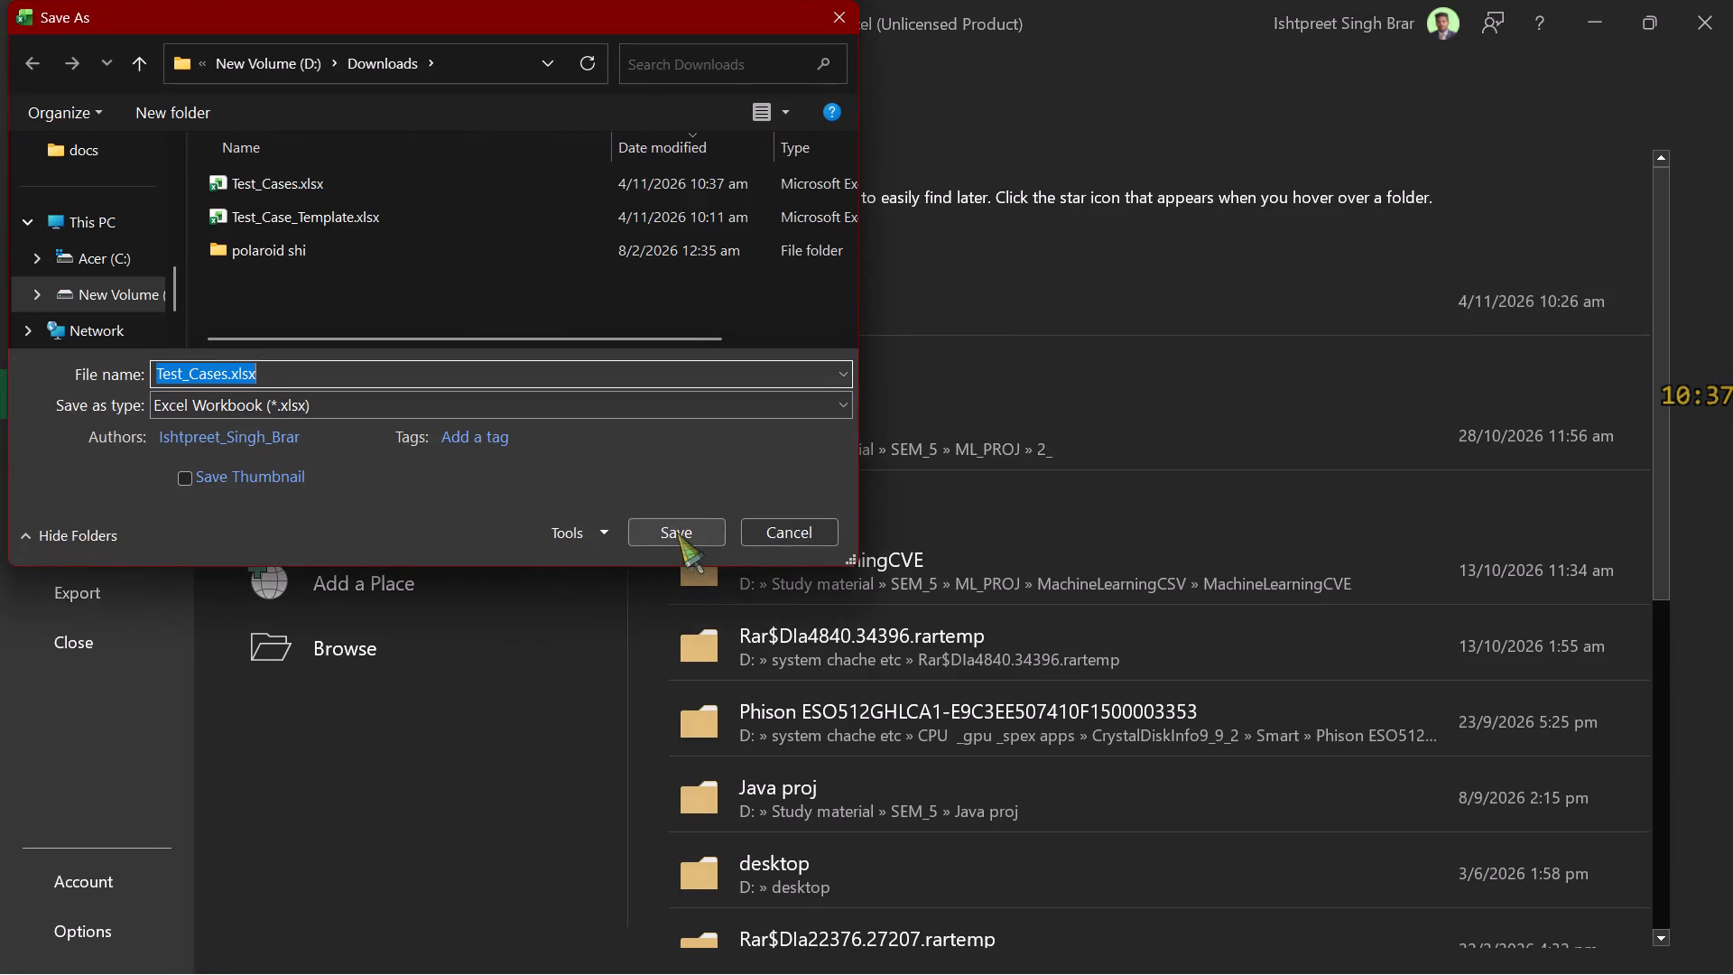
pyautogui.click(227, 376)
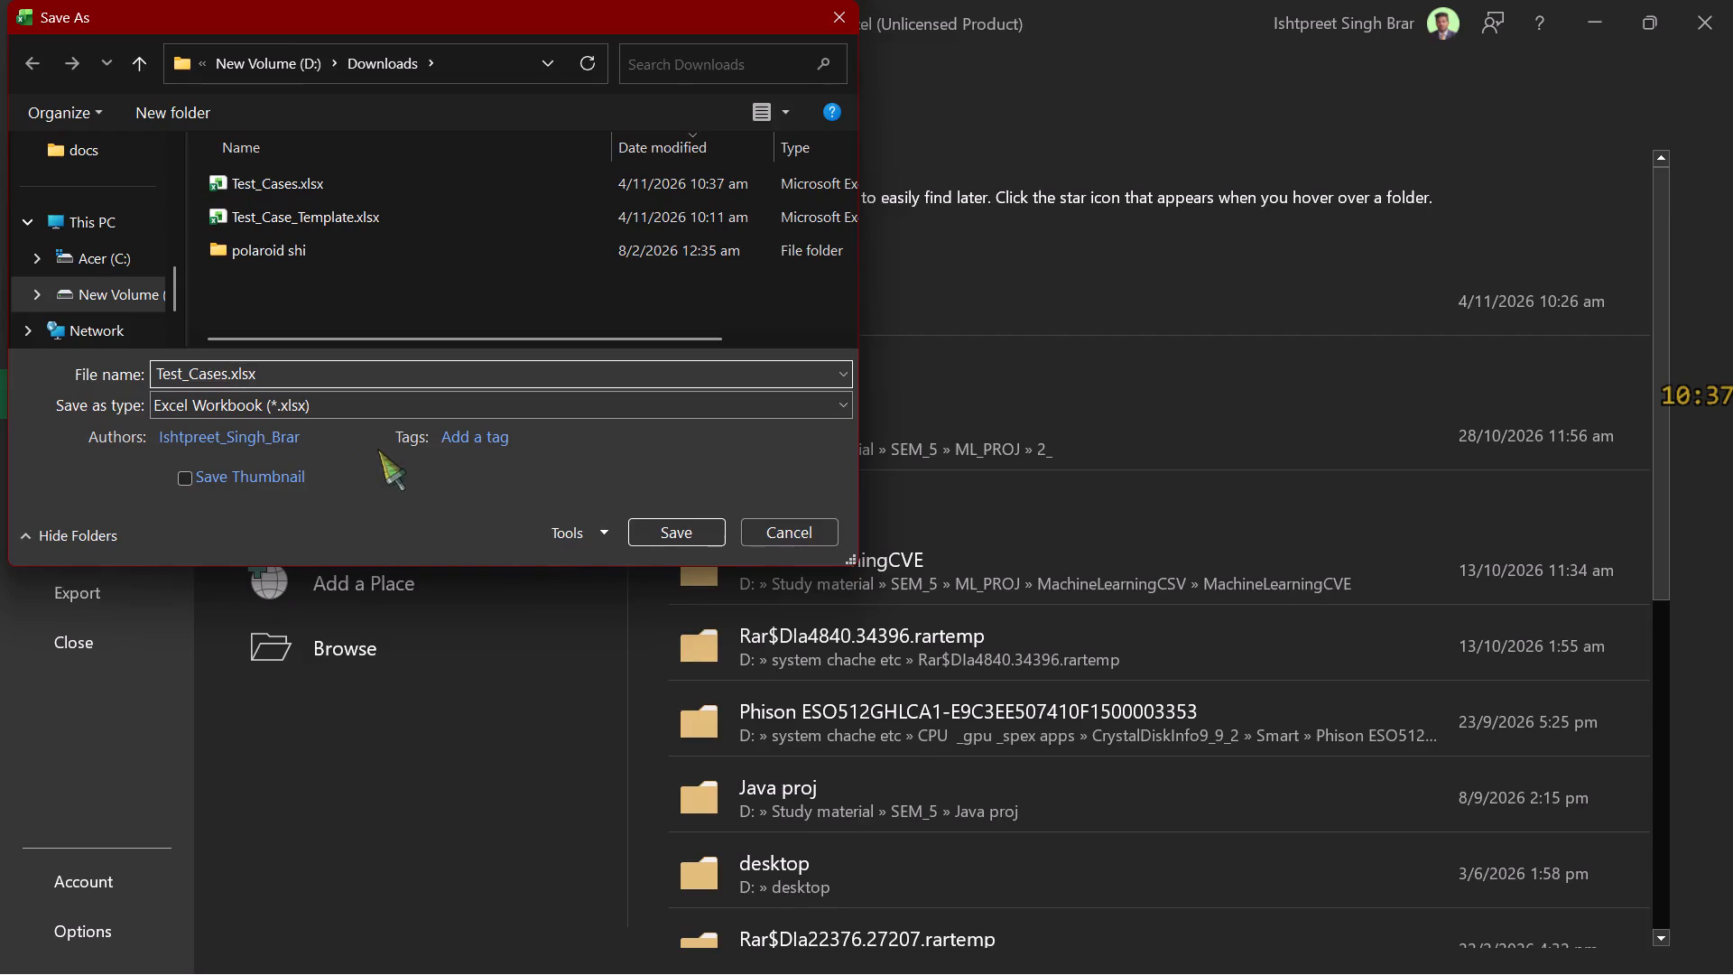
pyautogui.click(674, 527)
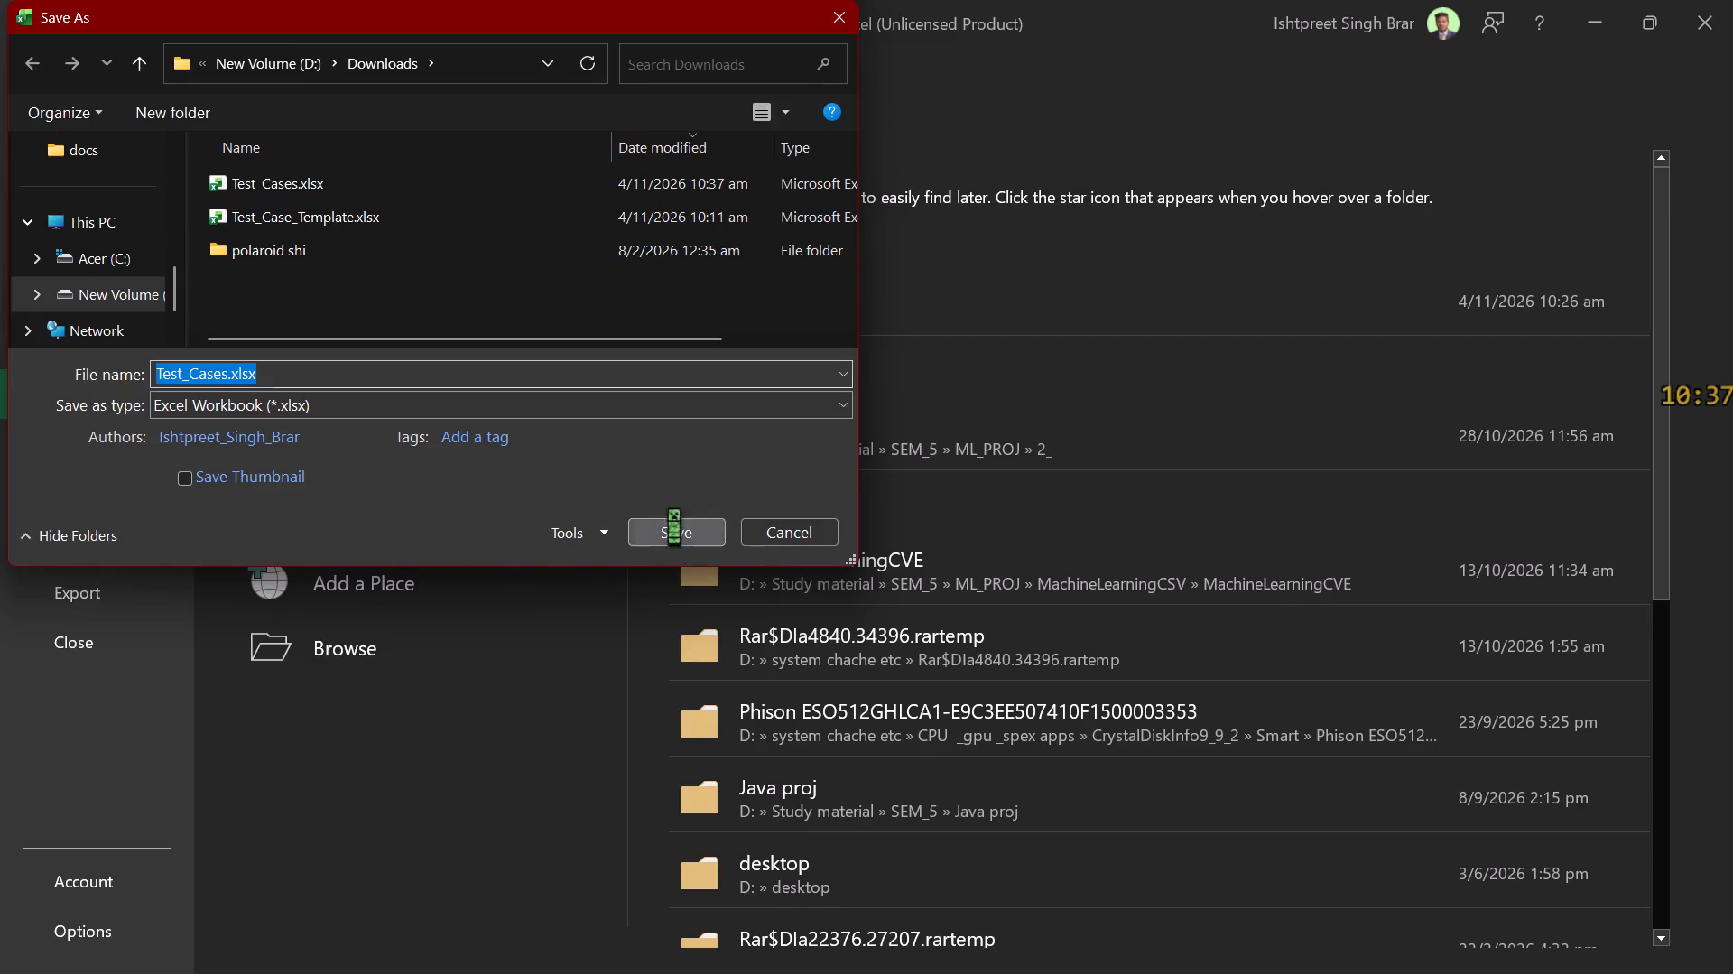
pyautogui.click(911, 508)
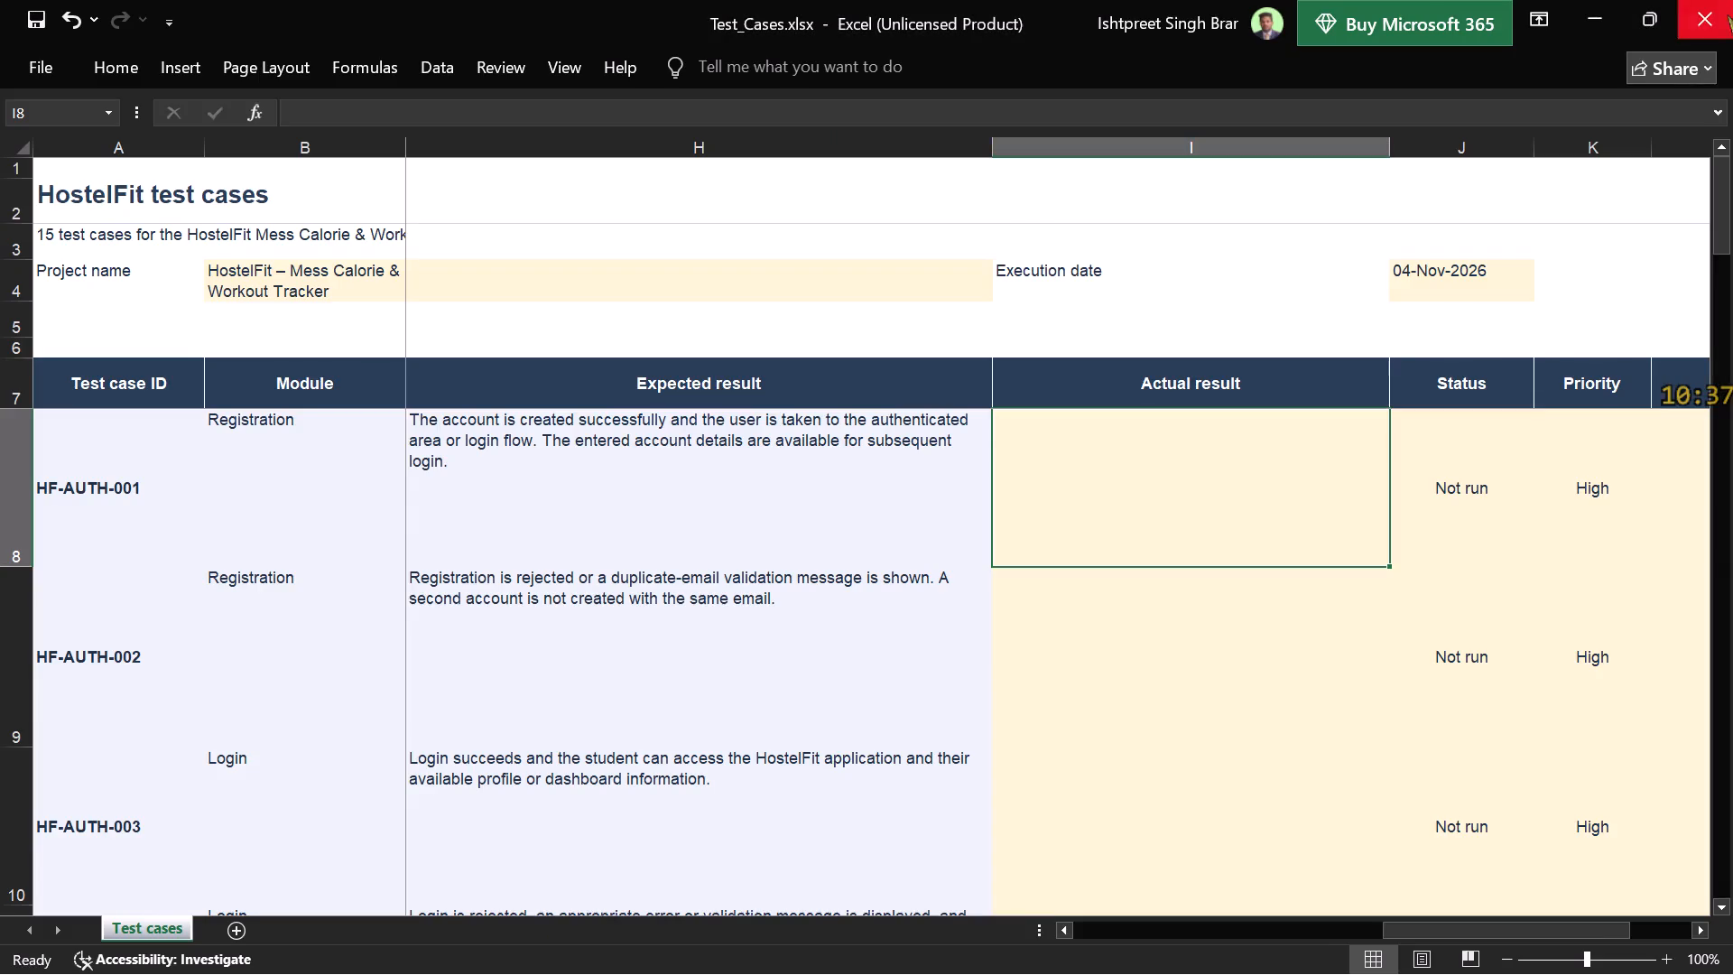
pyautogui.click(1727, 14)
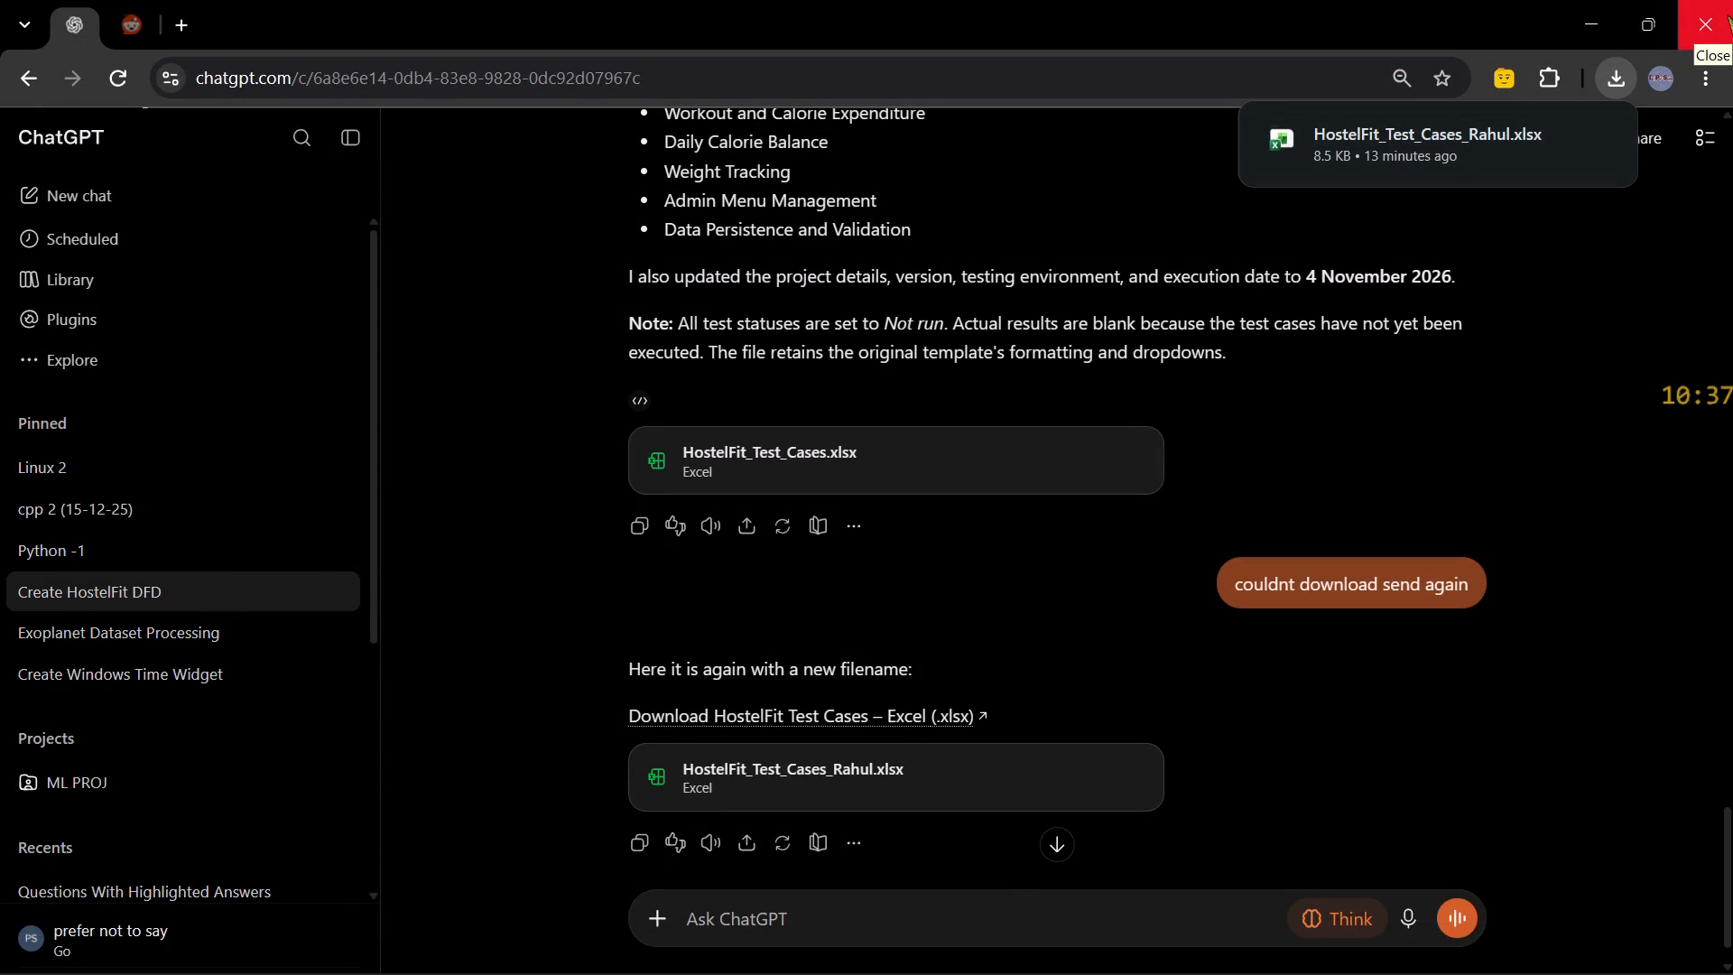
# Switch to Visual Studio Code, collapse the Diagrams folder and select the docs folder of the UCS503P-202627-Hostel-Fit project, keeping it expanded.
pyautogui.click(185, 950)
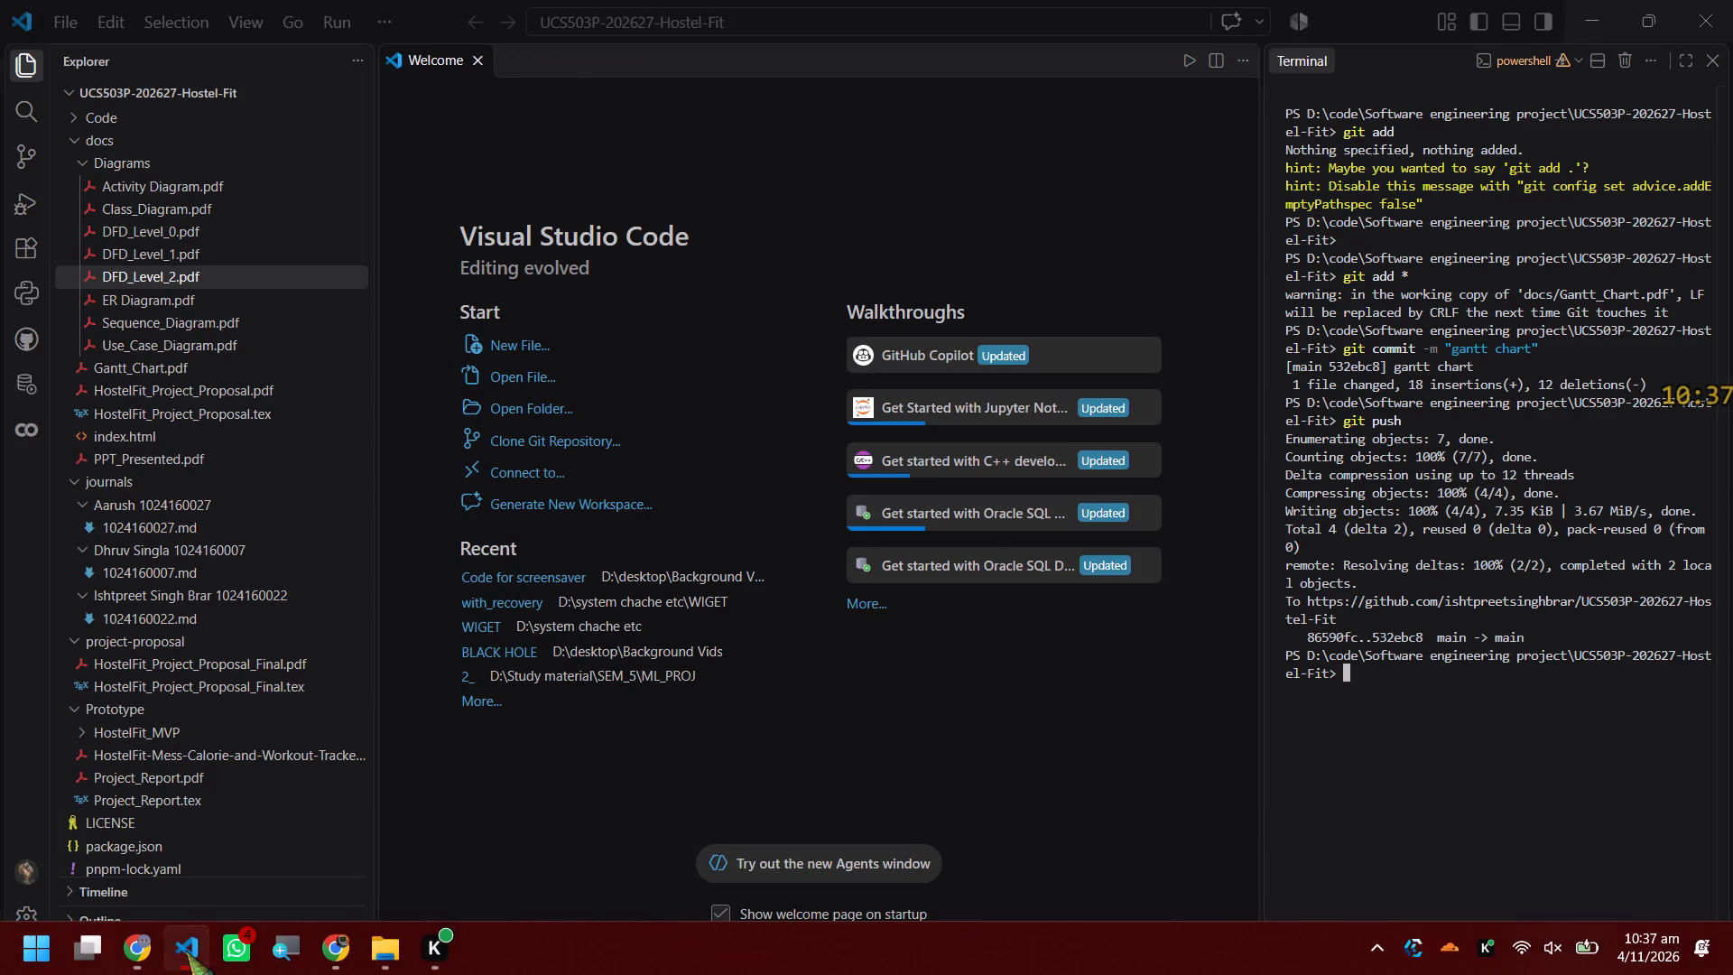
pyautogui.click(161, 157)
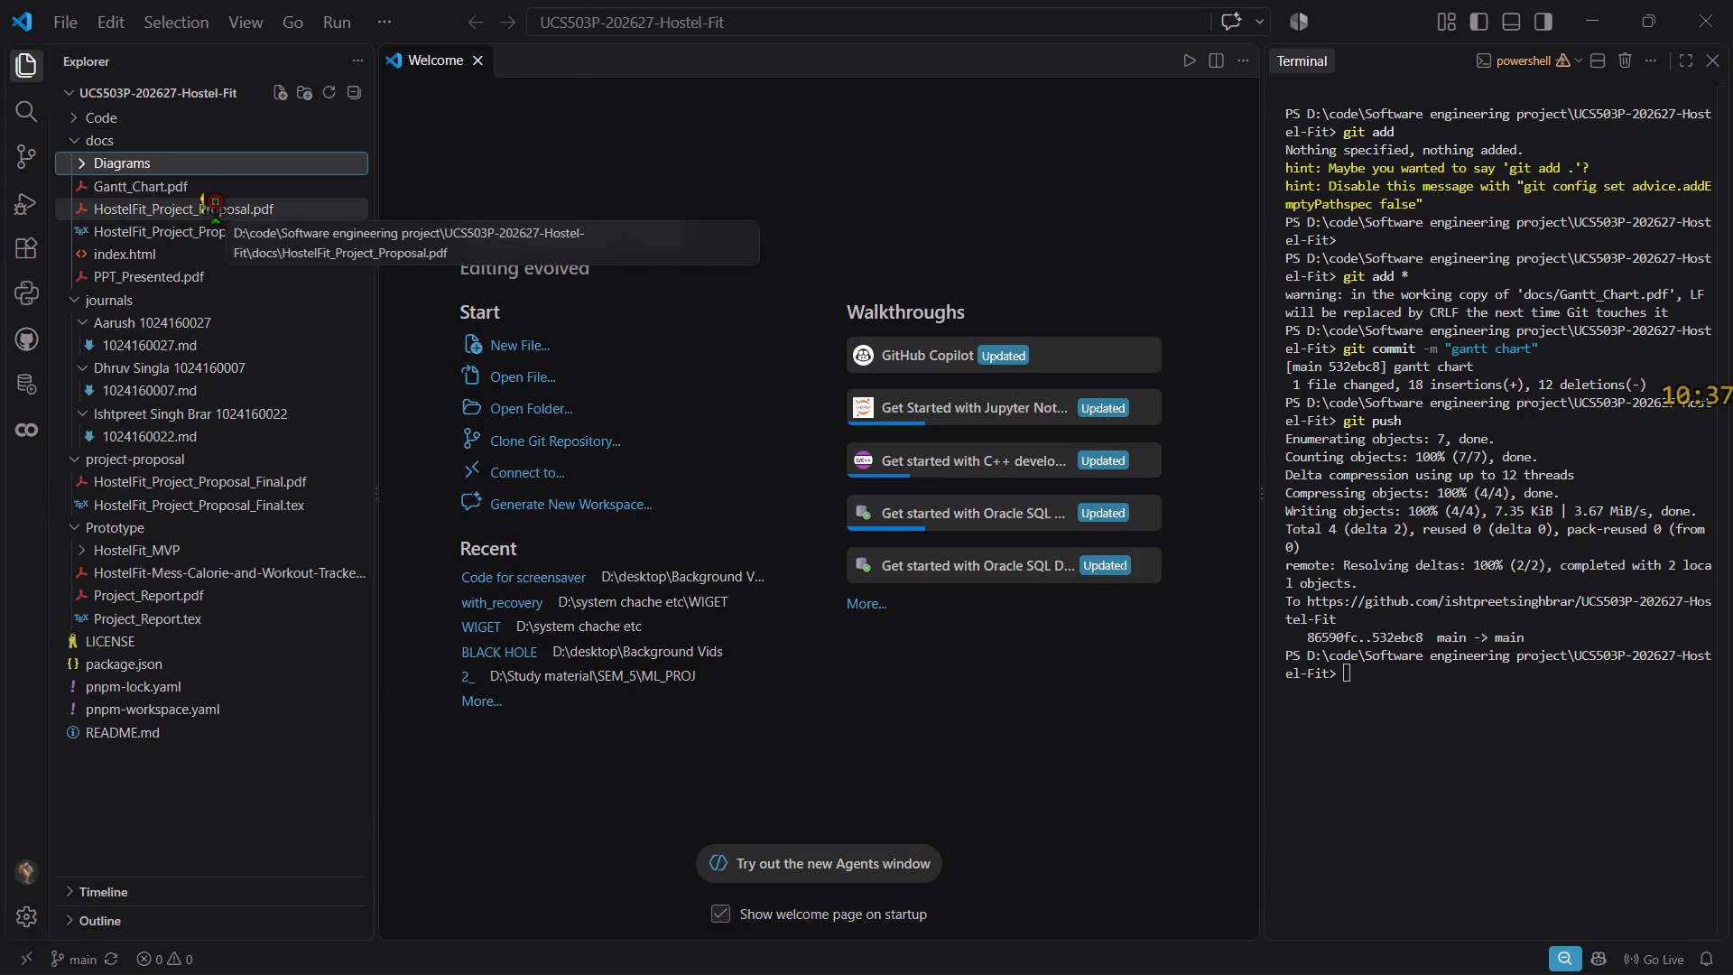
pyautogui.click(164, 149)
pyautogui.click(164, 149)
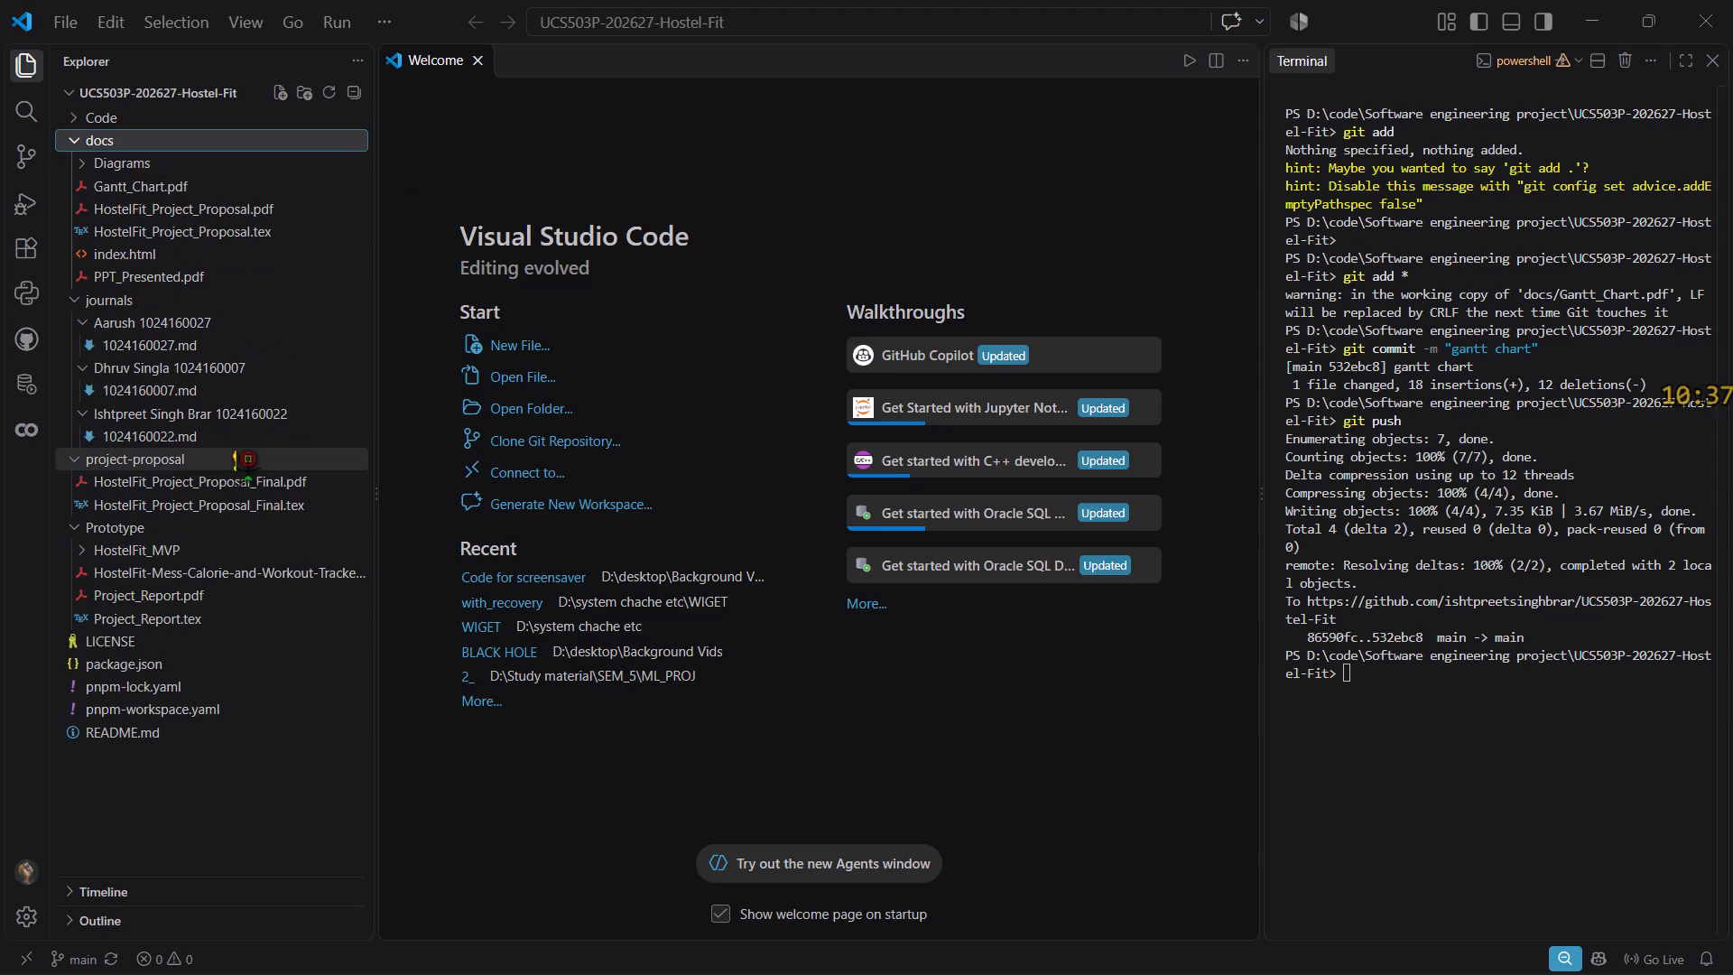
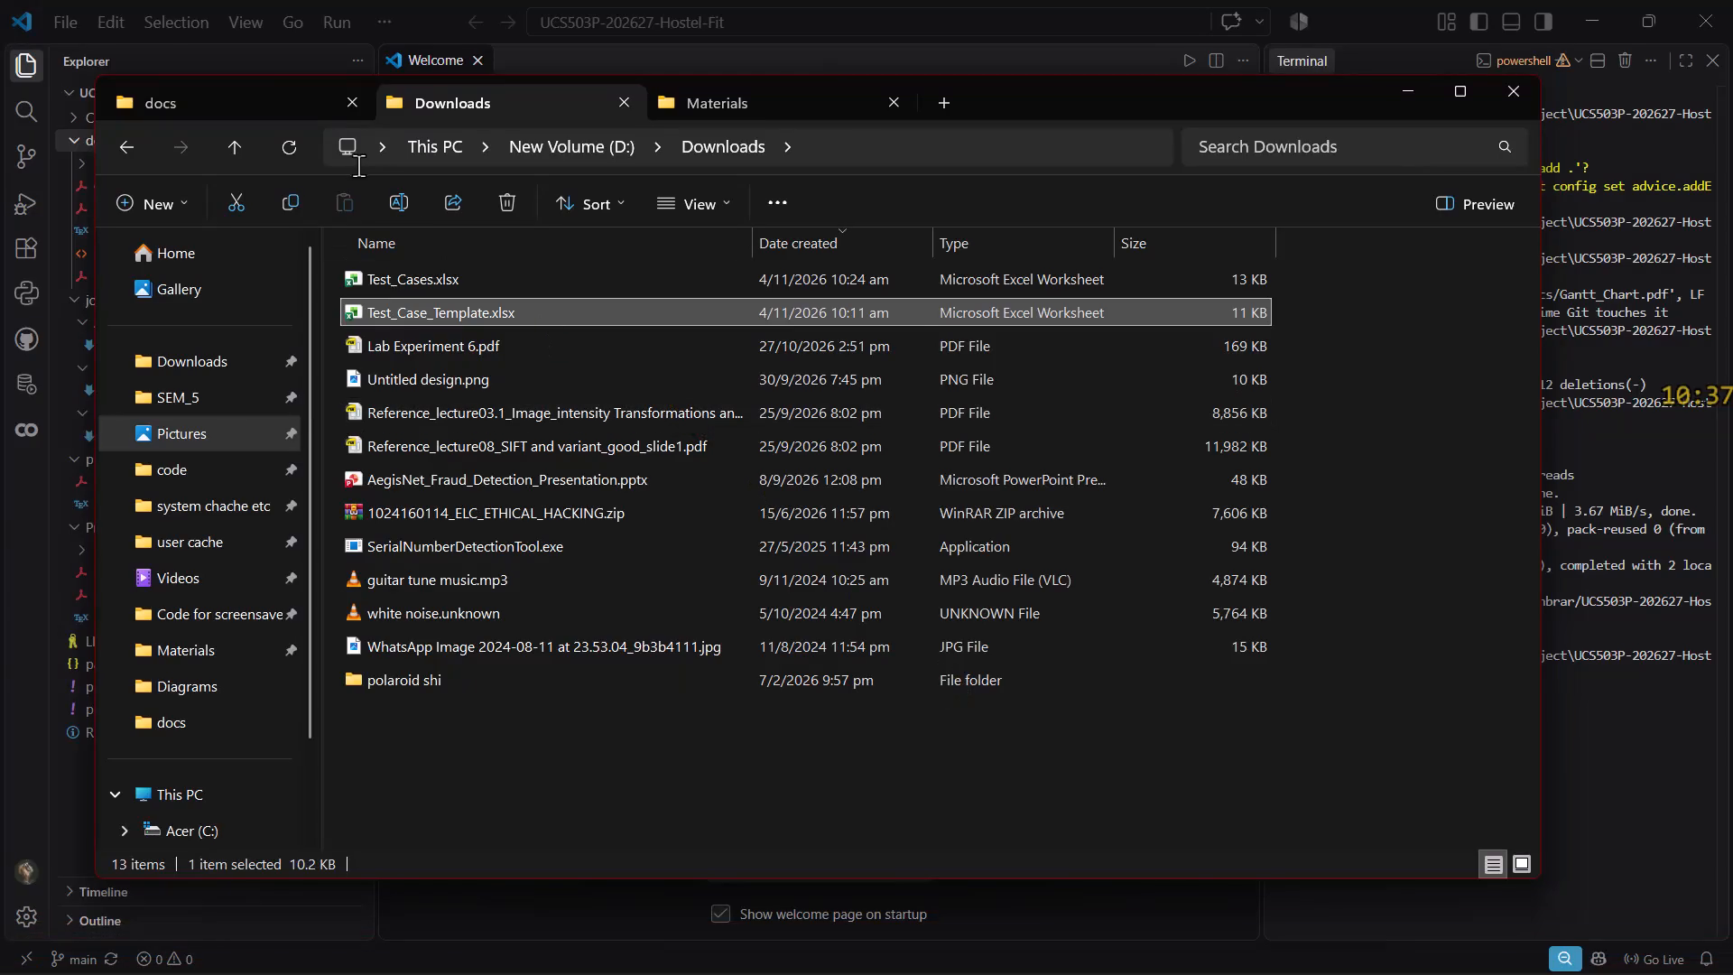
# In File Explorer, show the docs folder of the UCS503P-202627-Hostel-Fit project and check its files.
pyautogui.click(229, 110)
pyautogui.click(243, 105)
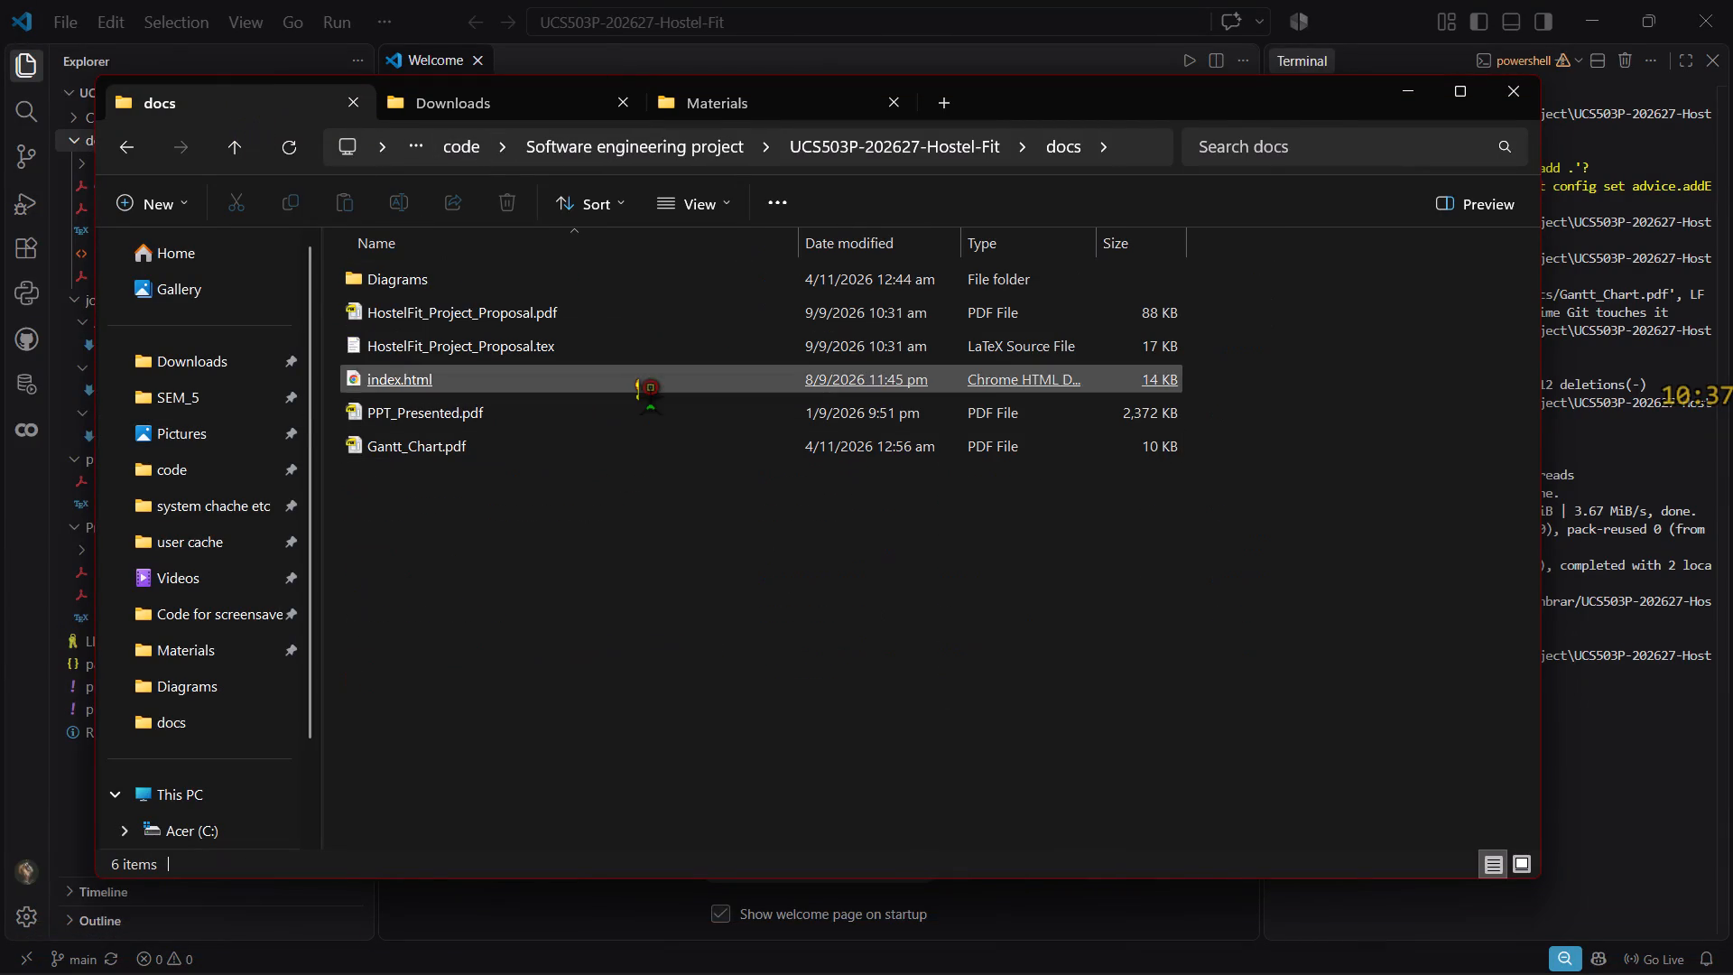
pyautogui.click(587, 693)
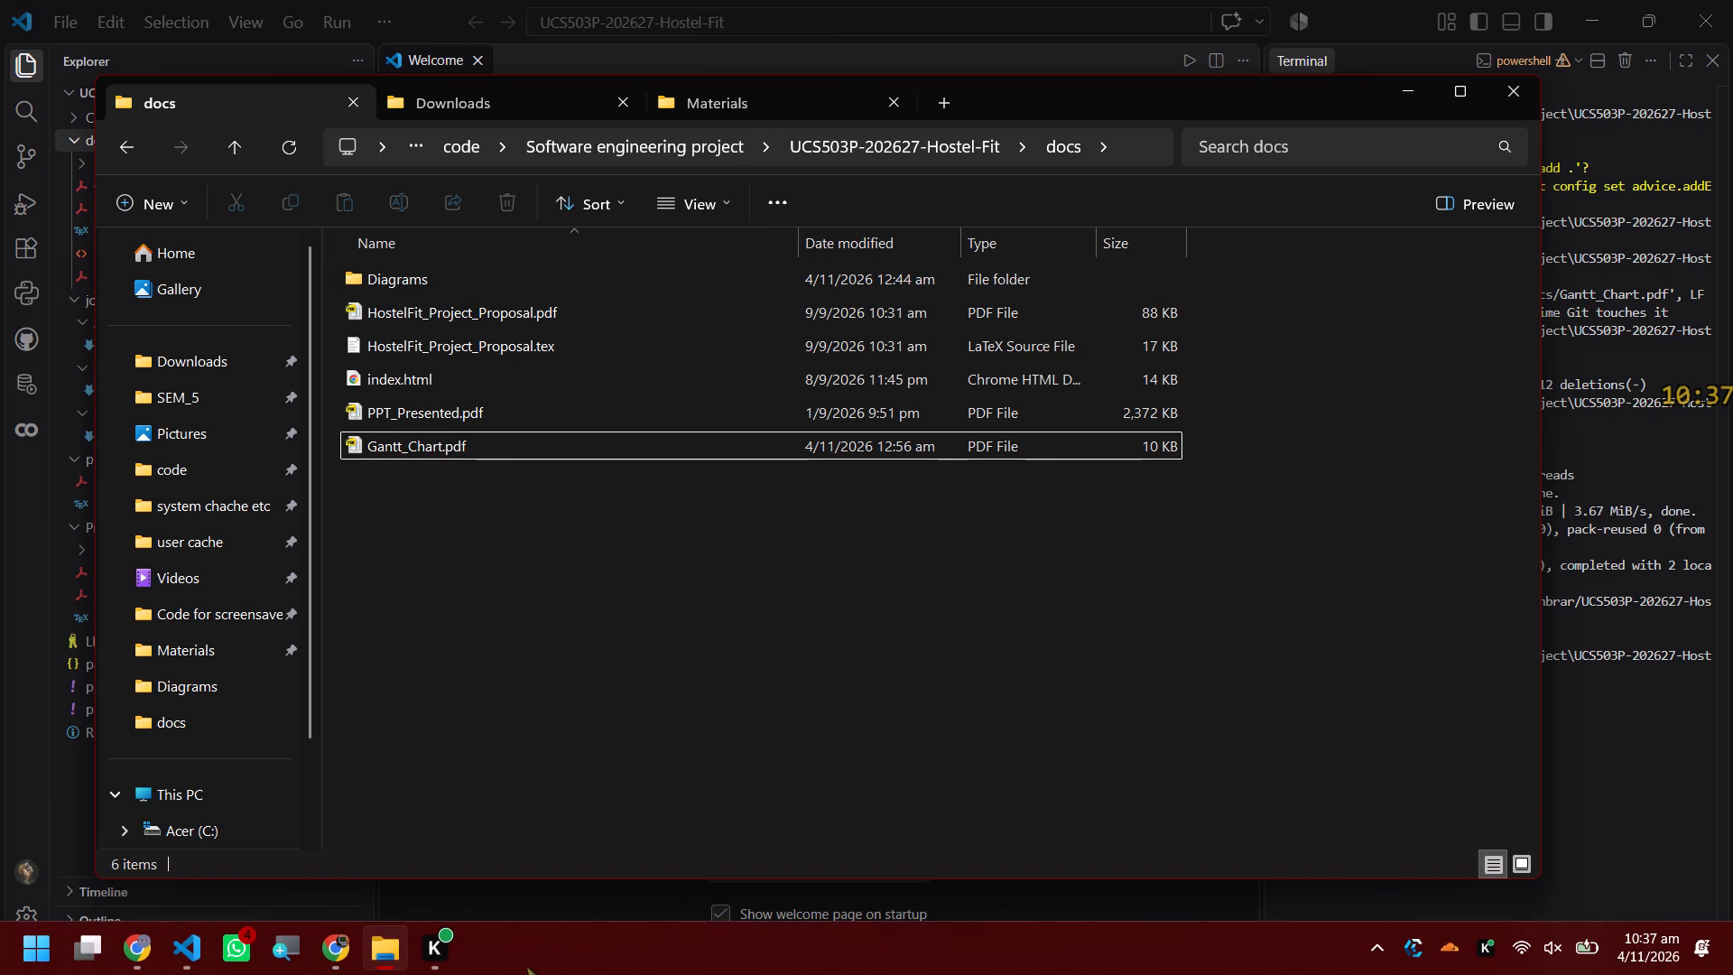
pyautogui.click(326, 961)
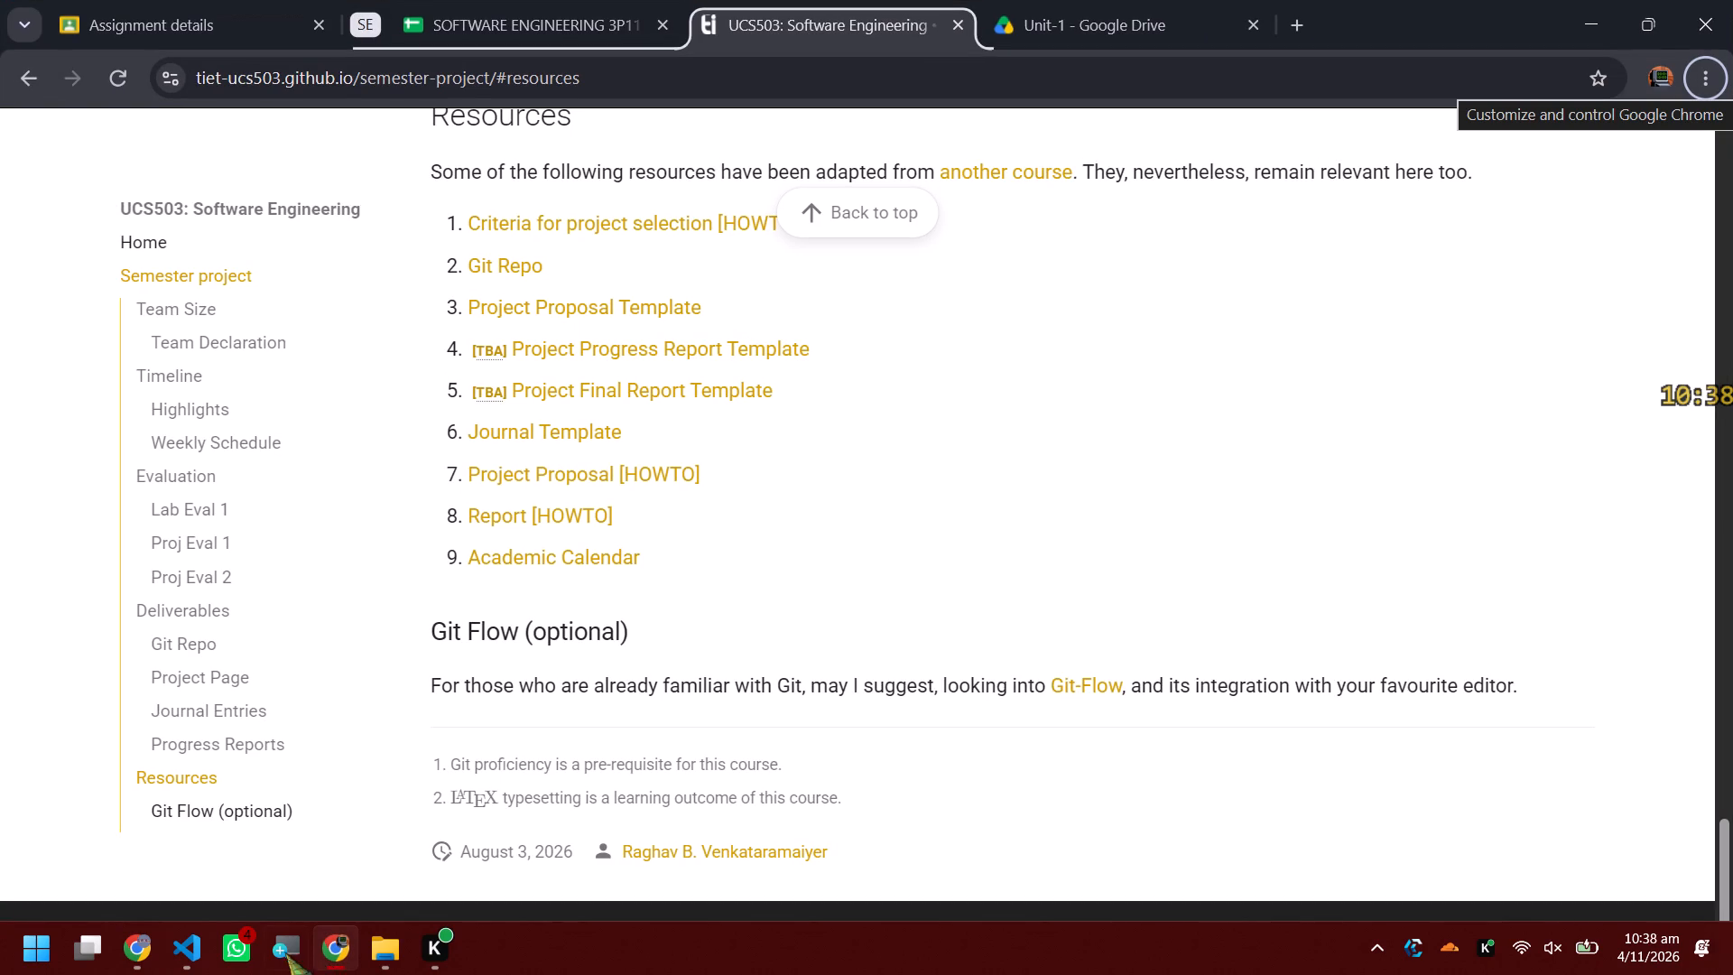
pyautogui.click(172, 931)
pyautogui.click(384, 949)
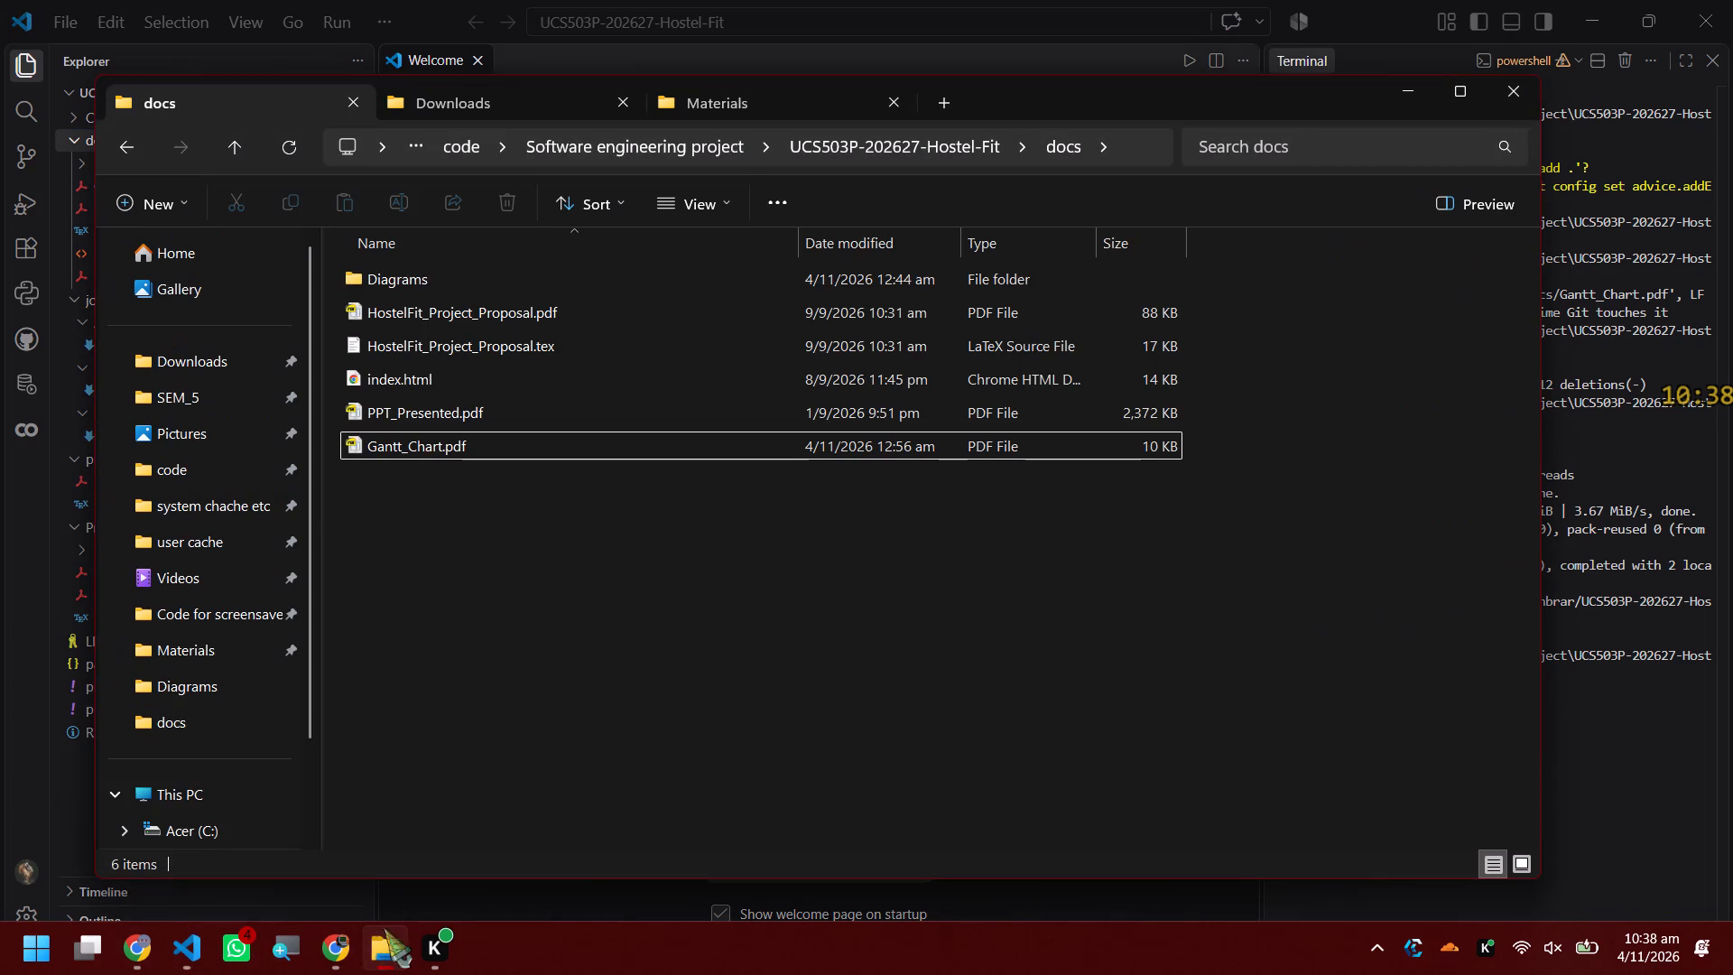
# Go back to the Downloads folder on D: that holds the Test_Cases.xlsx workbook.
pyautogui.click(539, 105)
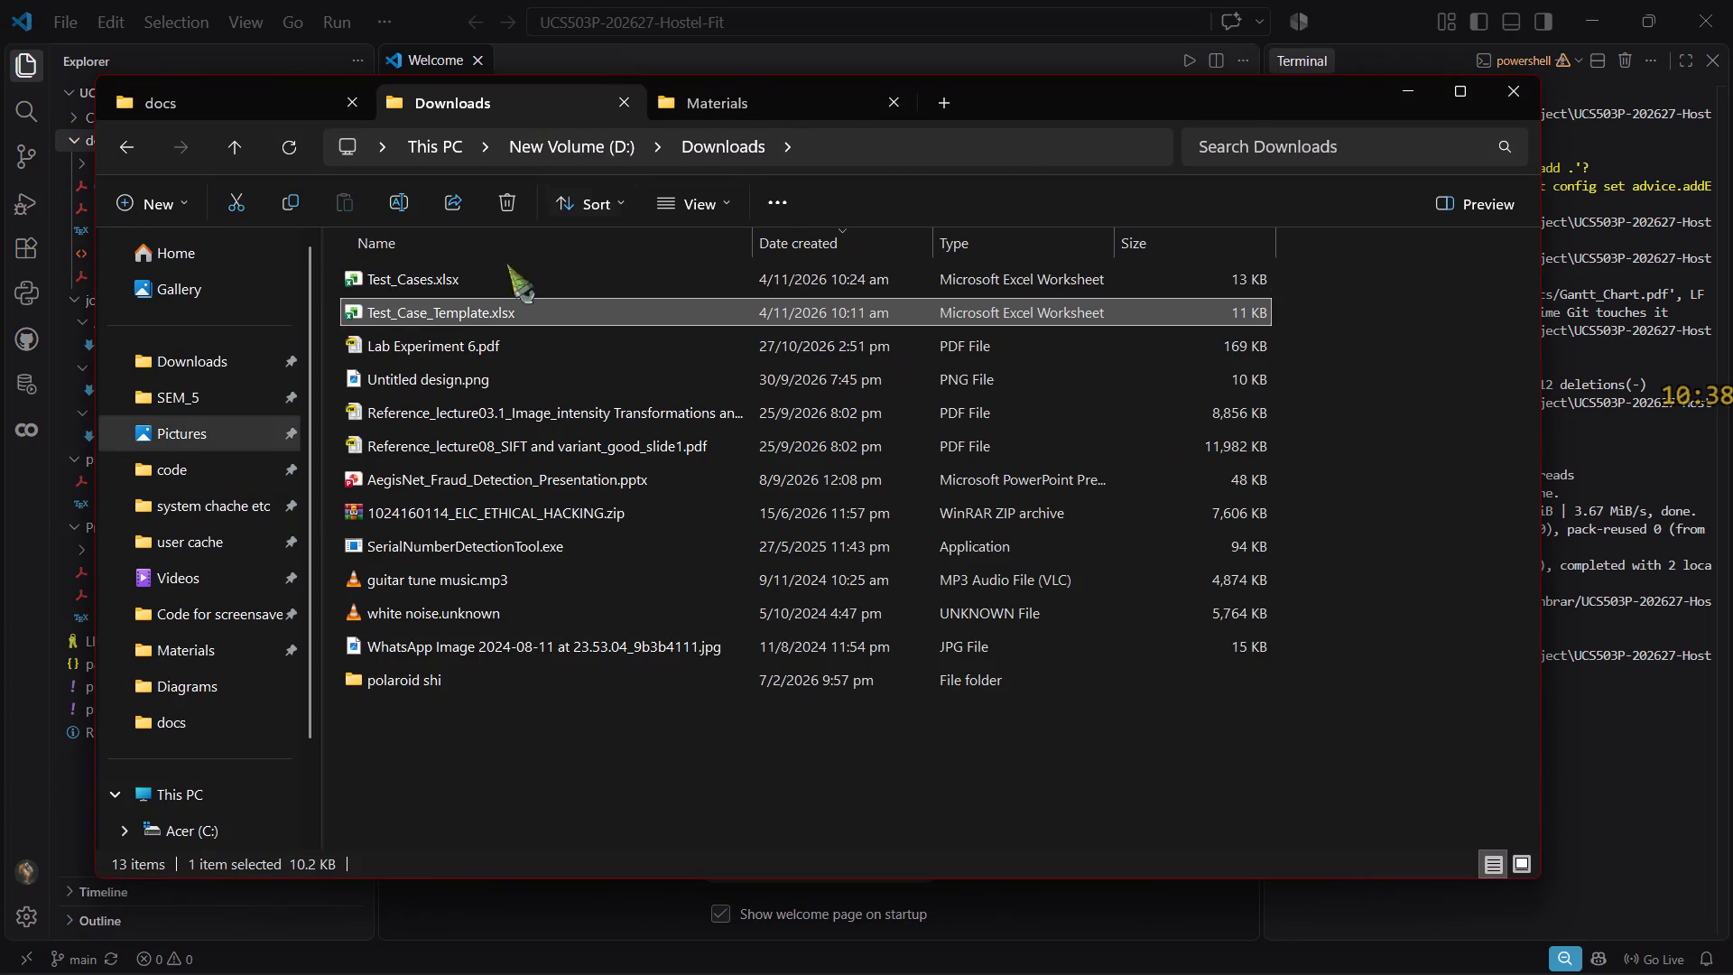
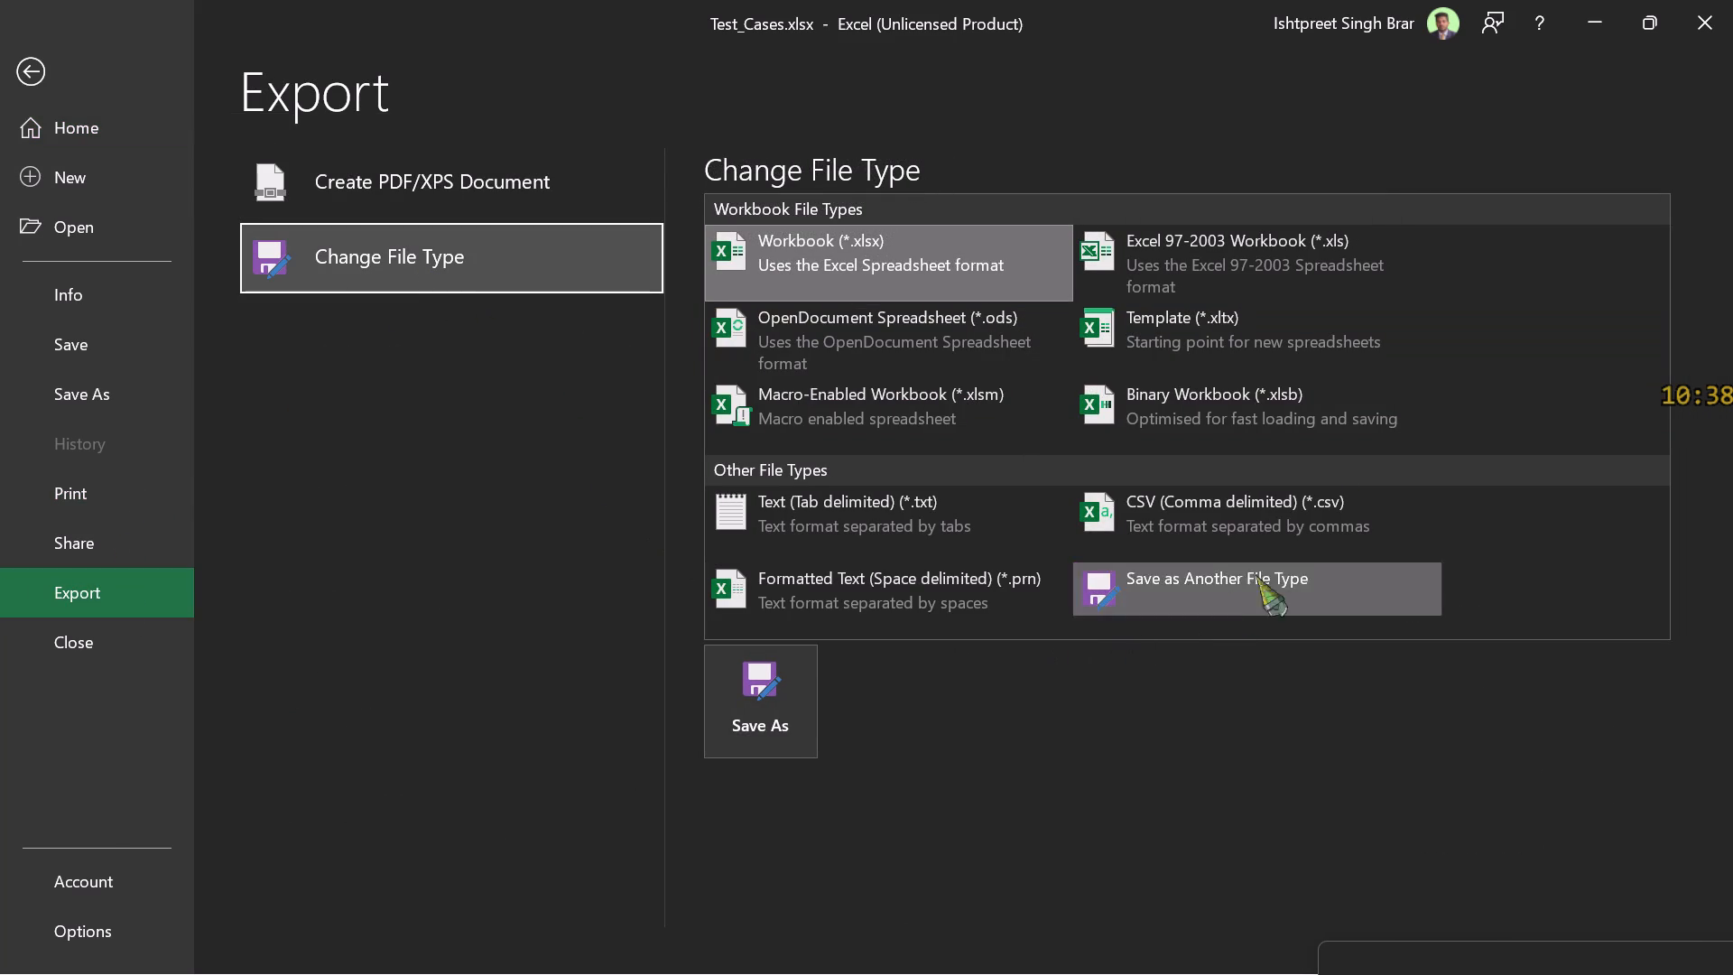
# Review the available export file types for the Test_Cases workbook and choose the PDF/XPS document export option.
pyautogui.scroll(-5, 1290, 390)
pyautogui.scroll(5, 1052, 494)
pyautogui.scroll(-5, 985, 485)
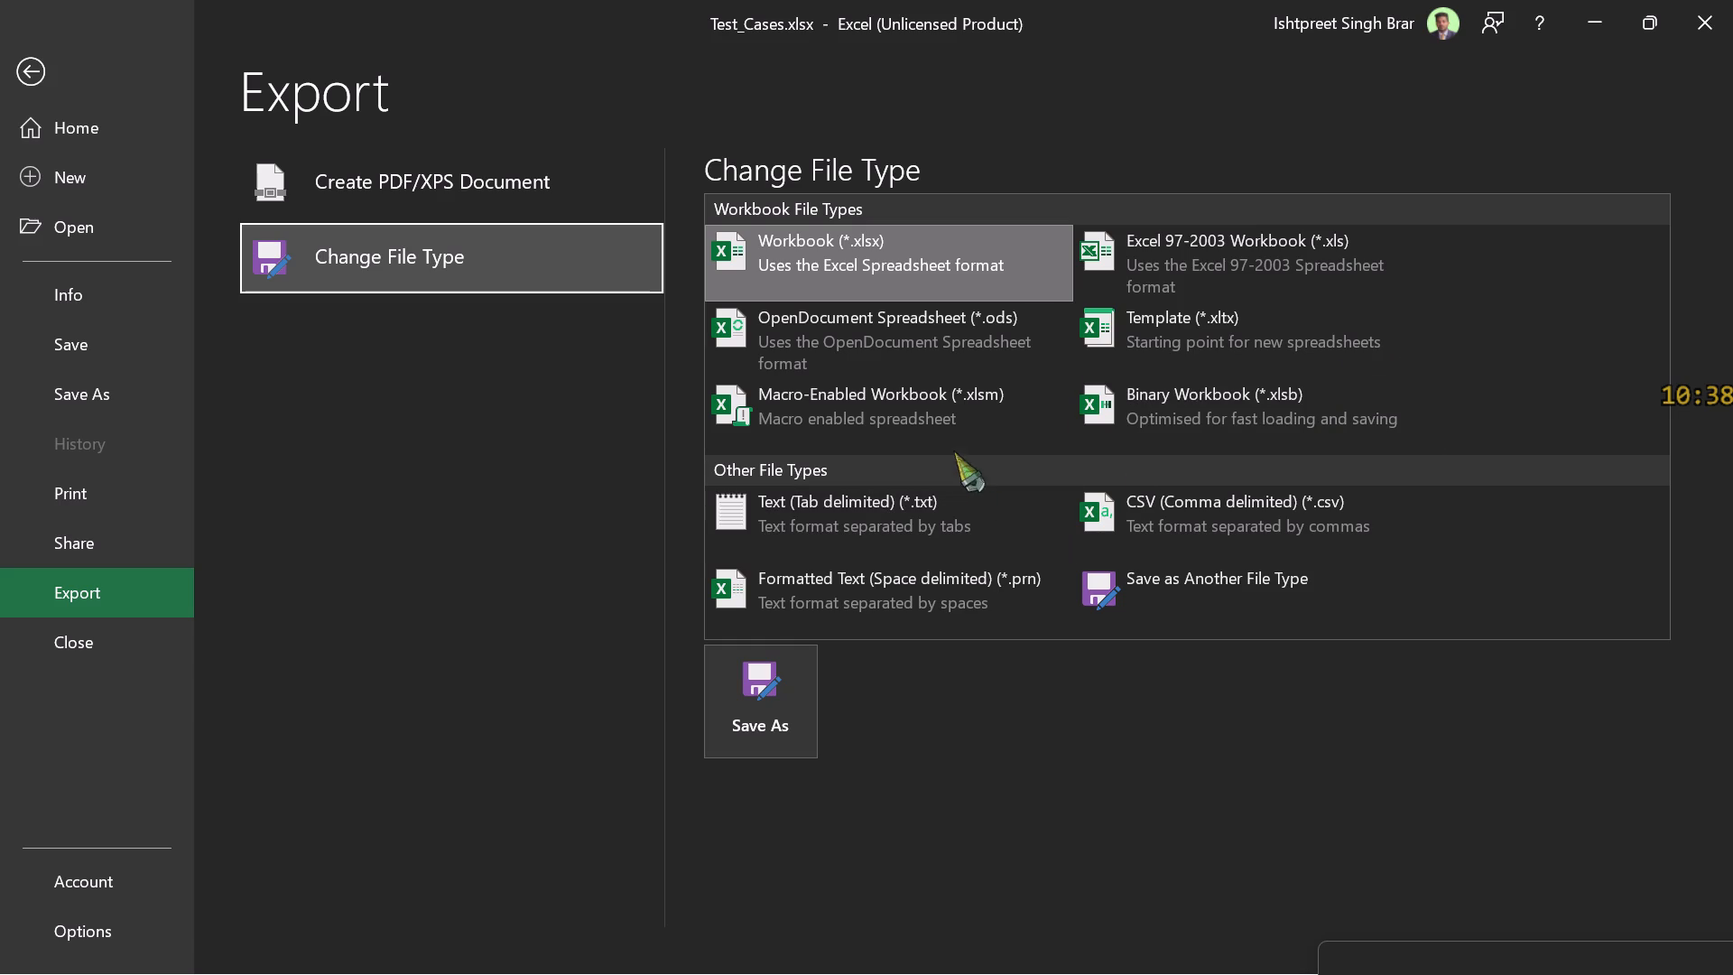
pyautogui.scroll(4, 953, 443)
pyautogui.click(529, 153)
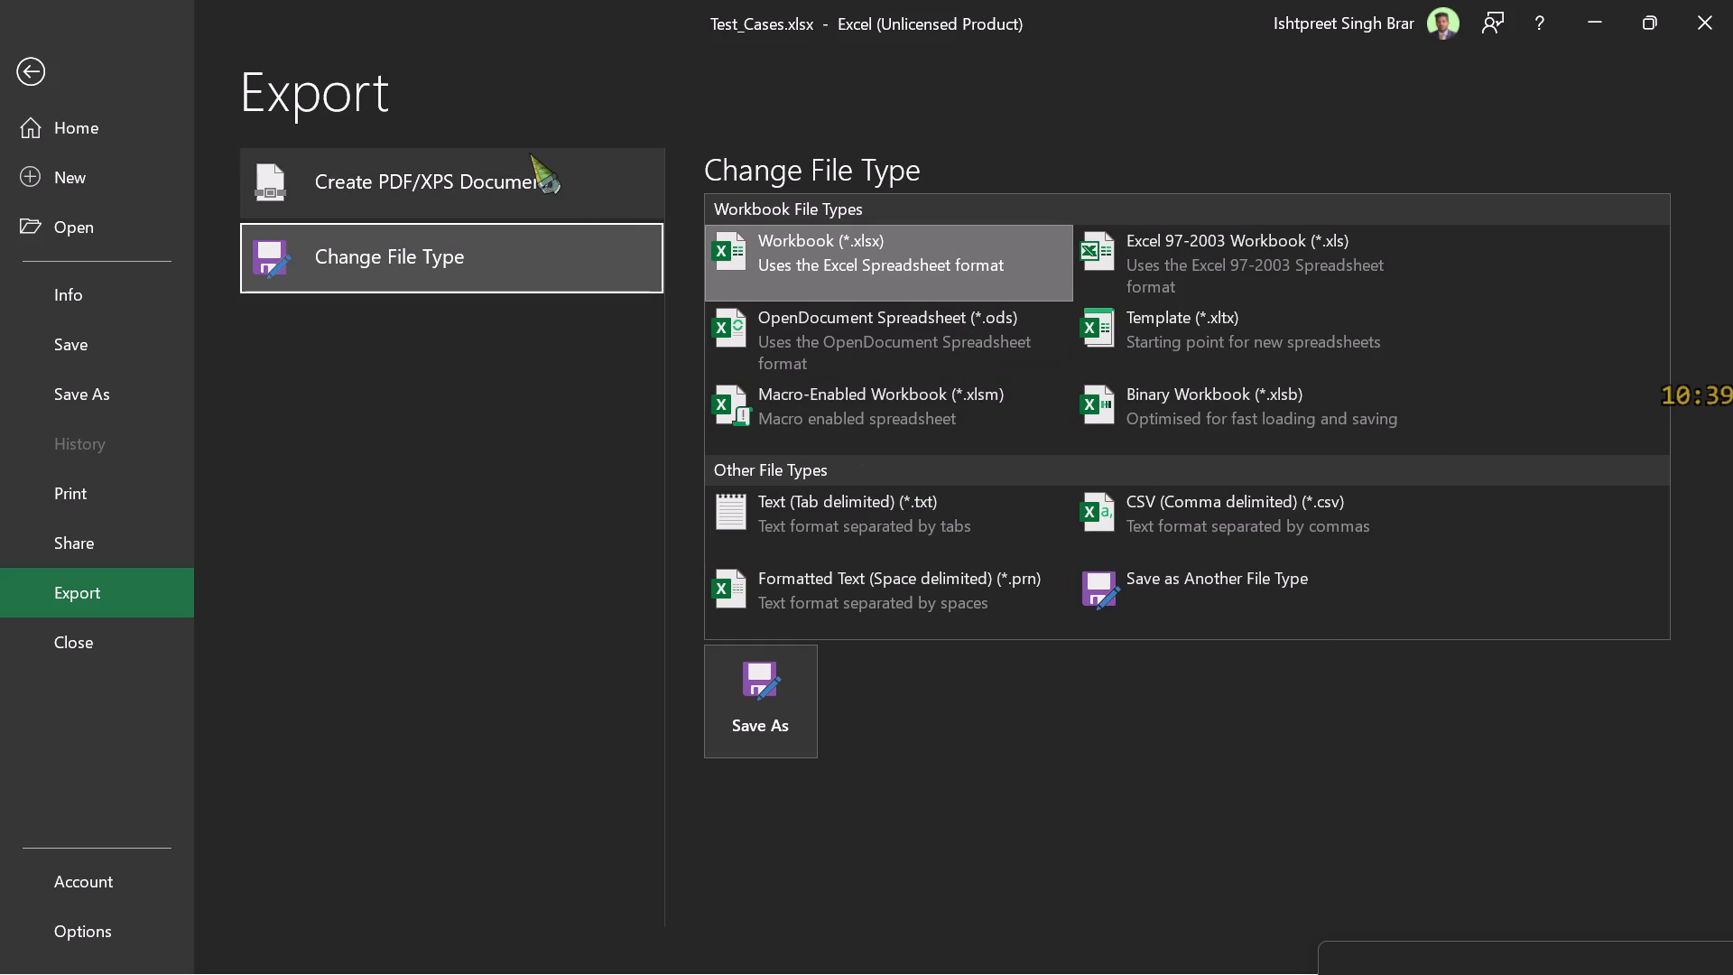
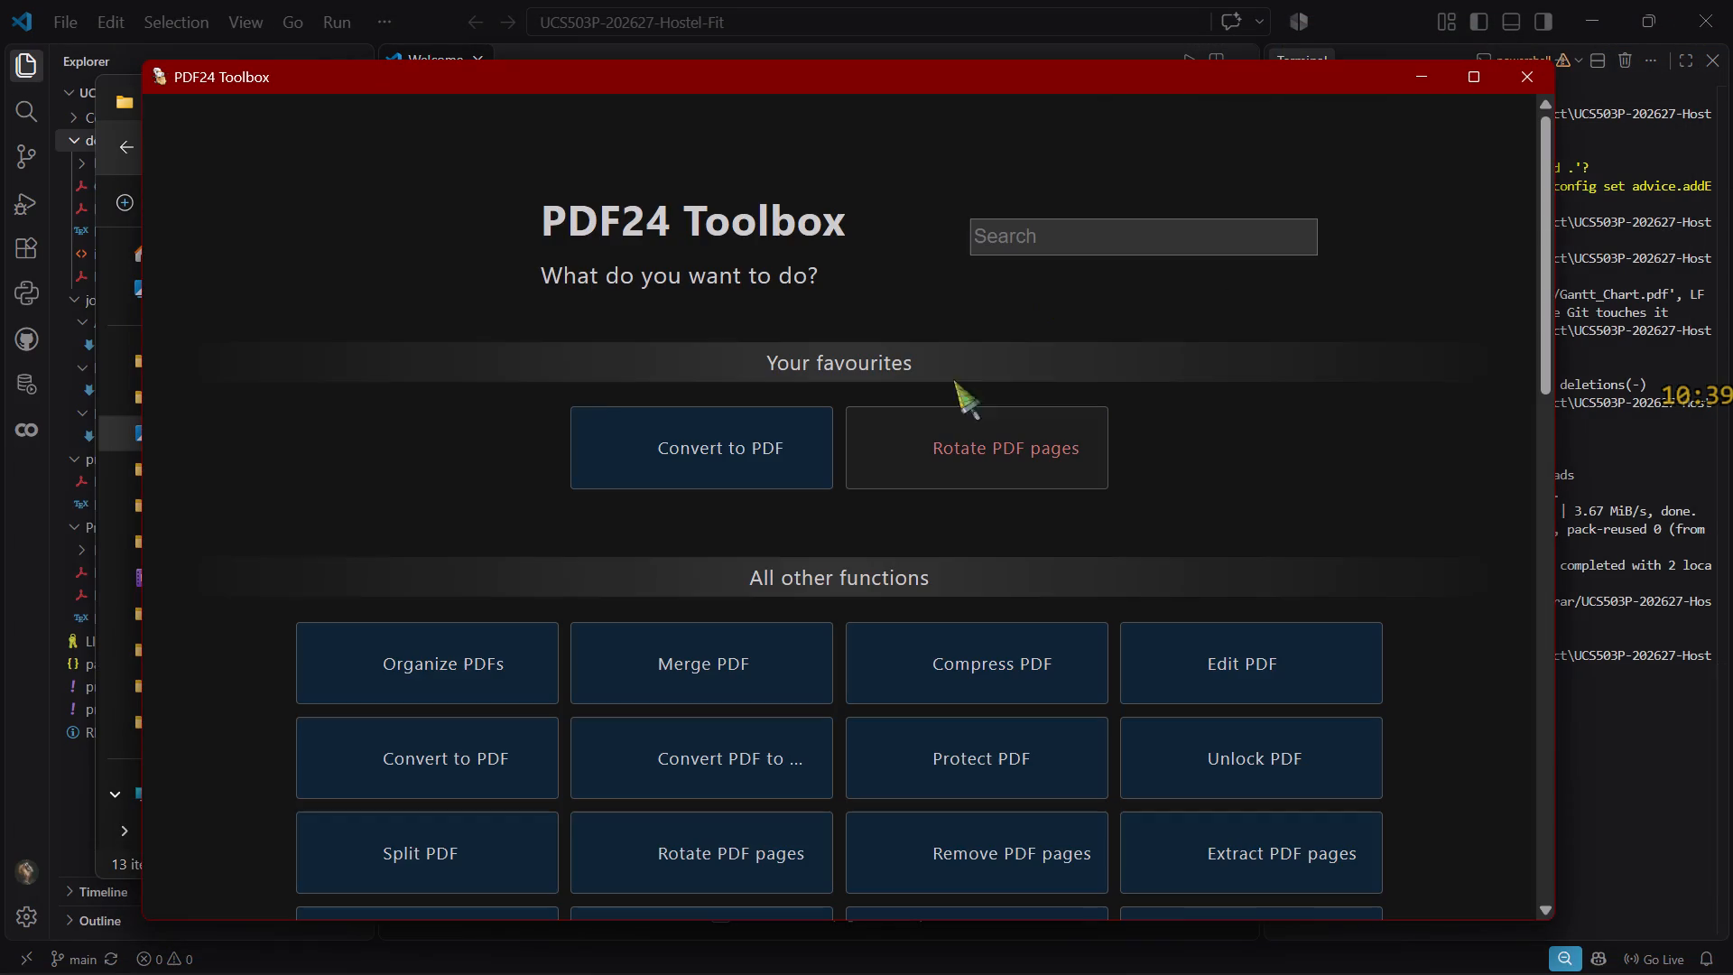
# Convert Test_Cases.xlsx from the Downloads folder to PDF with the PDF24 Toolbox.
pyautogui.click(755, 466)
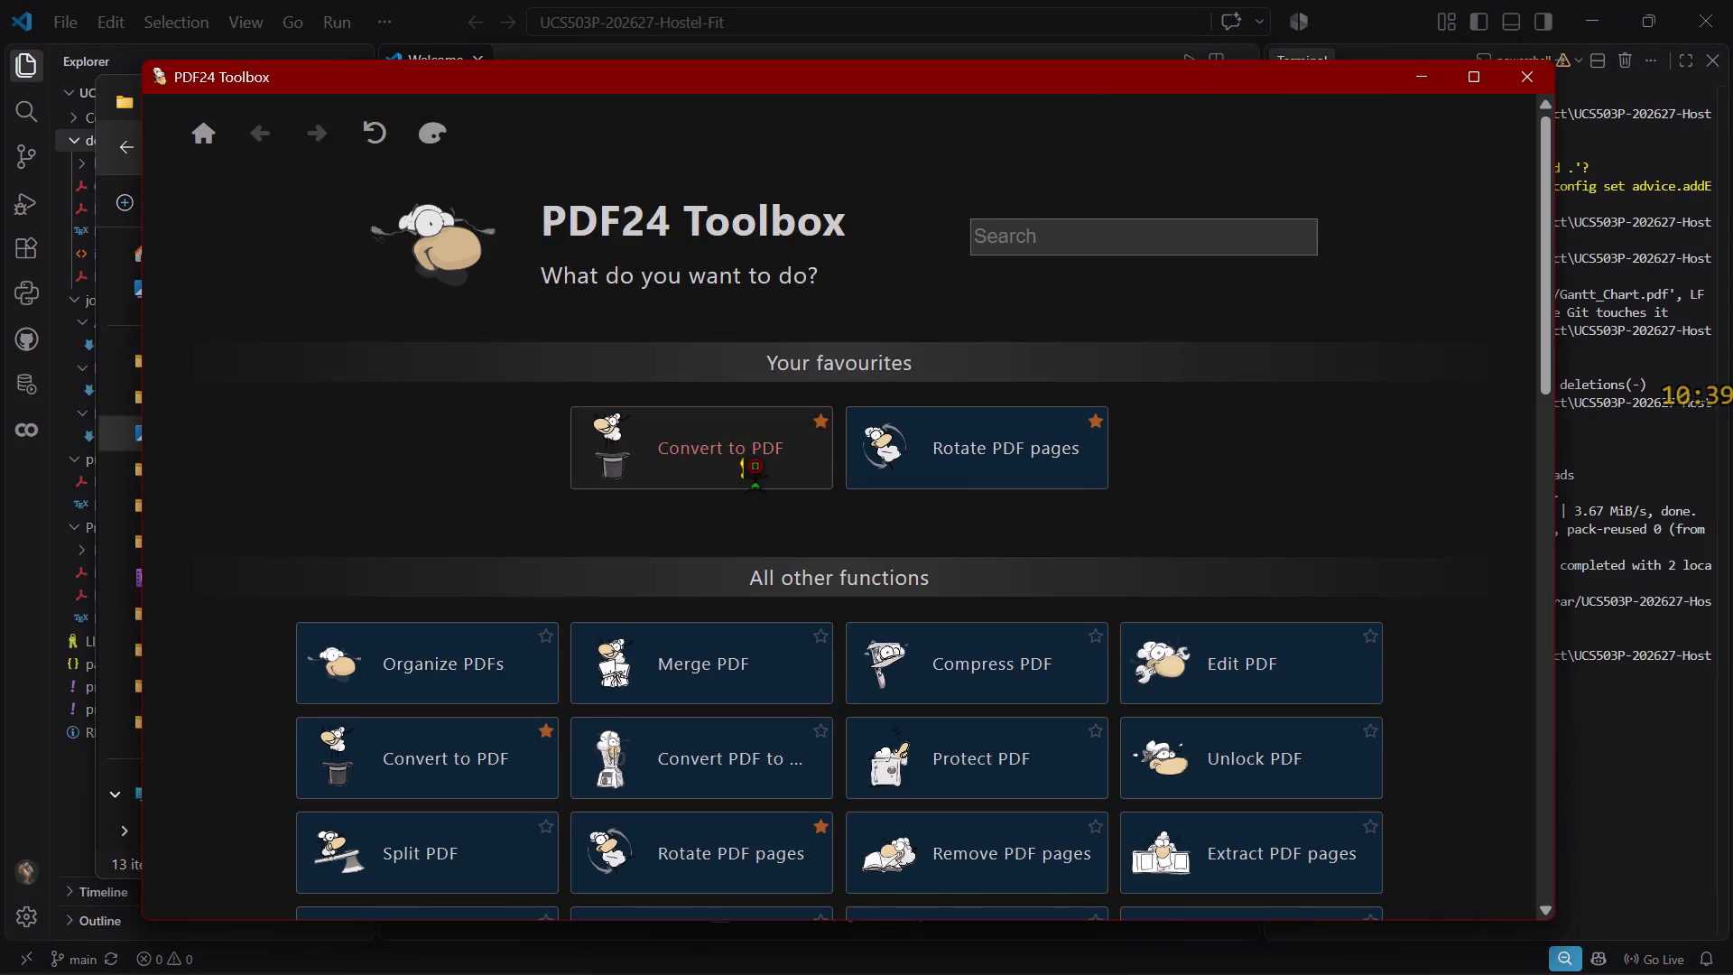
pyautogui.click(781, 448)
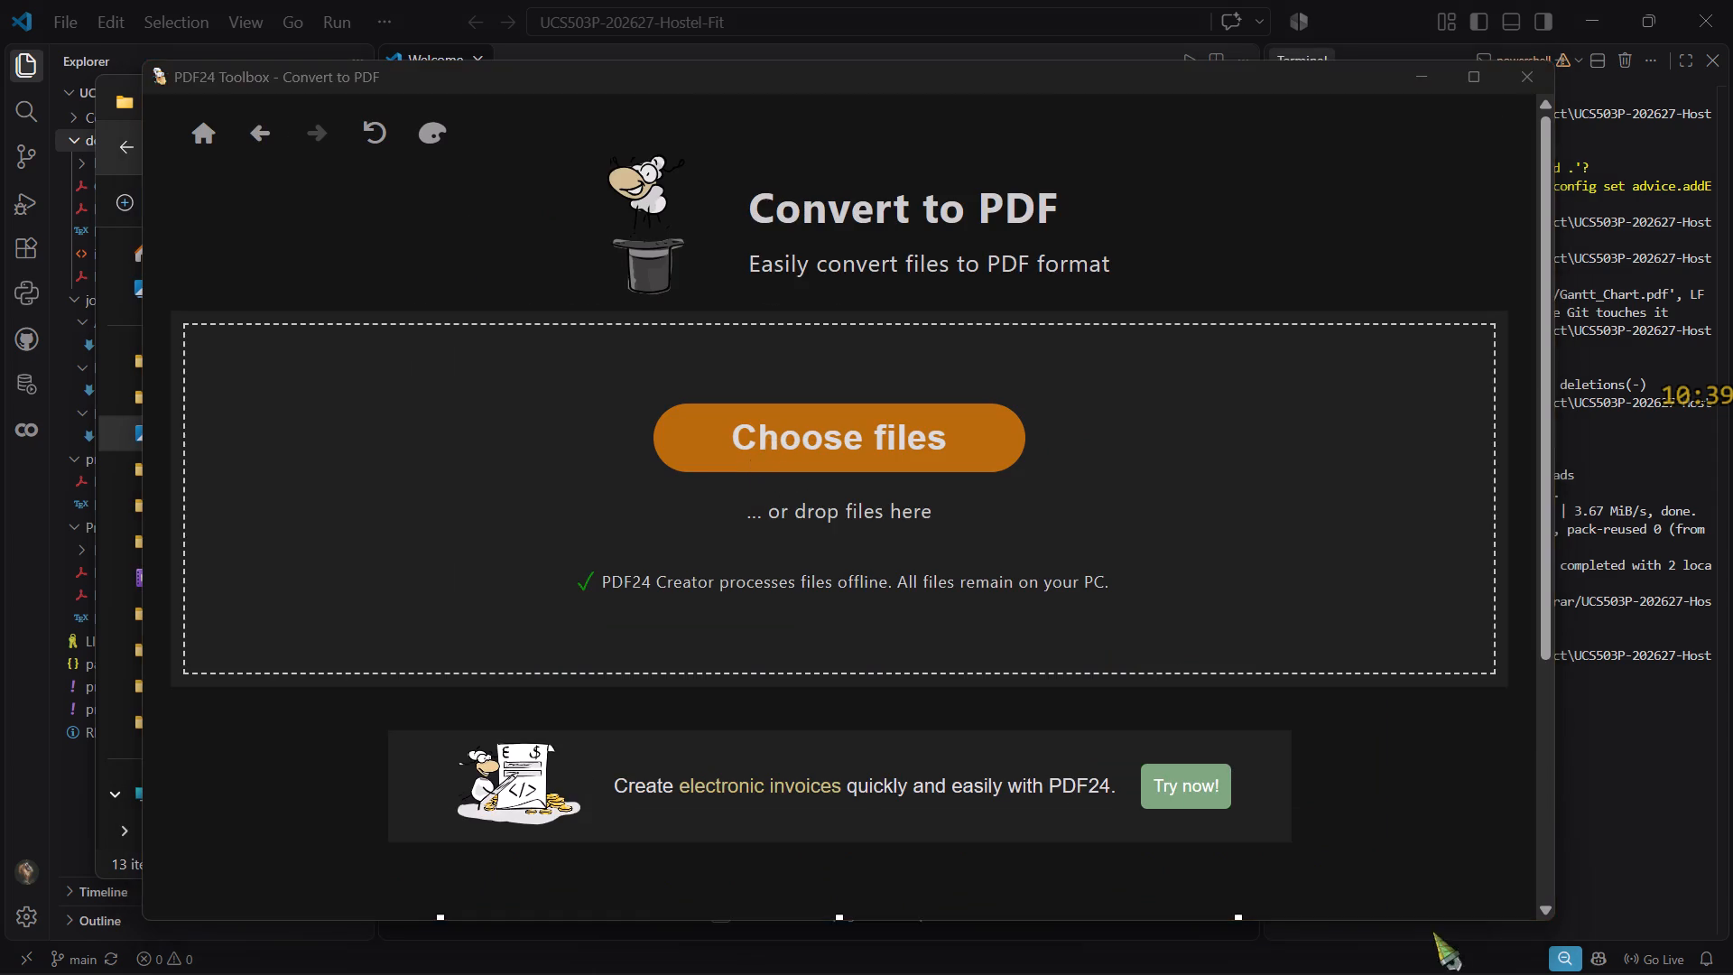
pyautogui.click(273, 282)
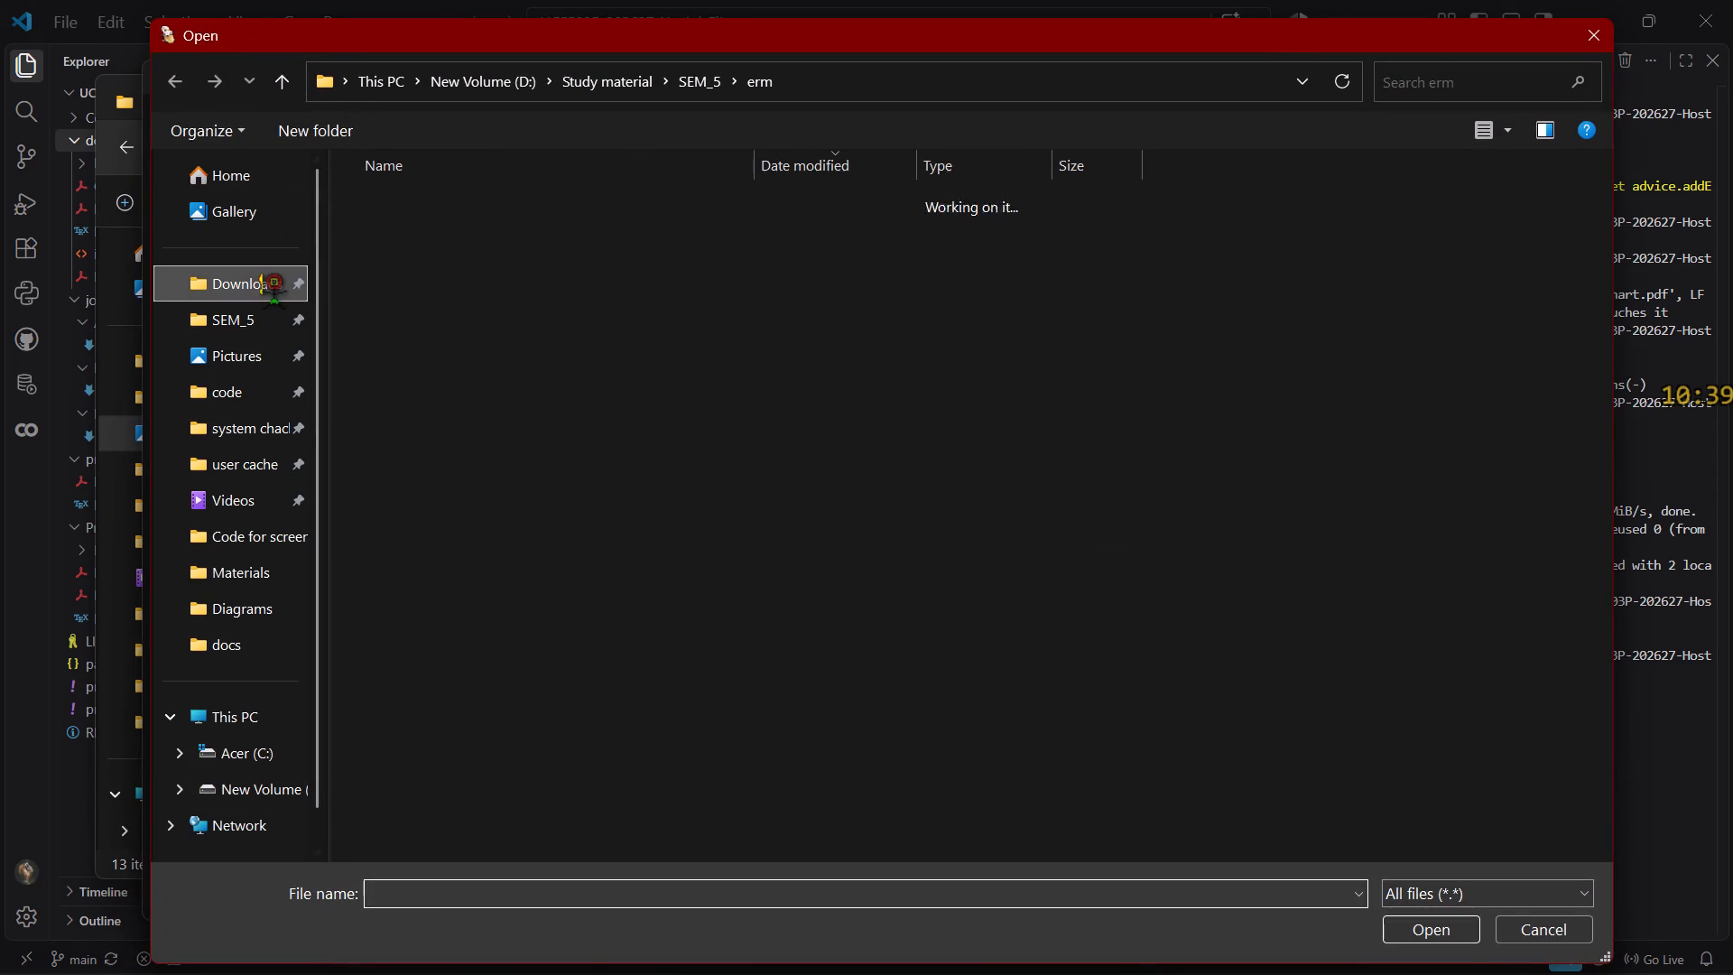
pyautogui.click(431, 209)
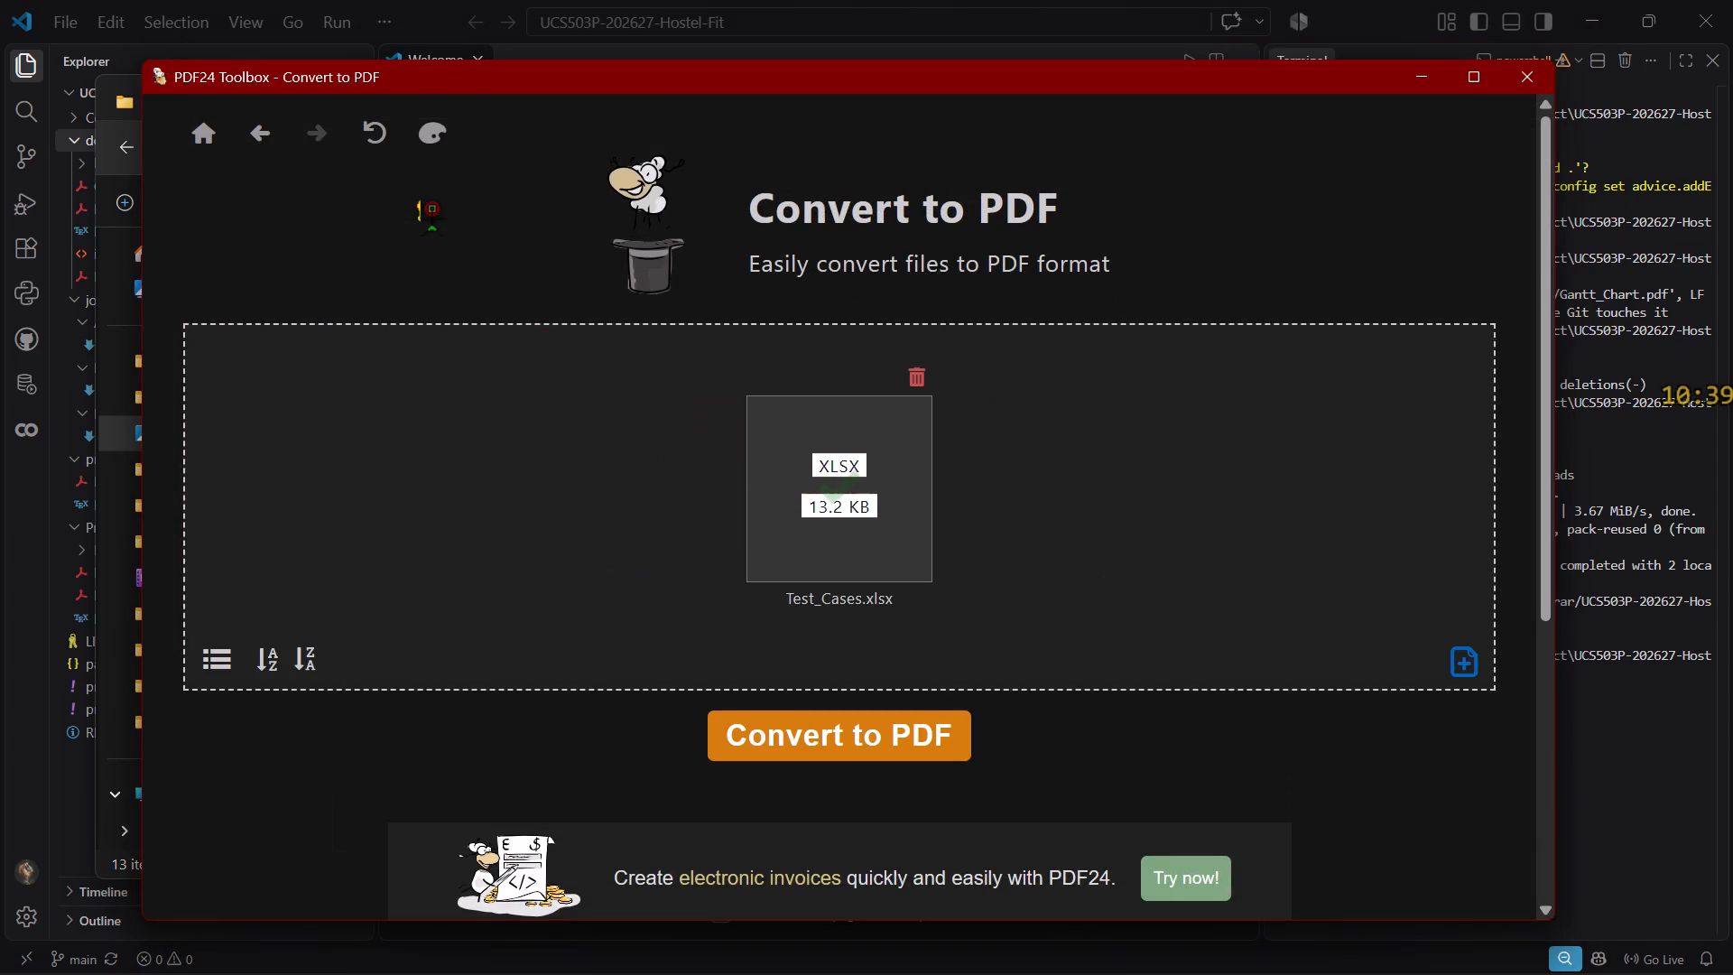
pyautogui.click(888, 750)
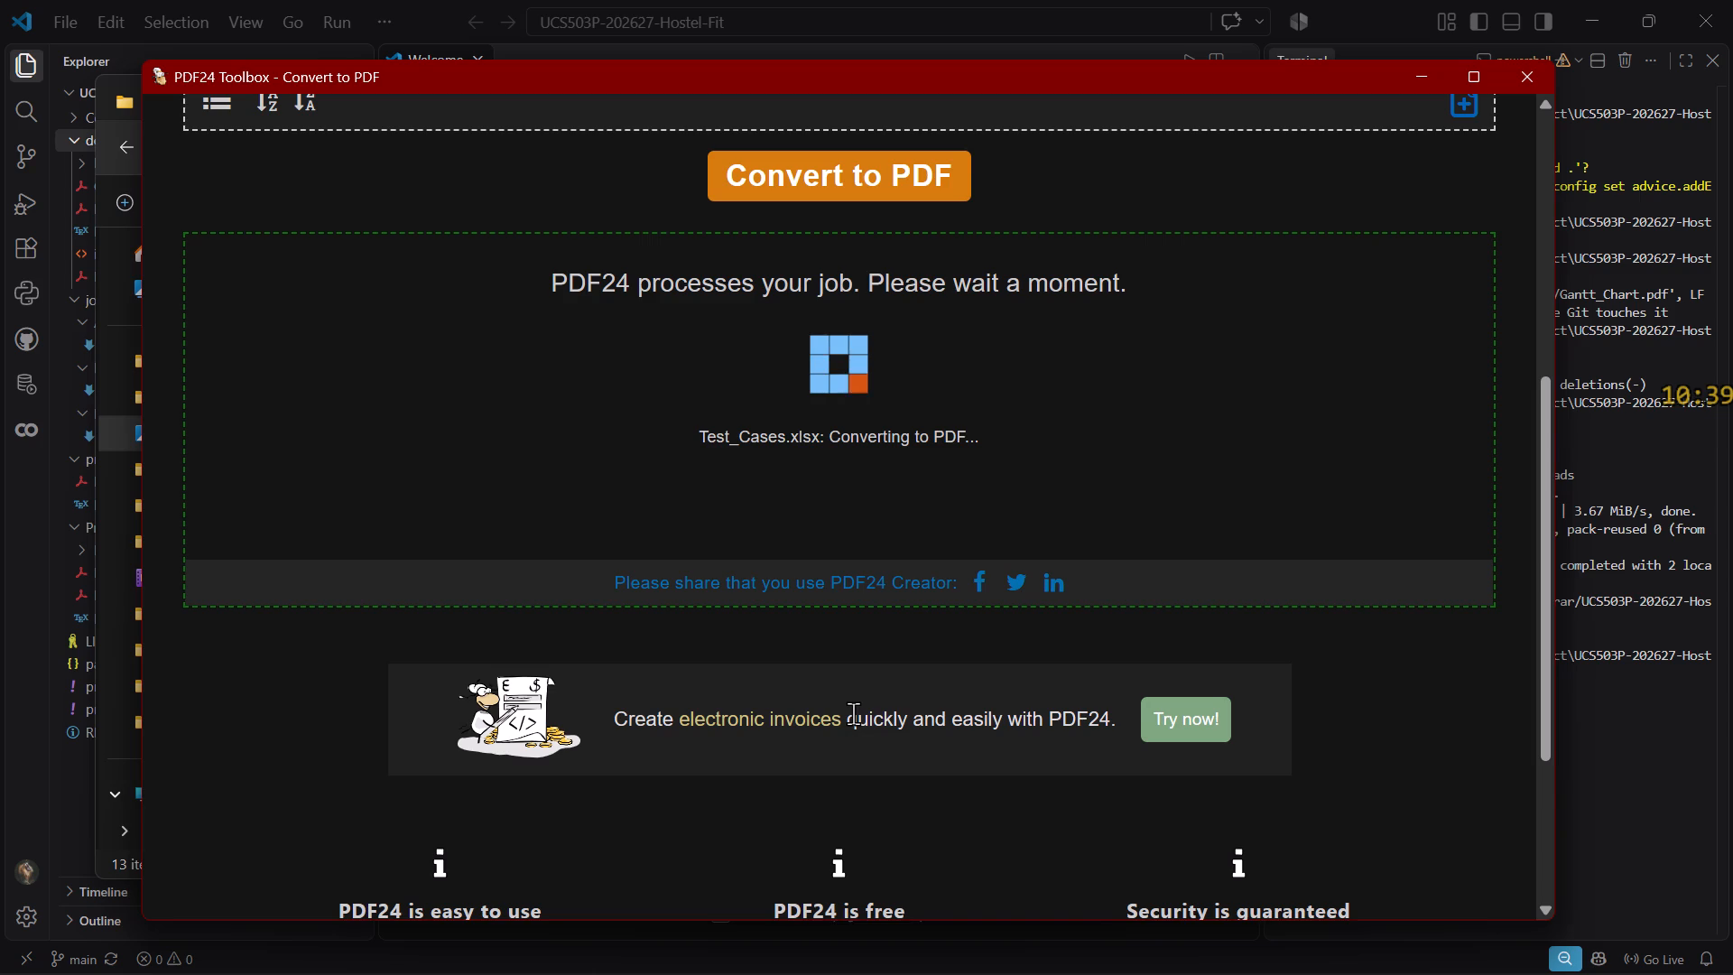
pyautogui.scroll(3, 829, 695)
pyautogui.click(915, 722)
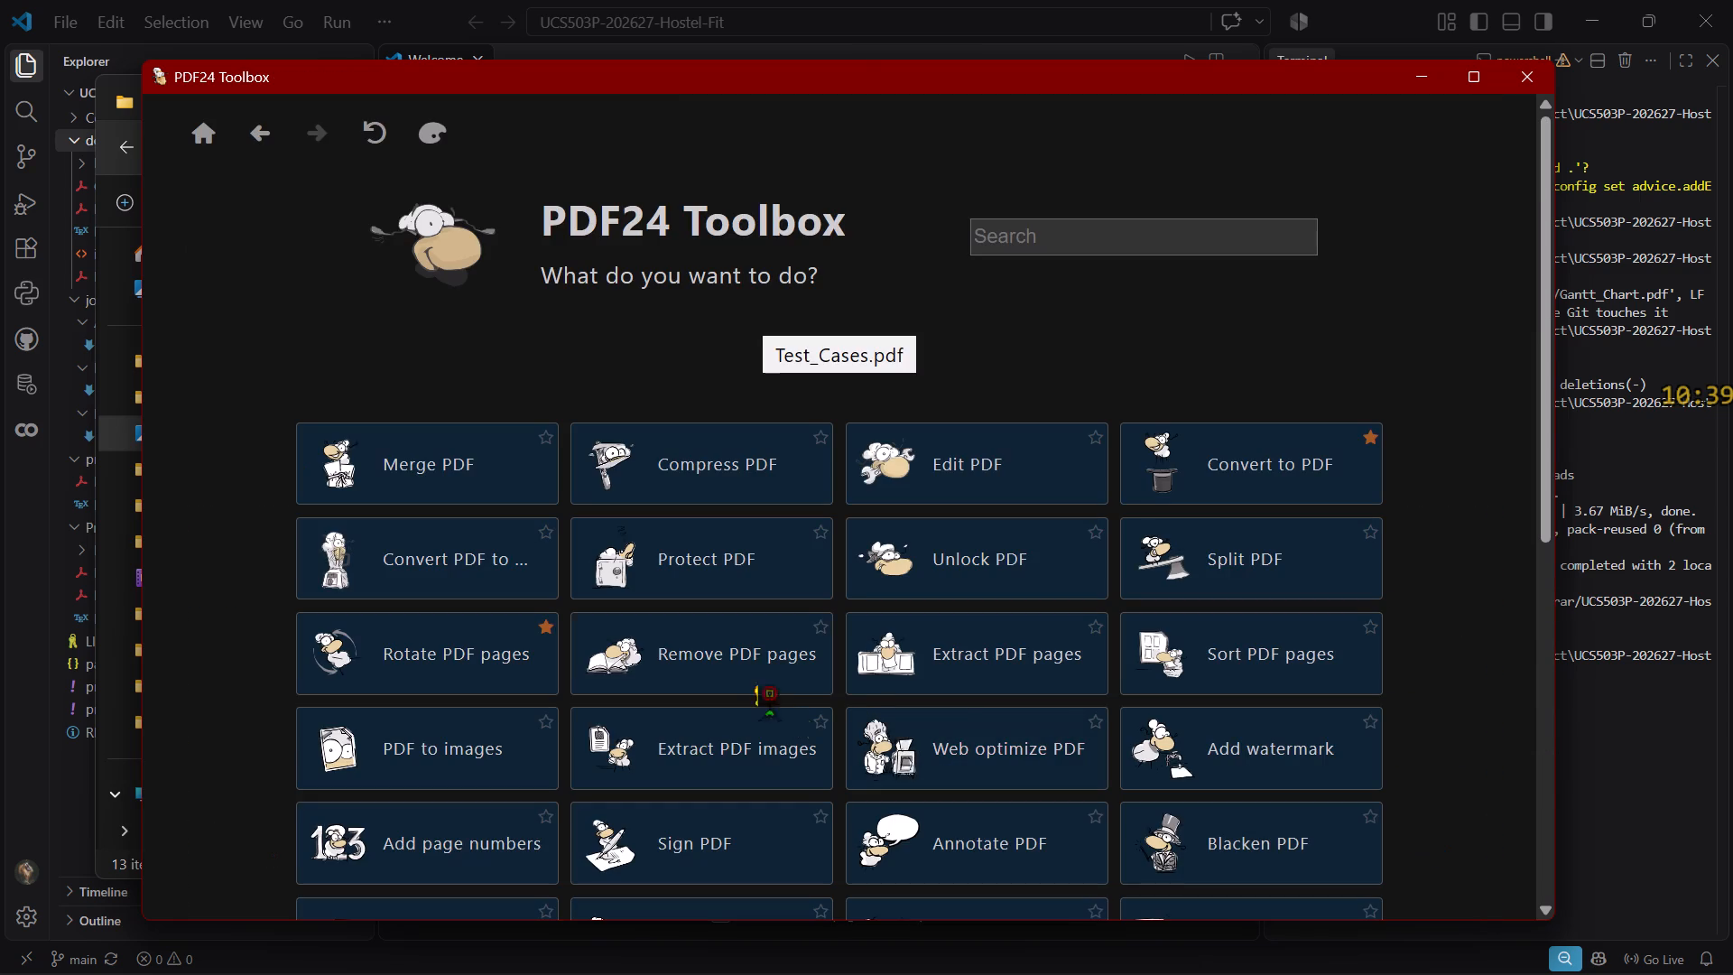
pyautogui.click(490, 664)
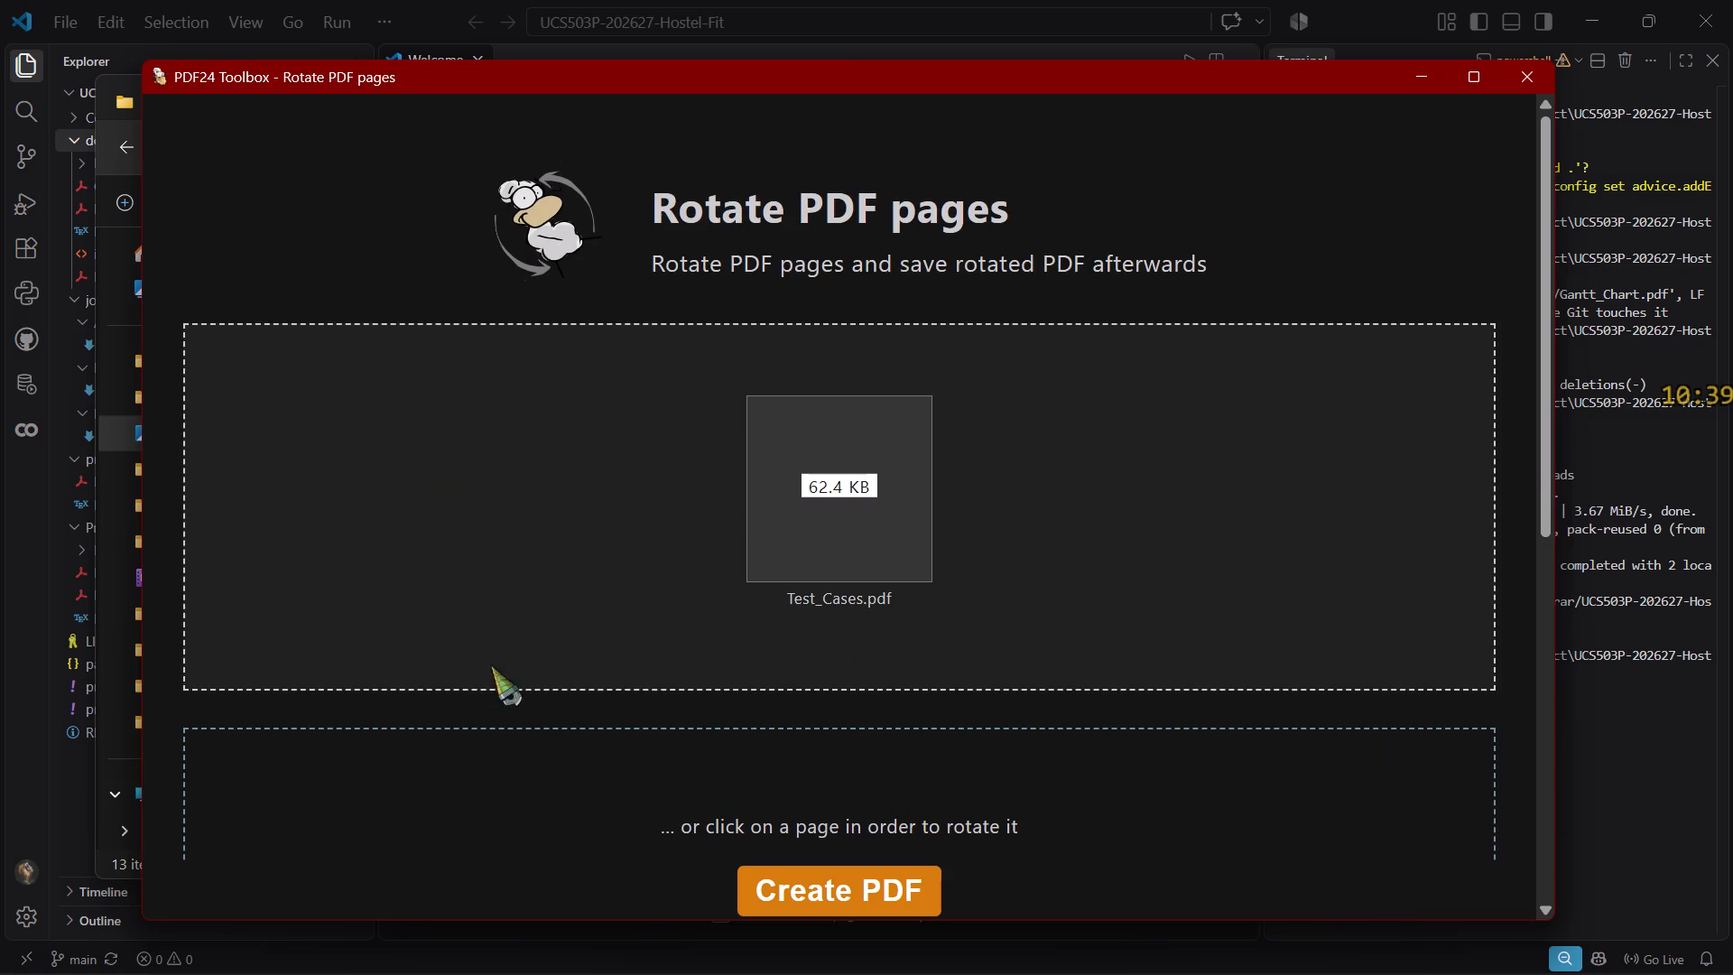
pyautogui.scroll(-4, 709, 625)
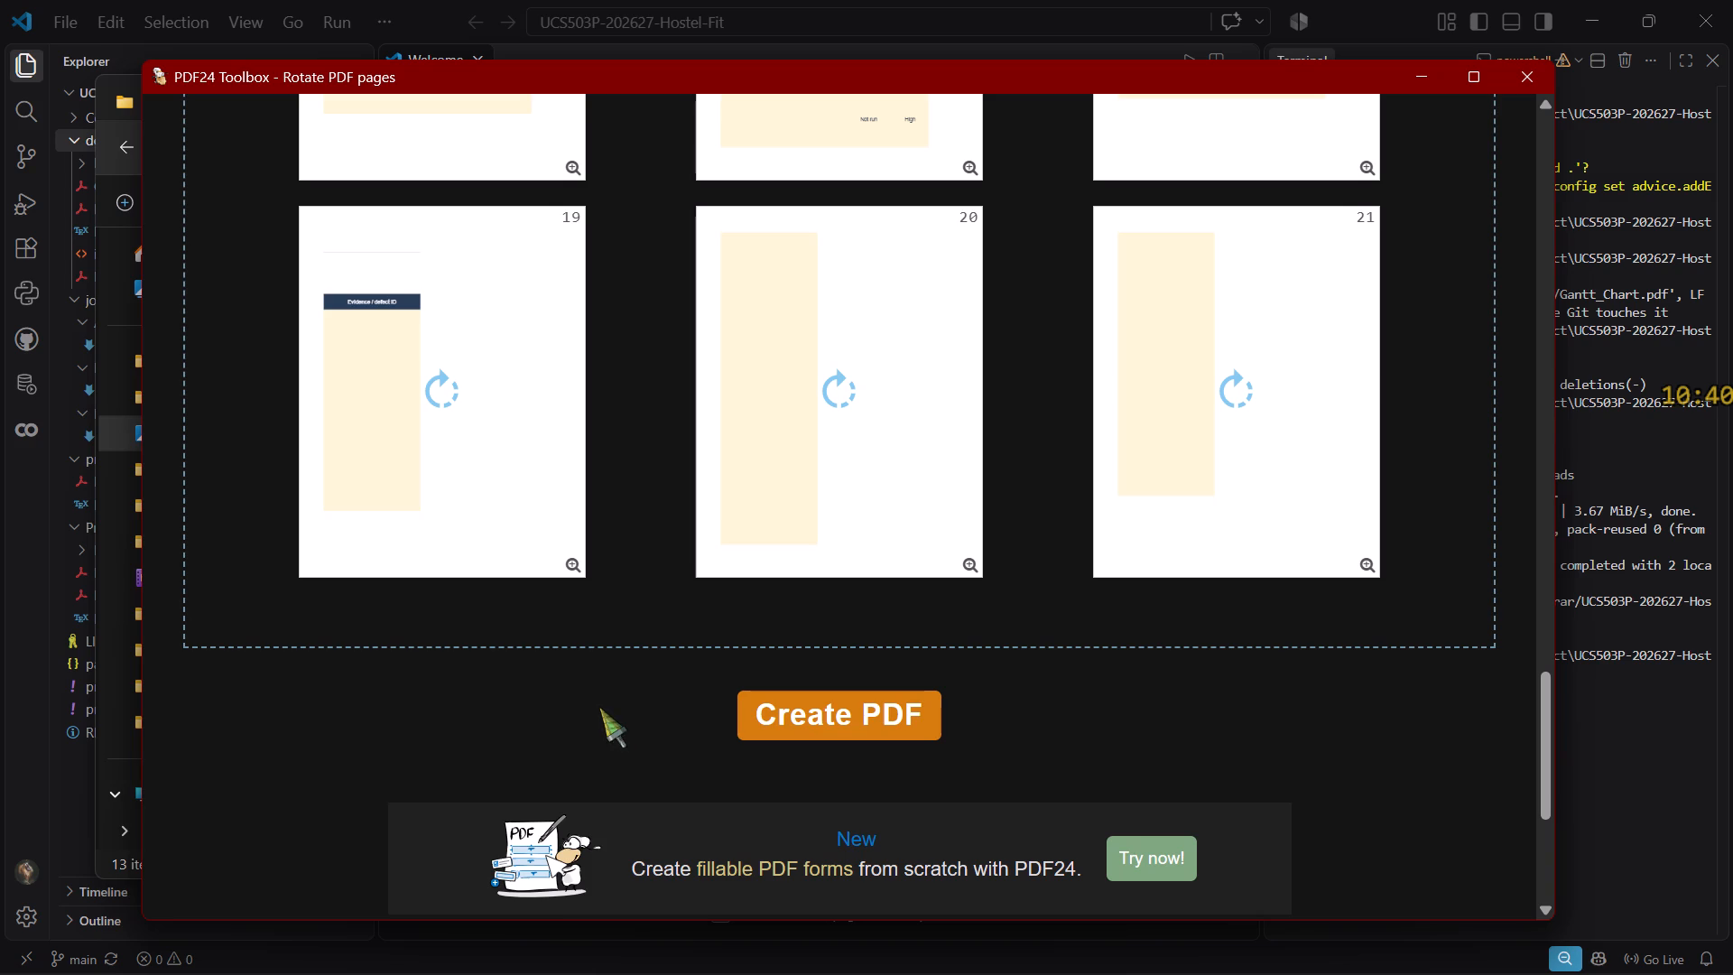
pyautogui.scroll(2, 957, 509)
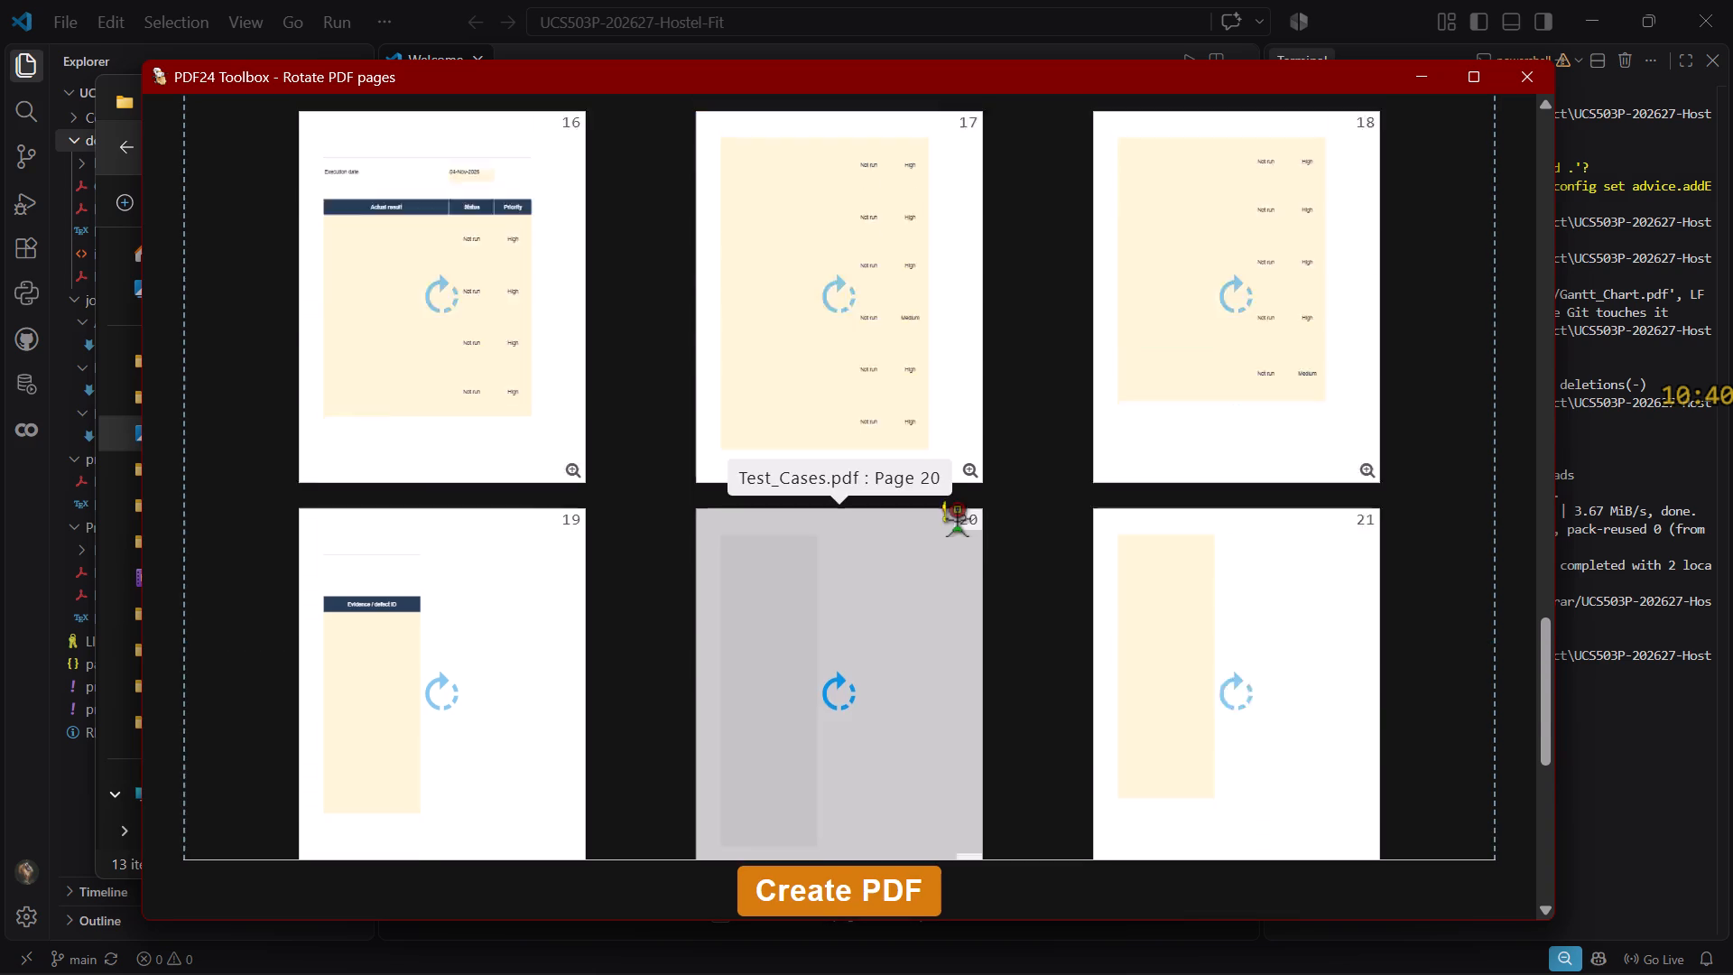
pyautogui.scroll(3, 957, 509)
pyautogui.scroll(10, 1043, 509)
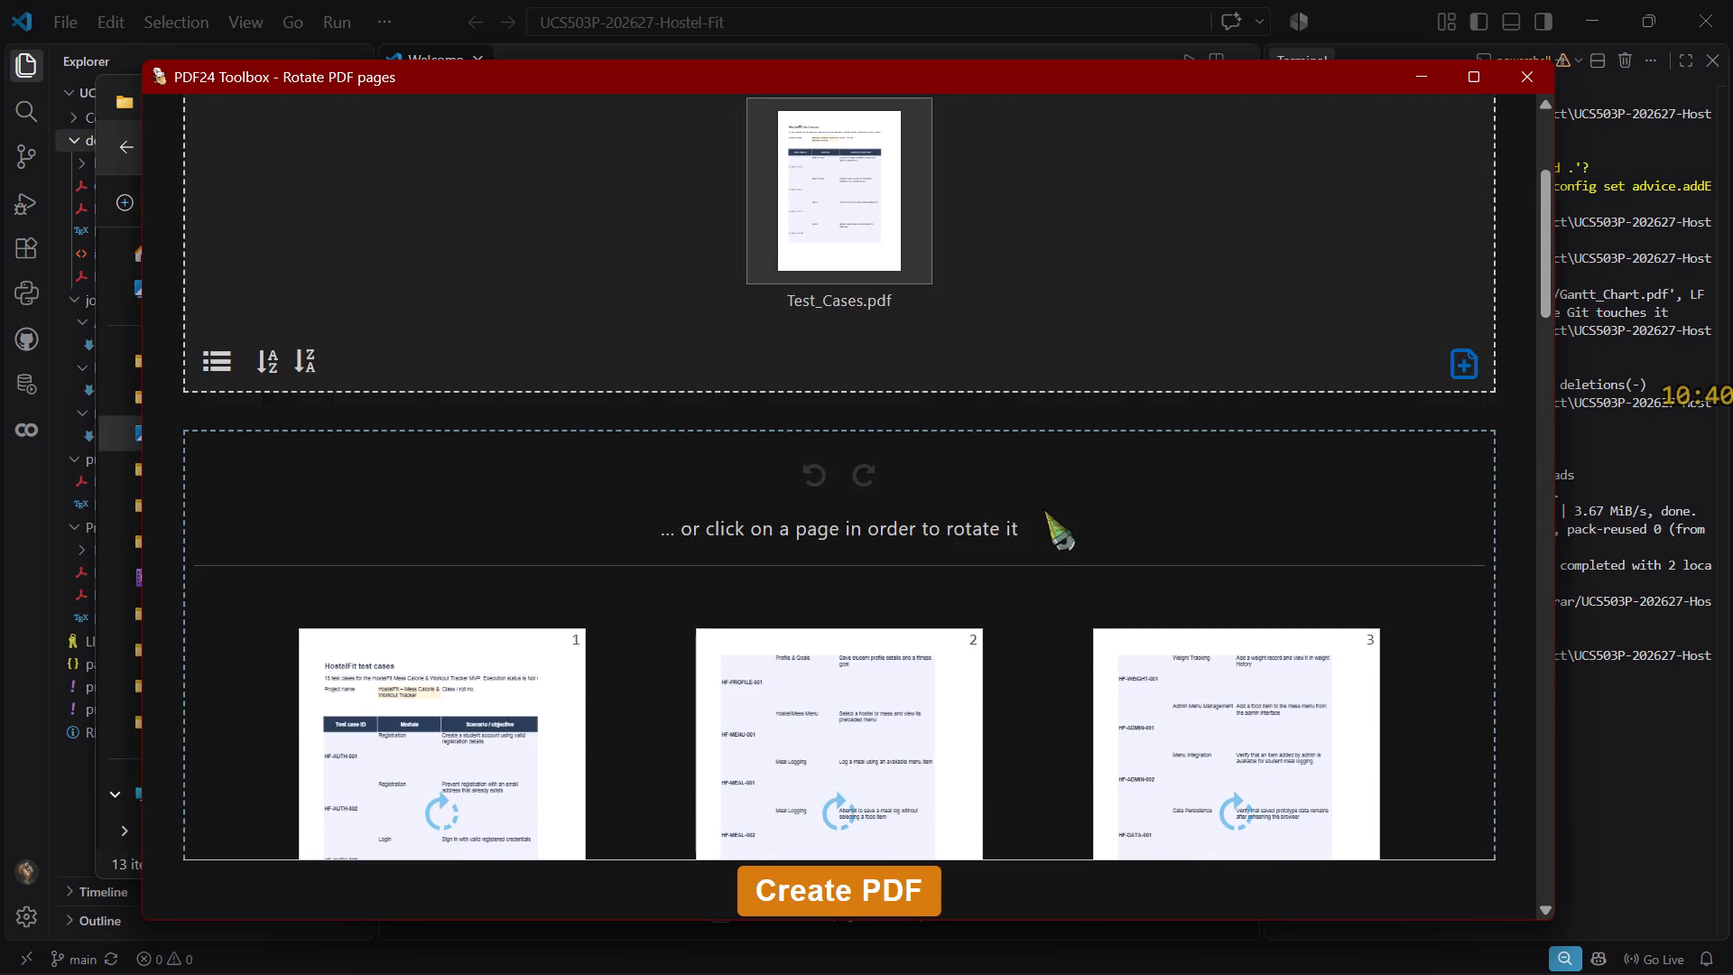
pyautogui.scroll(2, 1043, 509)
pyautogui.scroll(-4, 1043, 509)
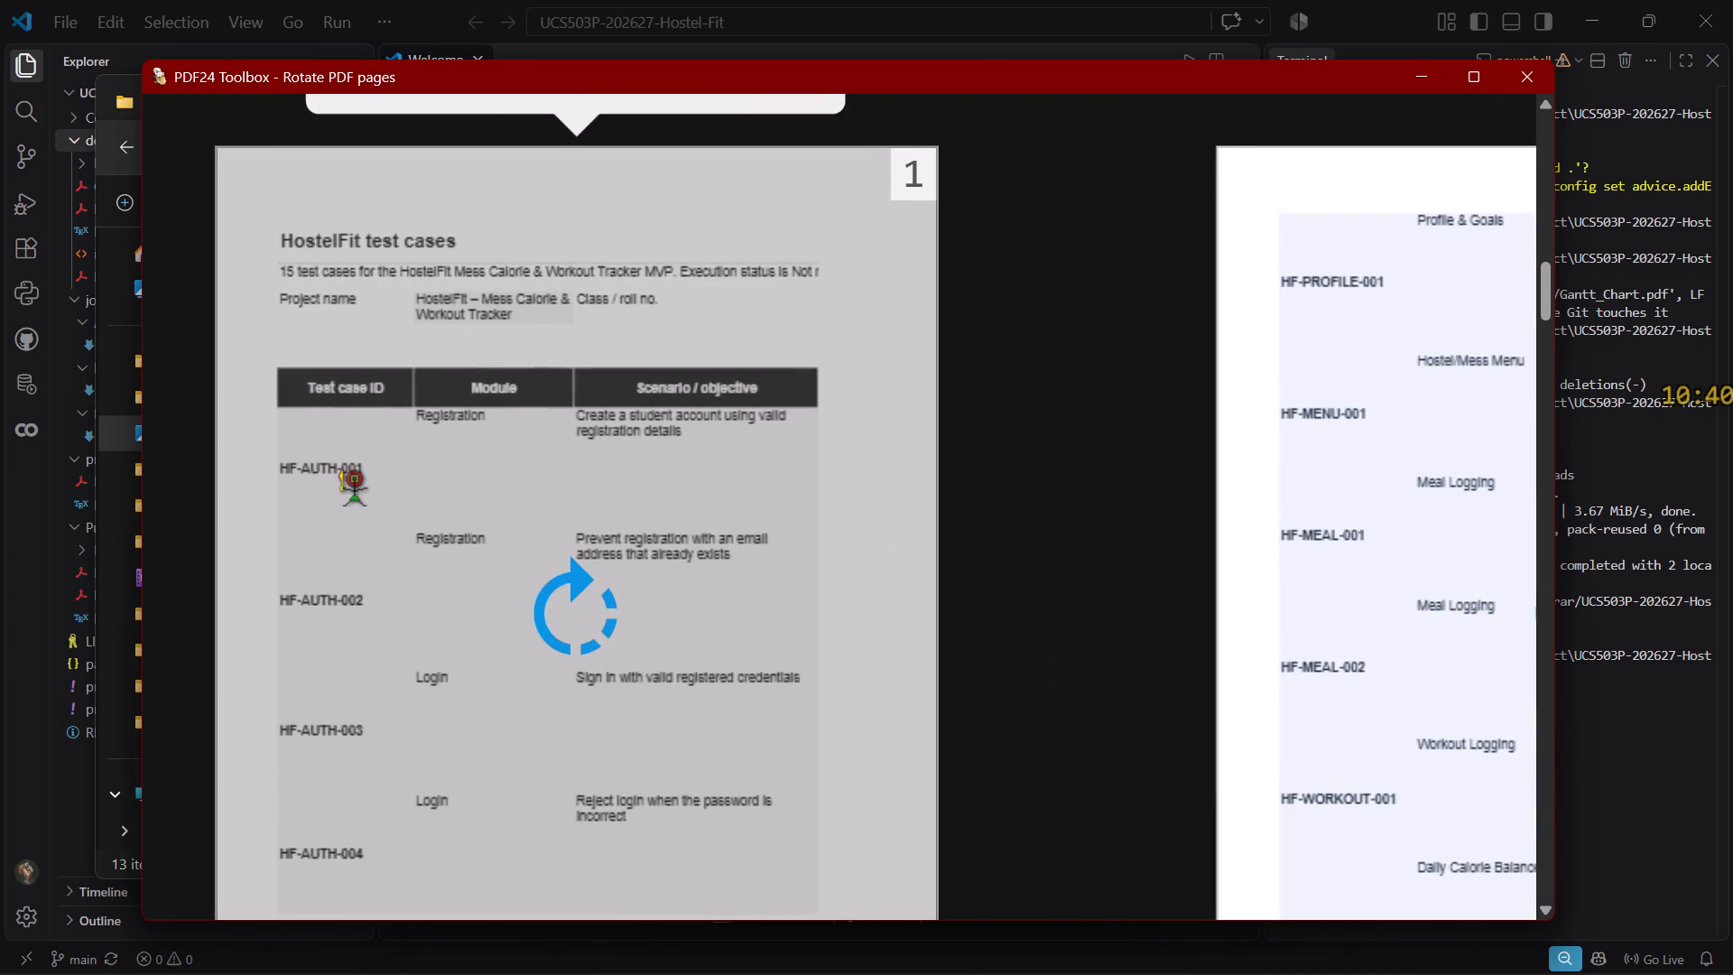
pyautogui.hscroll(1, 383, 555)
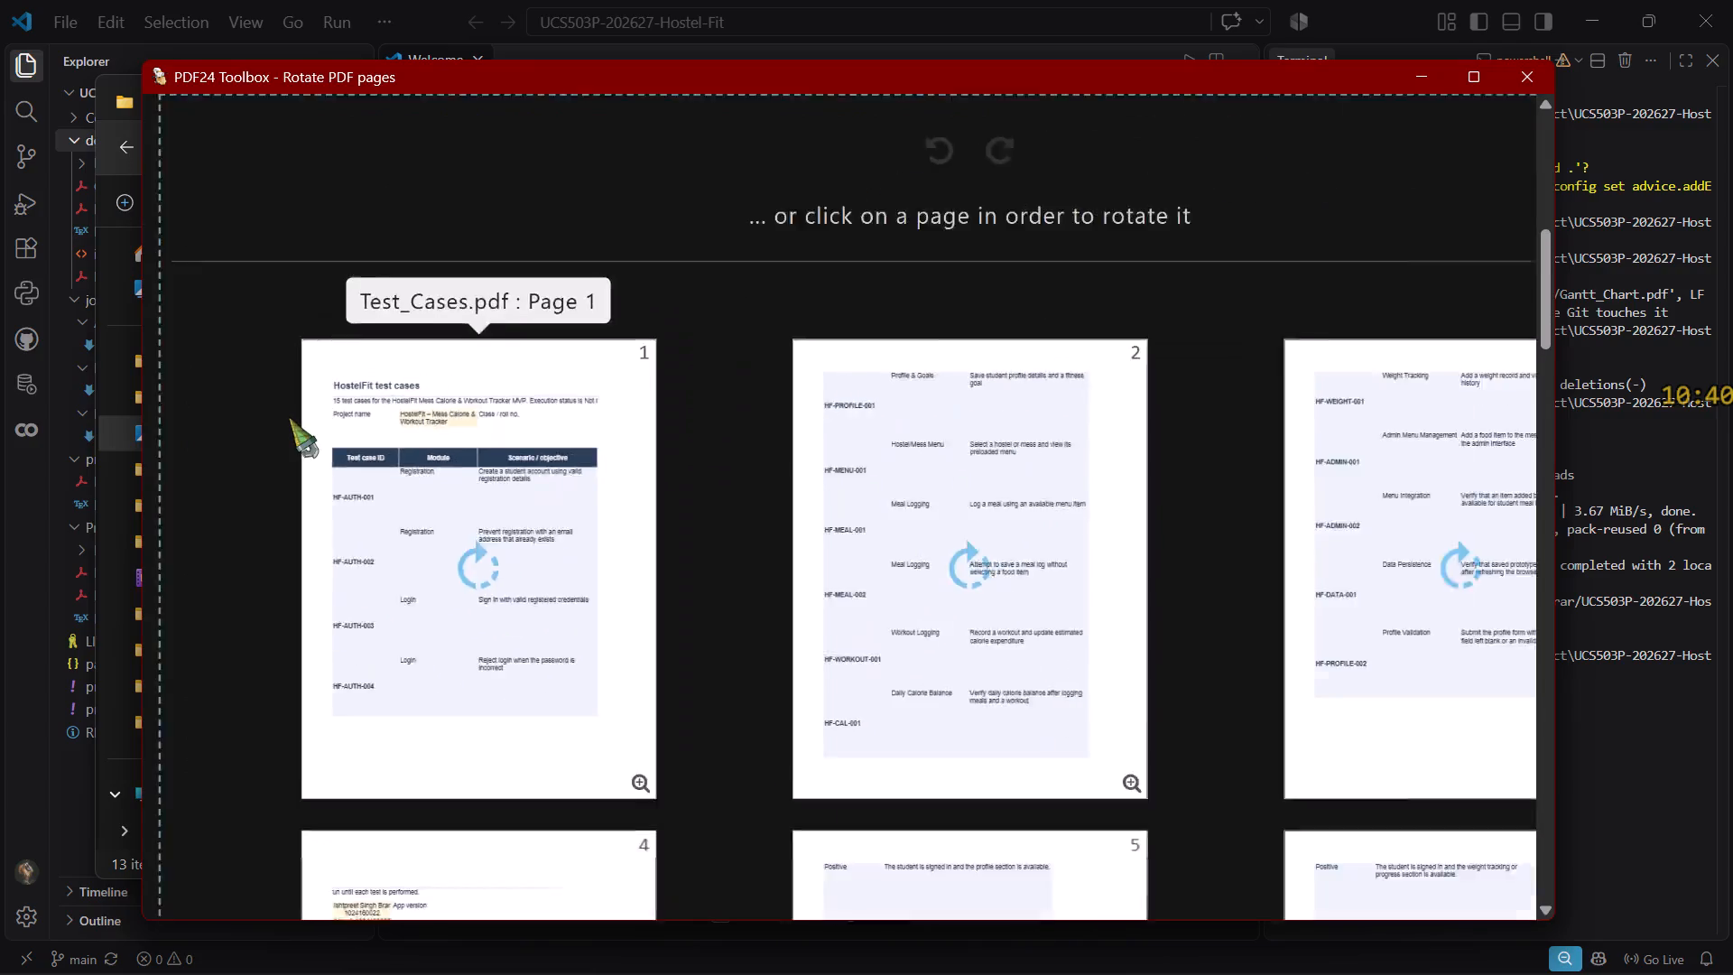
pyautogui.scroll(-2, 405, 486)
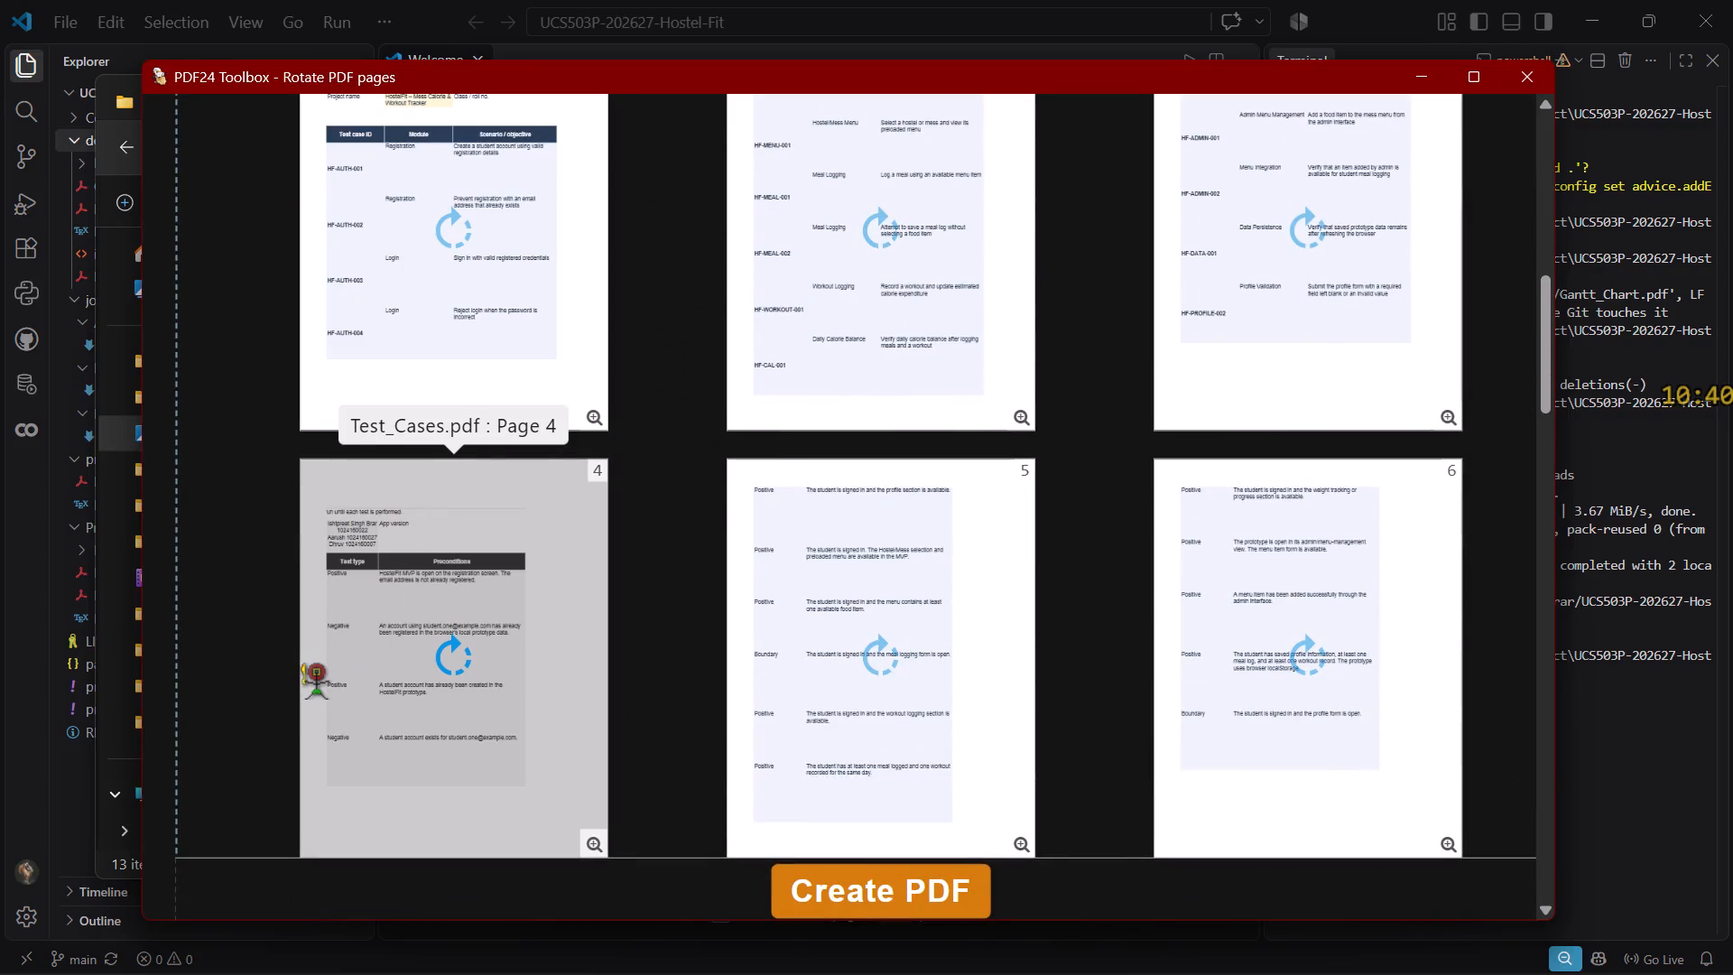
pyautogui.scroll(-6, 423, 699)
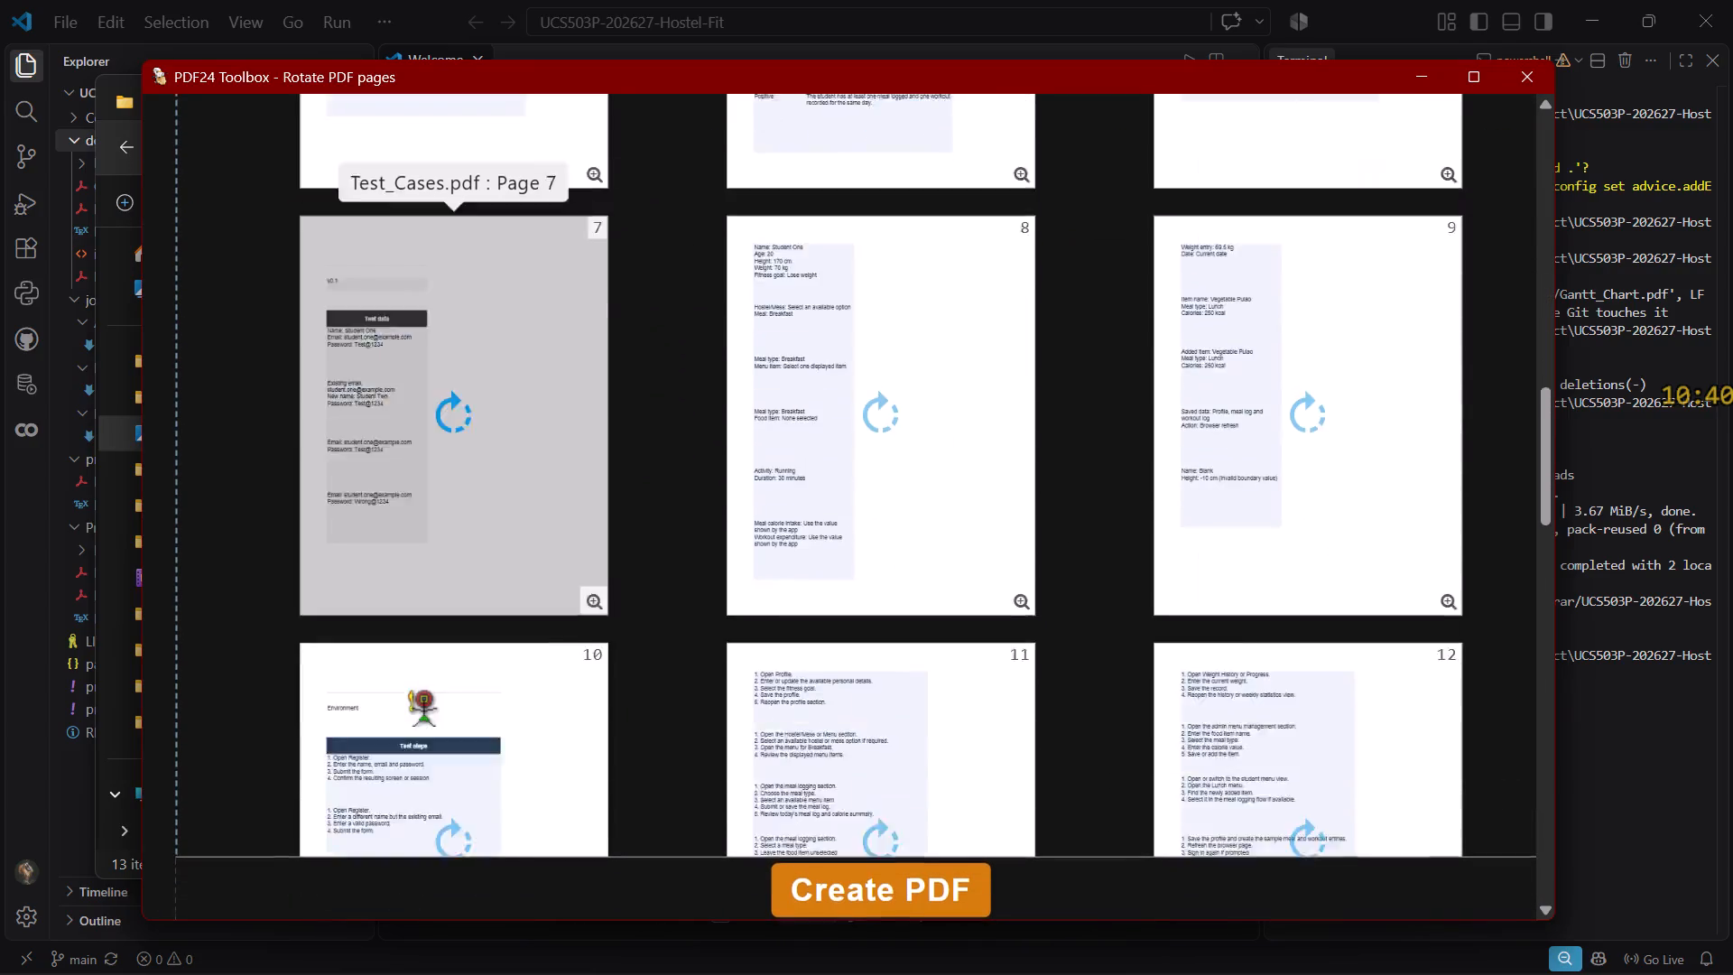
pyautogui.scroll(-4, 423, 699)
pyautogui.scroll(5, 911, 636)
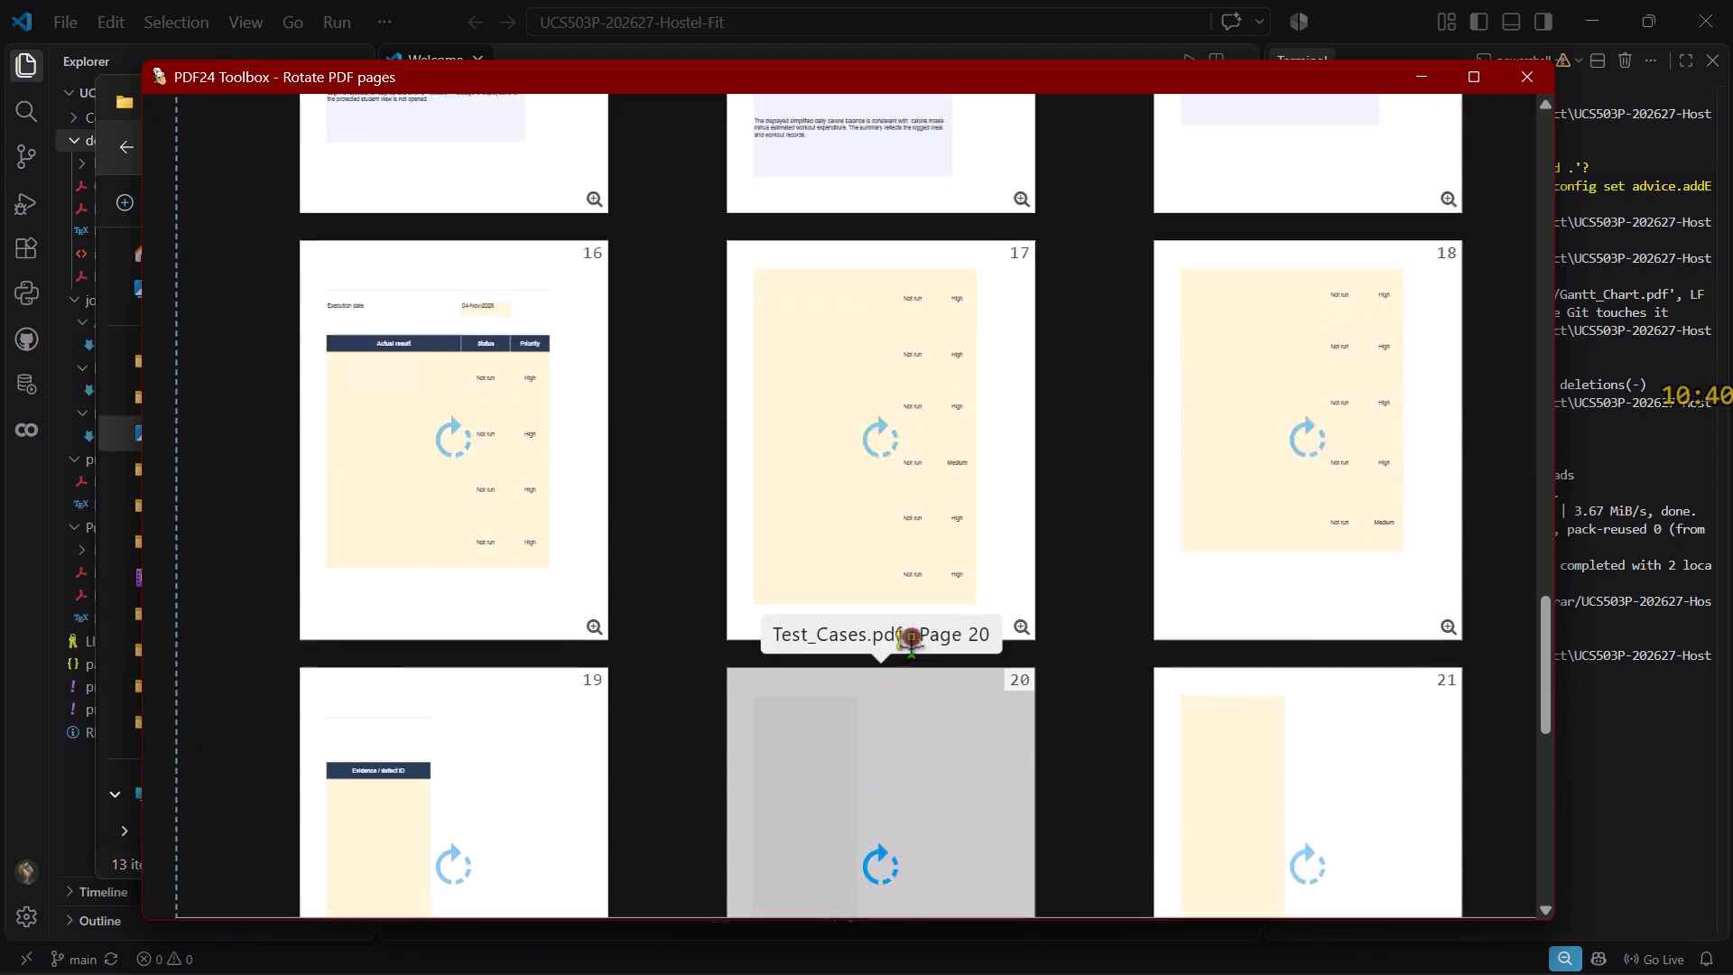
pyautogui.scroll(9, 911, 636)
pyautogui.scroll(-2, 911, 636)
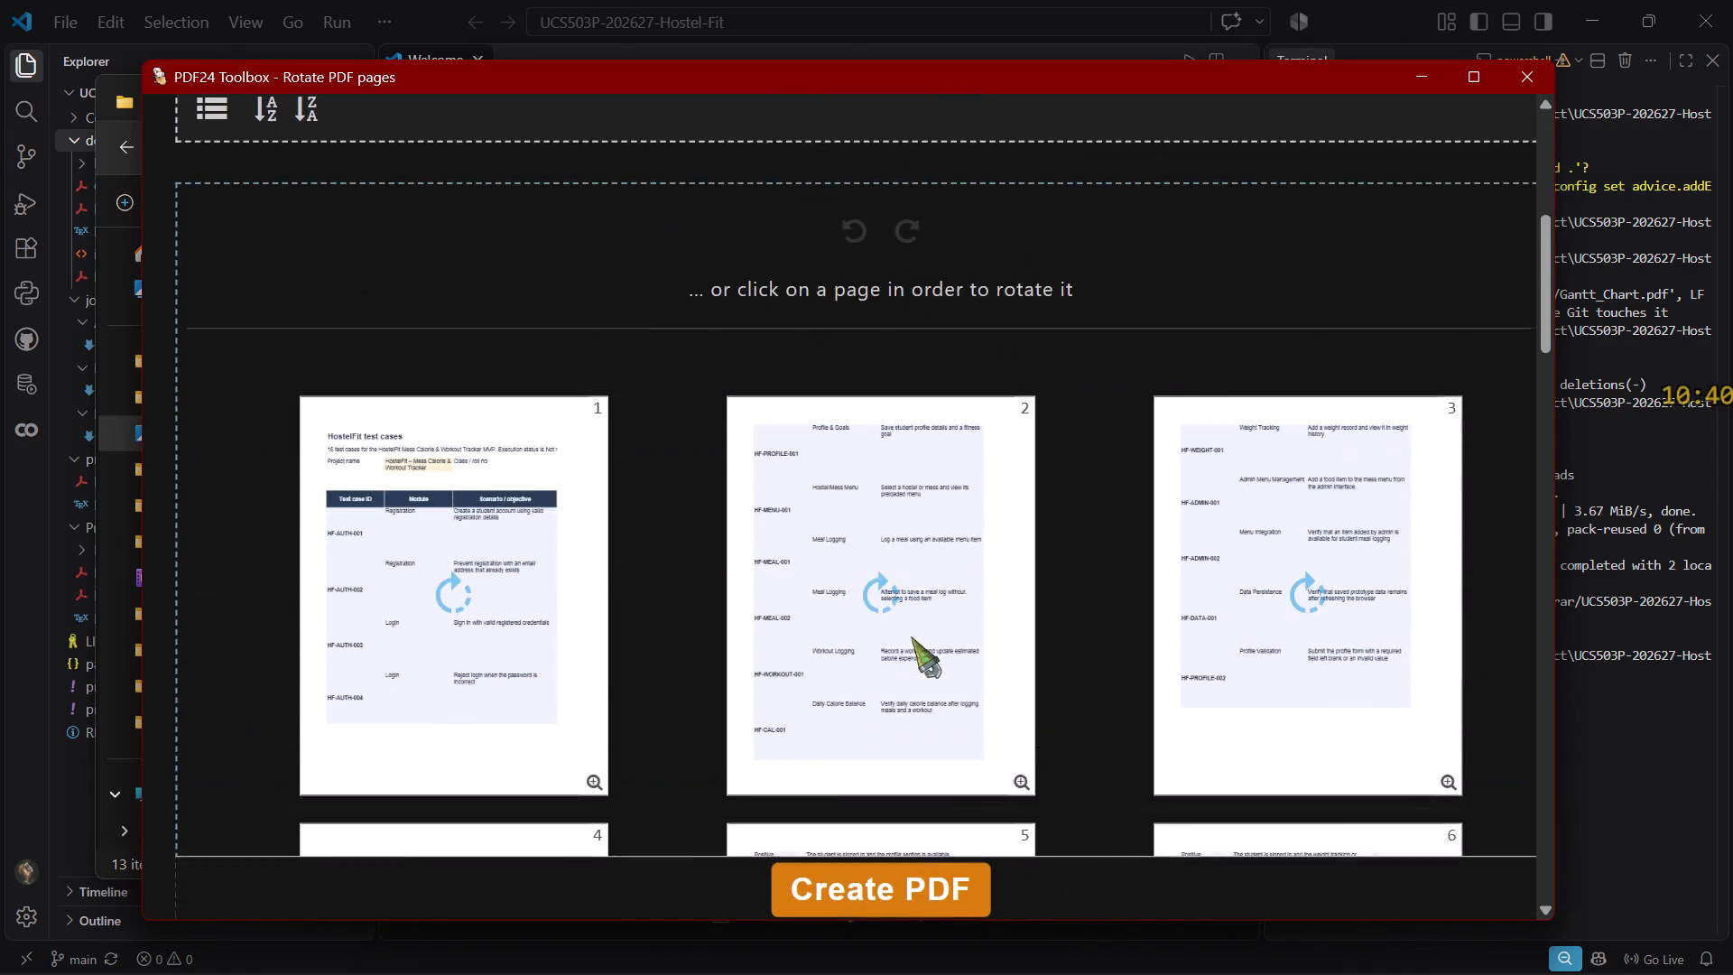
pyautogui.scroll(-1, 911, 636)
pyautogui.scroll(1, 911, 636)
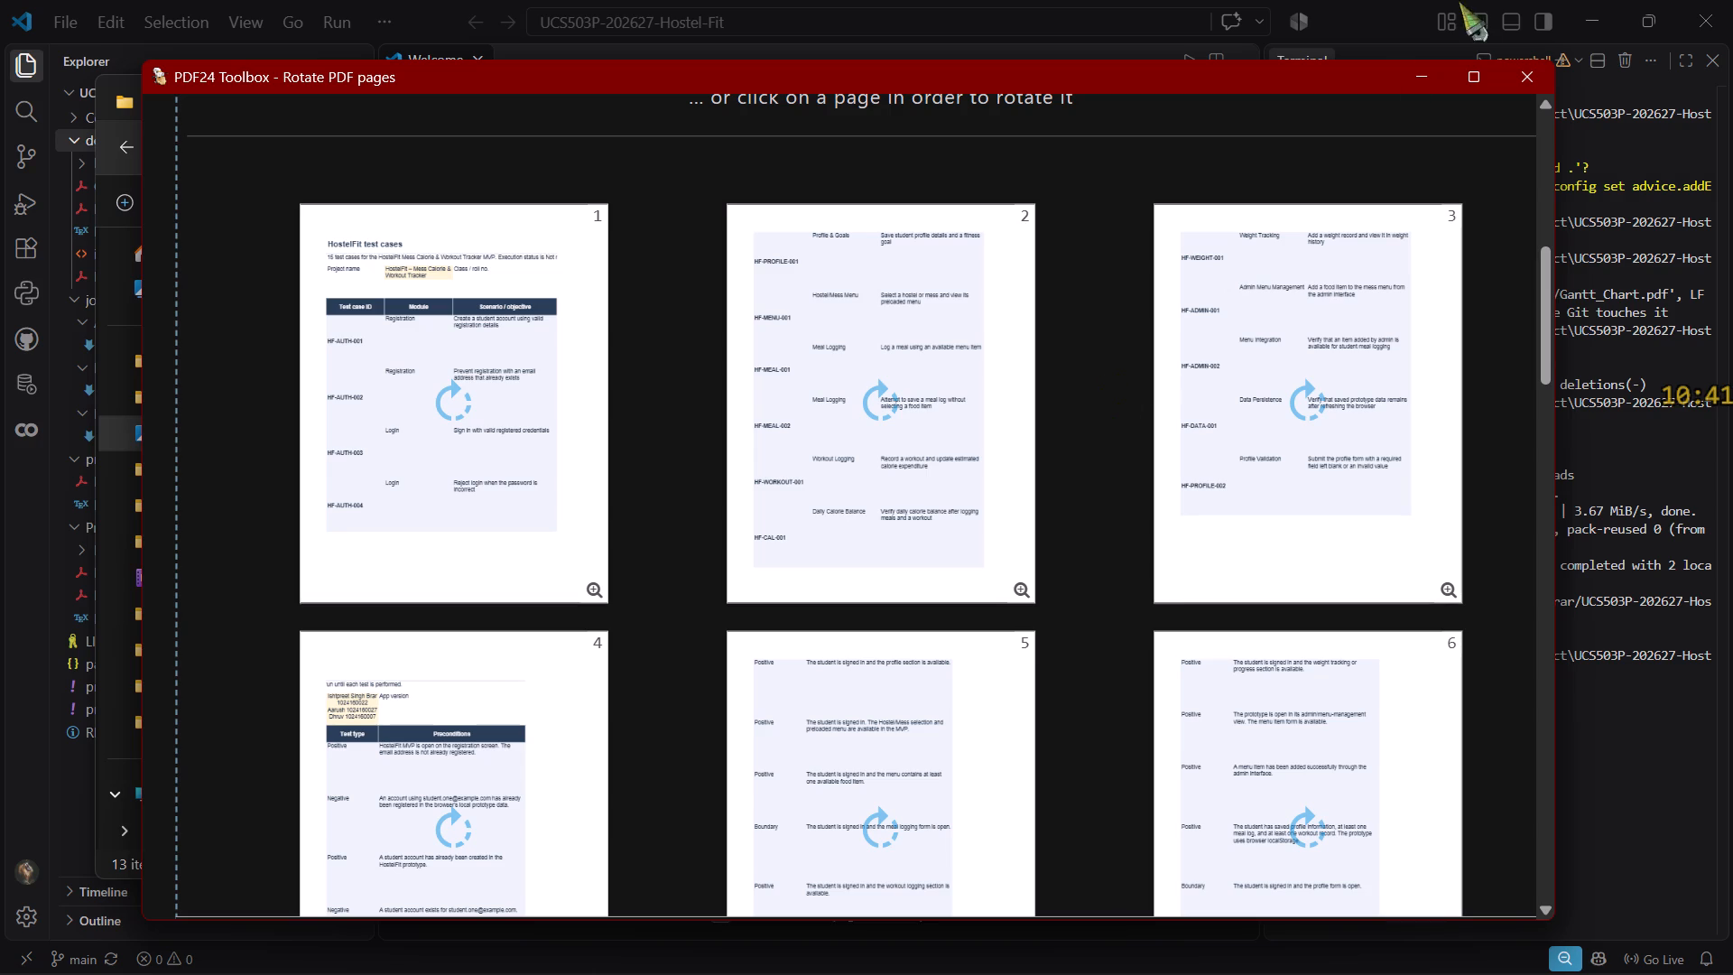
# Close the PDF24 Toolbox without creating the PDF and exit the PDF24 background program.
pyautogui.click(1543, 80)
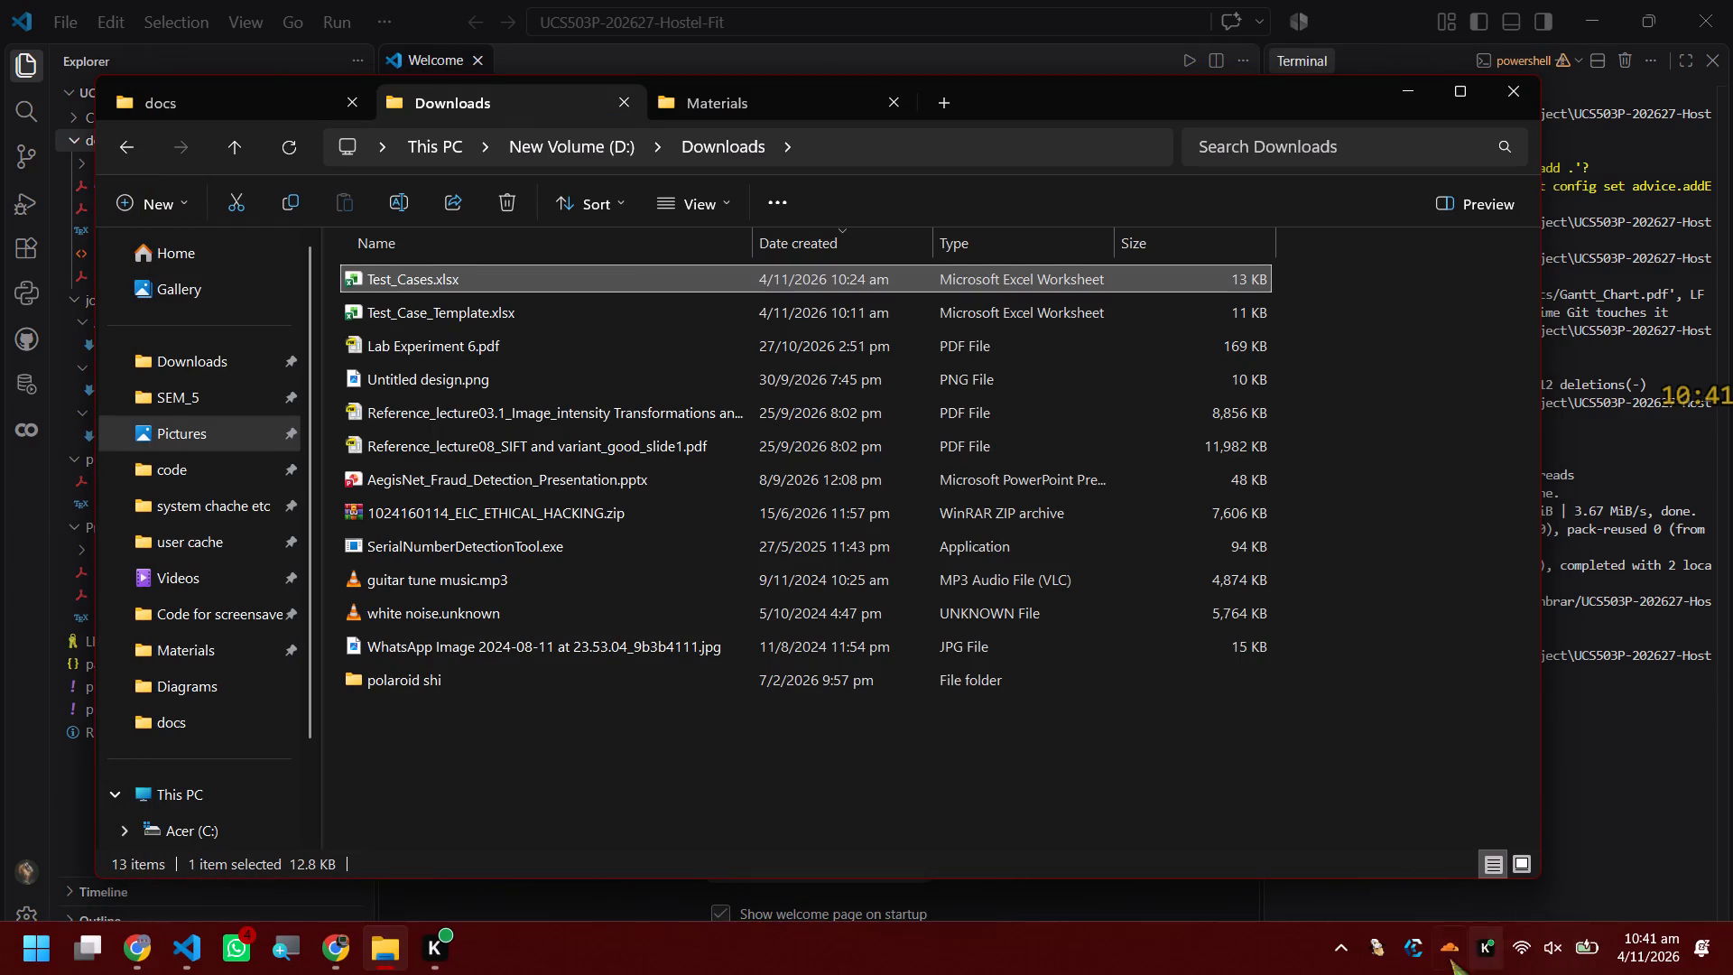
pyautogui.rightClick(1365, 958)
pyautogui.click(1377, 944)
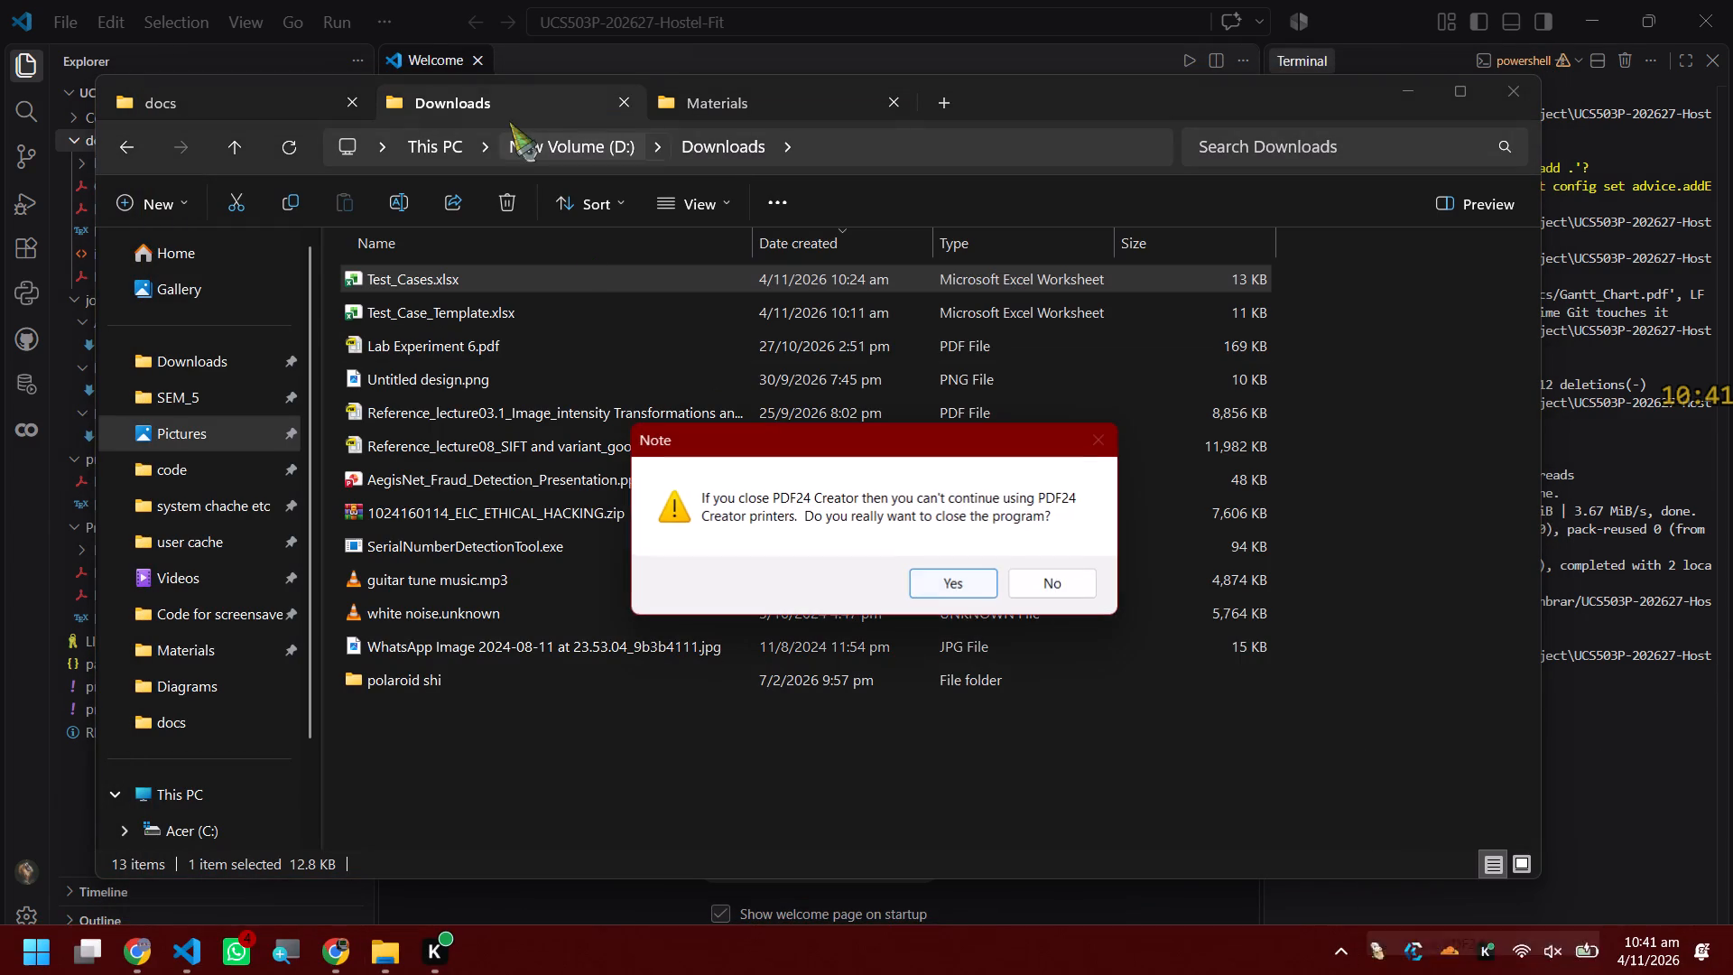
pyautogui.click(969, 584)
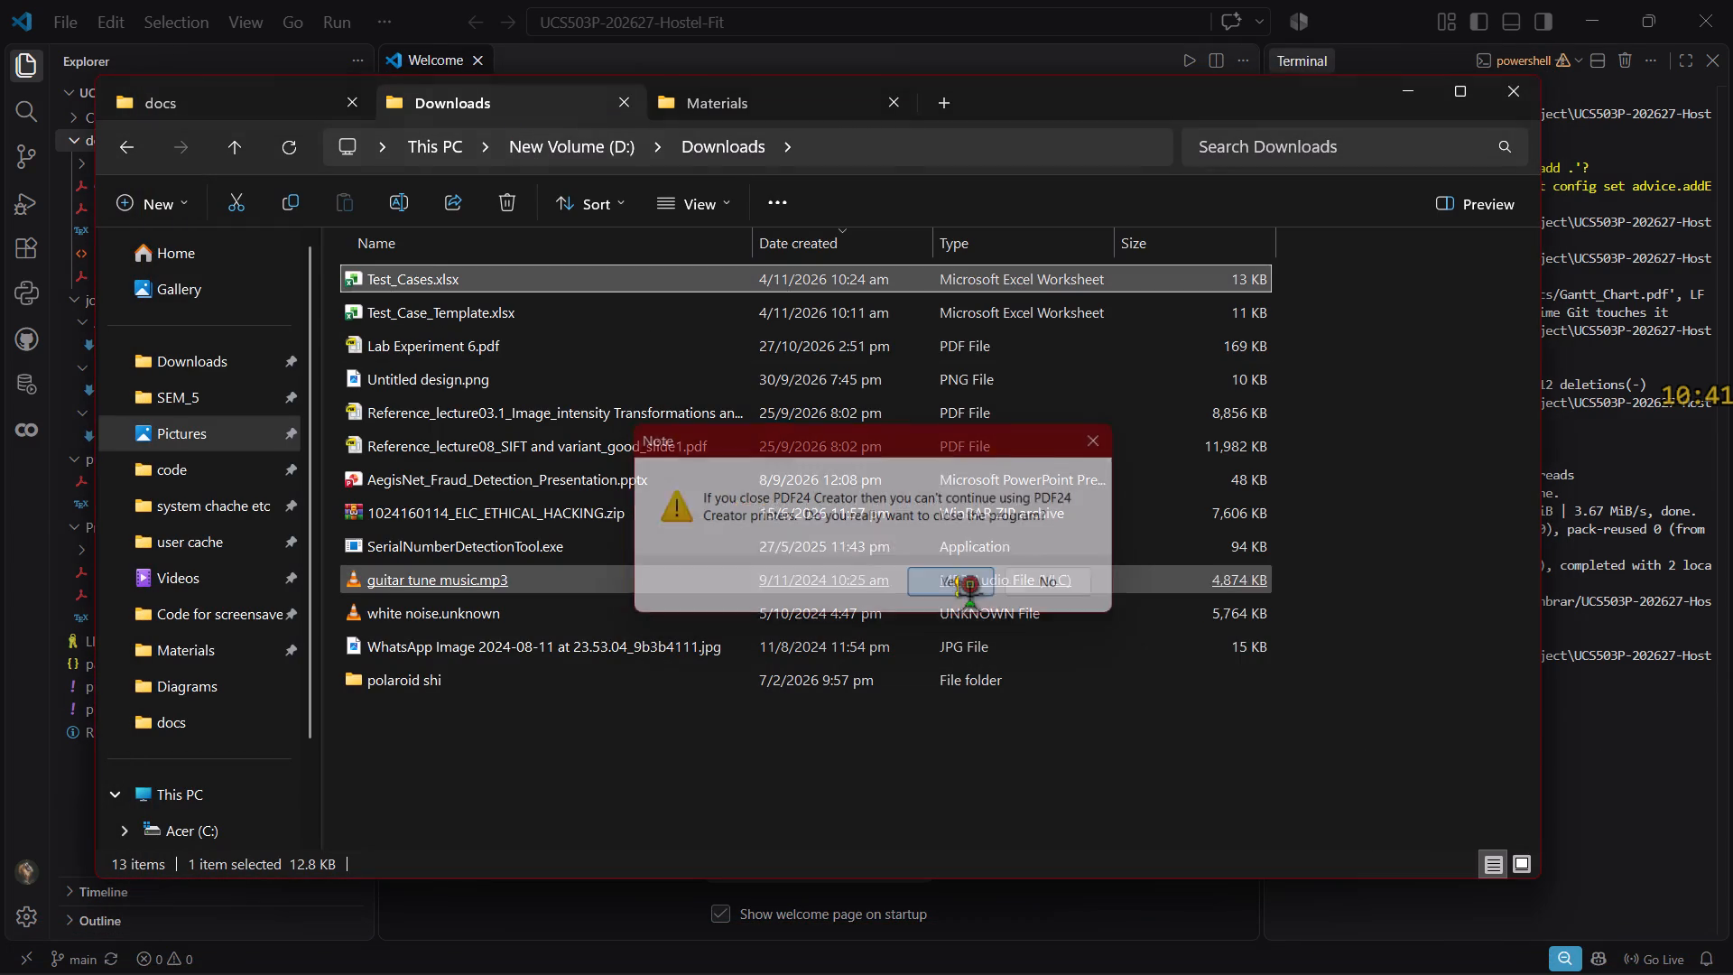
# Move Test_Cases.xlsx from Downloads into the docs folder of the UCS503P-202627-Hostel-Fit repository.
pyautogui.moveTo(1296, 284); pyautogui.dragTo(913, 195)
pyautogui.click(234, 198)
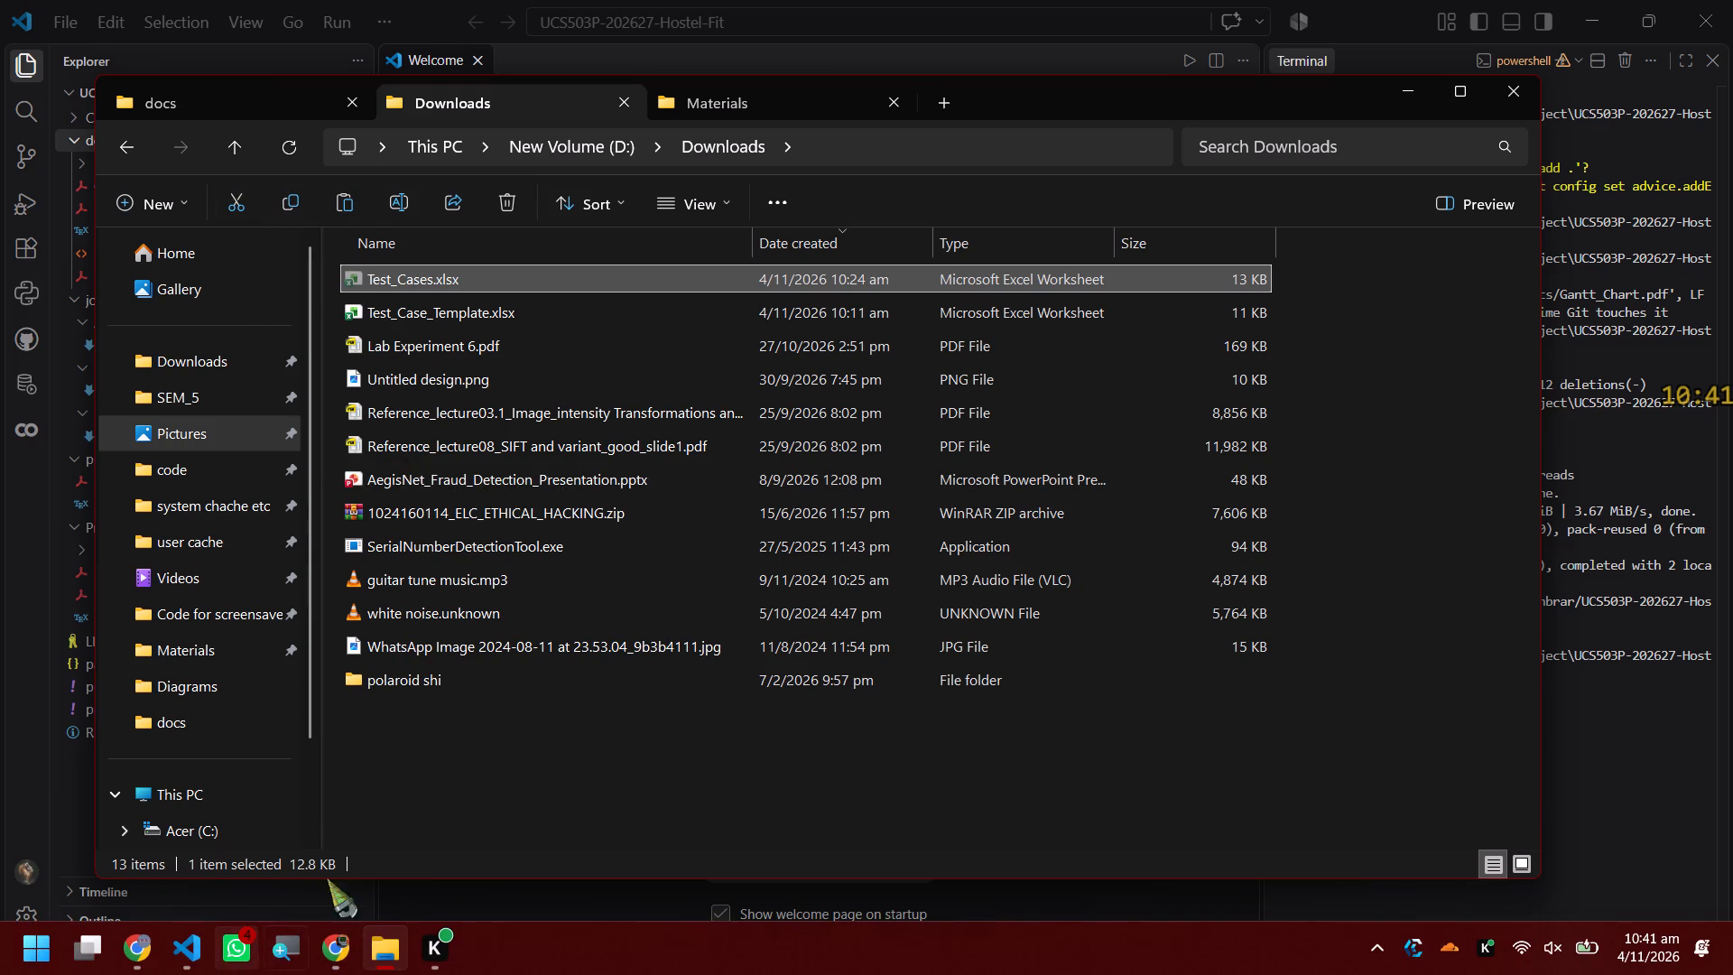
pyautogui.click(271, 90)
pyautogui.doubleClick(561, 580)
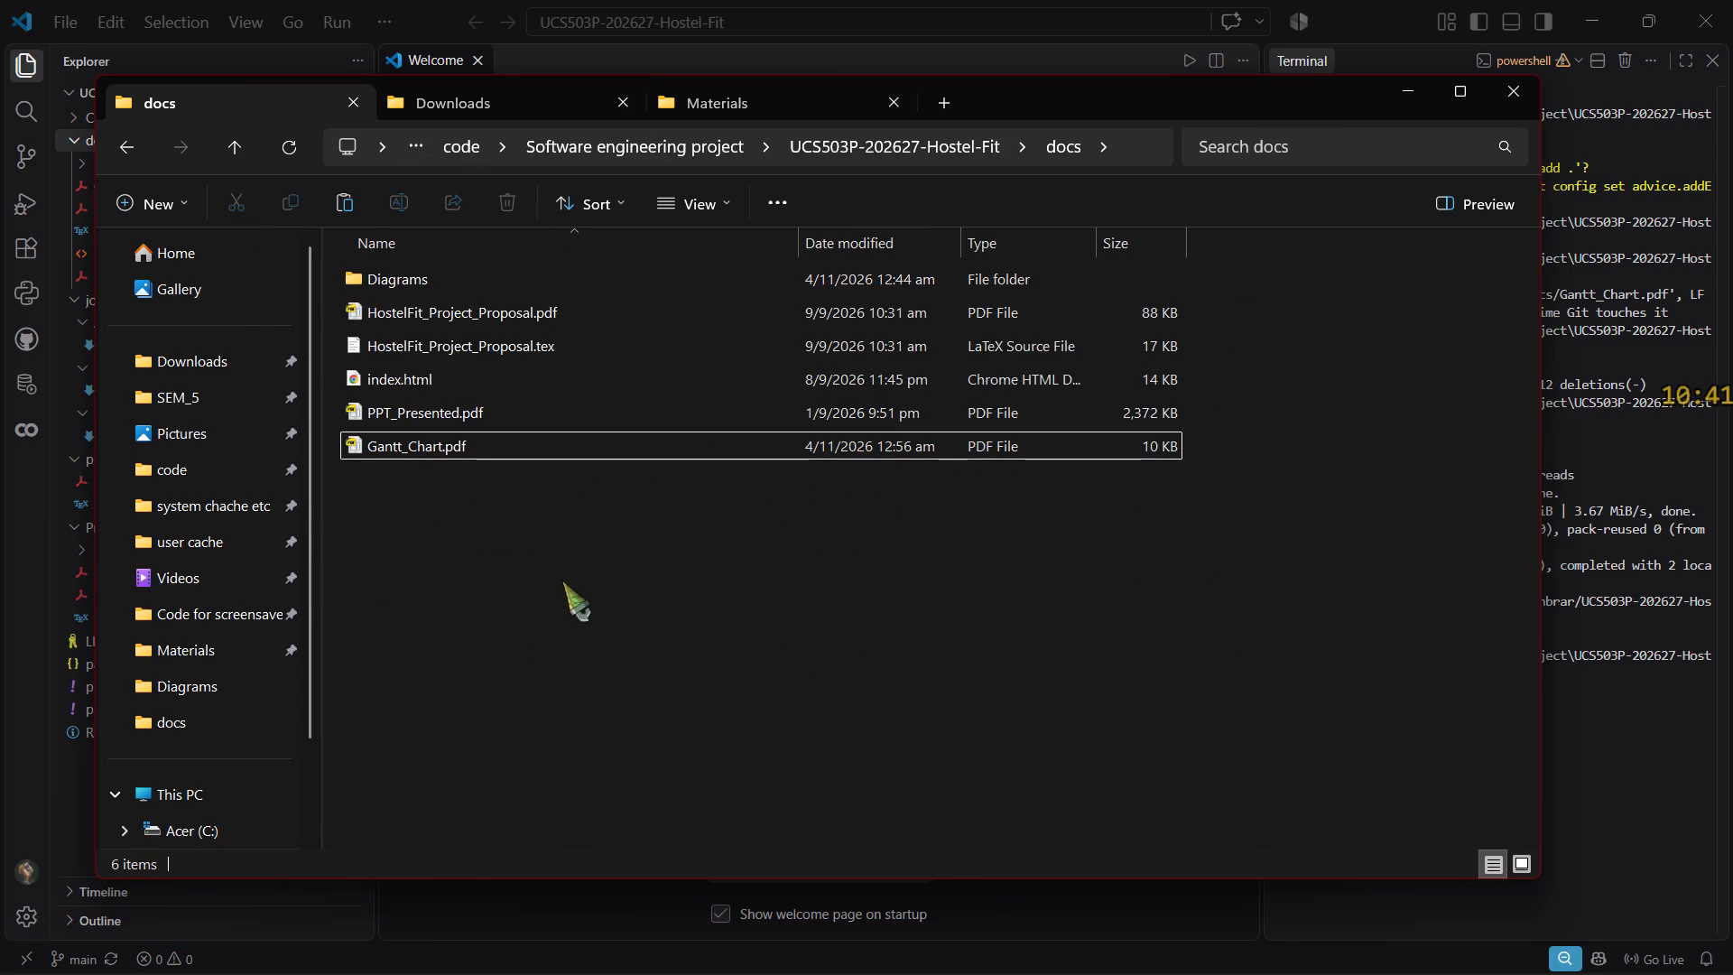
pyautogui.click(346, 207)
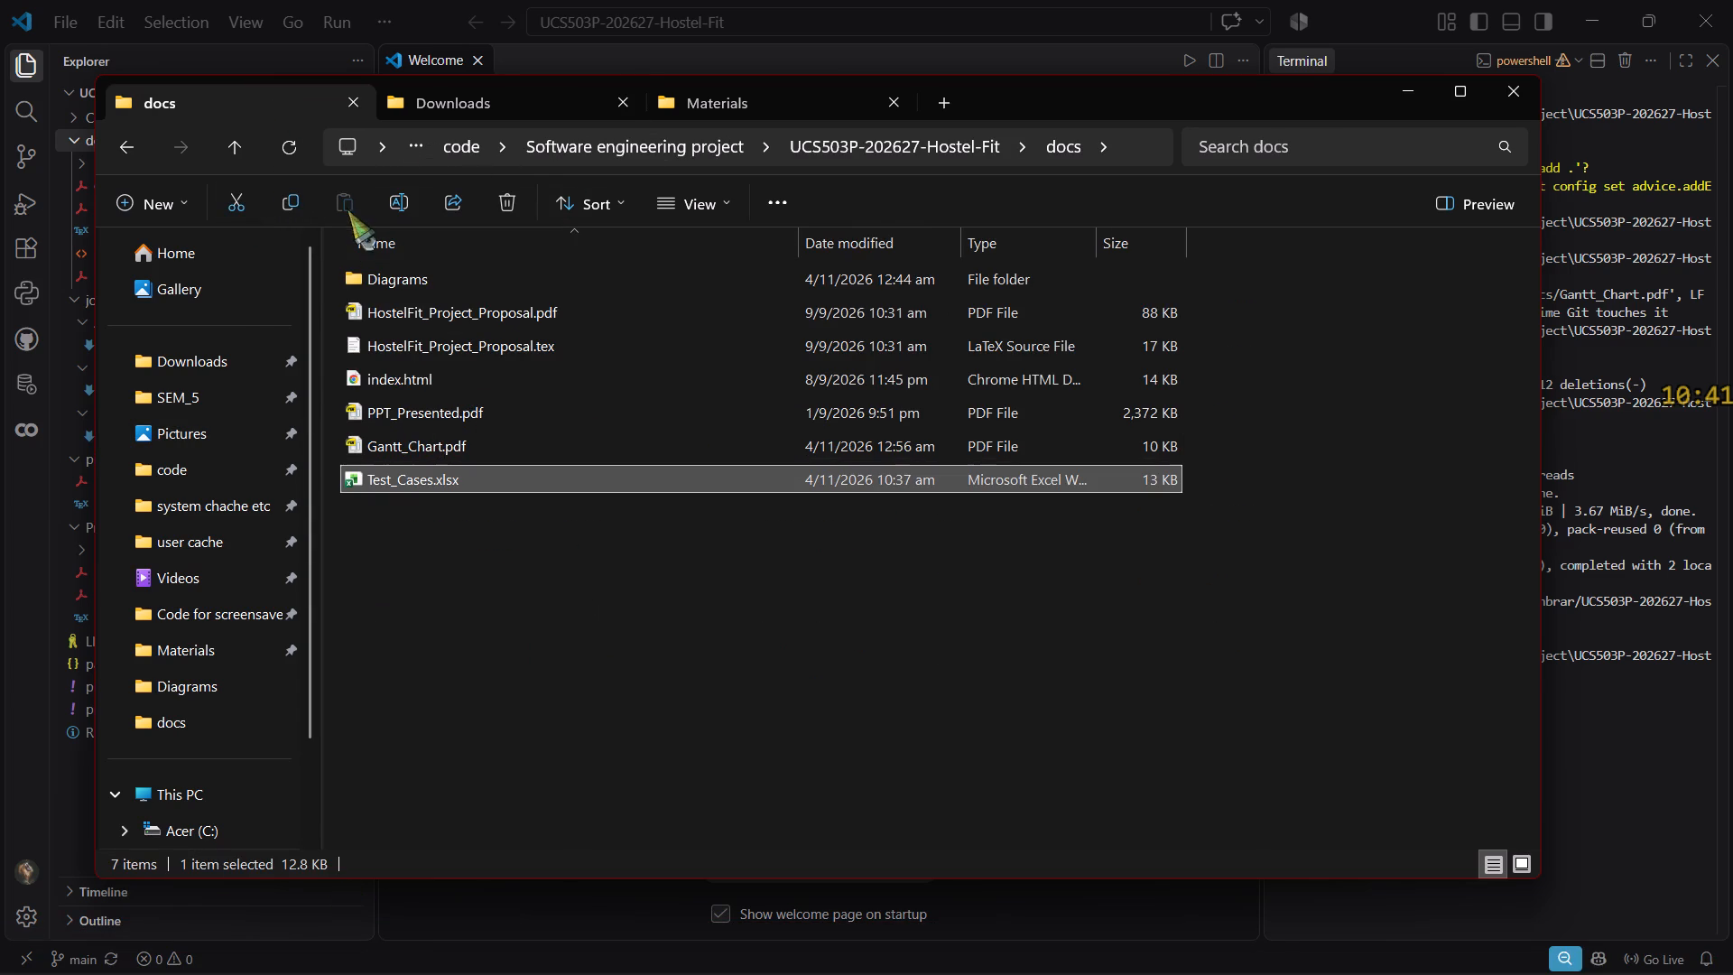
# View Gantt_Chart.pdf from the docs folder and close it again.
pyautogui.click(451, 445)
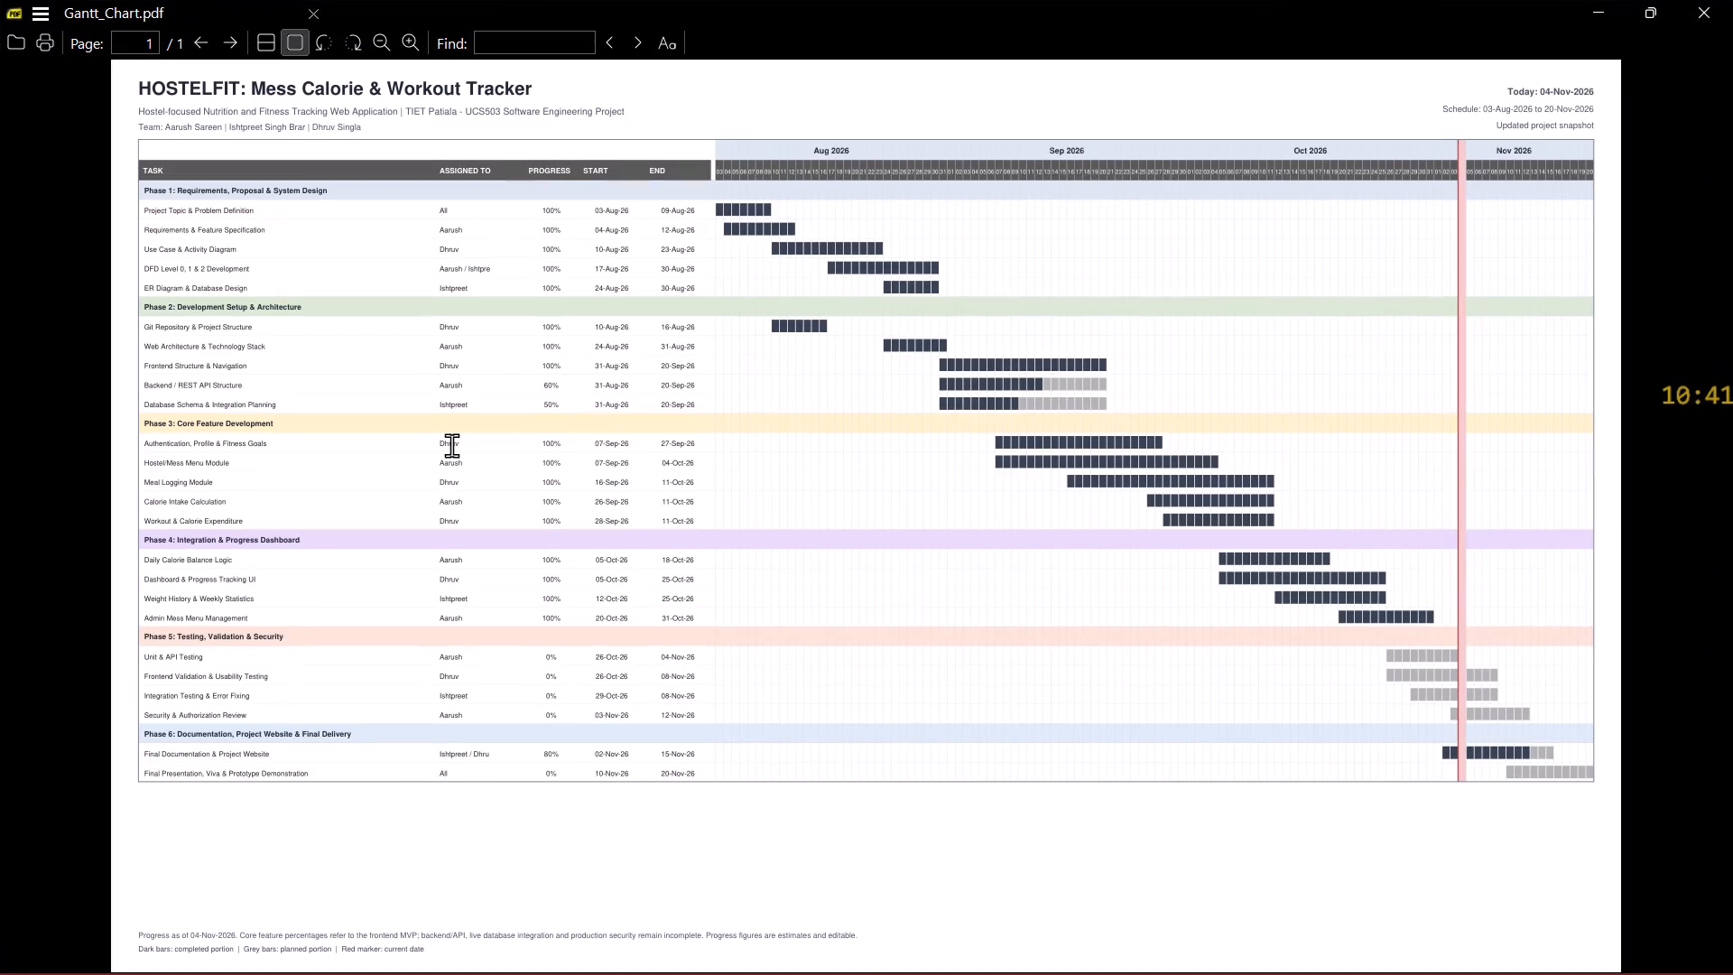
pyautogui.click(1729, 1)
pyautogui.moveTo(440, 495); pyautogui.dragTo(551, 974)
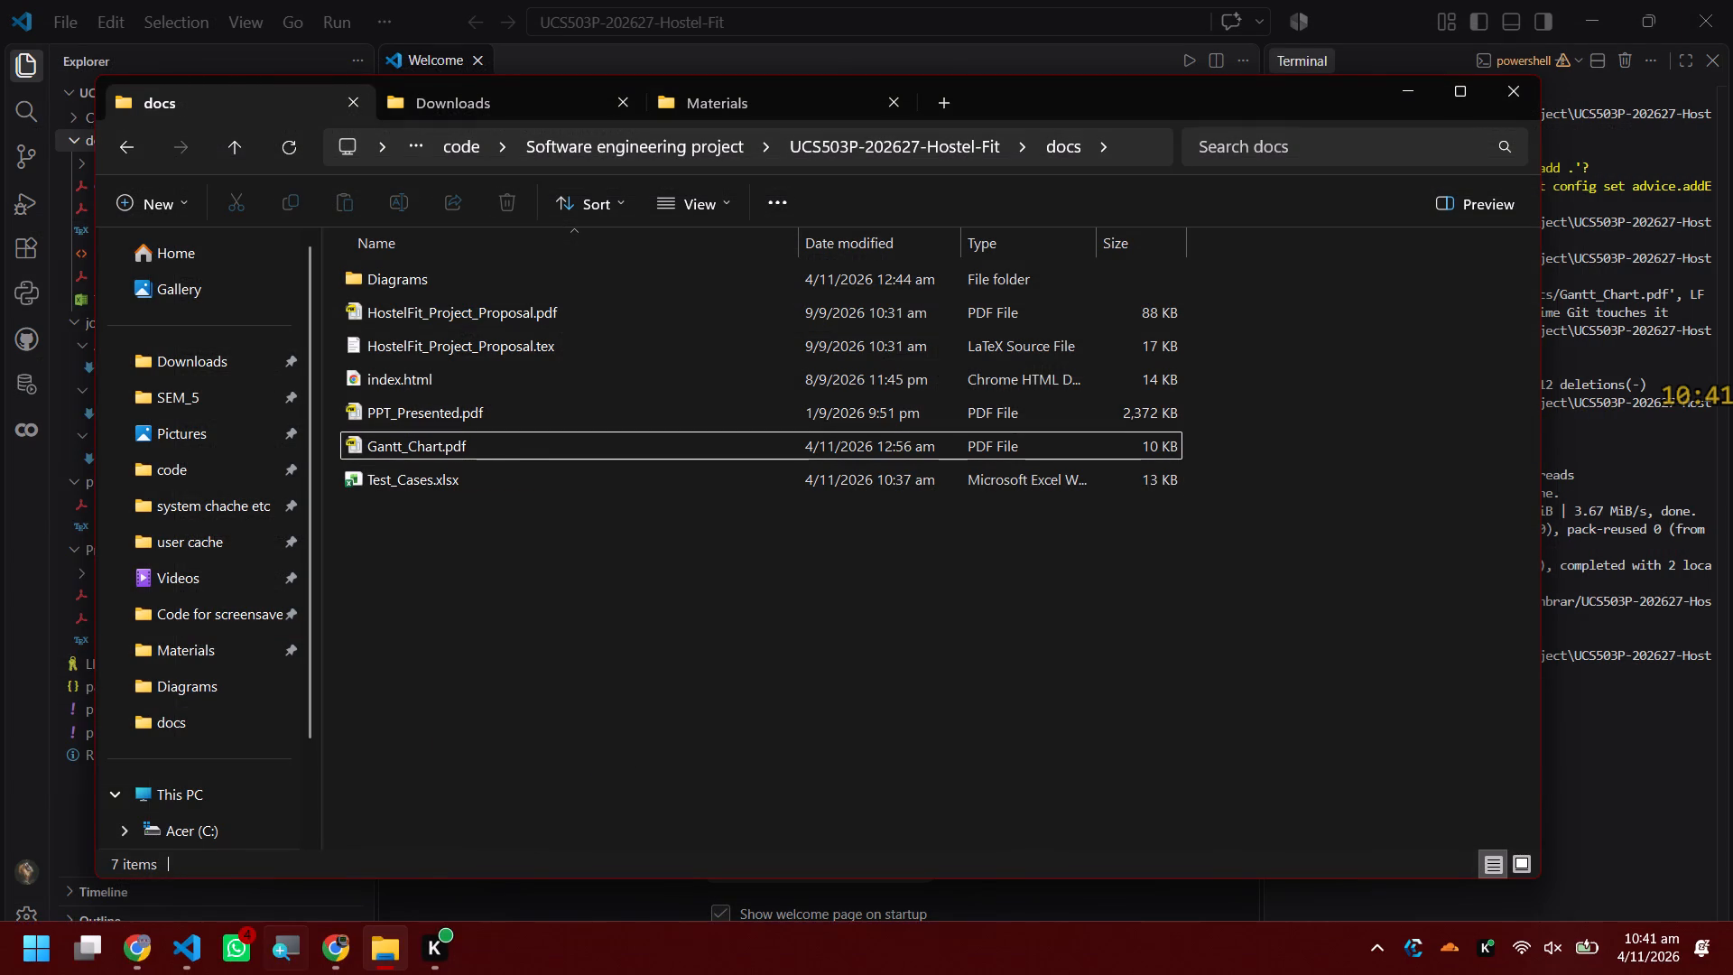
# Switch to Visual Studio Code and stage all repository changes in the terminal with git add *.
pyautogui.click(1706, 750)
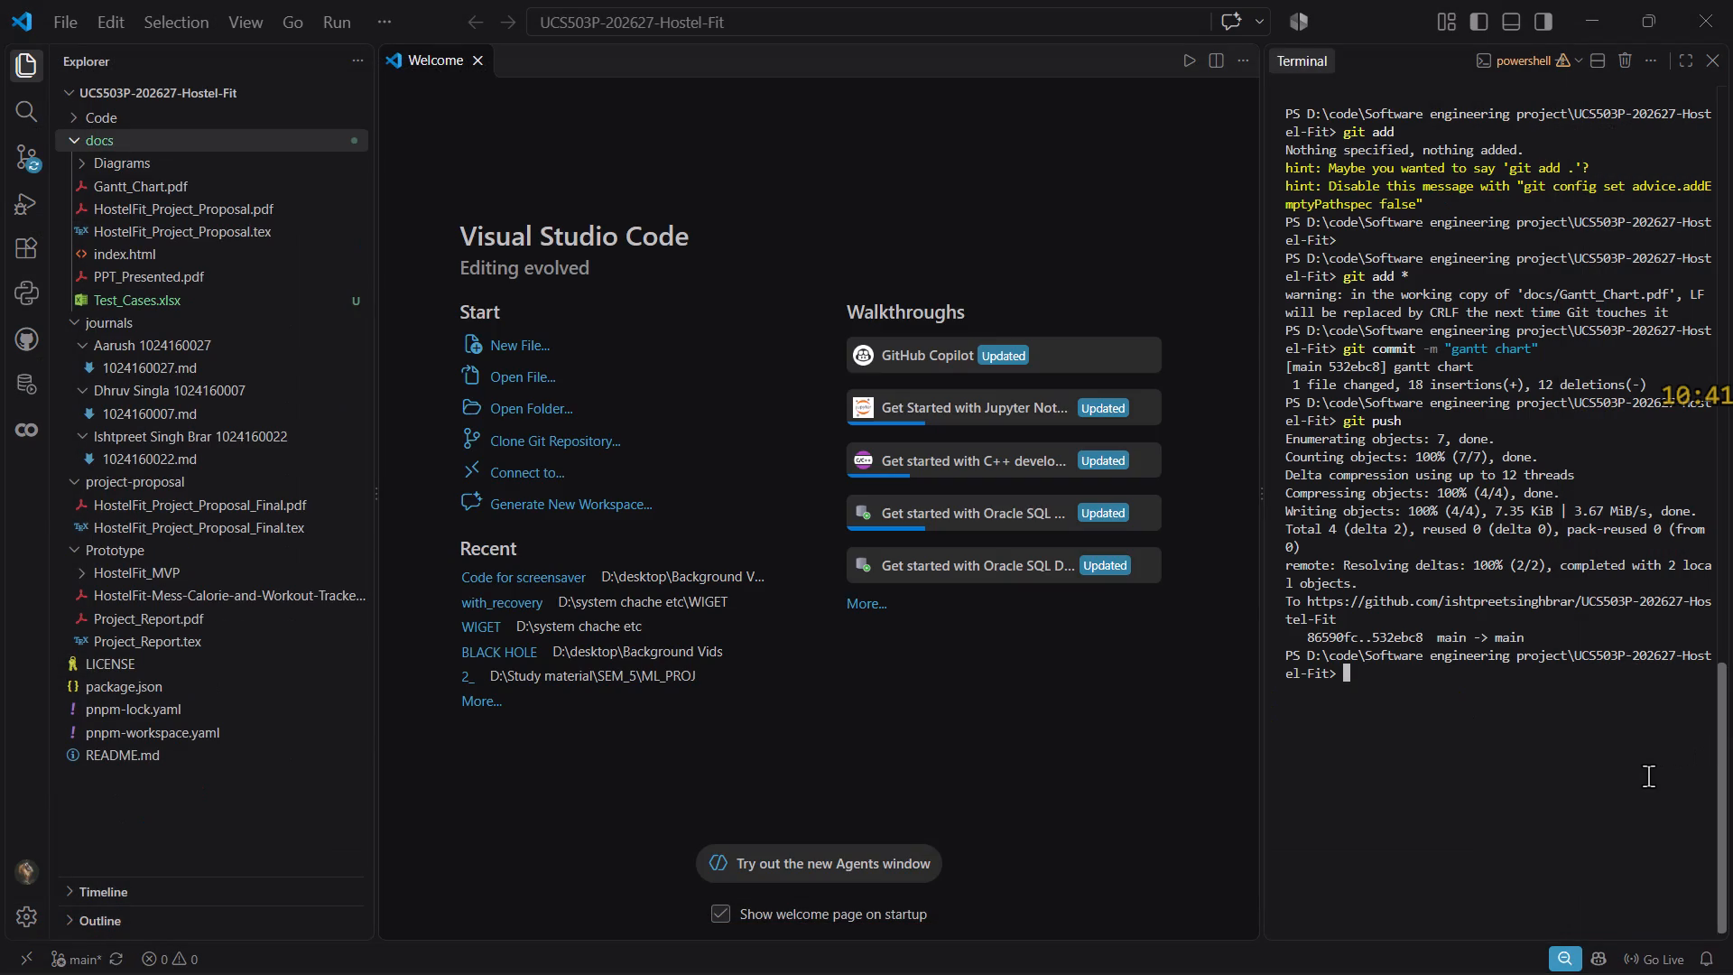
pyautogui.write('go')
pyautogui.press('BackSpace')
pyautogui.write('it a')
pyautogui.write('dd *')
pyautogui.press('Return')
pyautogui.press('Return')
# Commit the staged workbook with the message "testcase".
pyautogui.write('git')
pyautogui.press('space')
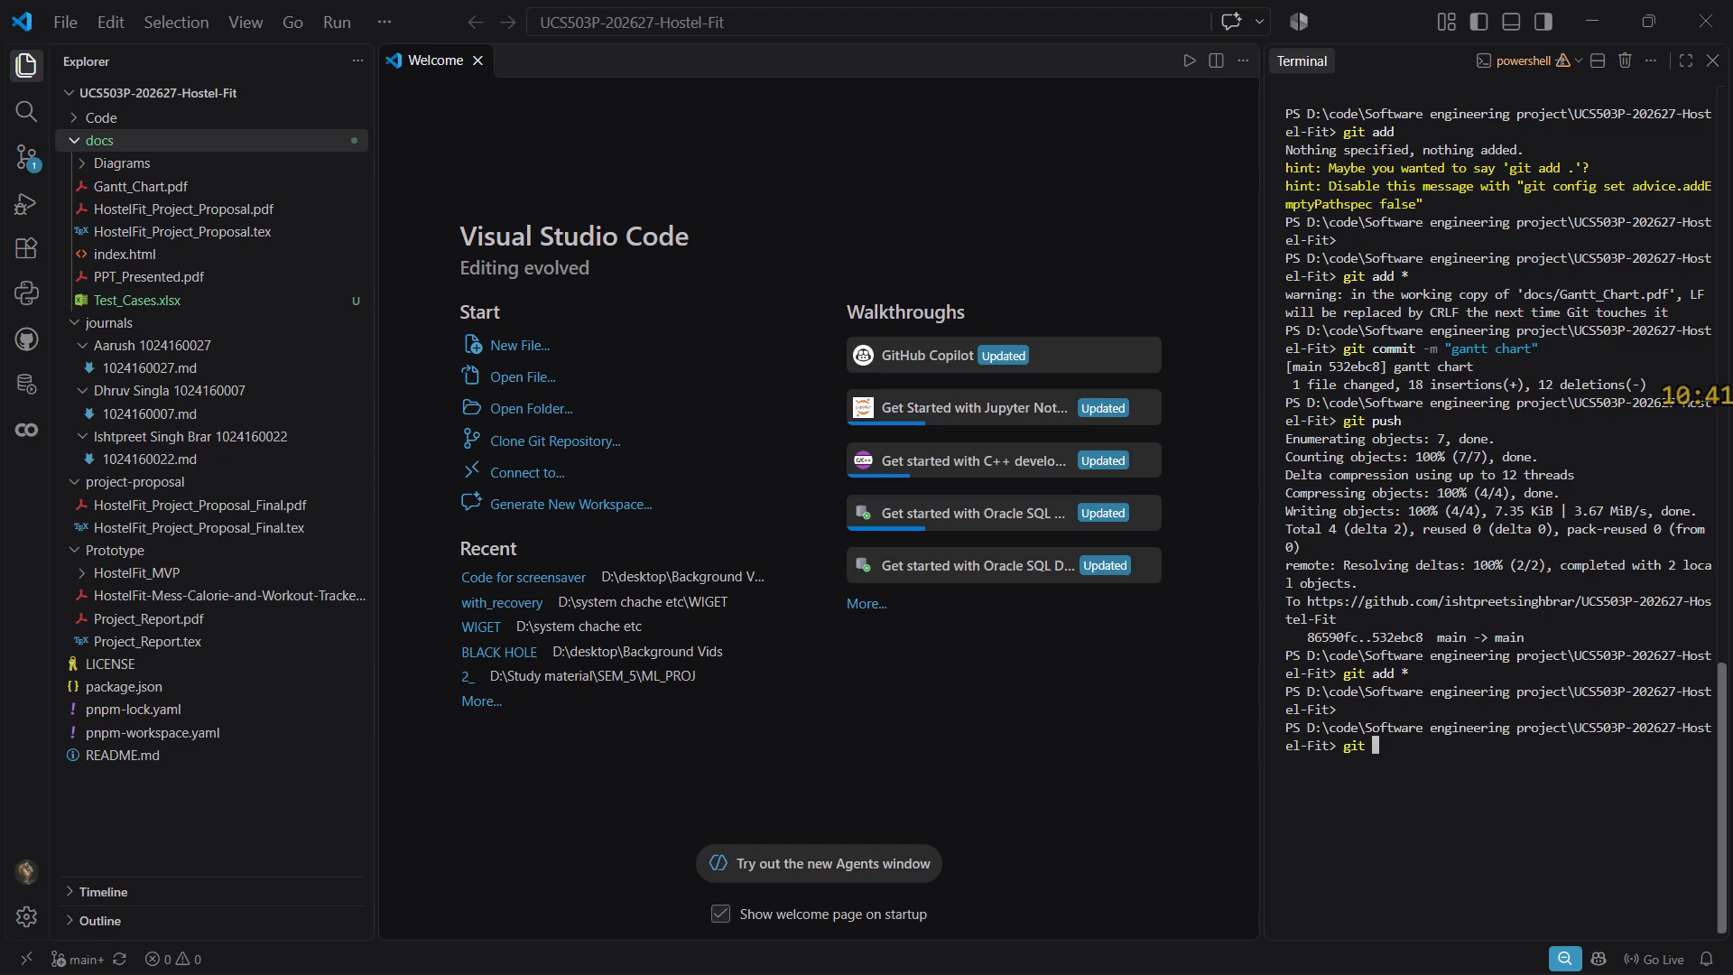
pyautogui.write('commit')
pyautogui.press('space')
pyautogui.write('-m "testcase template')
pyautogui.press('BackSpace')
pyautogui.press('BackSpace')
pyautogui.press('BackSpace')
pyautogui.press('BackSpace')
pyautogui.press('BackSpace')
pyautogui.press('BackSpace')
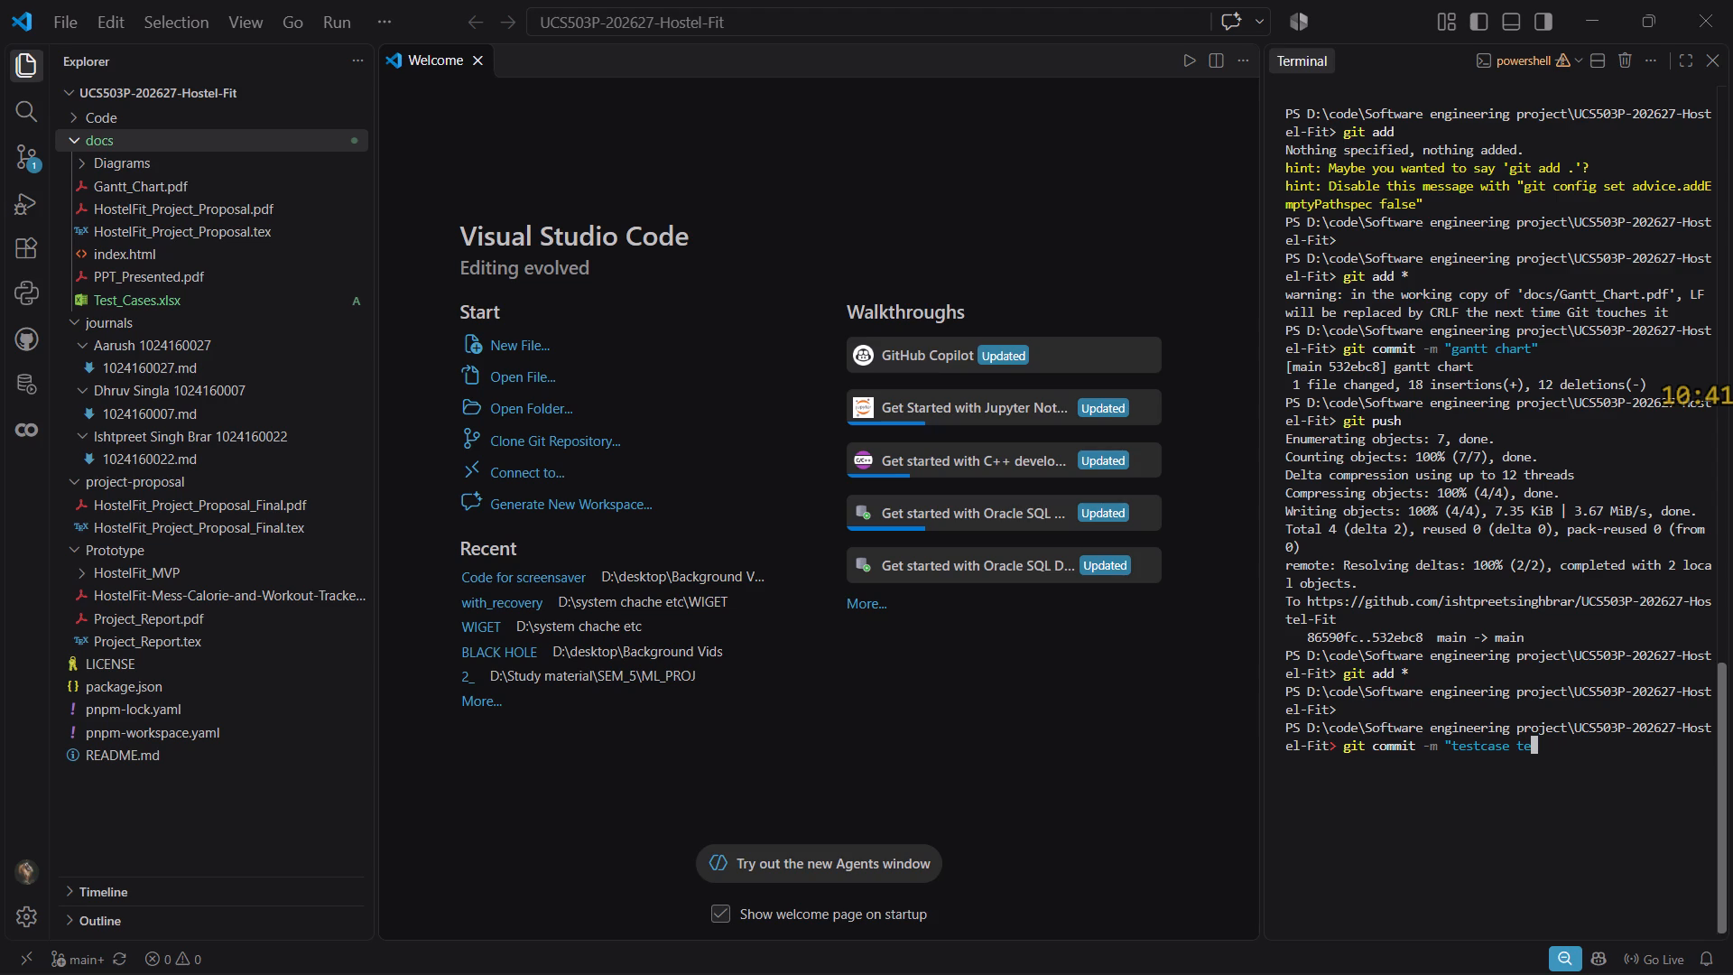
pyautogui.press('BackSpace')
pyautogui.press('BackSpace')
pyautogui.hotkey('shift', '"')
pyautogui.press('Return')
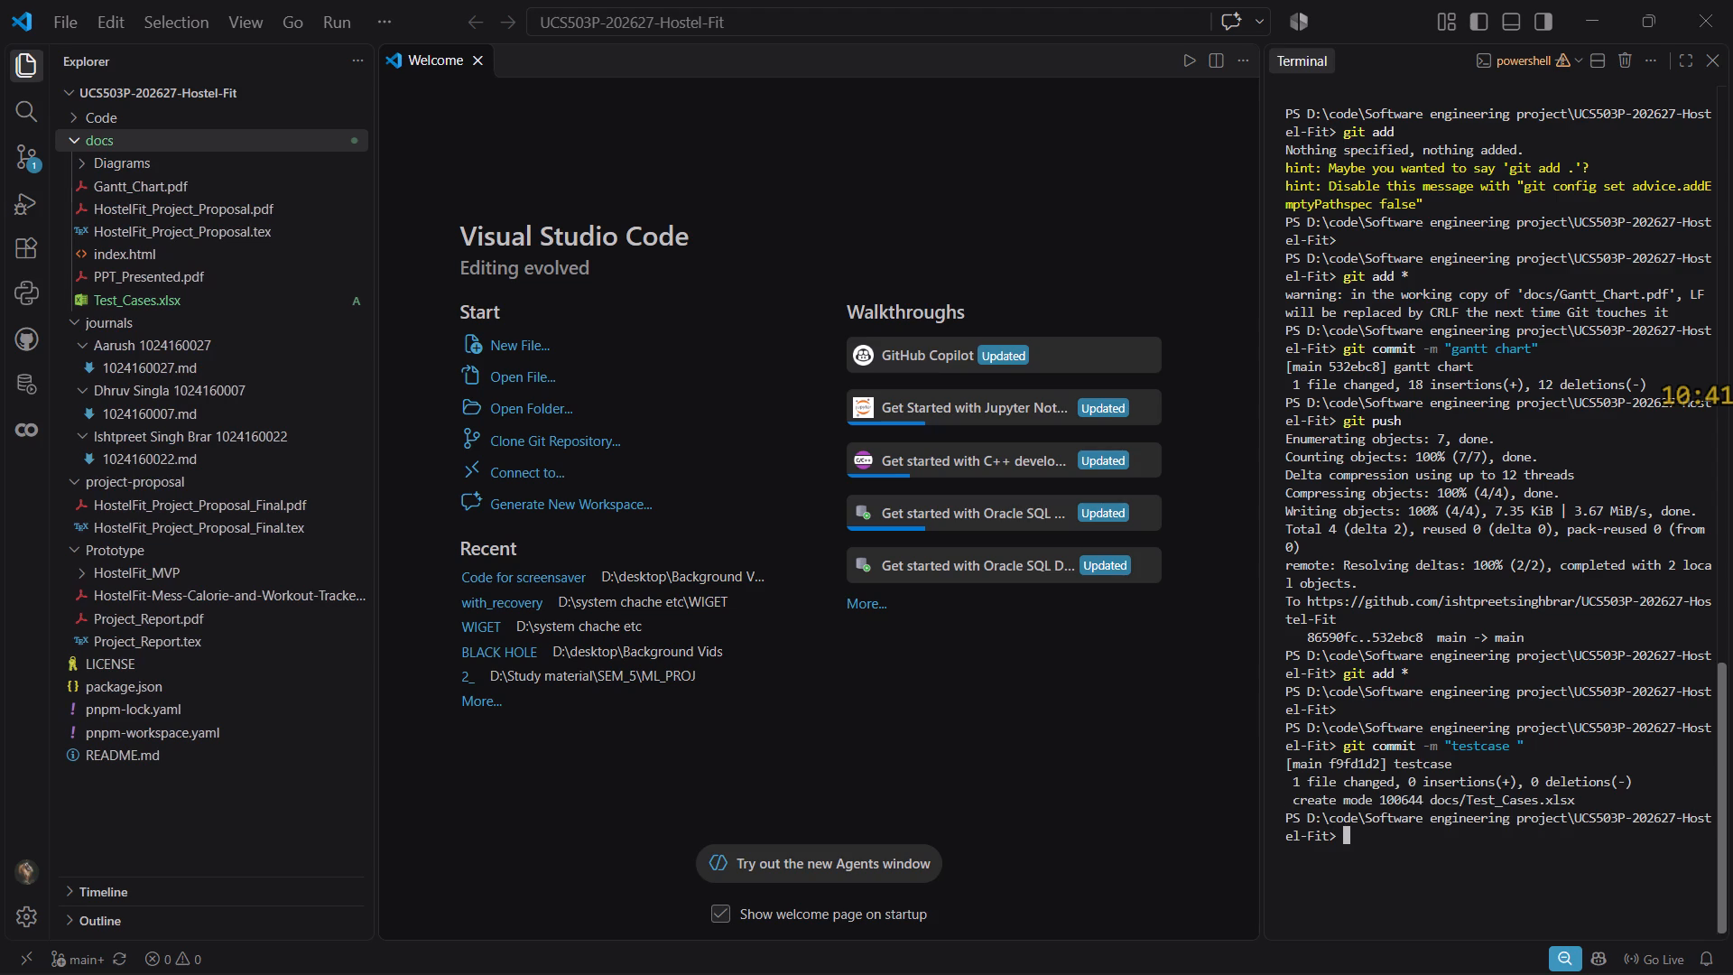
# Push the new commit to the remote repository with git push.
pyautogui.write('git pi')
pyautogui.press('BackSpace')
pyautogui.write('ush')
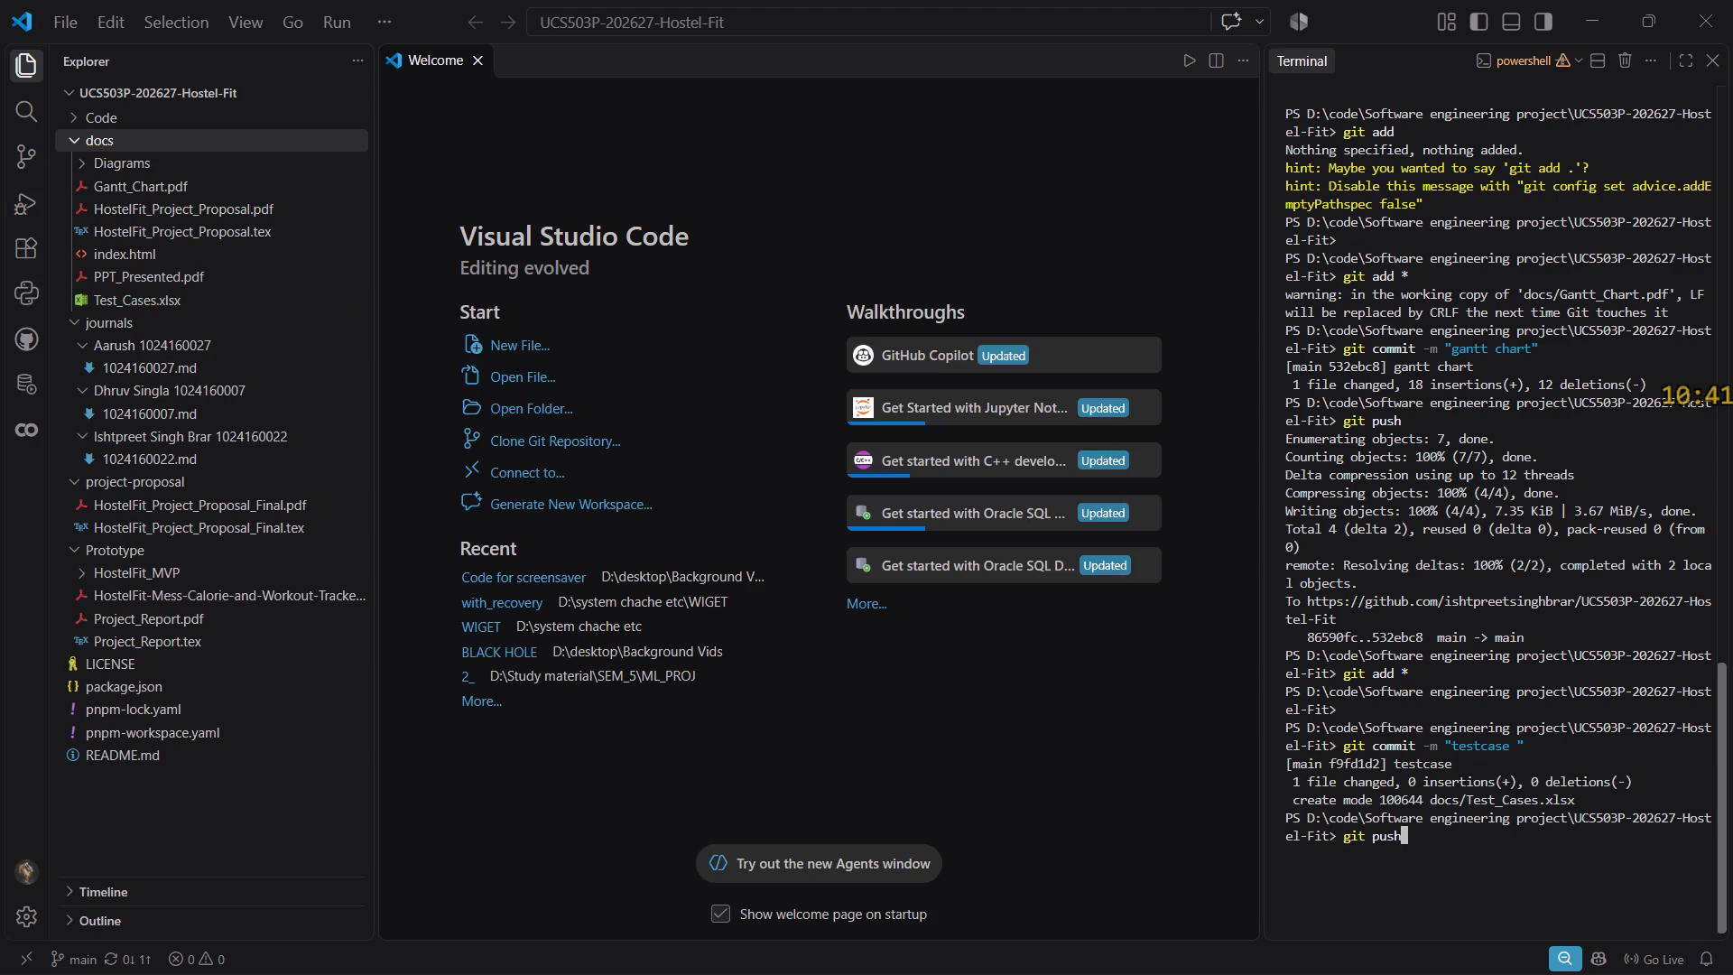
pyautogui.press('Return')
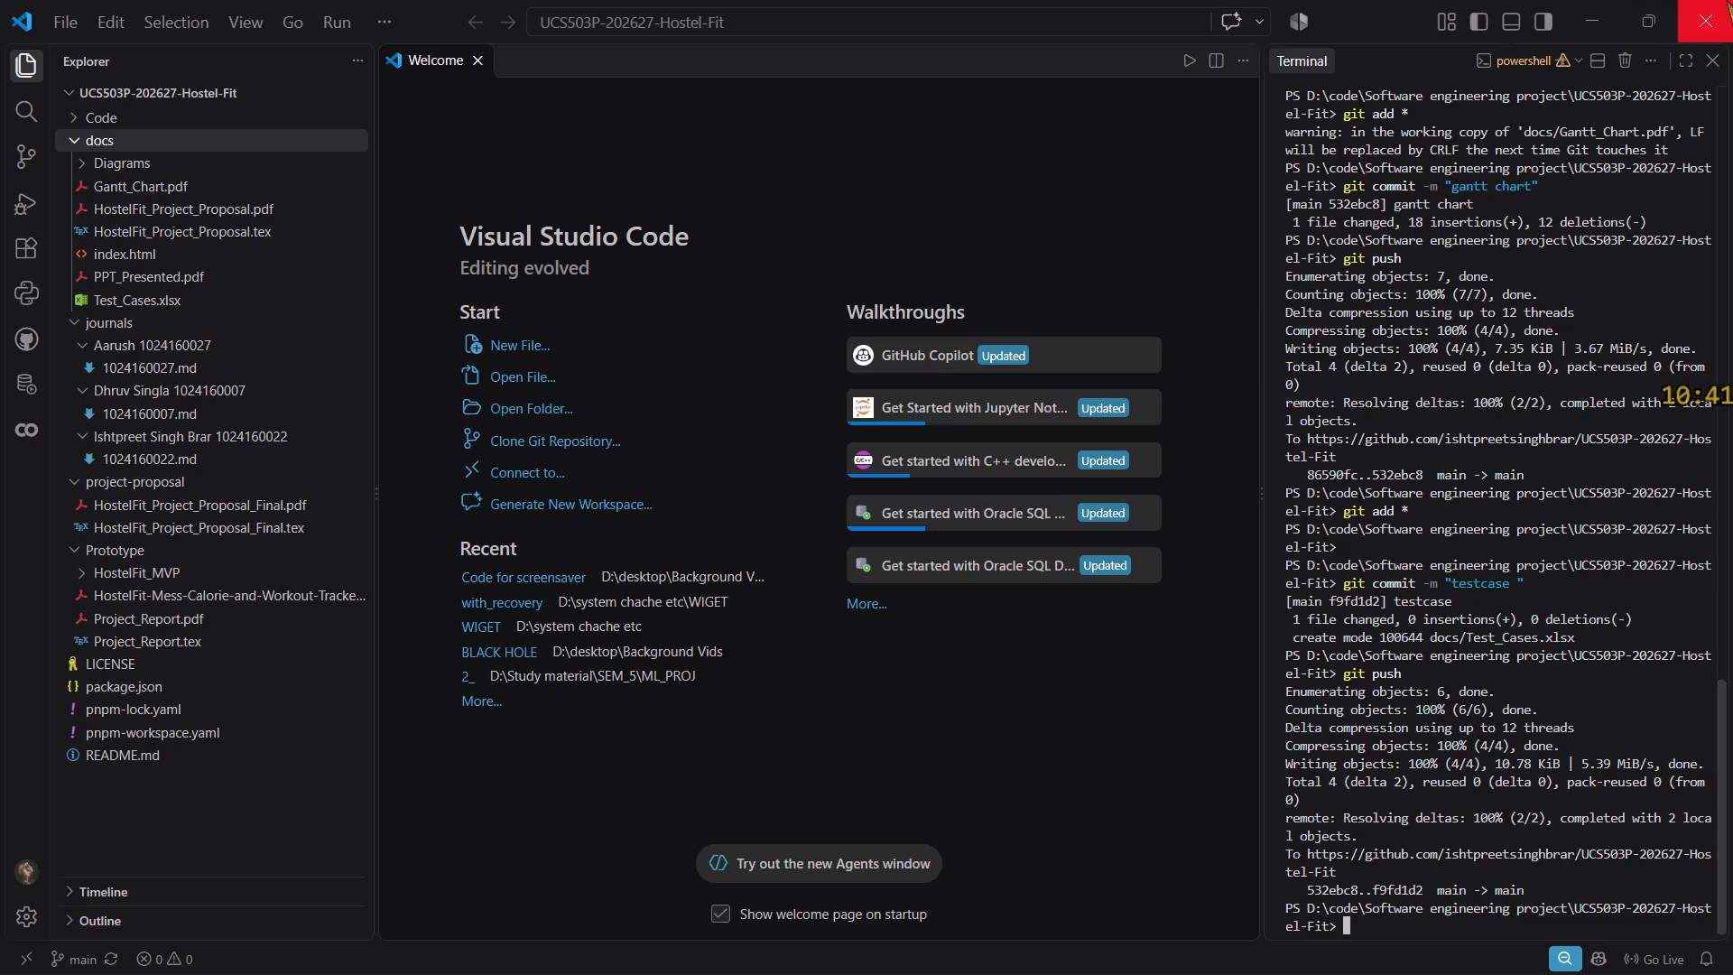
# Open the three team members' weekly journal files from the journals folder and close all editor tabs, including Welcome.
pyautogui.click(257, 370)
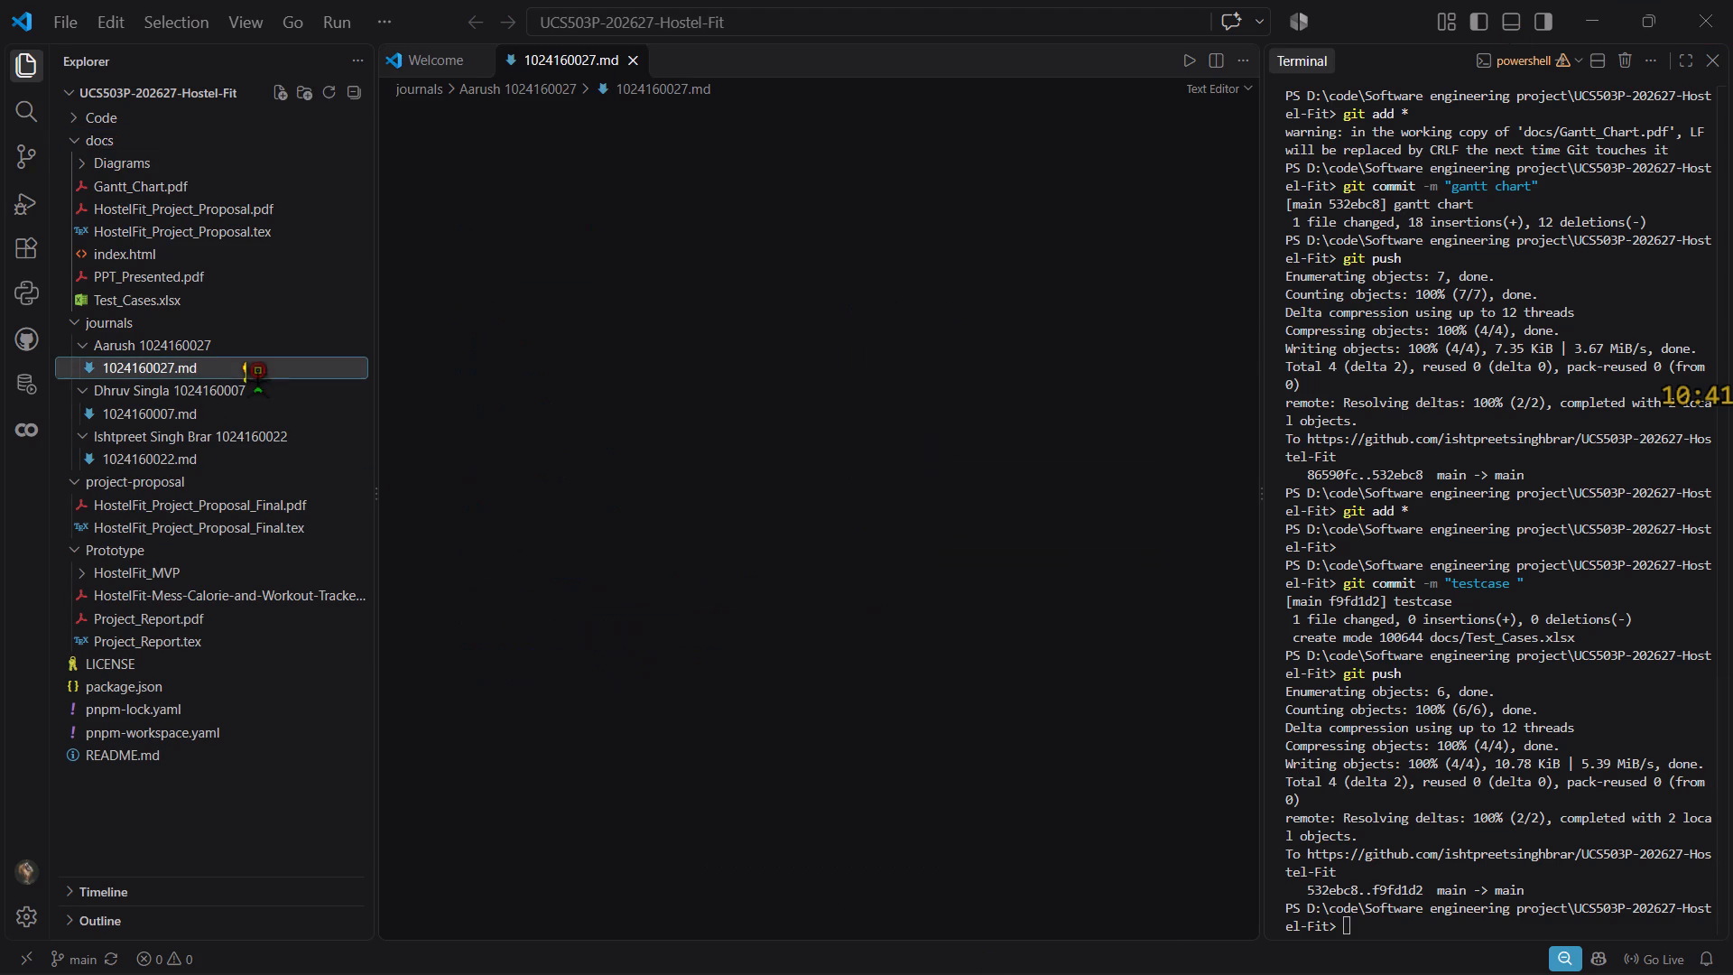
pyautogui.click(217, 424)
pyautogui.click(219, 432)
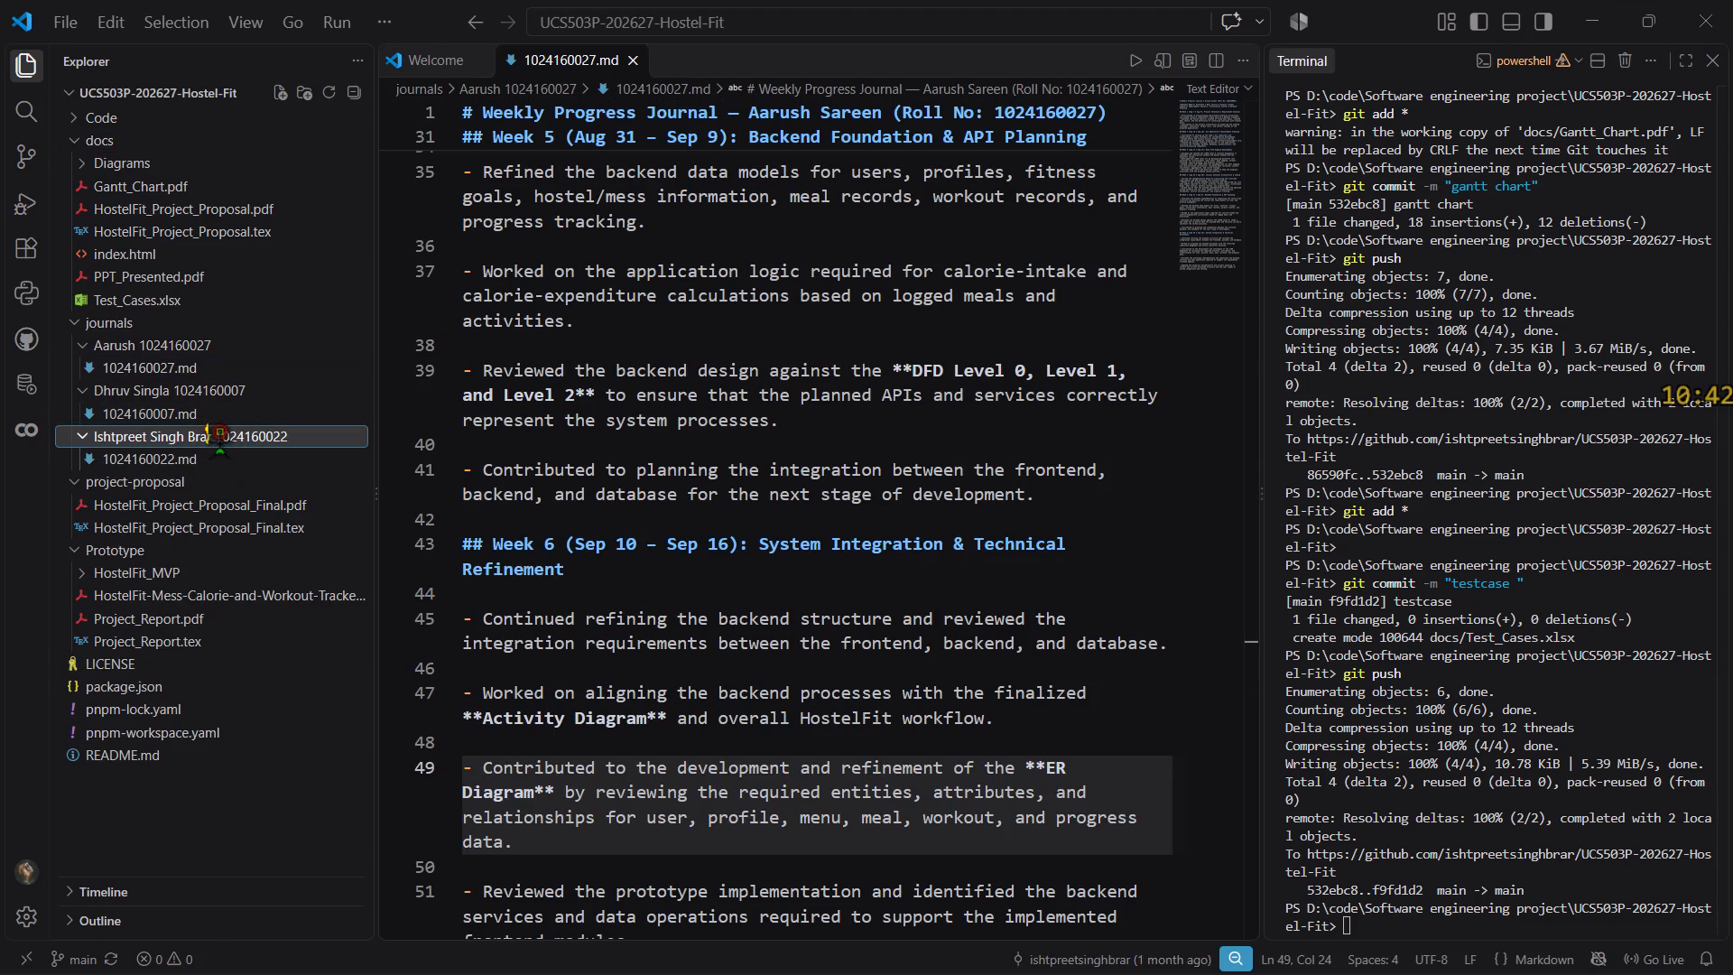
pyautogui.click(226, 411)
pyautogui.click(209, 462)
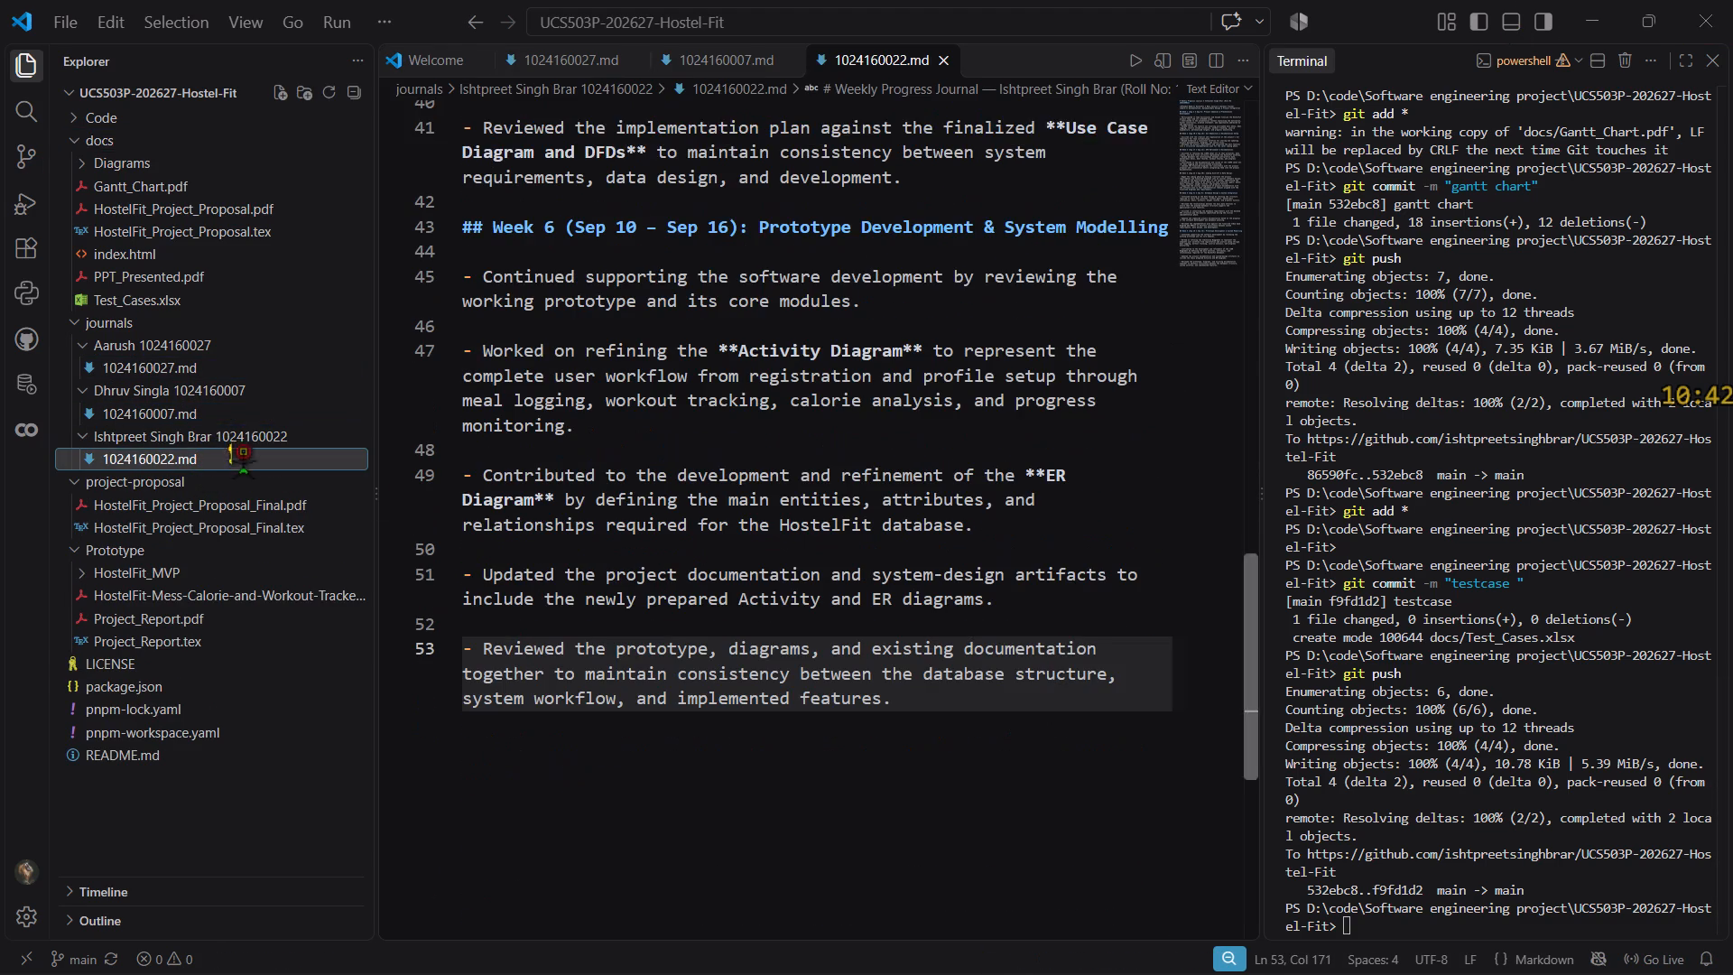
pyautogui.click(477, 65)
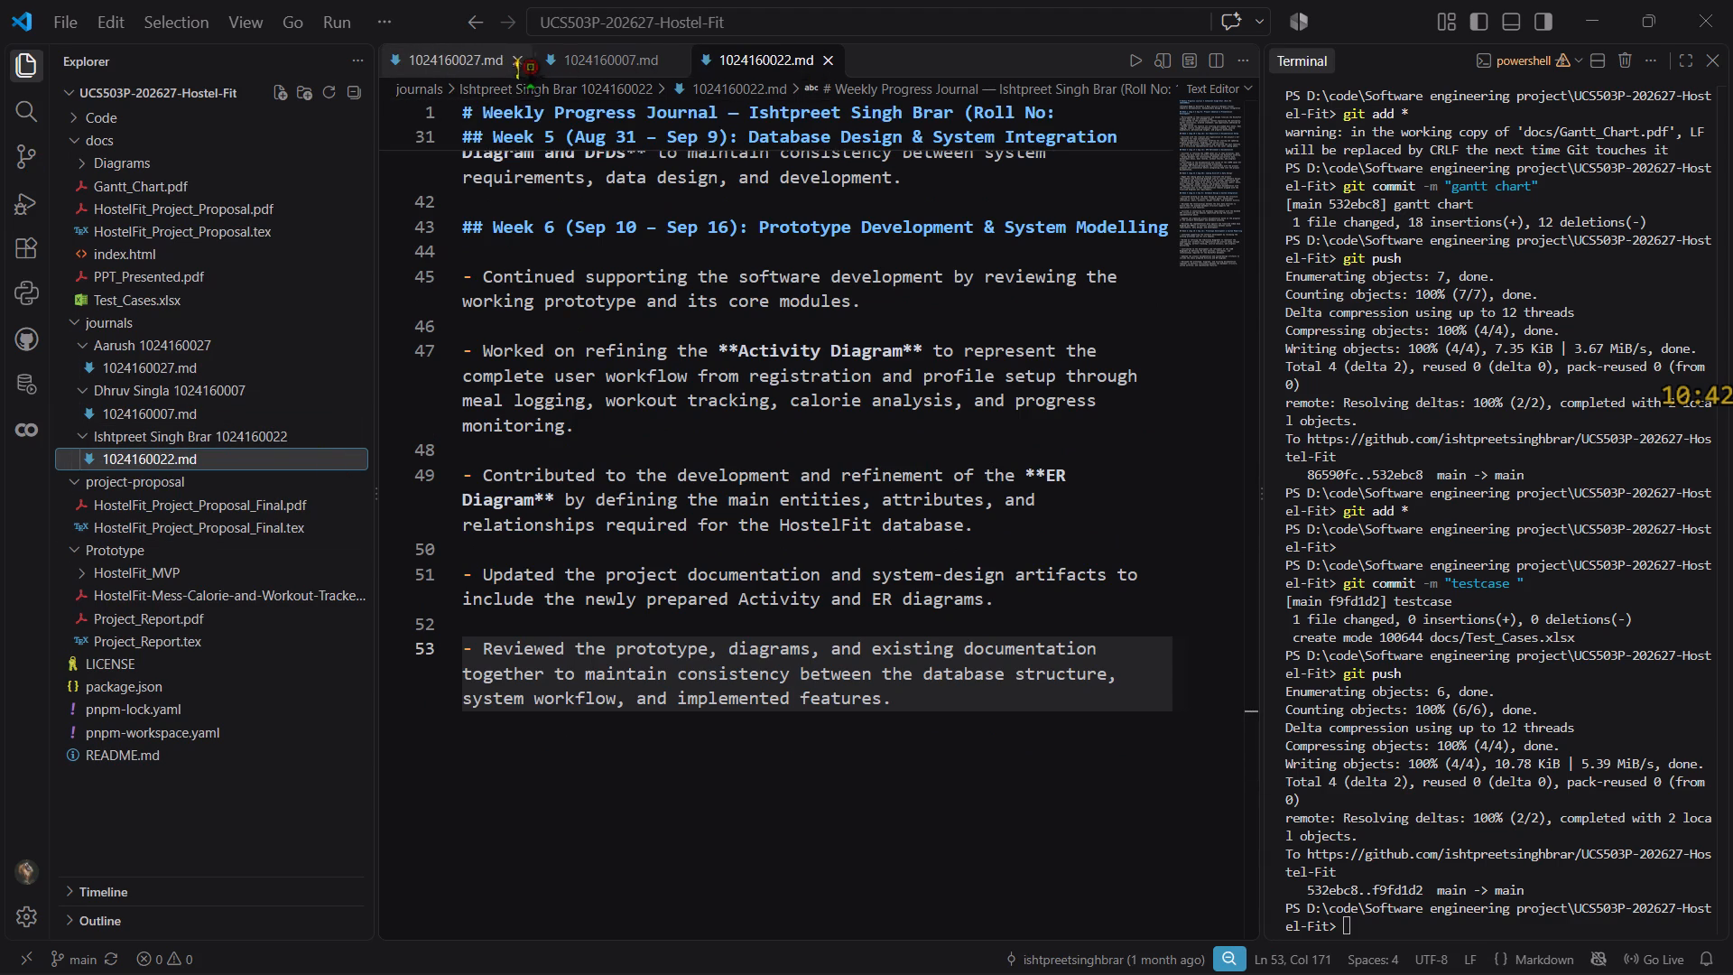
pyautogui.tripleClick(514, 60)
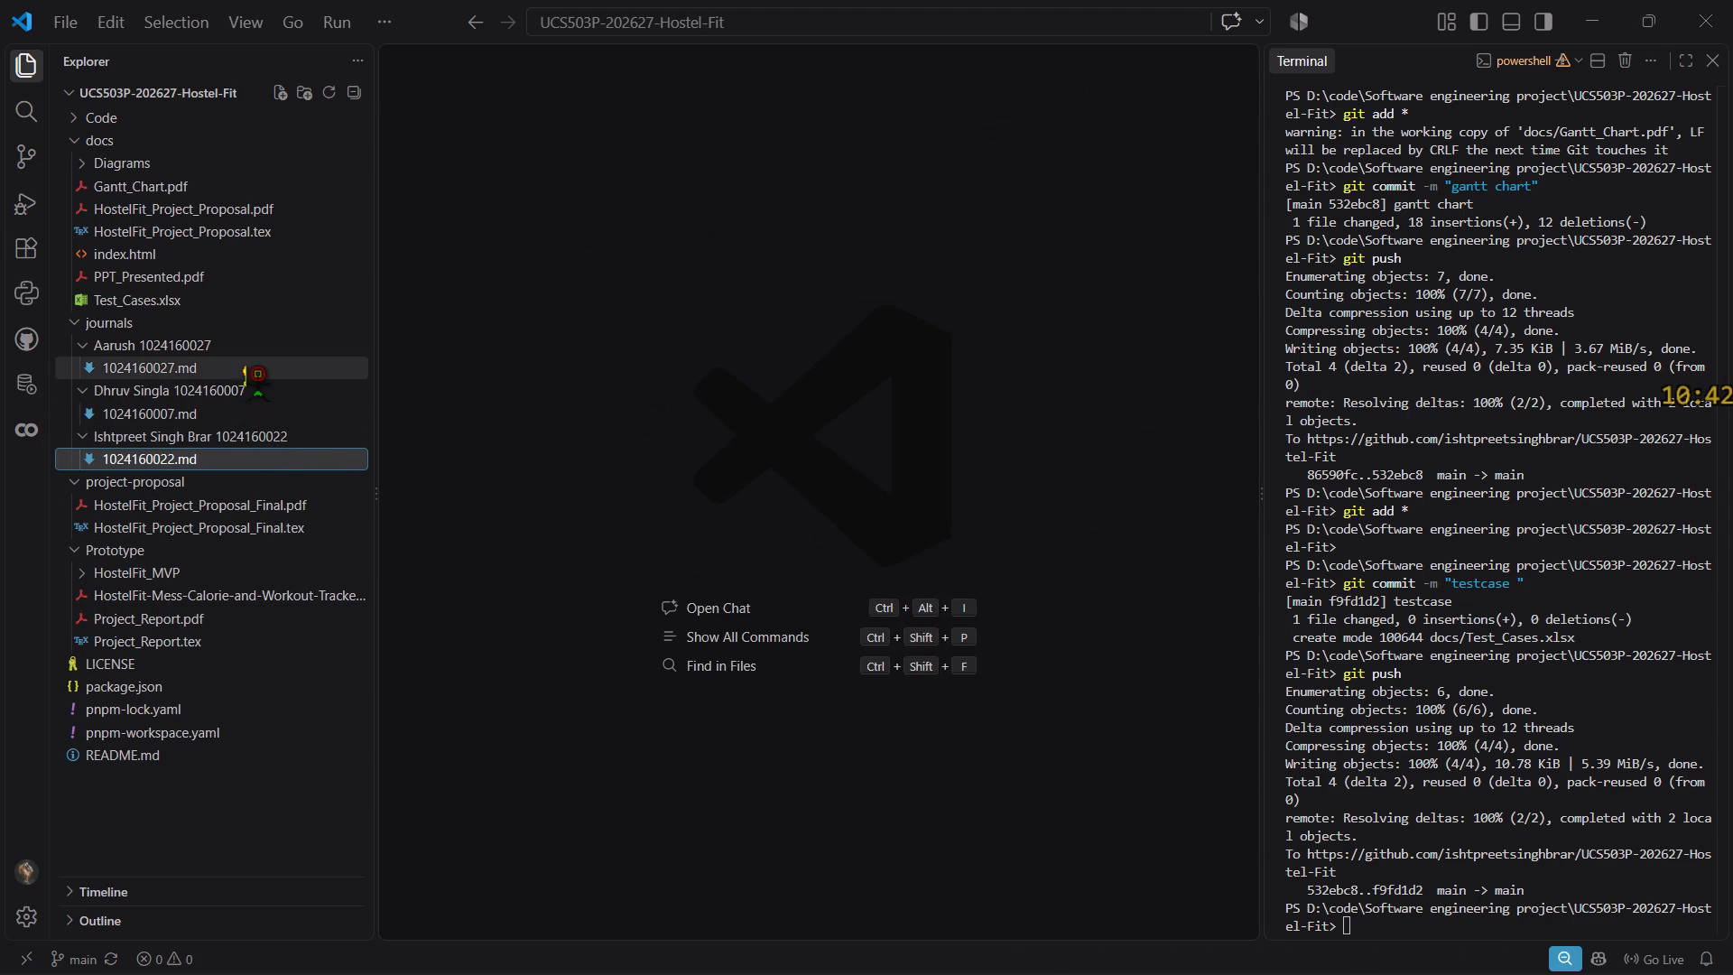
# Reopen all three weekly journals and review the third member's entries from Week 6 back to the first weeks.
pyautogui.click(256, 372)
pyautogui.click(252, 418)
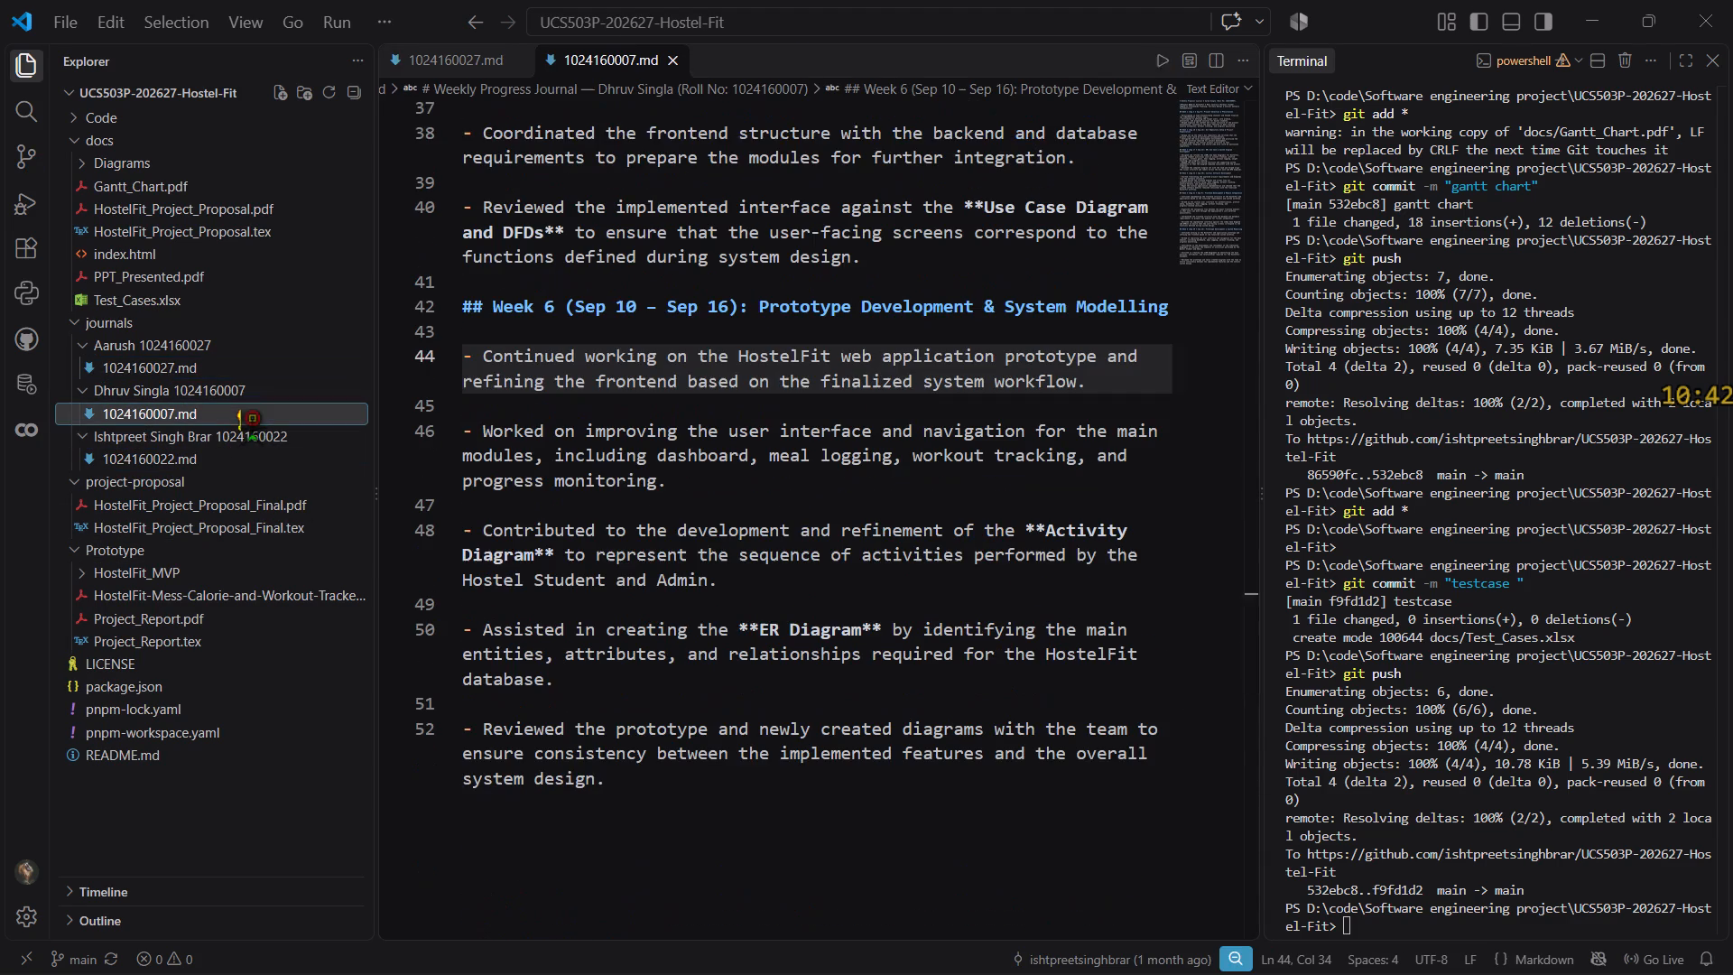
pyautogui.click(240, 461)
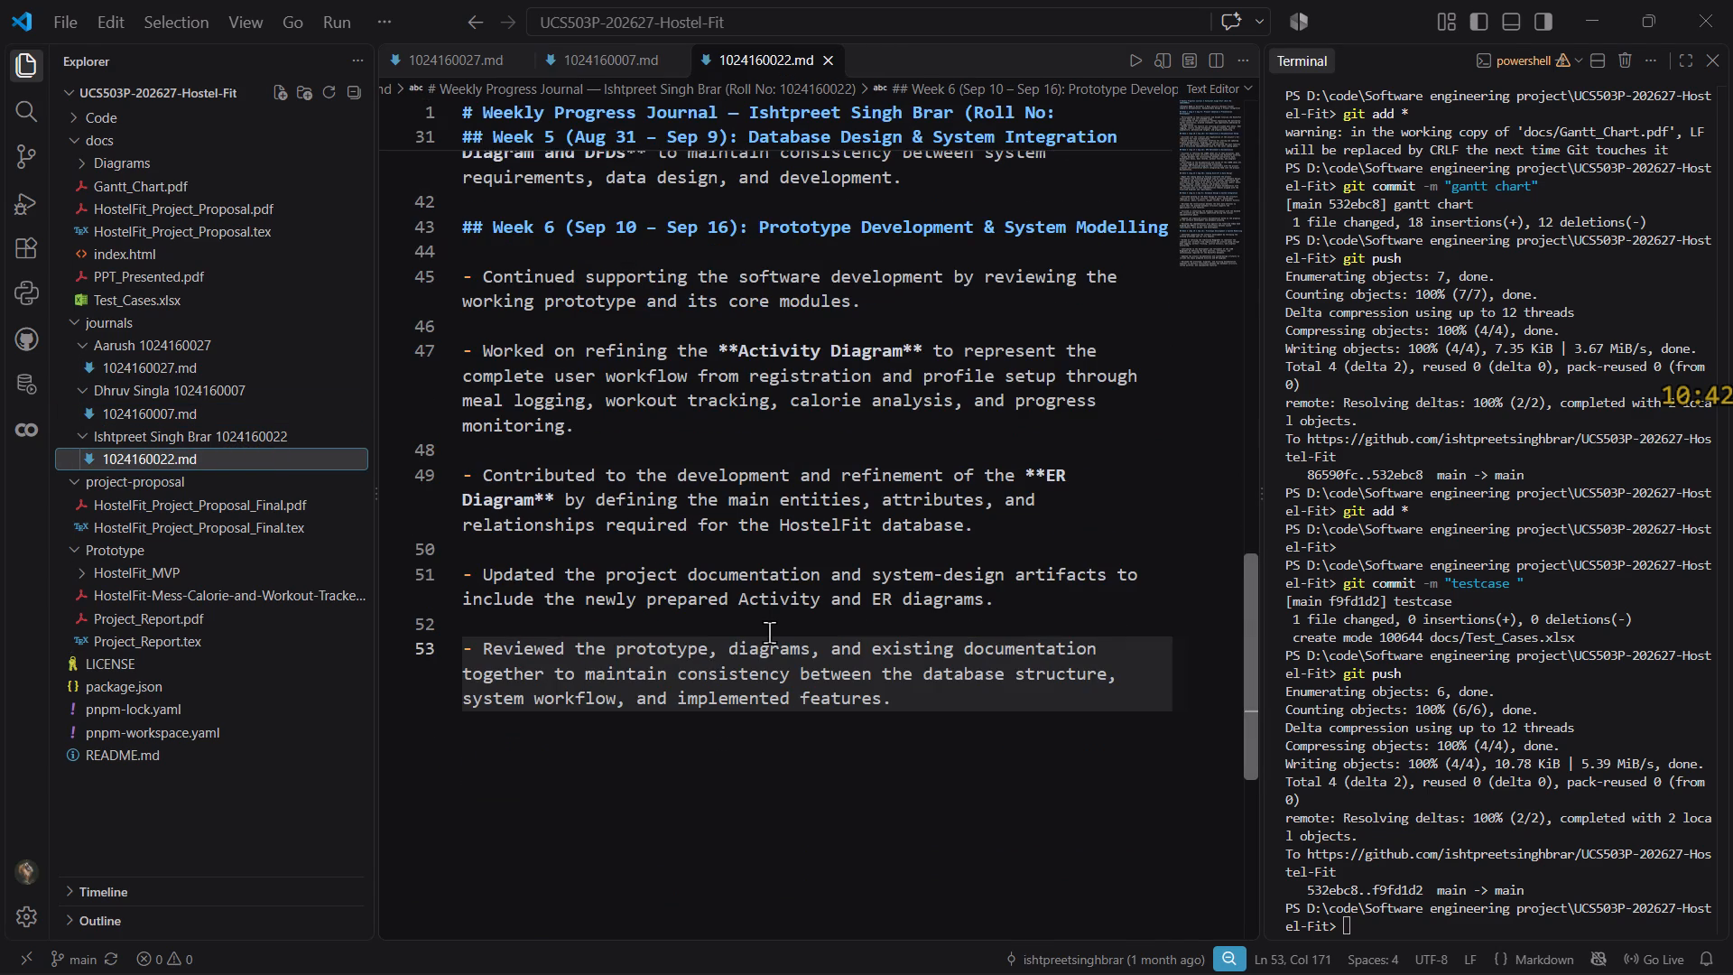
pyautogui.scroll(3, 769, 632)
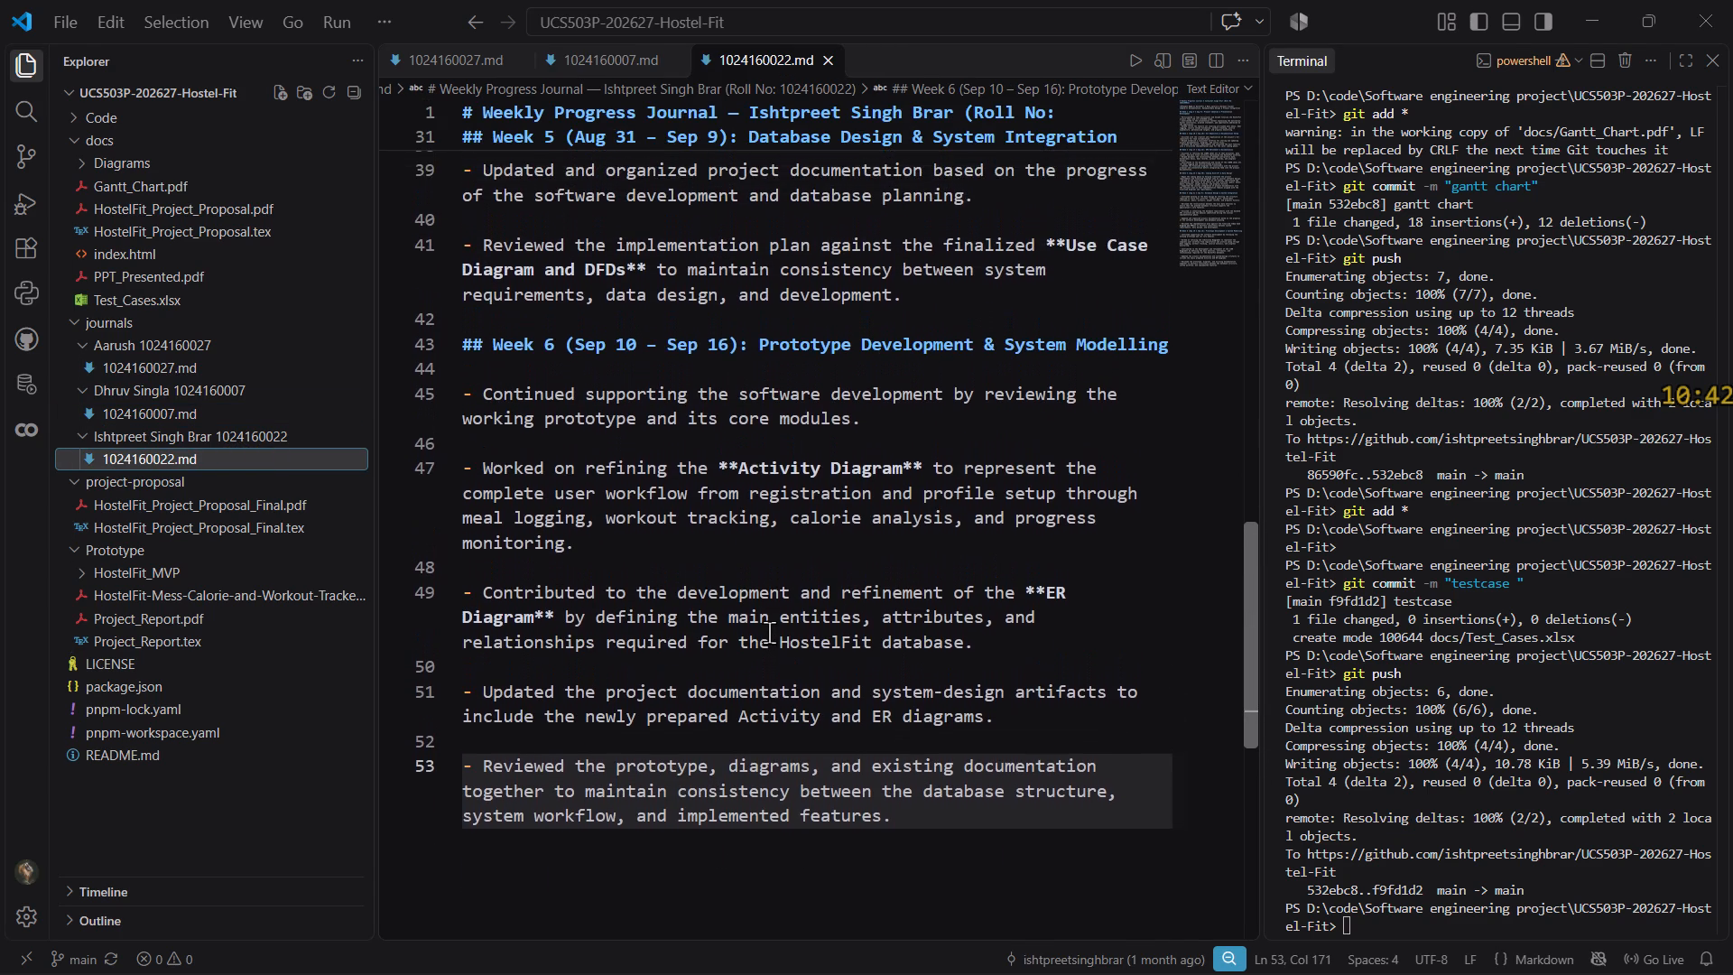
pyautogui.scroll(13, 769, 632)
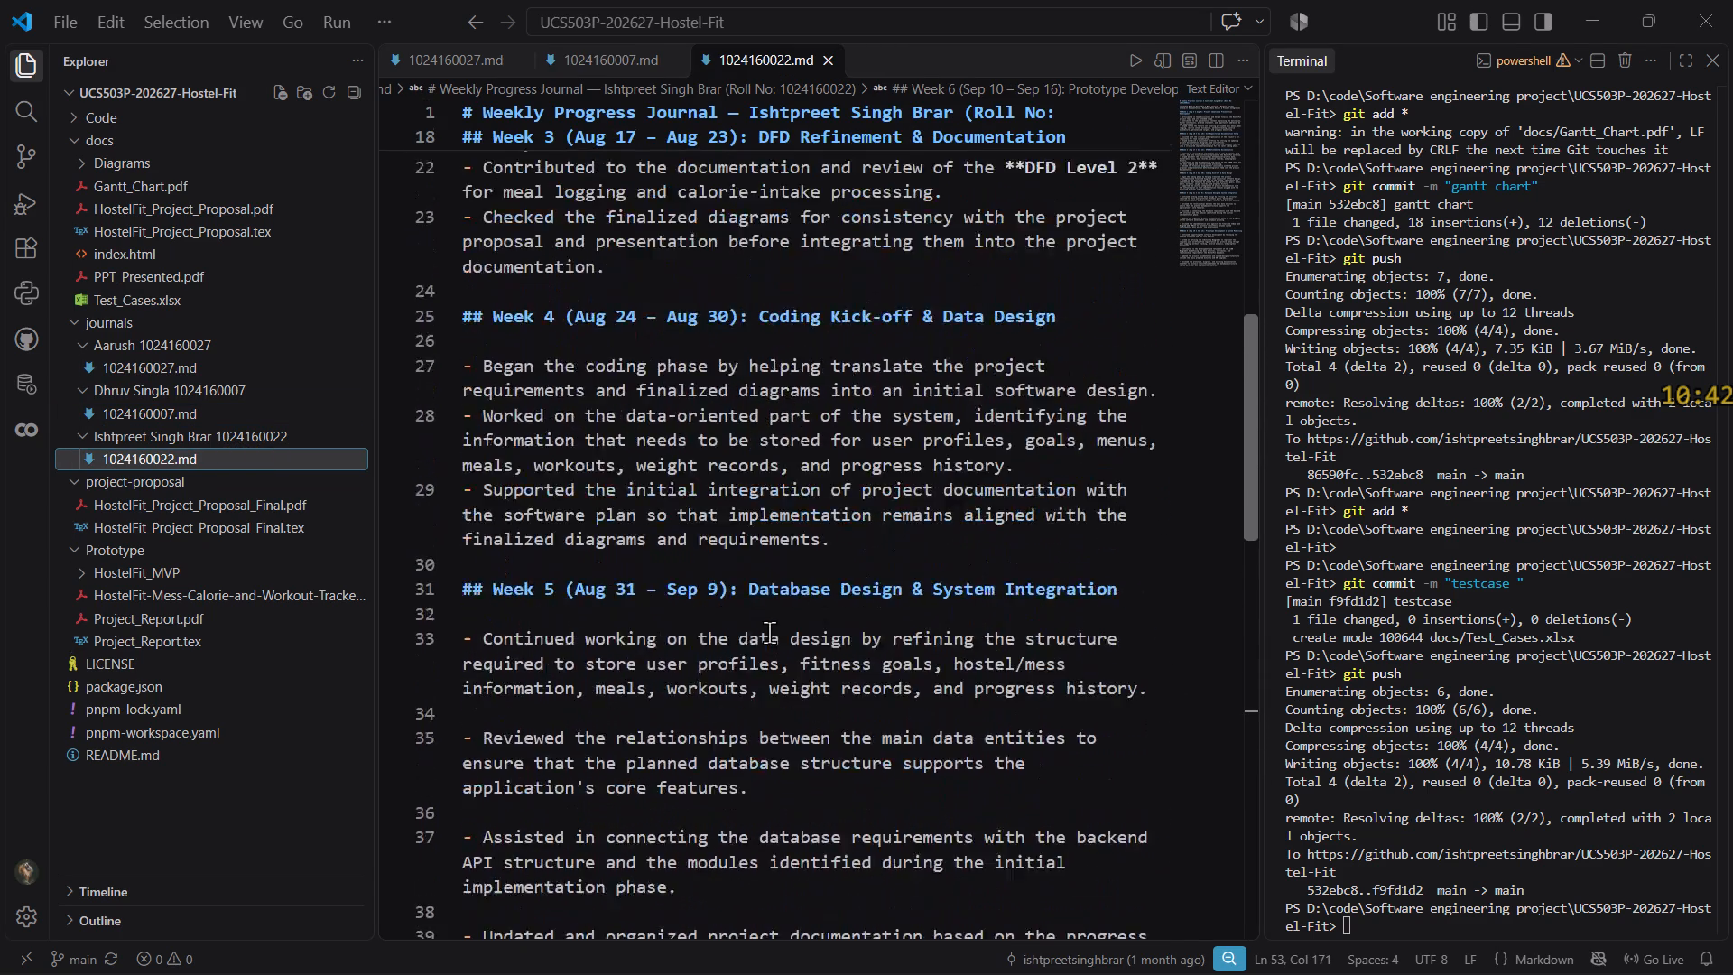
pyautogui.scroll(5, 769, 632)
# Review the second member's weekly journal from the beginning through the final Week 6 entry.
pyautogui.click(635, 70)
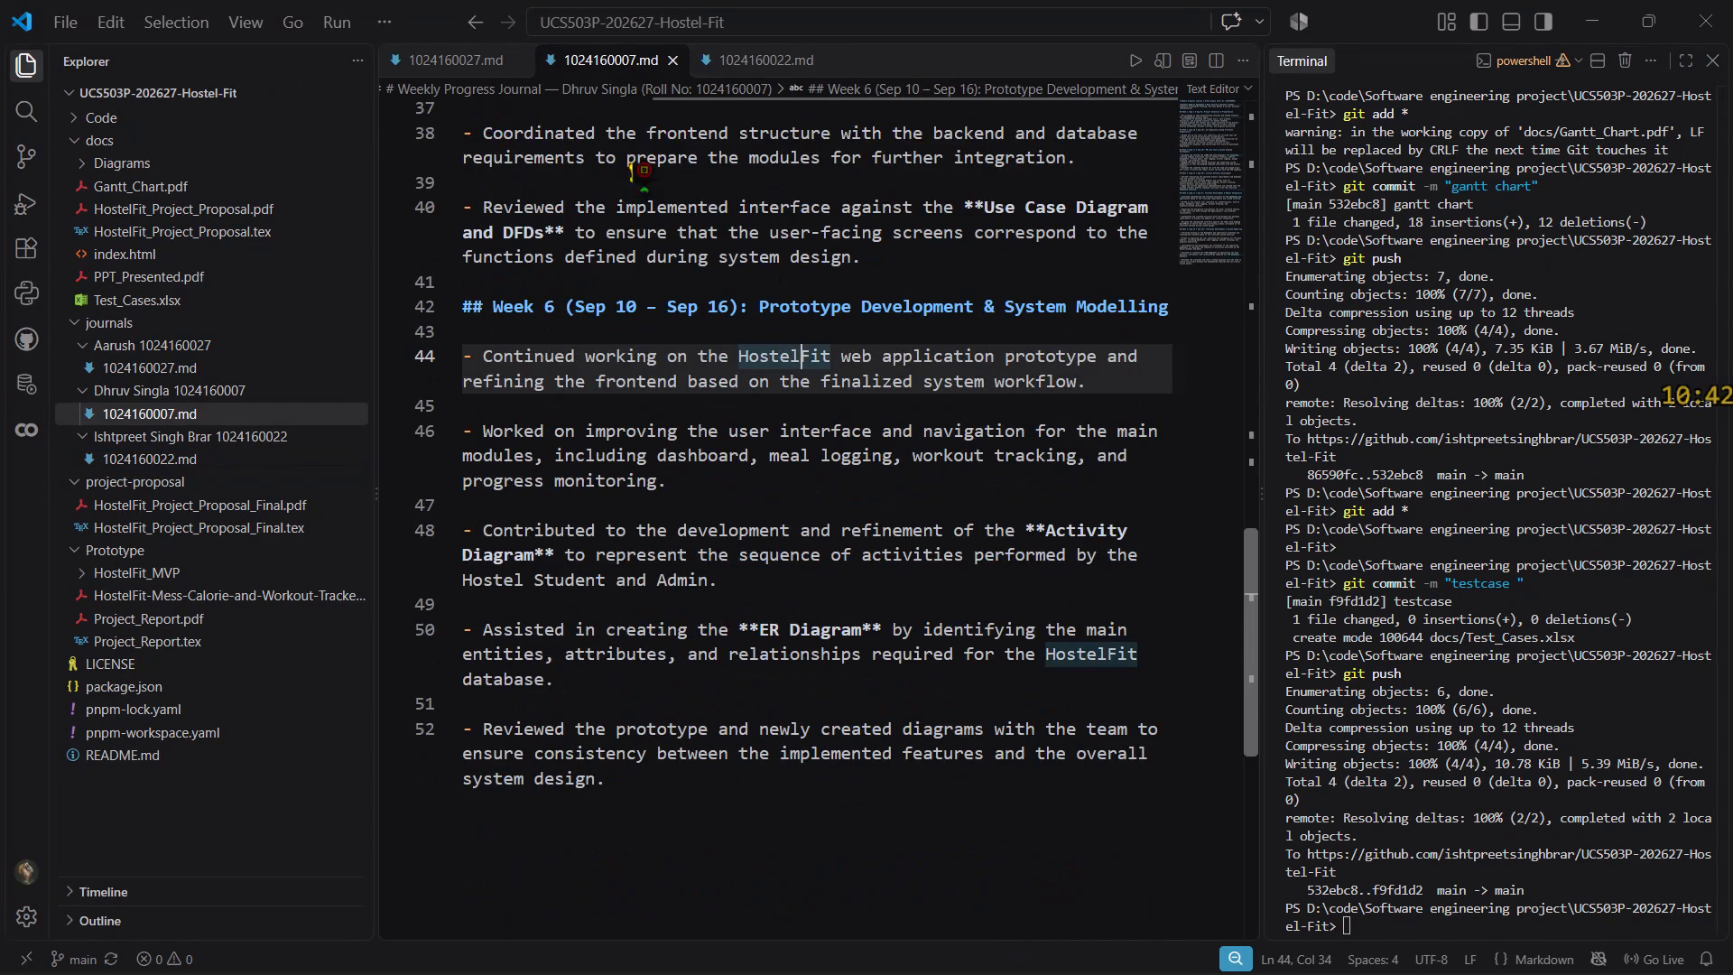
pyautogui.scroll(16, 691, 461)
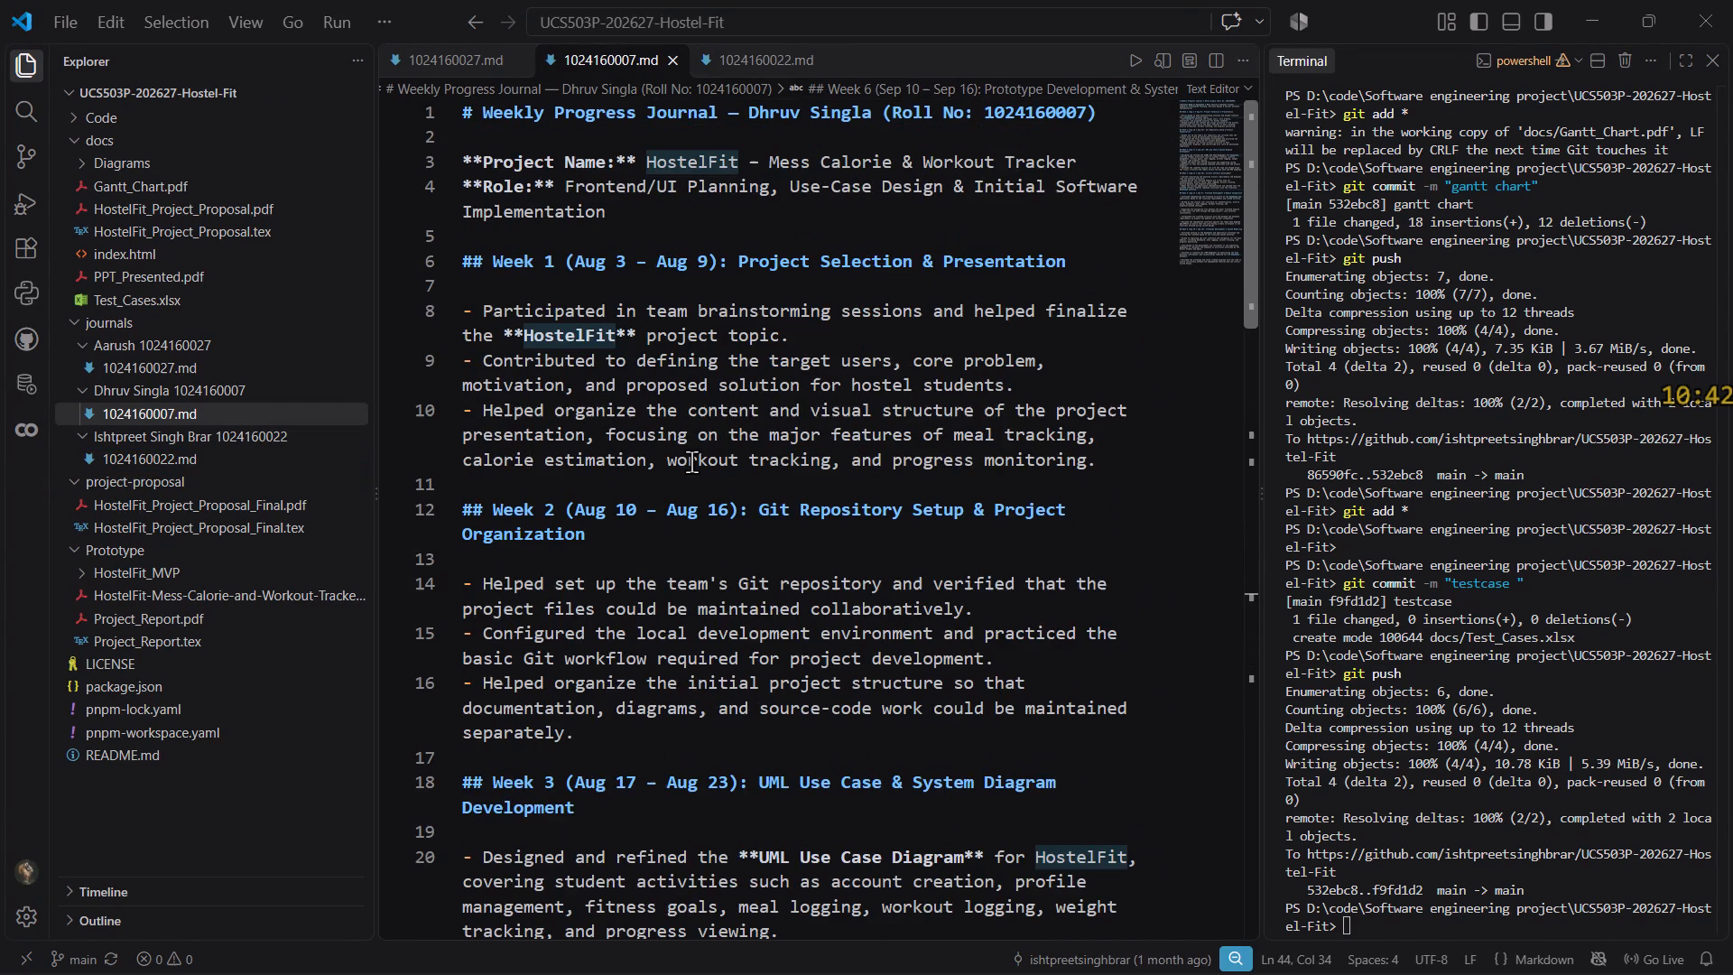
pyautogui.scroll(-11, 691, 461)
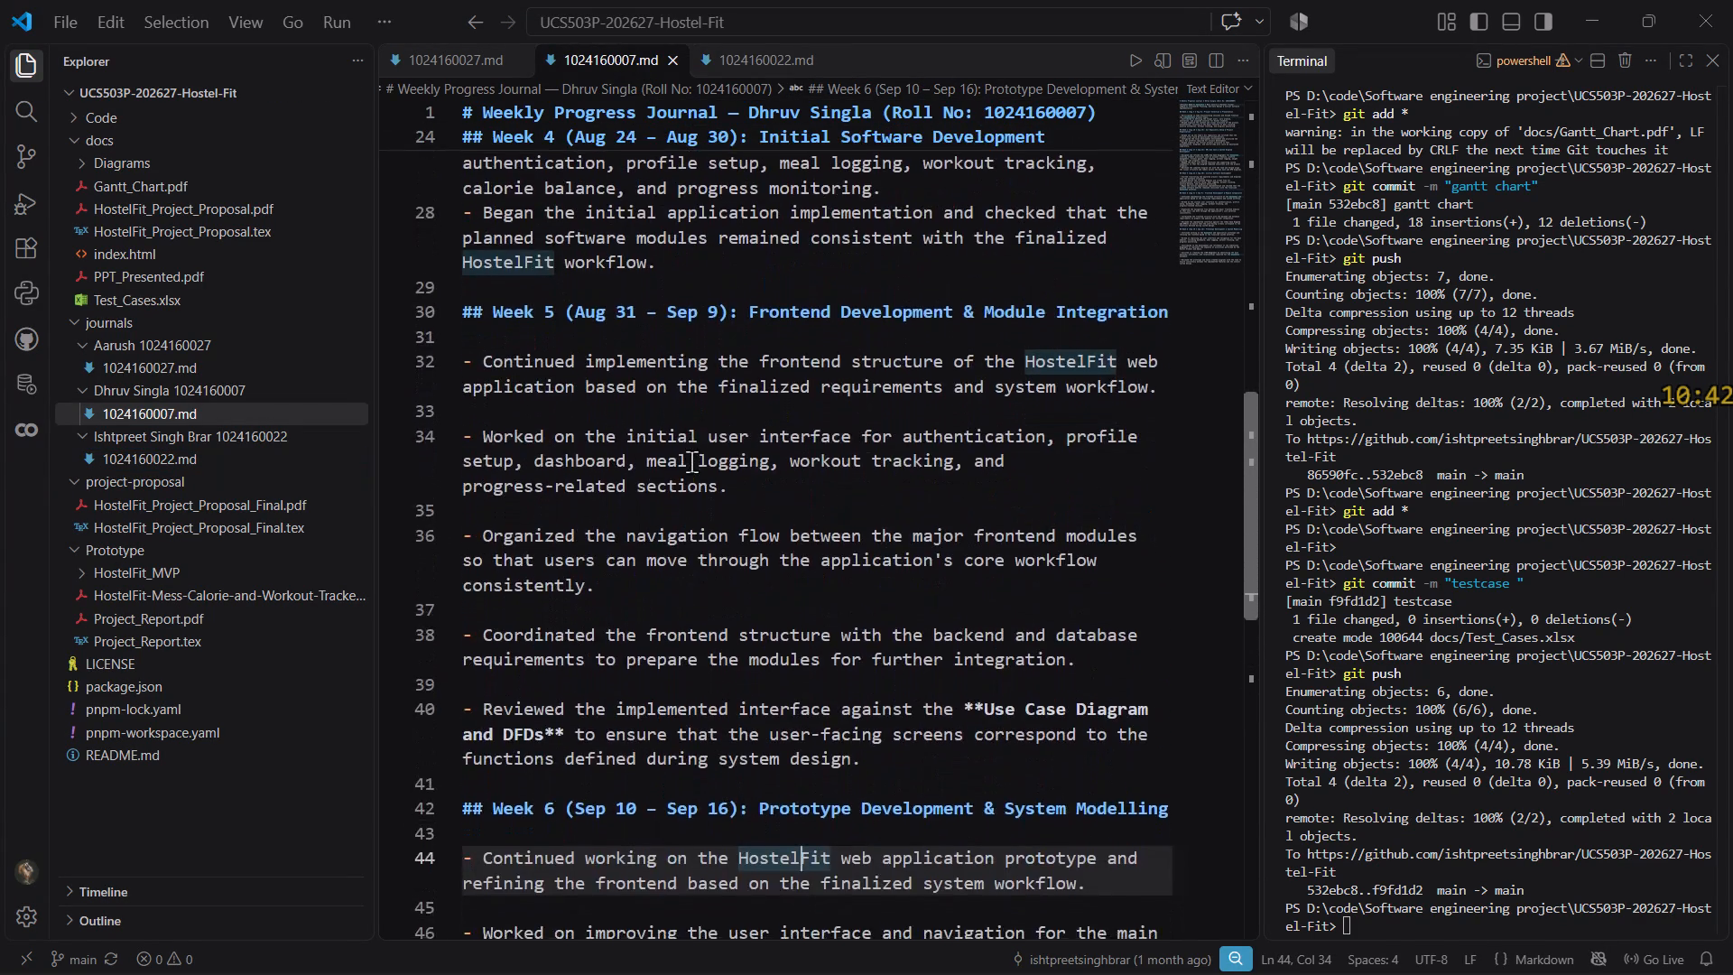
pyautogui.scroll(-2, 691, 461)
pyautogui.scroll(9, 691, 461)
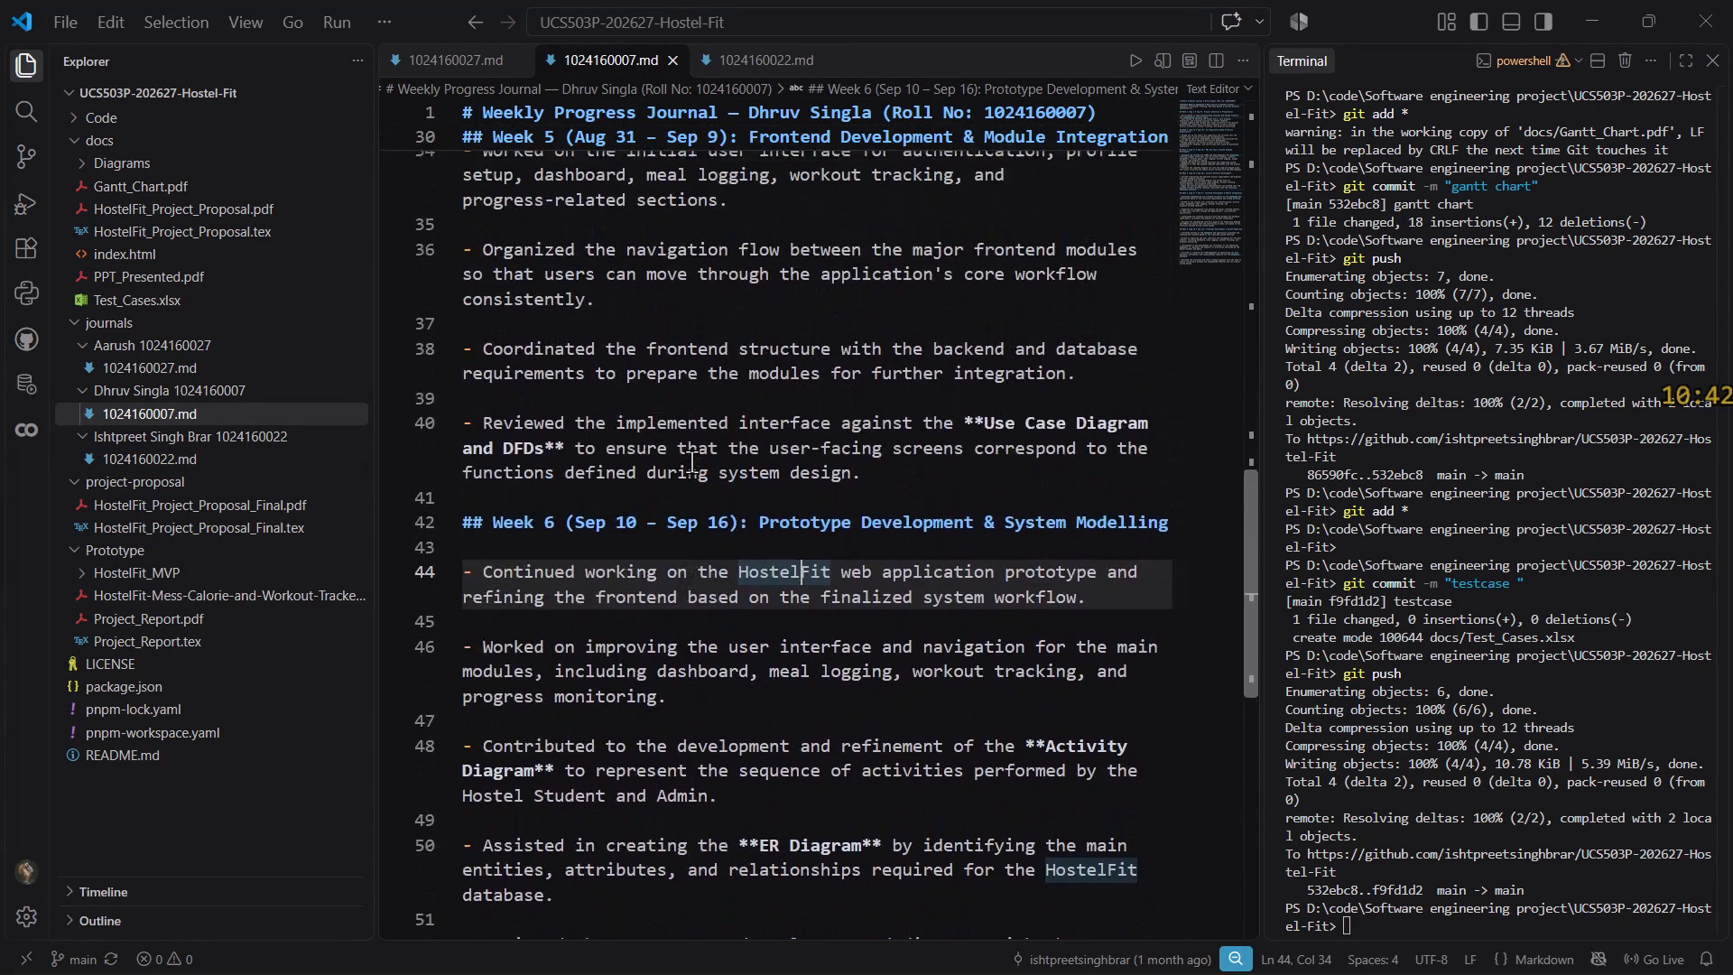
pyautogui.scroll(1, 691, 461)
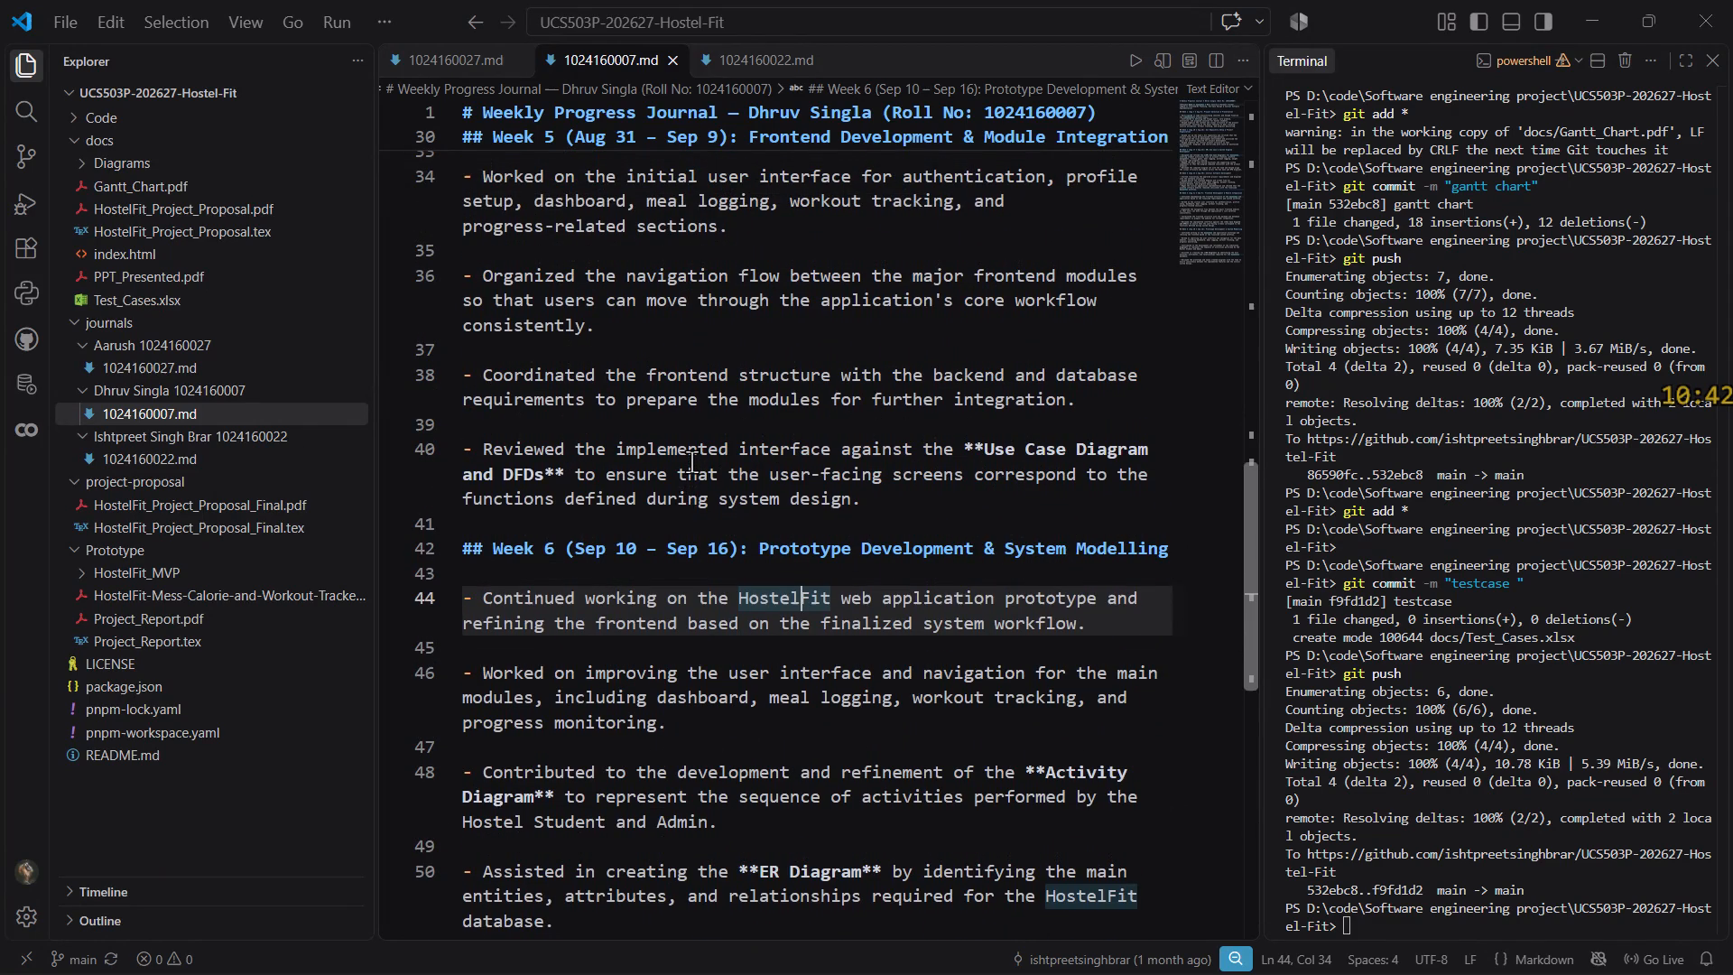
pyautogui.scroll(1, 691, 461)
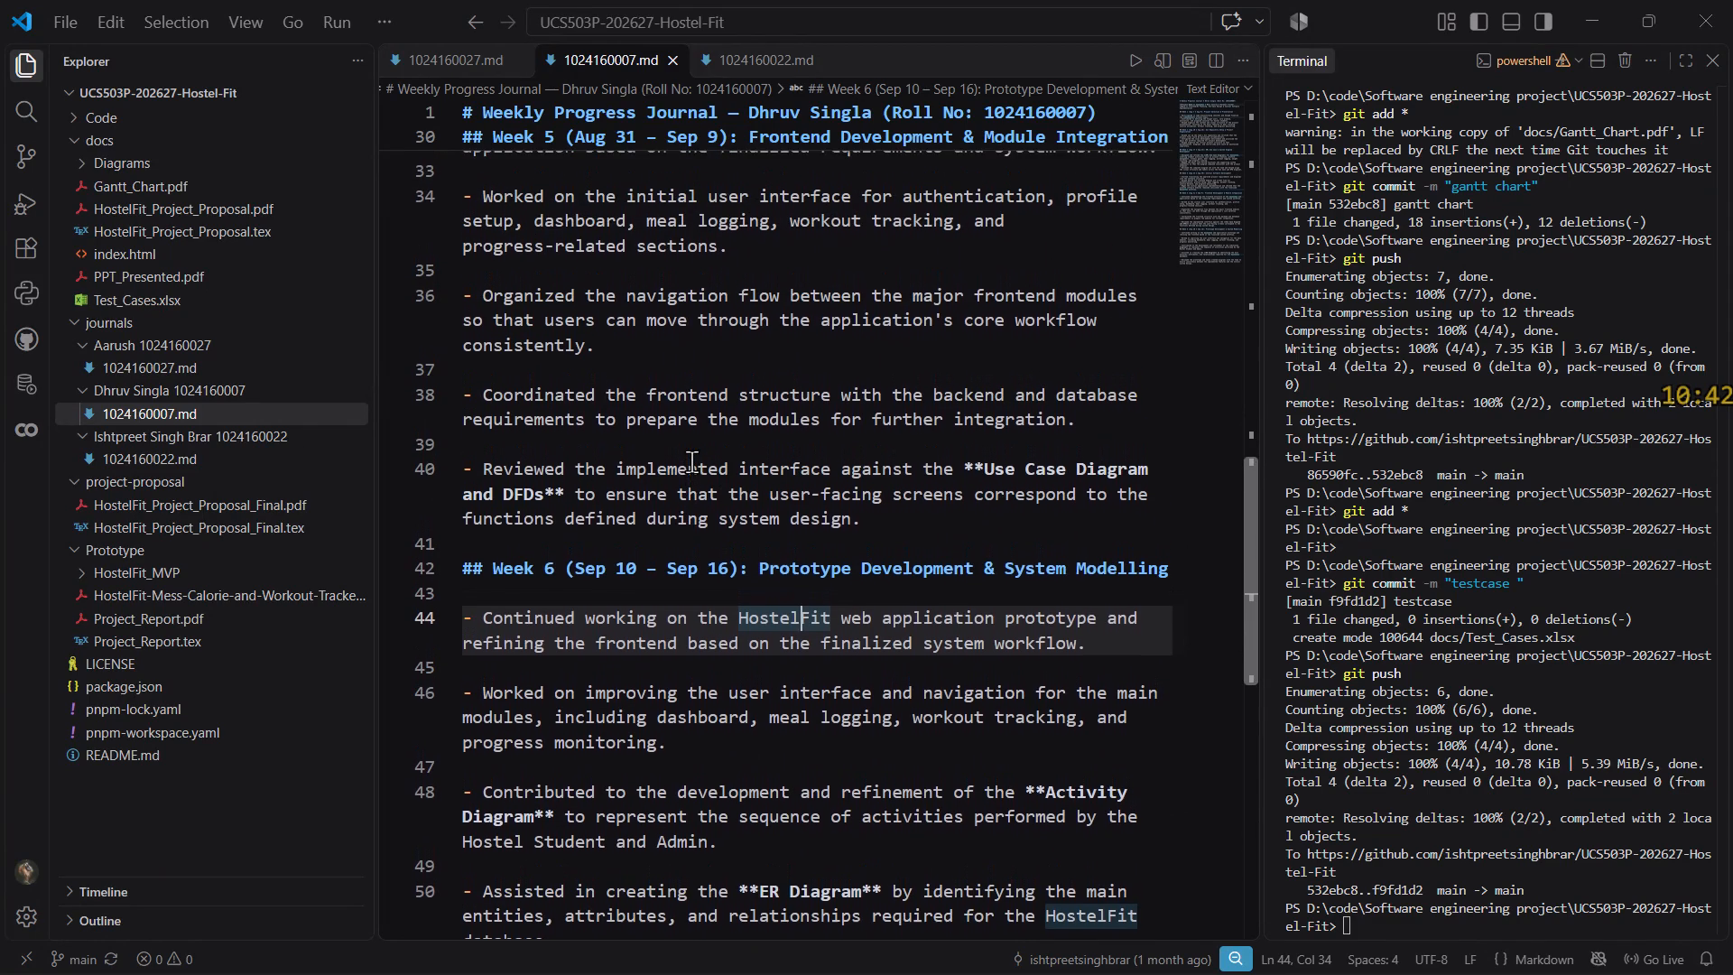
pyautogui.scroll(1, 691, 461)
pyautogui.click(730, 661)
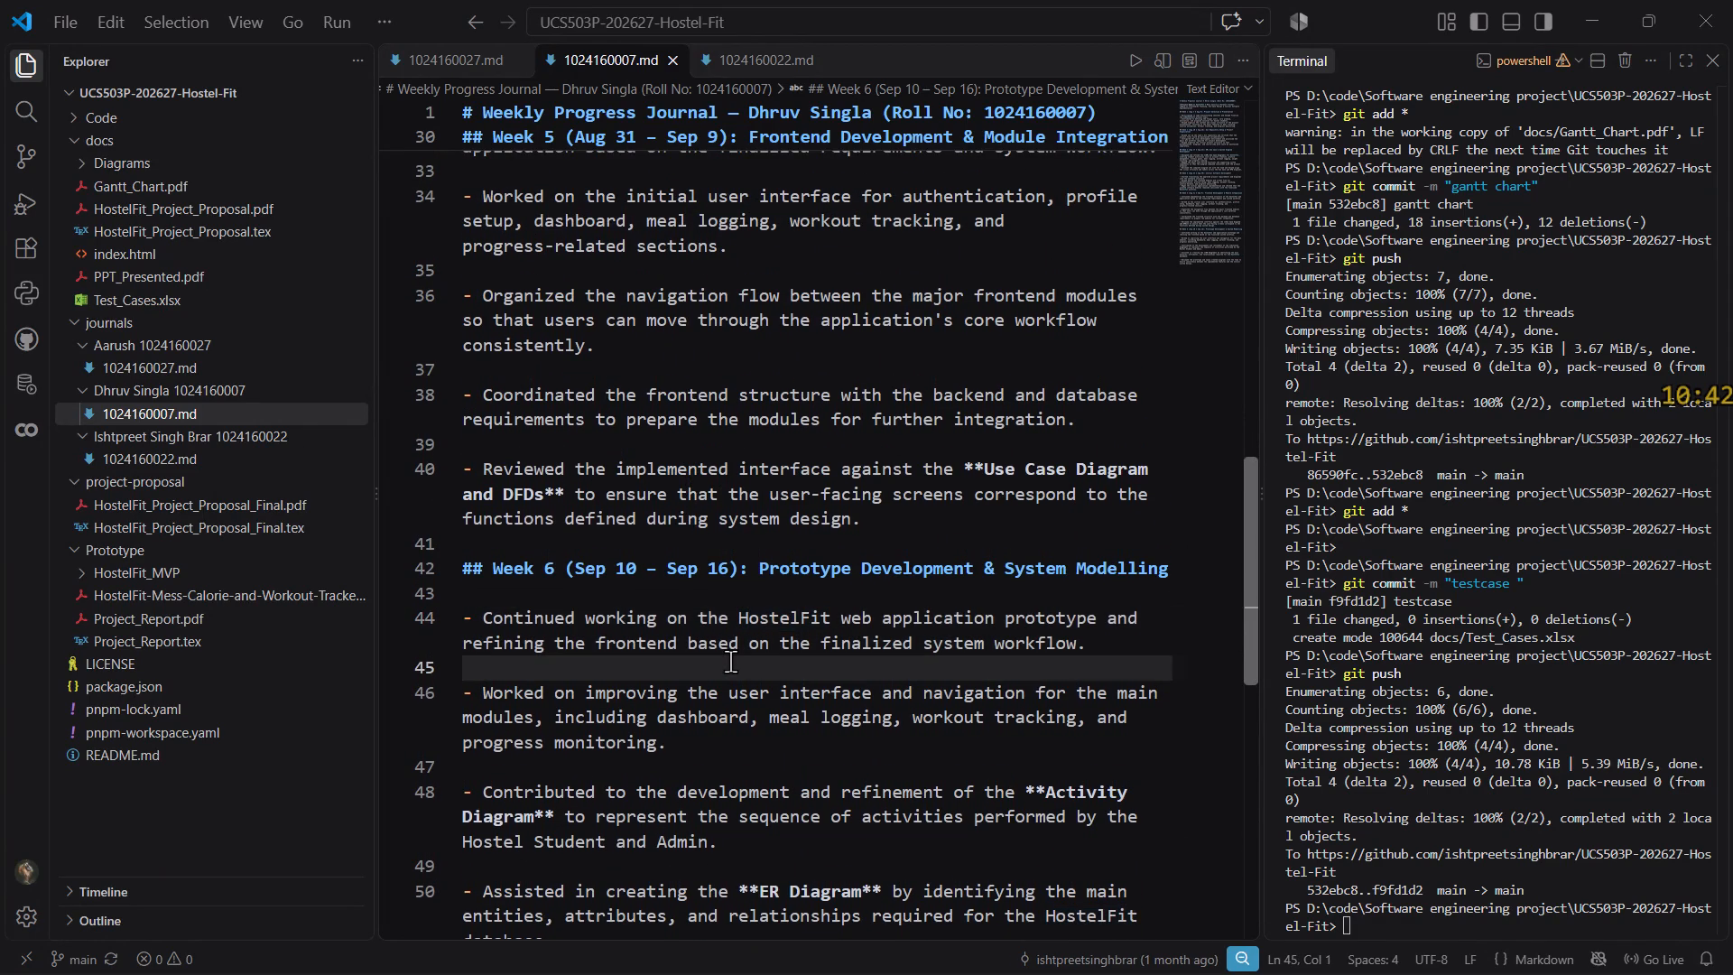
pyautogui.scroll(-3, 730, 482)
pyautogui.click(709, 864)
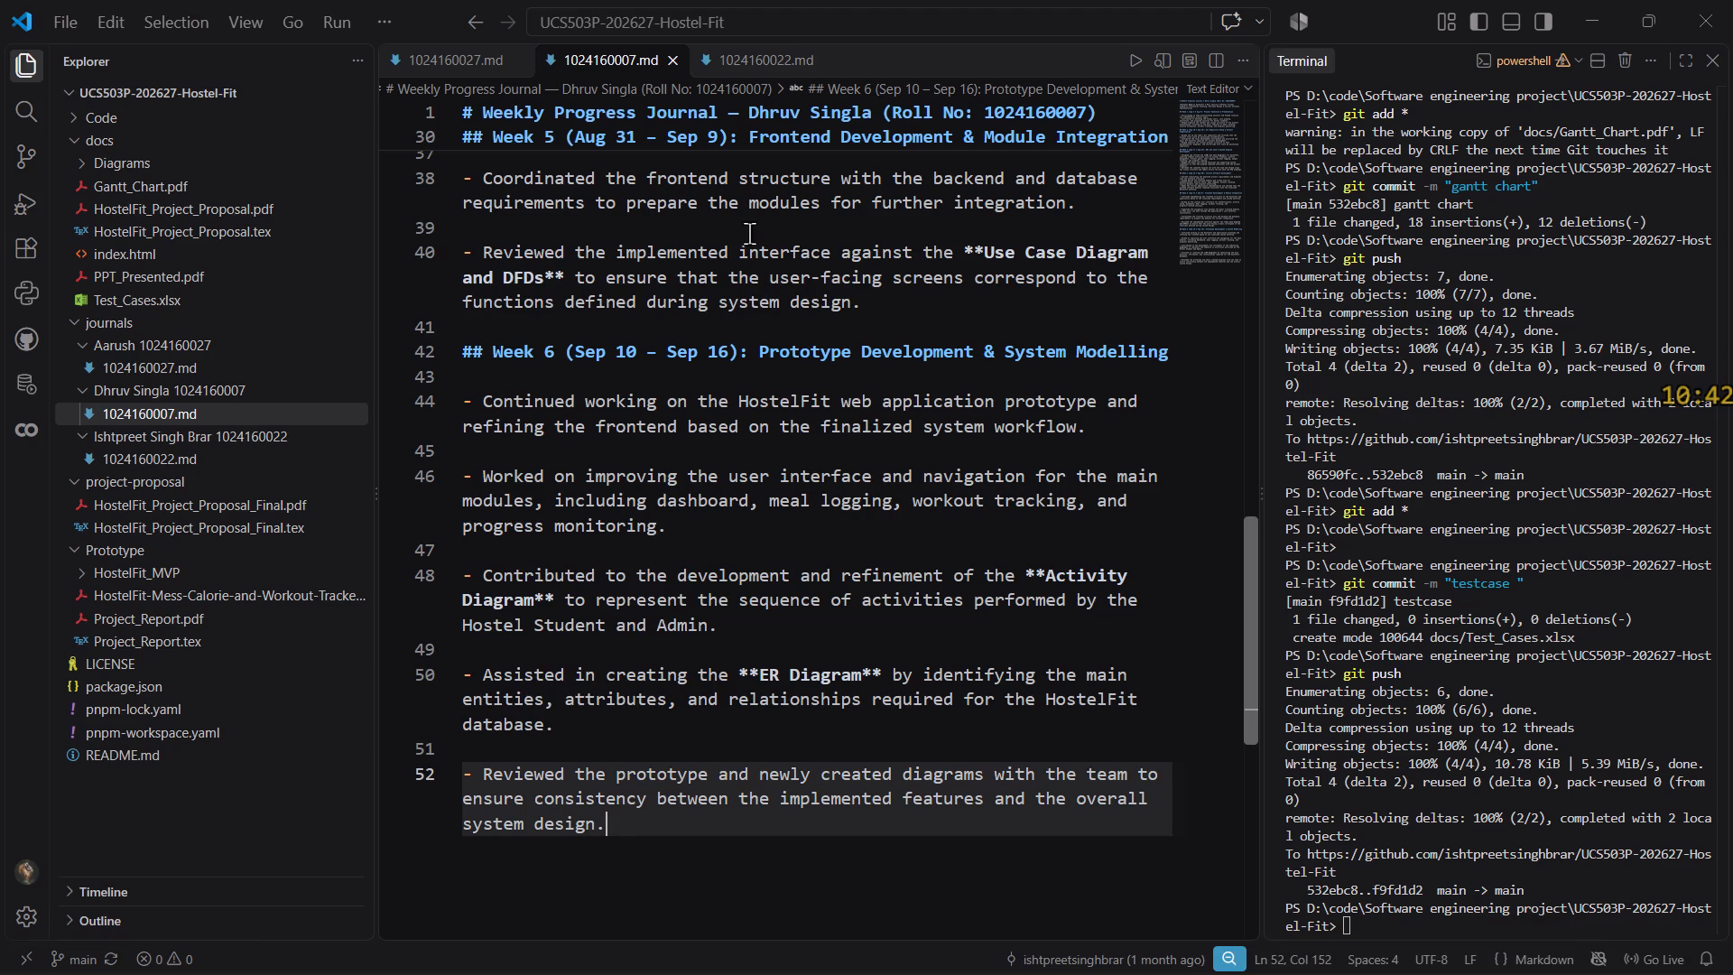
pyautogui.click(712, 886)
# Review the third member's journal down to its last Week 6 entry and check the end of the second member's journal.
pyautogui.click(750, 70)
pyautogui.scroll(-3, 708, 646)
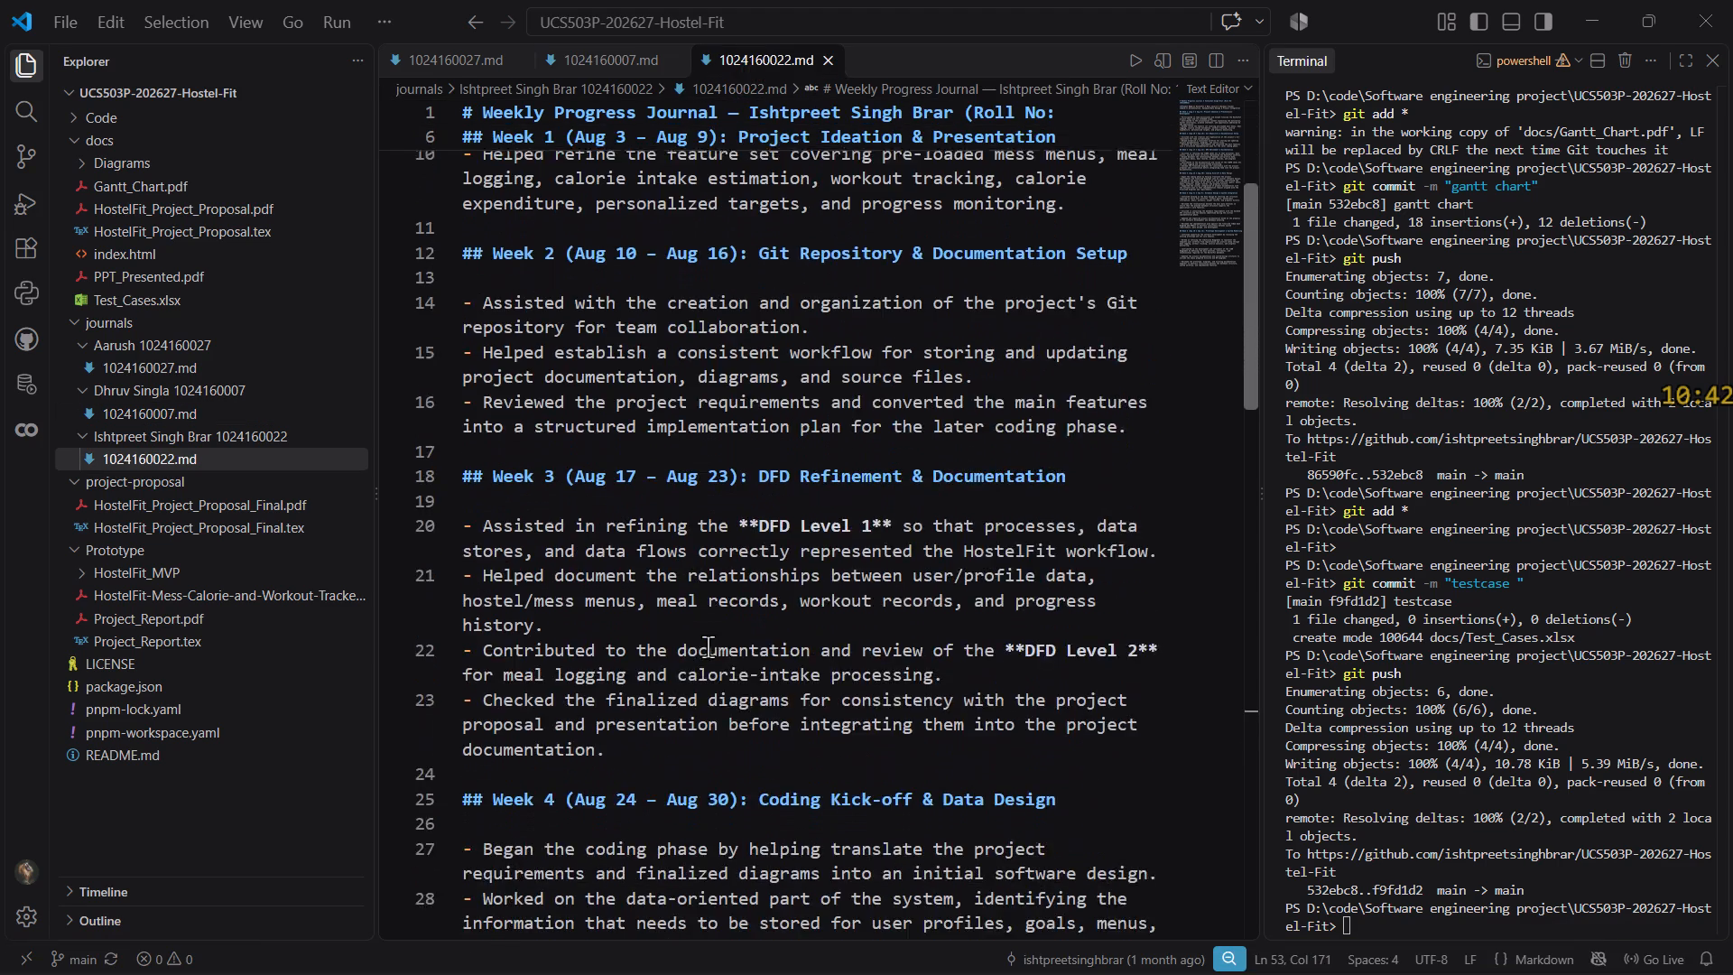
pyautogui.scroll(-5, 708, 646)
pyautogui.click(708, 646)
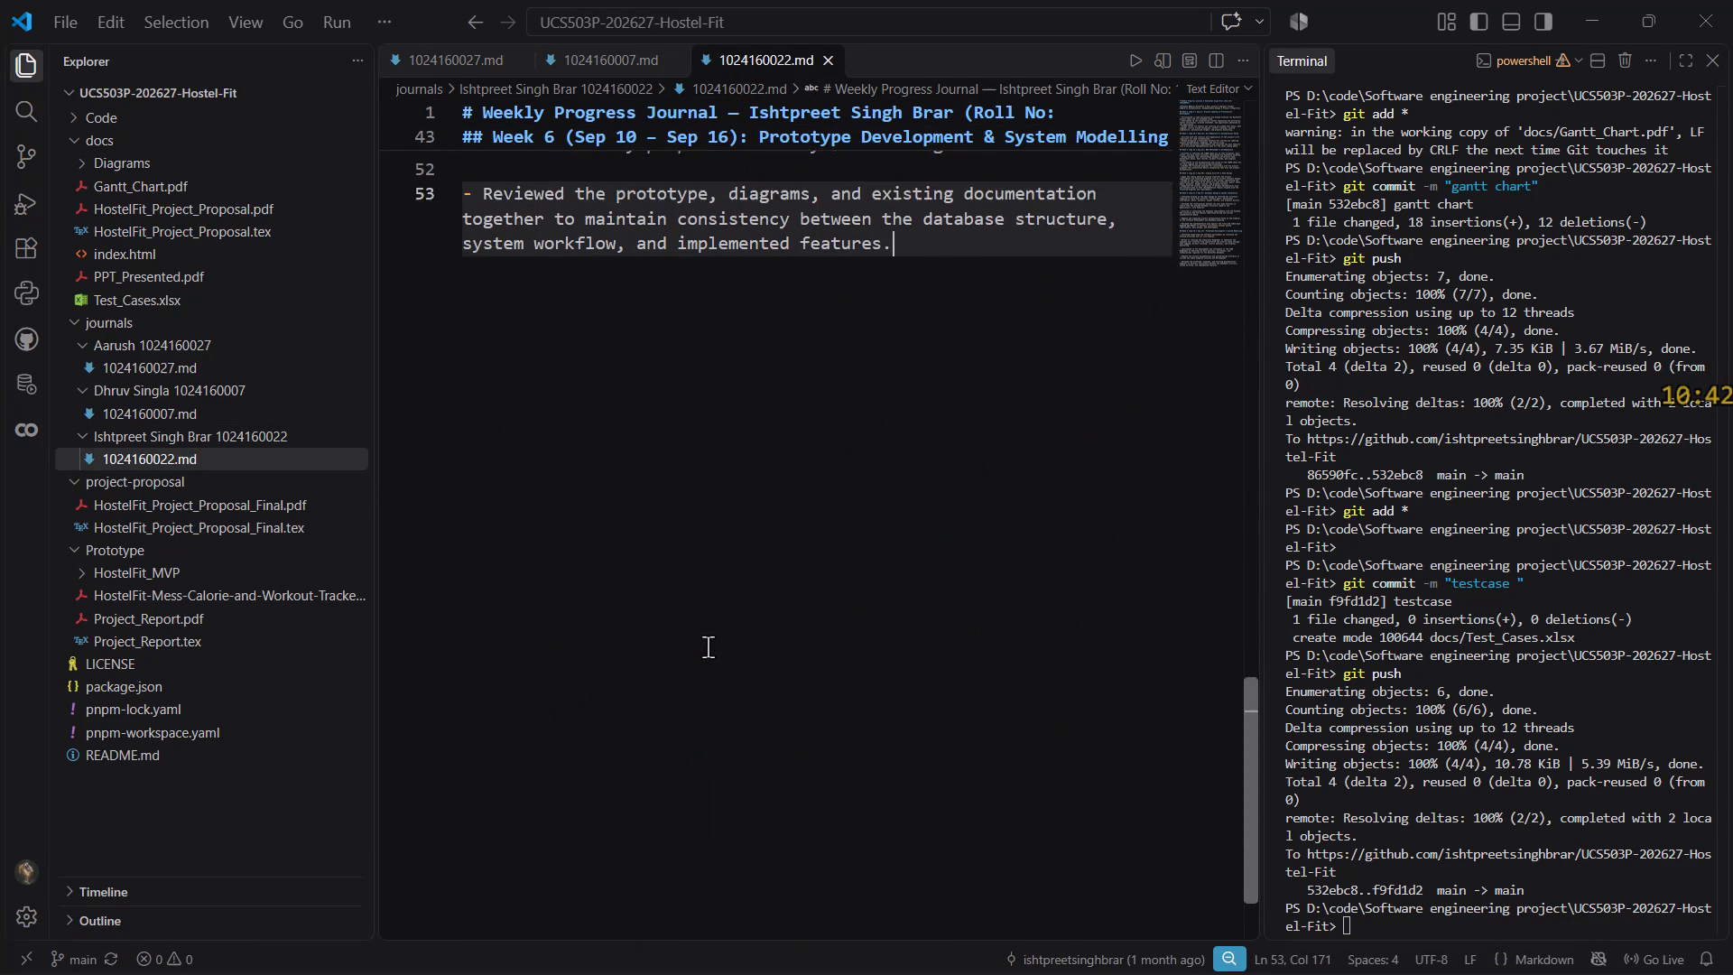
pyautogui.scroll(3, 708, 646)
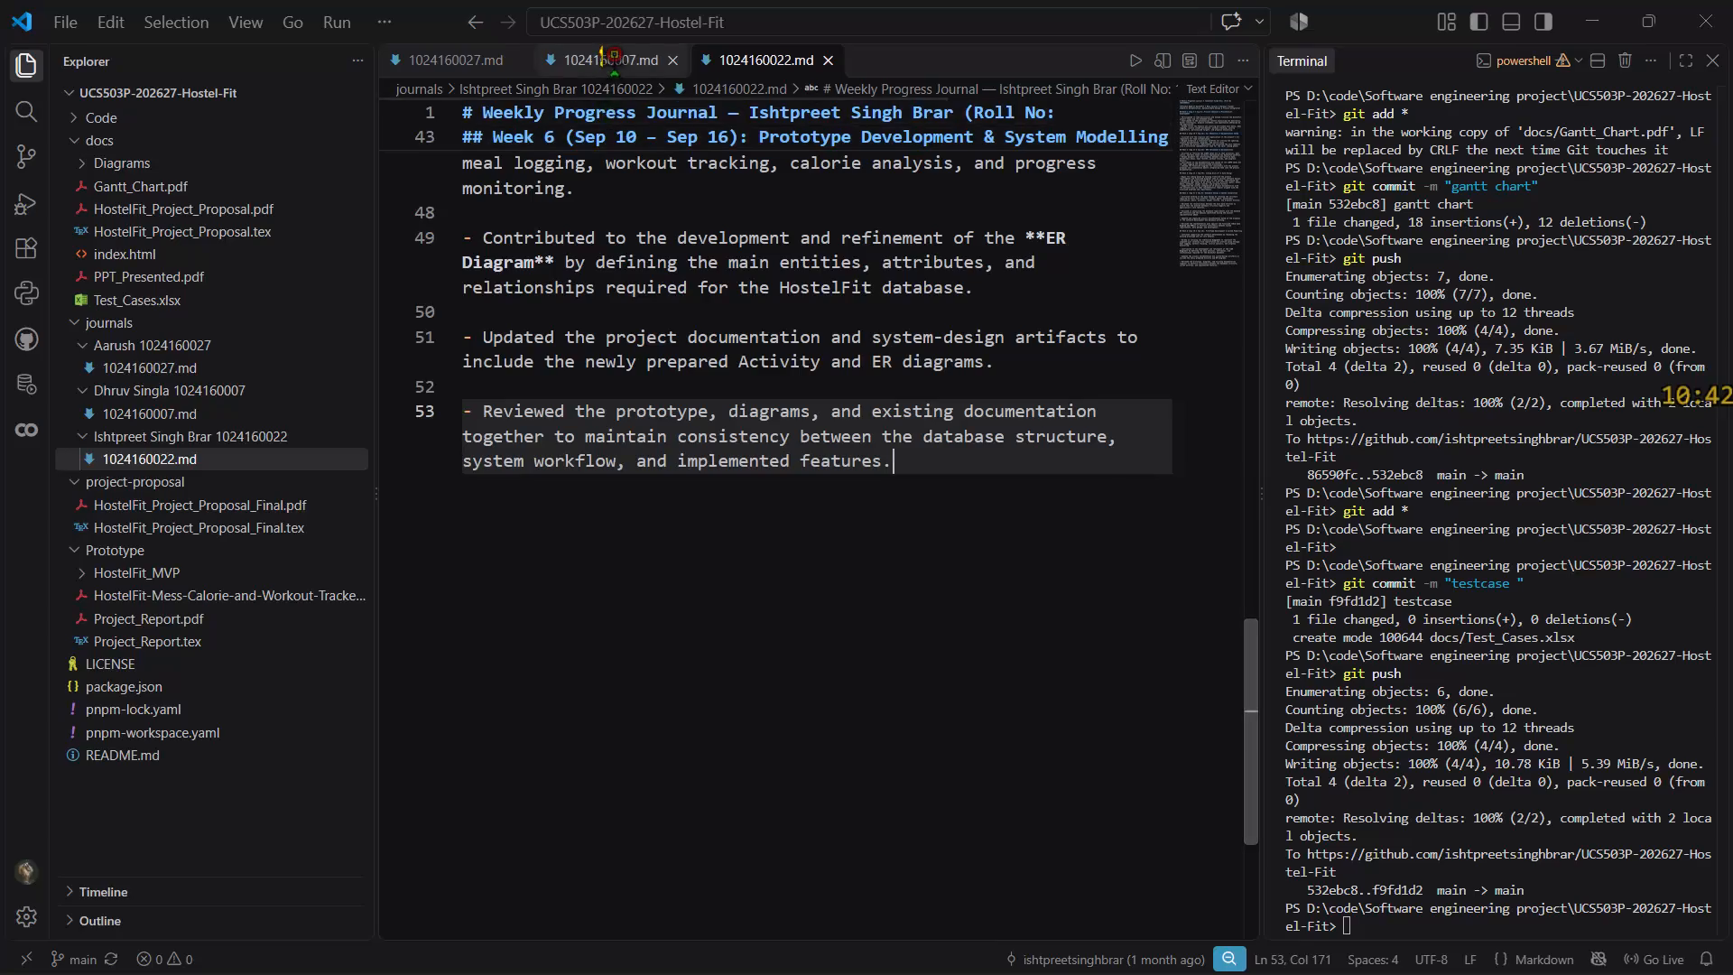
pyautogui.click(614, 54)
pyautogui.scroll(-2, 621, 443)
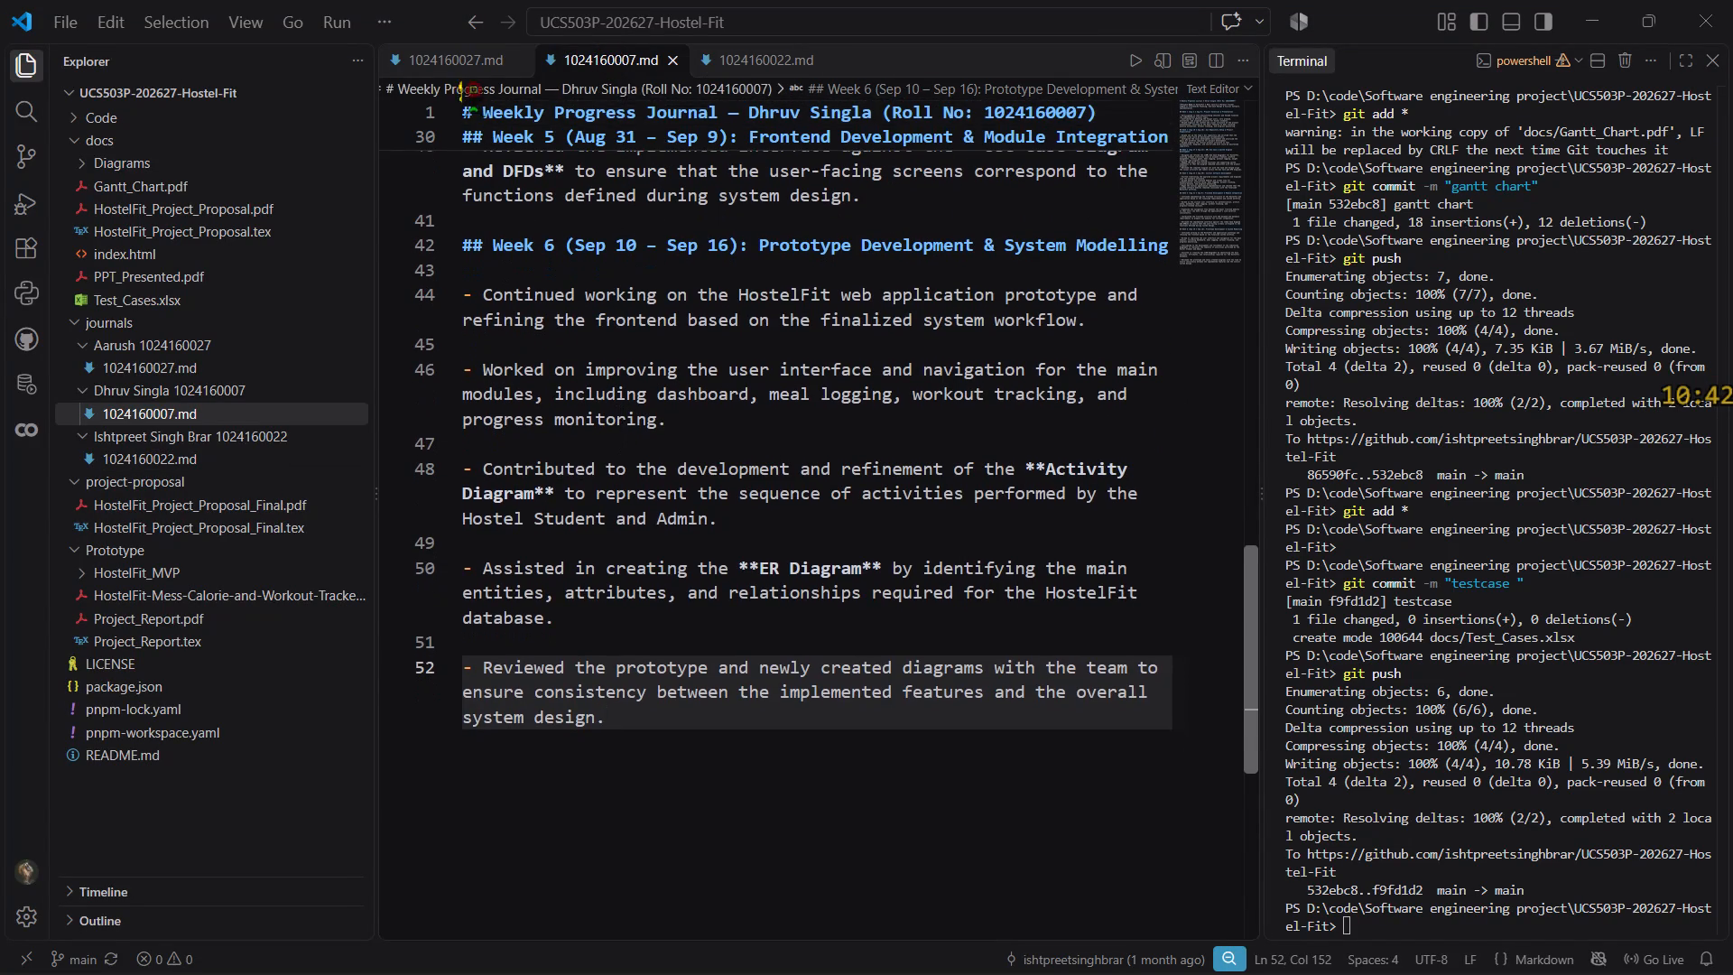
# Review the first member's weekly journal across all entries, from Week 1 to the end of Week 6.
pyautogui.click(473, 71)
pyautogui.scroll(-3, 657, 506)
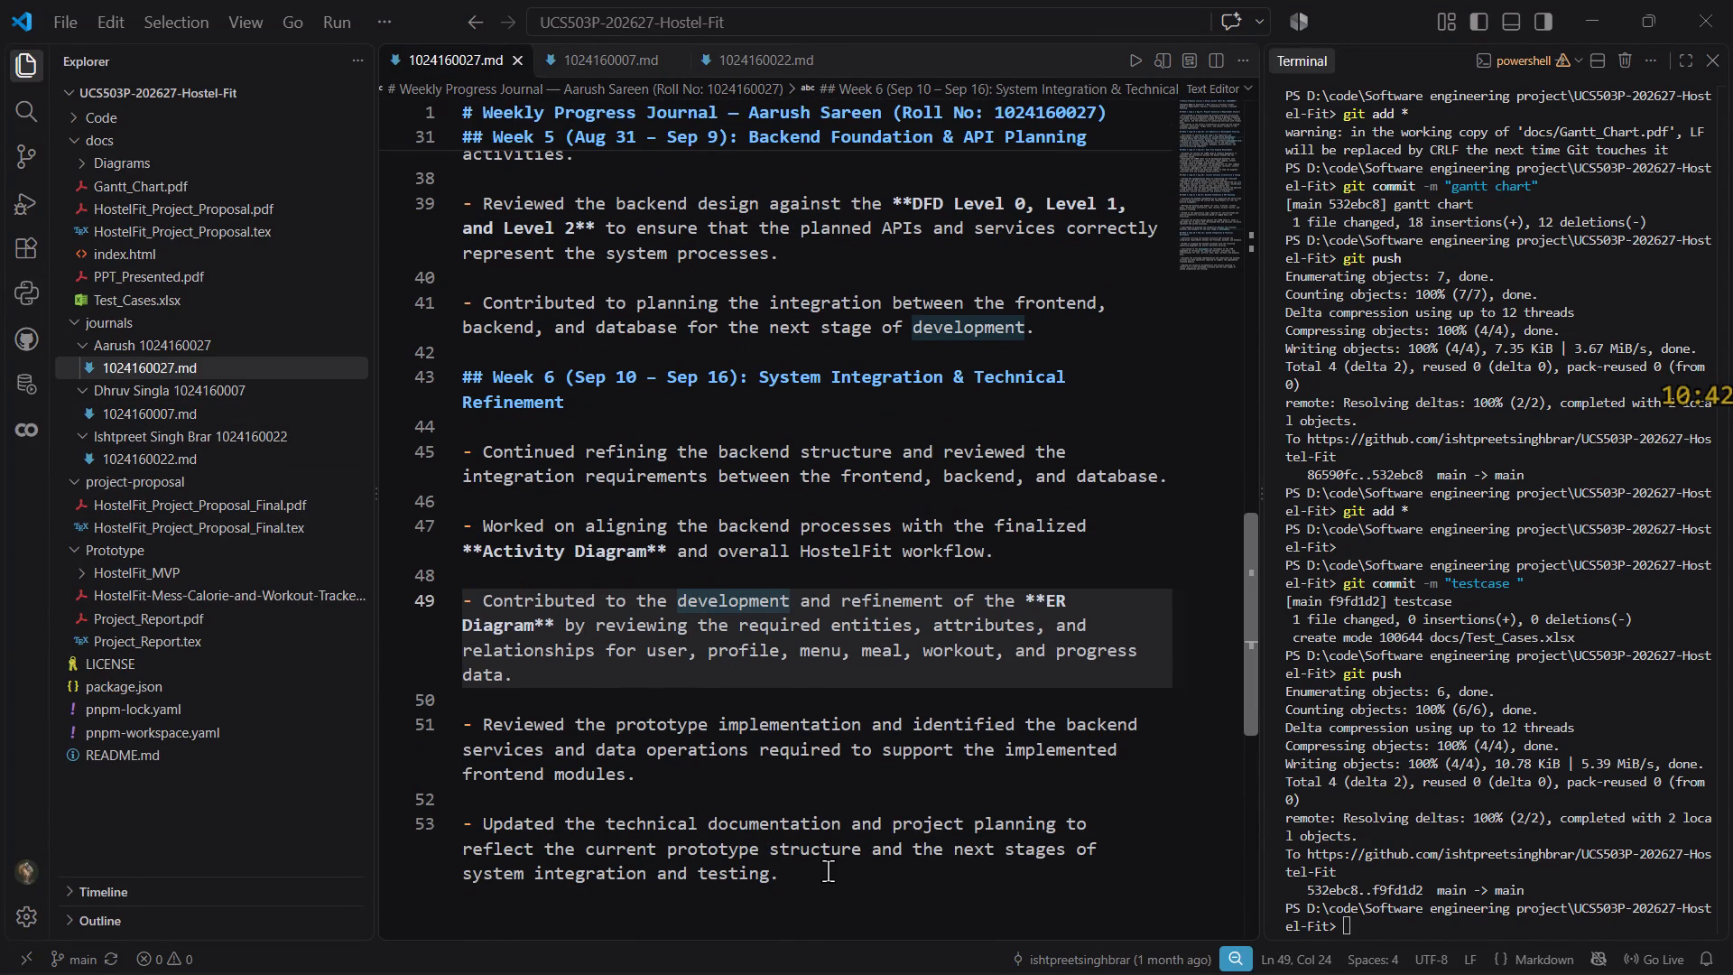
pyautogui.click(828, 870)
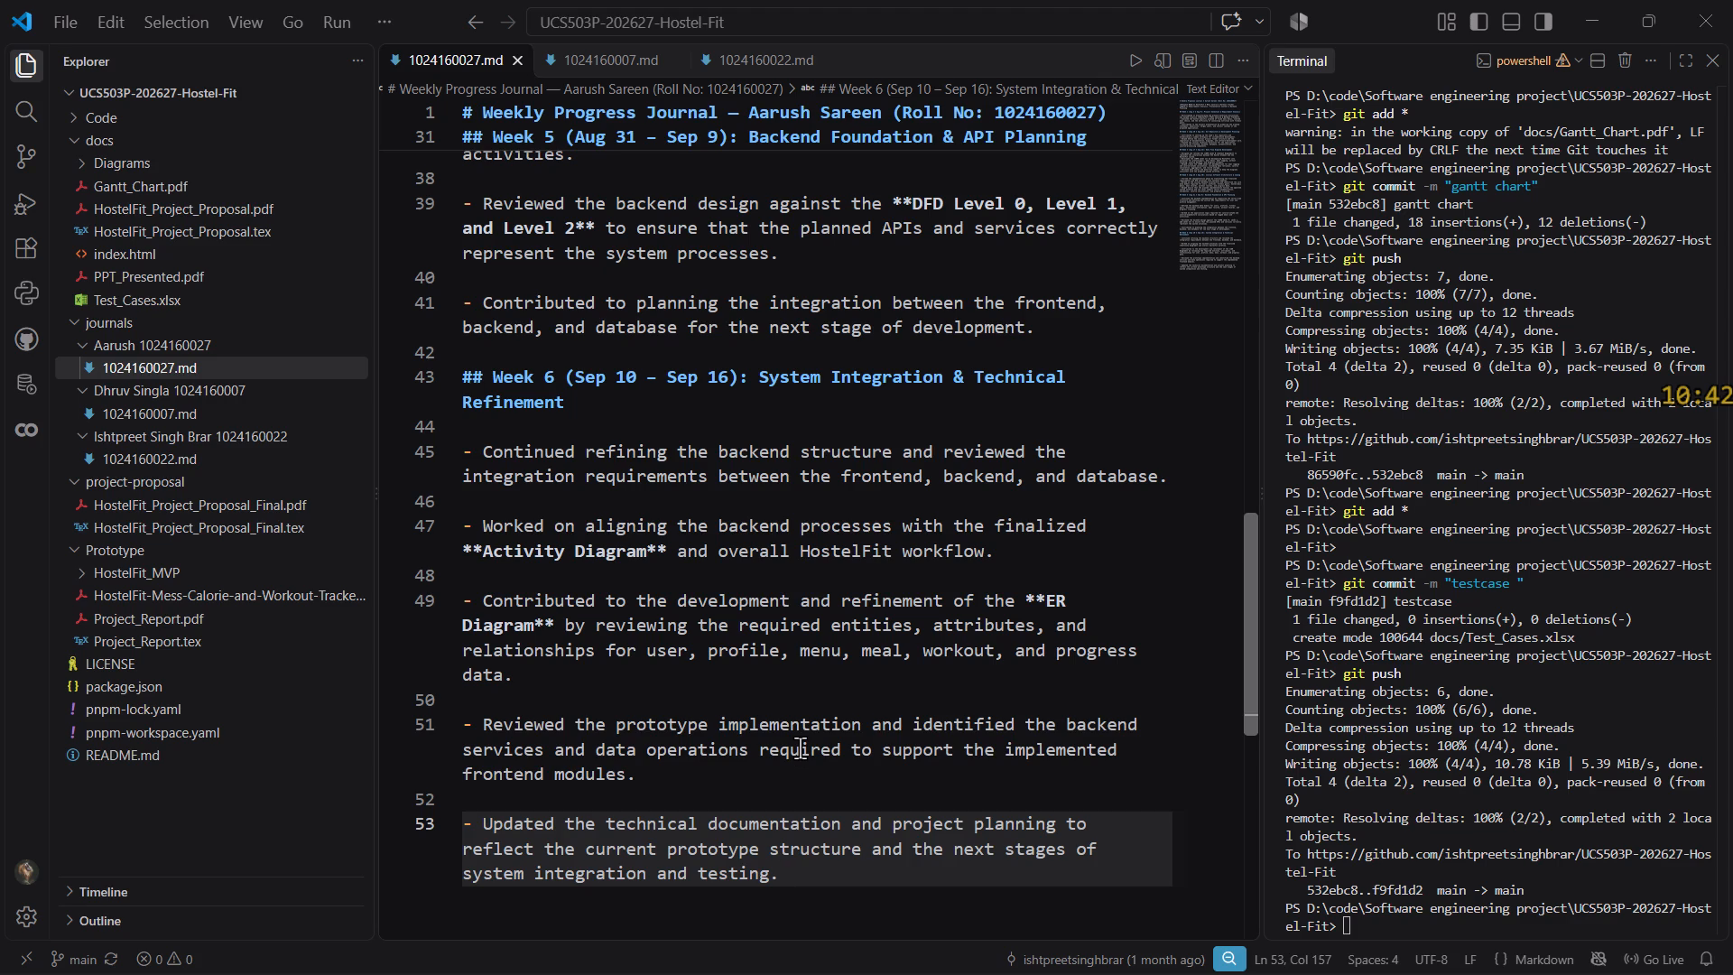
pyautogui.scroll(5, 800, 747)
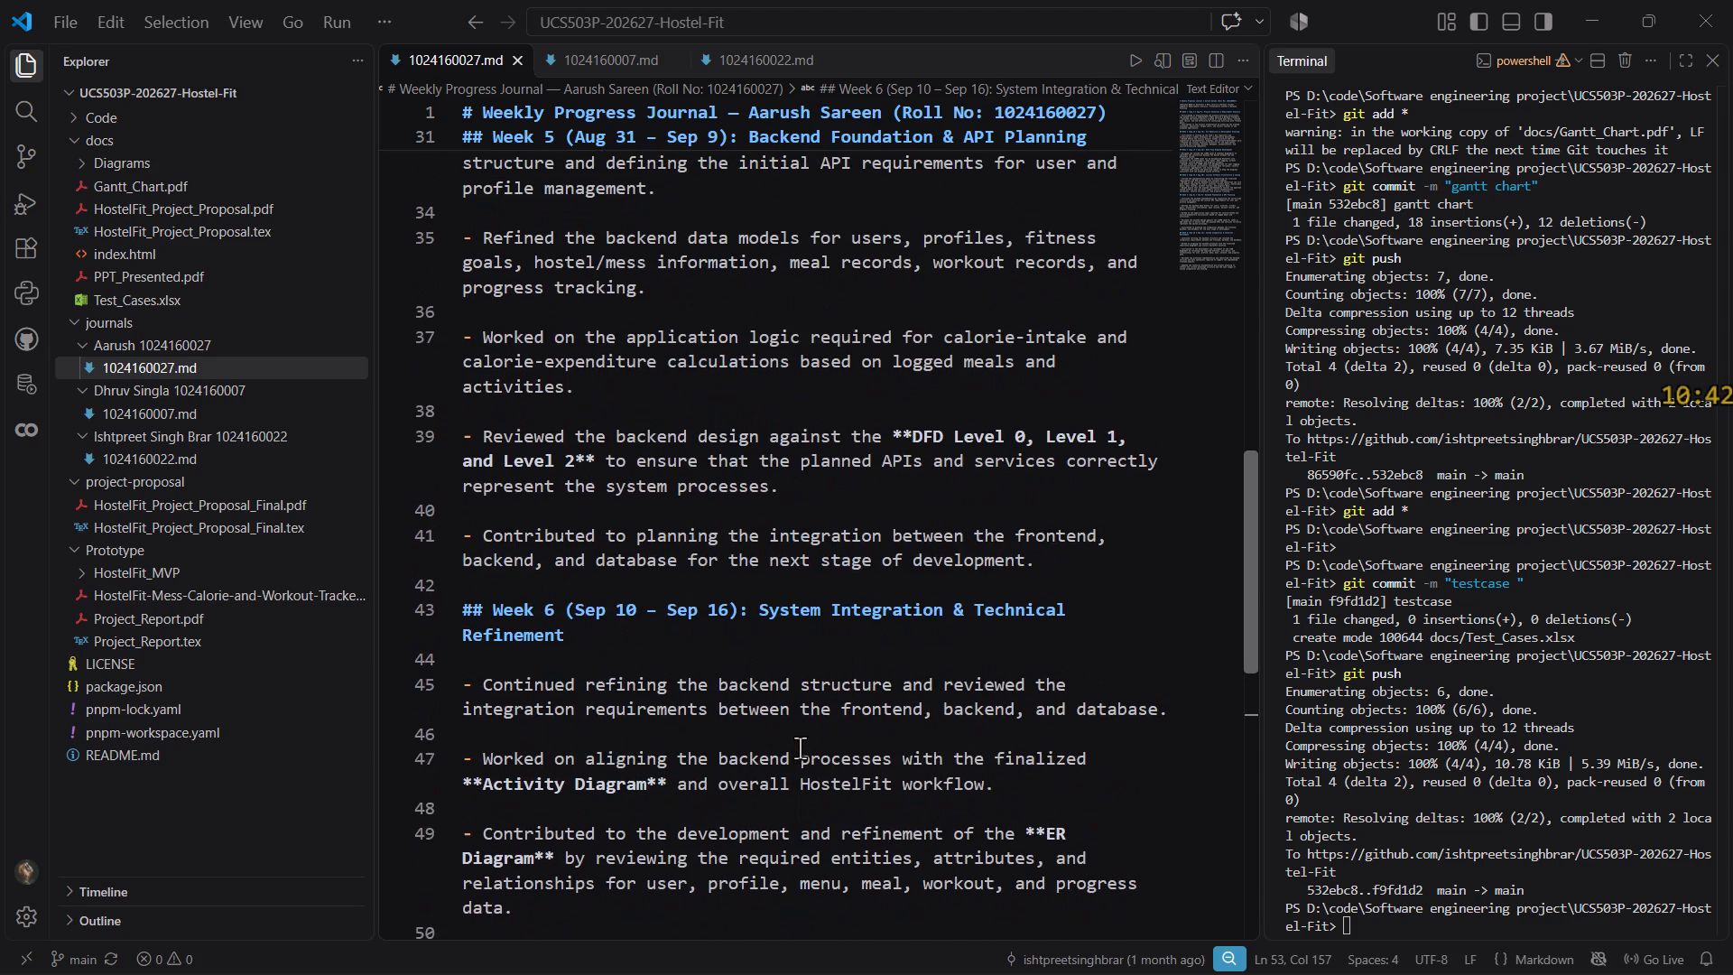
pyautogui.scroll(8, 800, 747)
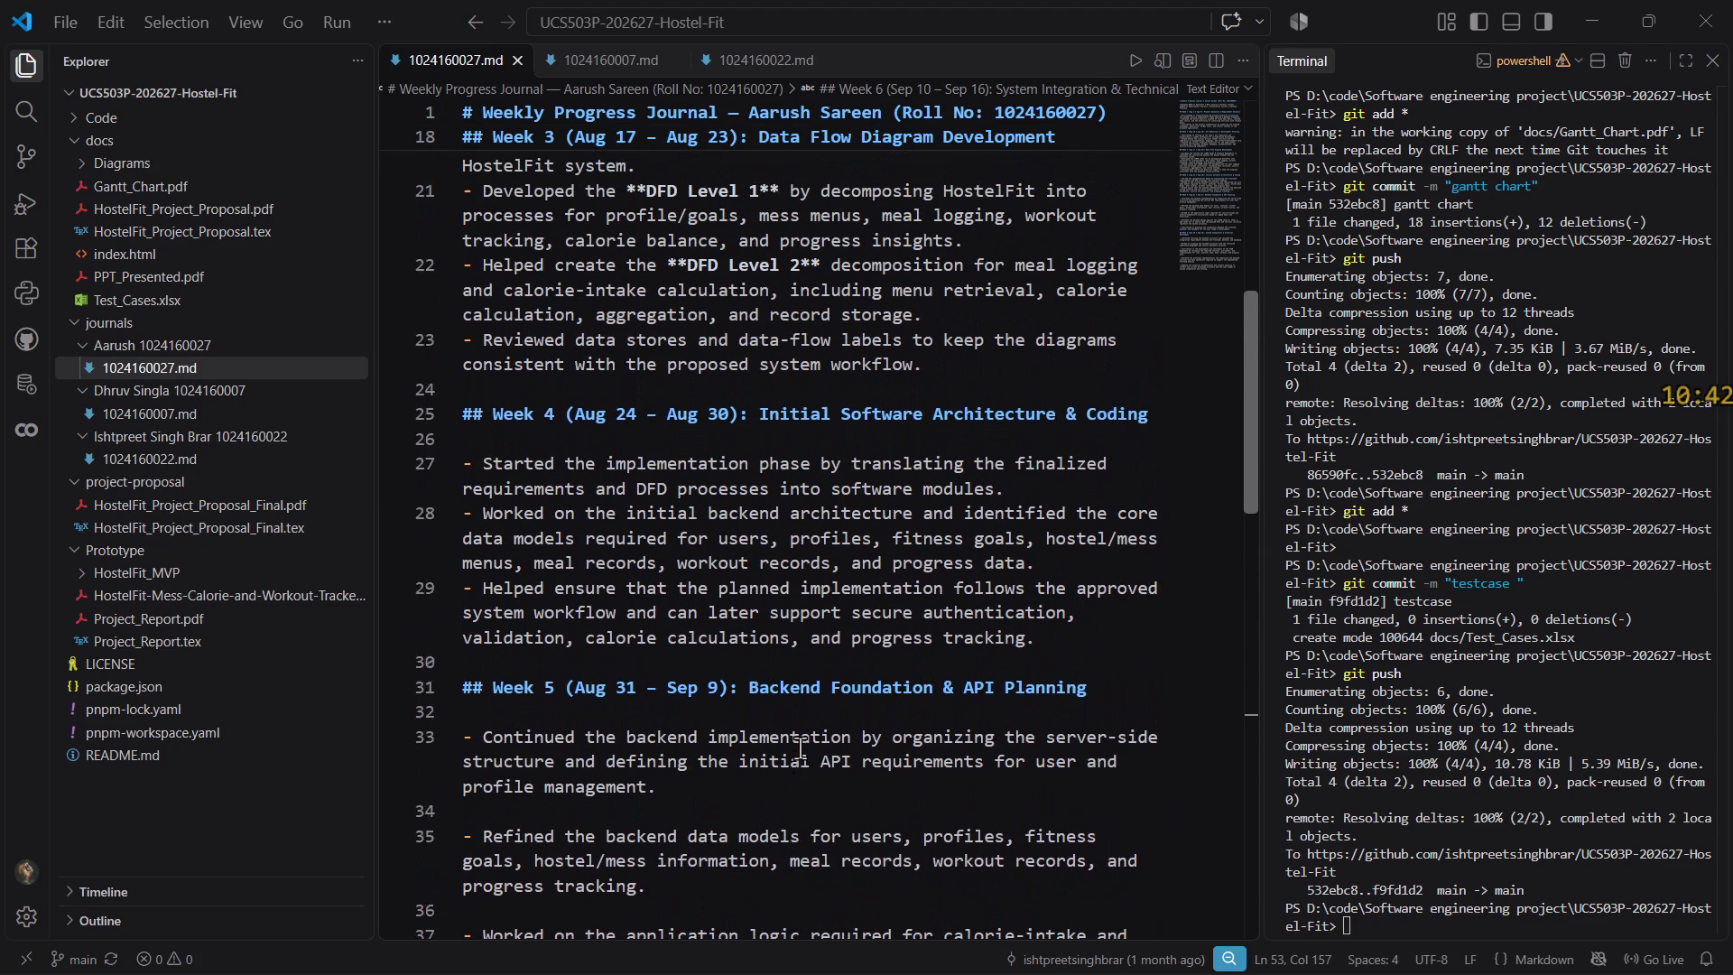
pyautogui.scroll(10, 800, 747)
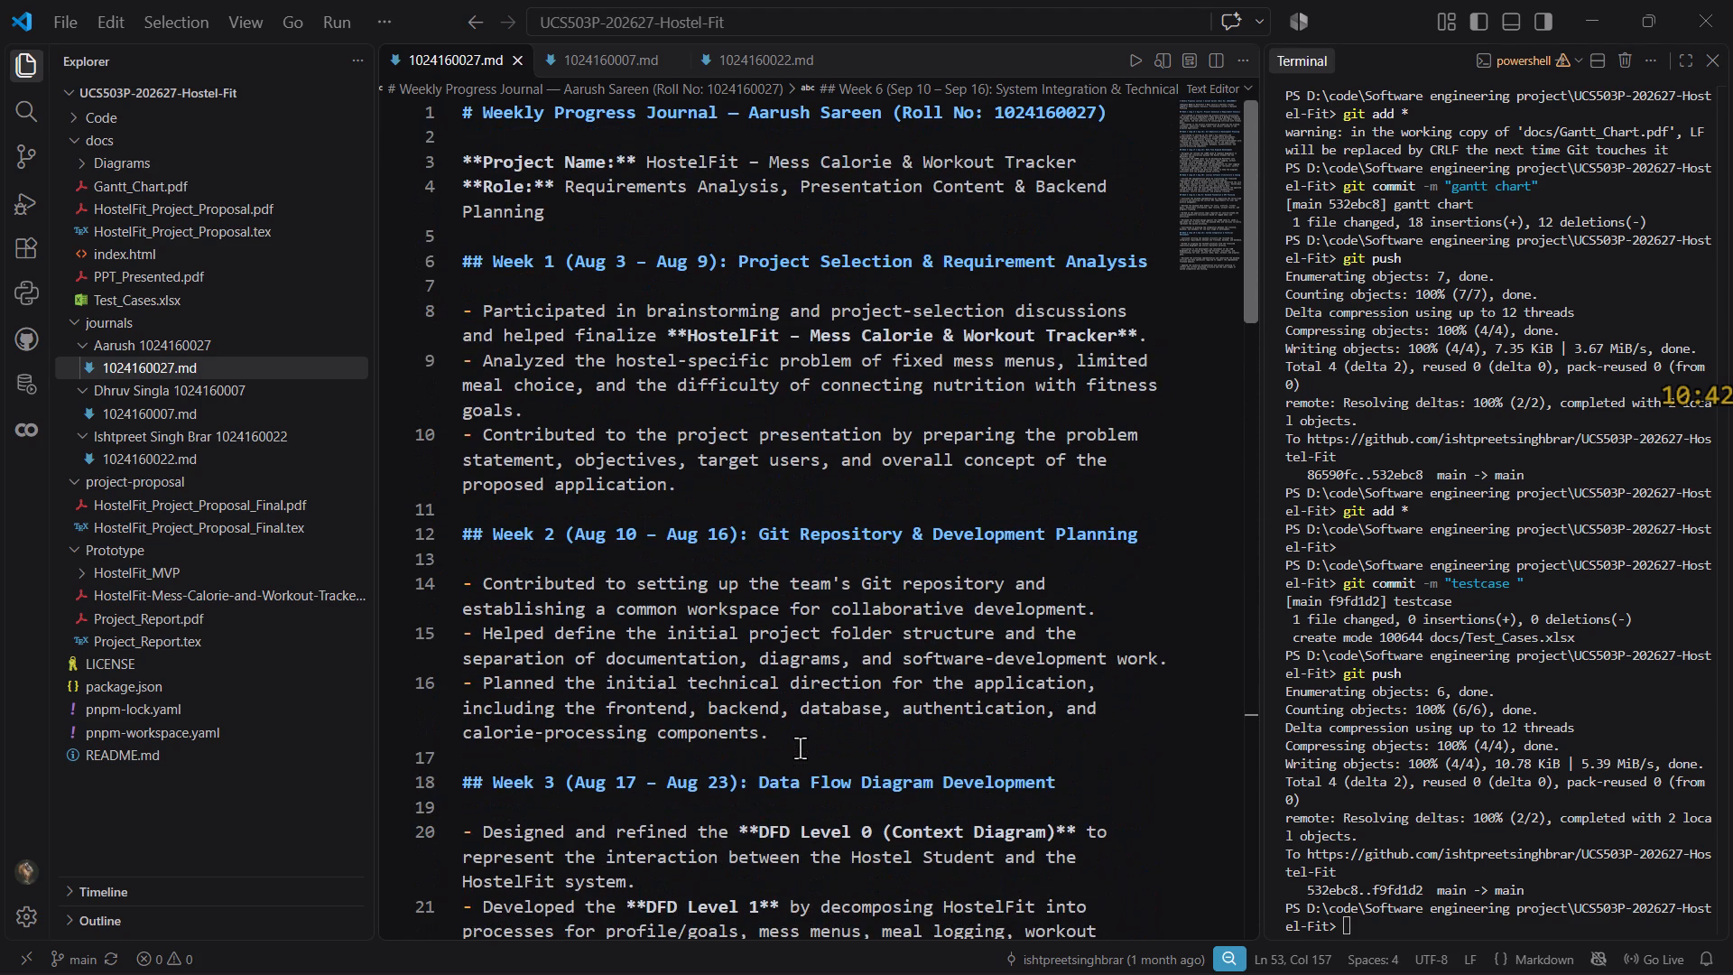
pyautogui.scroll(1, 800, 747)
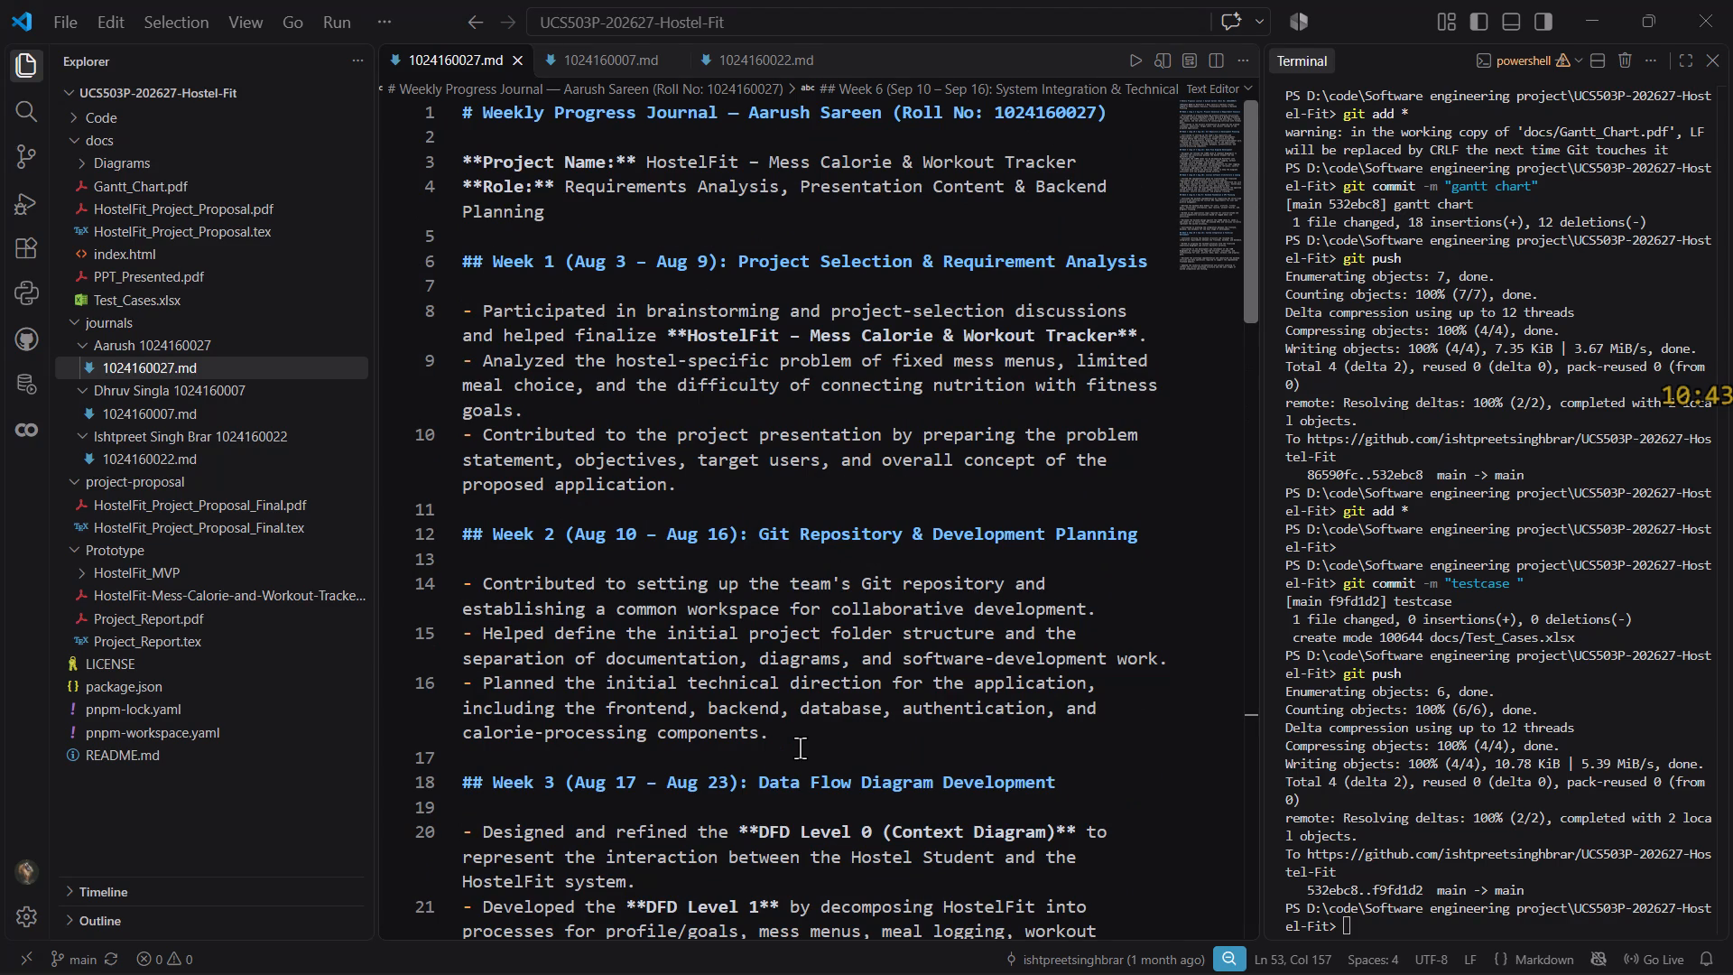
pyautogui.scroll(-11, 672, 626)
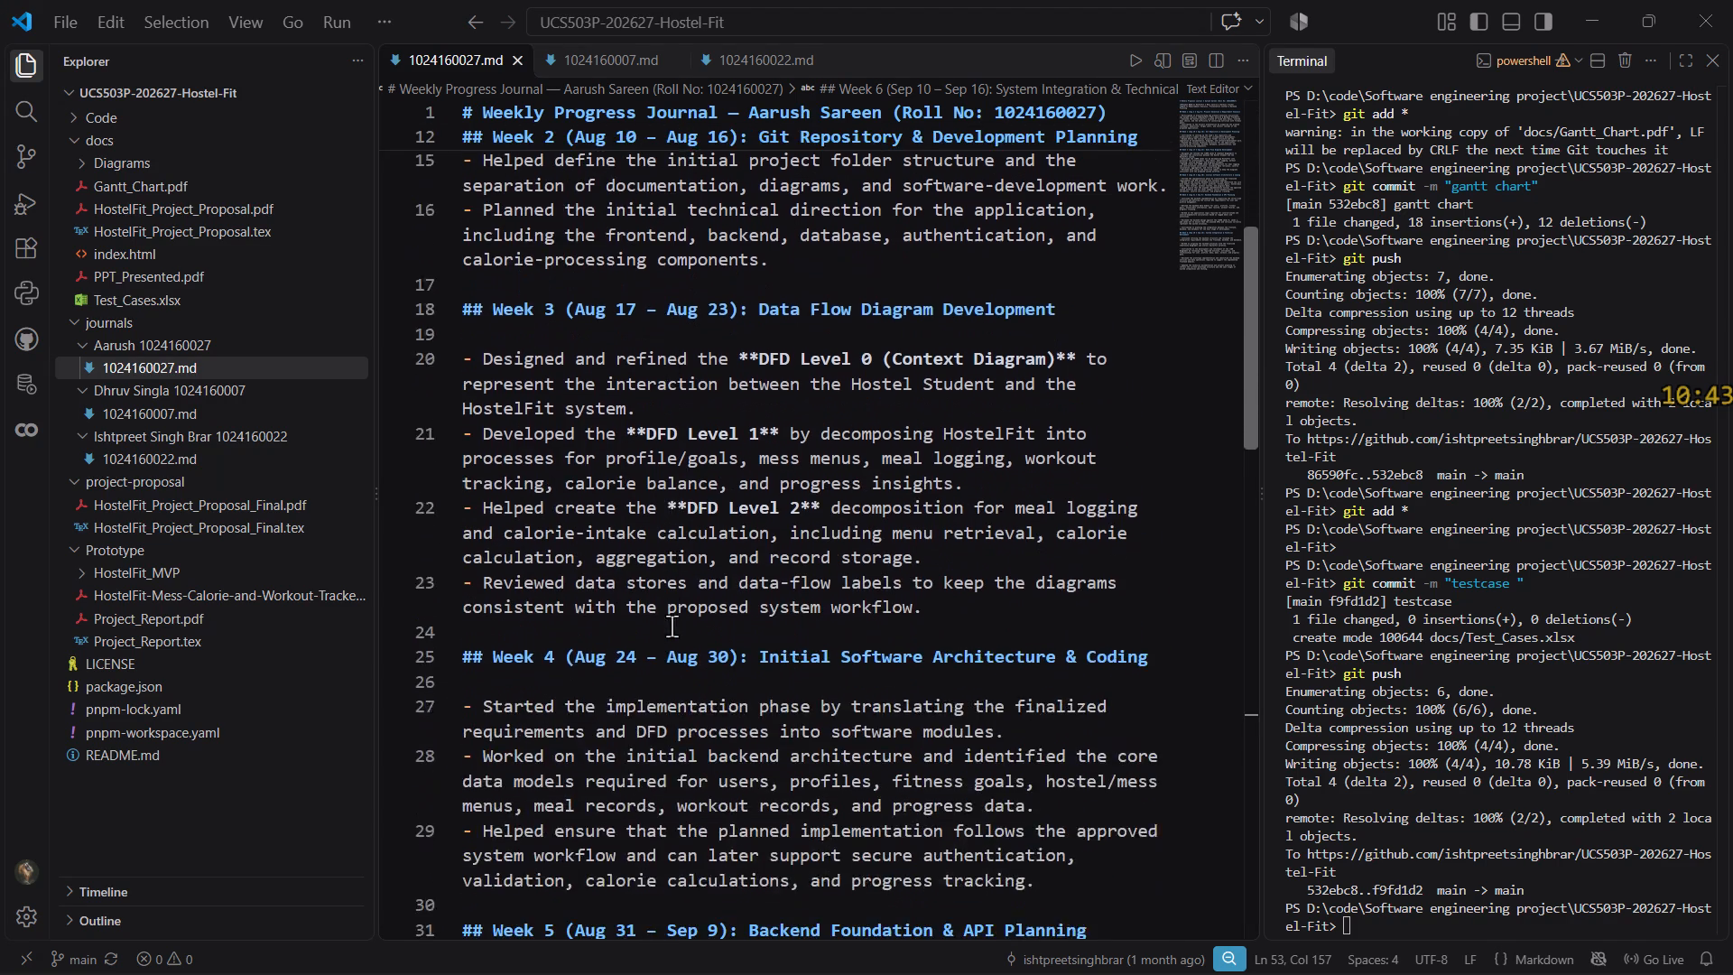
pyautogui.scroll(-8, 672, 626)
pyautogui.scroll(2, 672, 626)
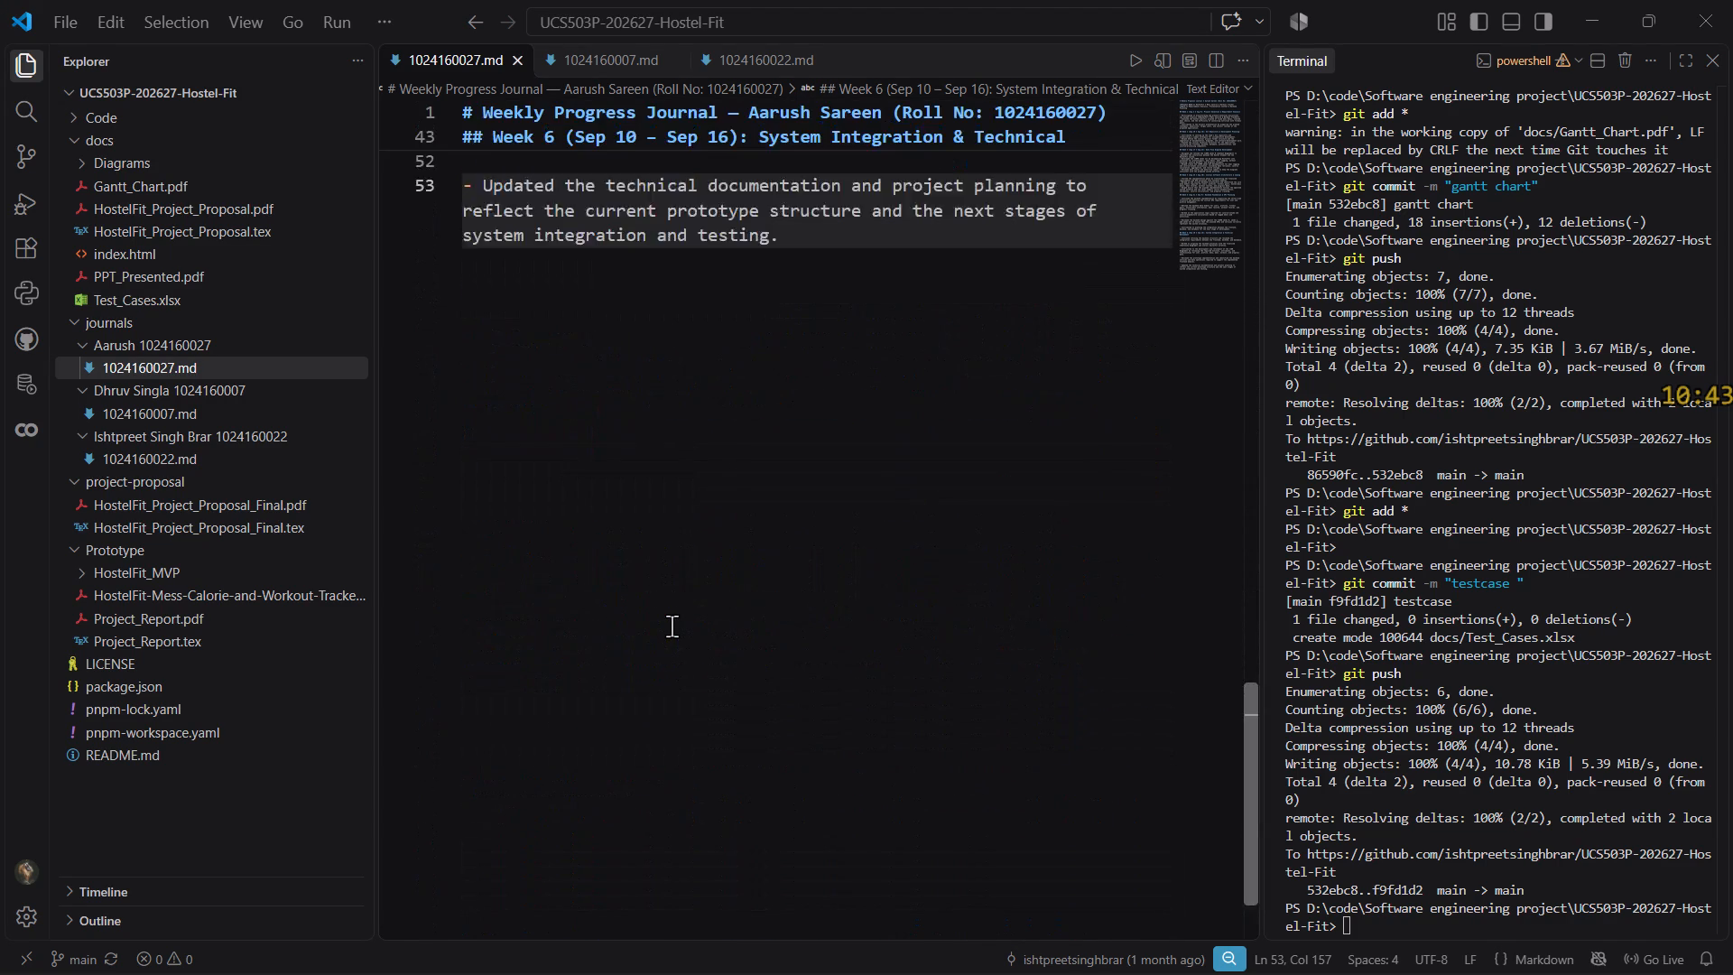
pyautogui.scroll(7, 672, 626)
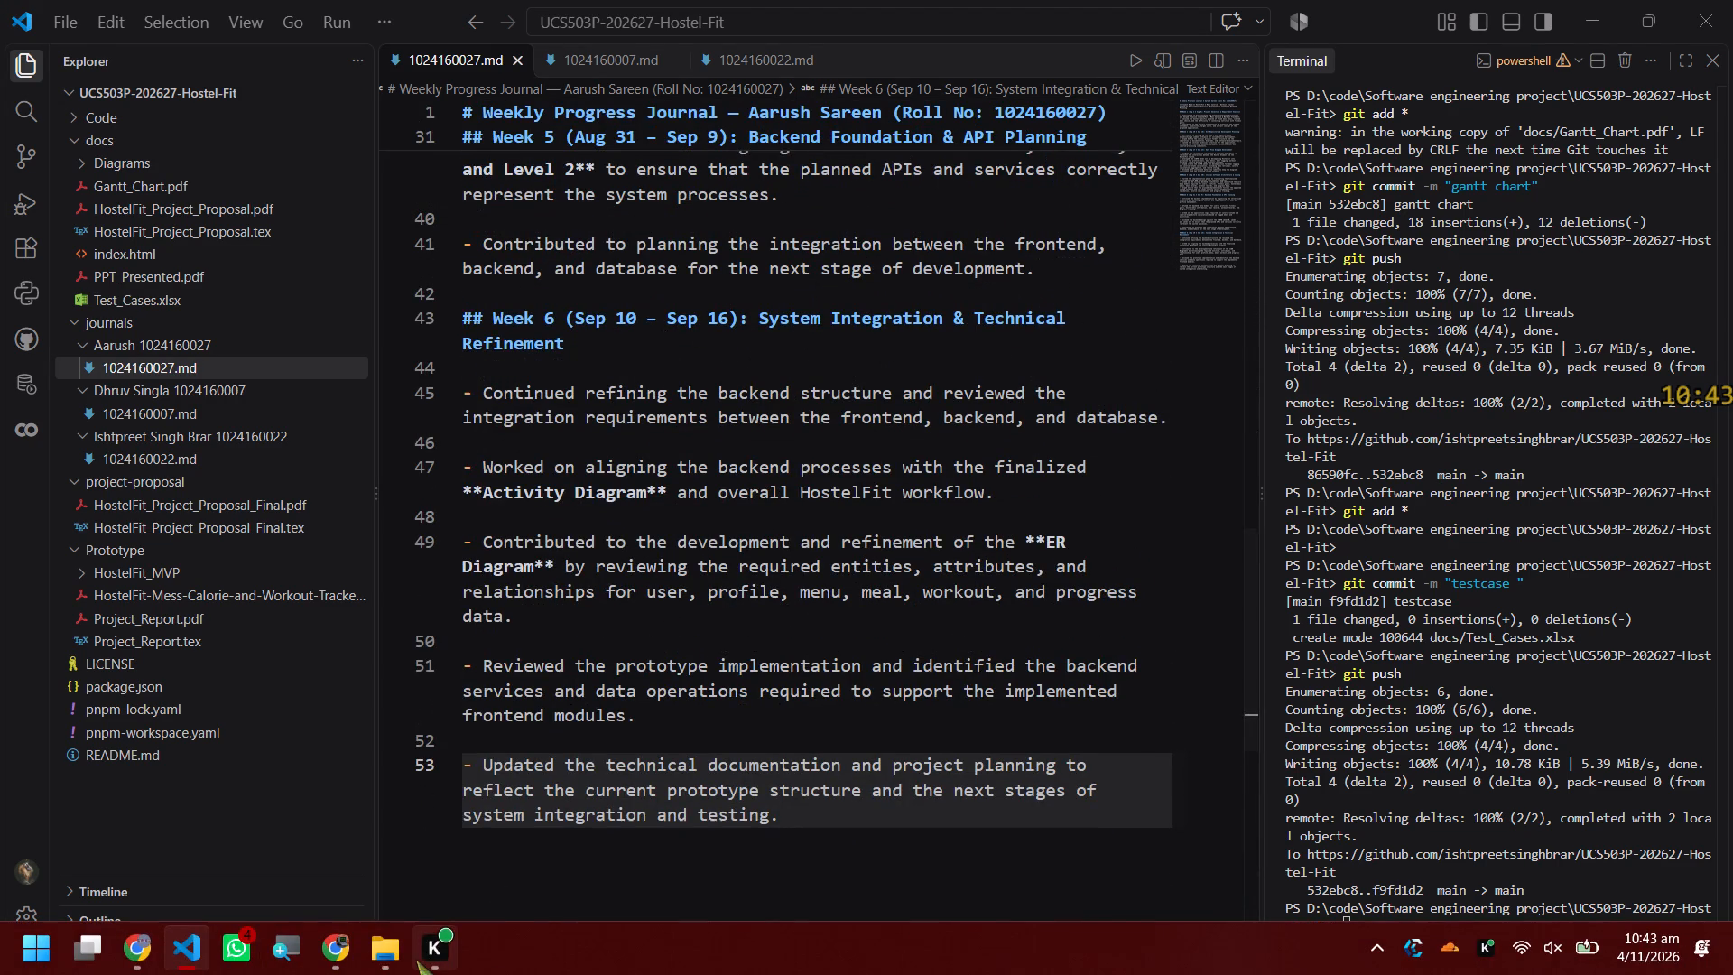
# Check the docs folder in File Explorer and return to Visual Studio Code.
pyautogui.click(432, 748)
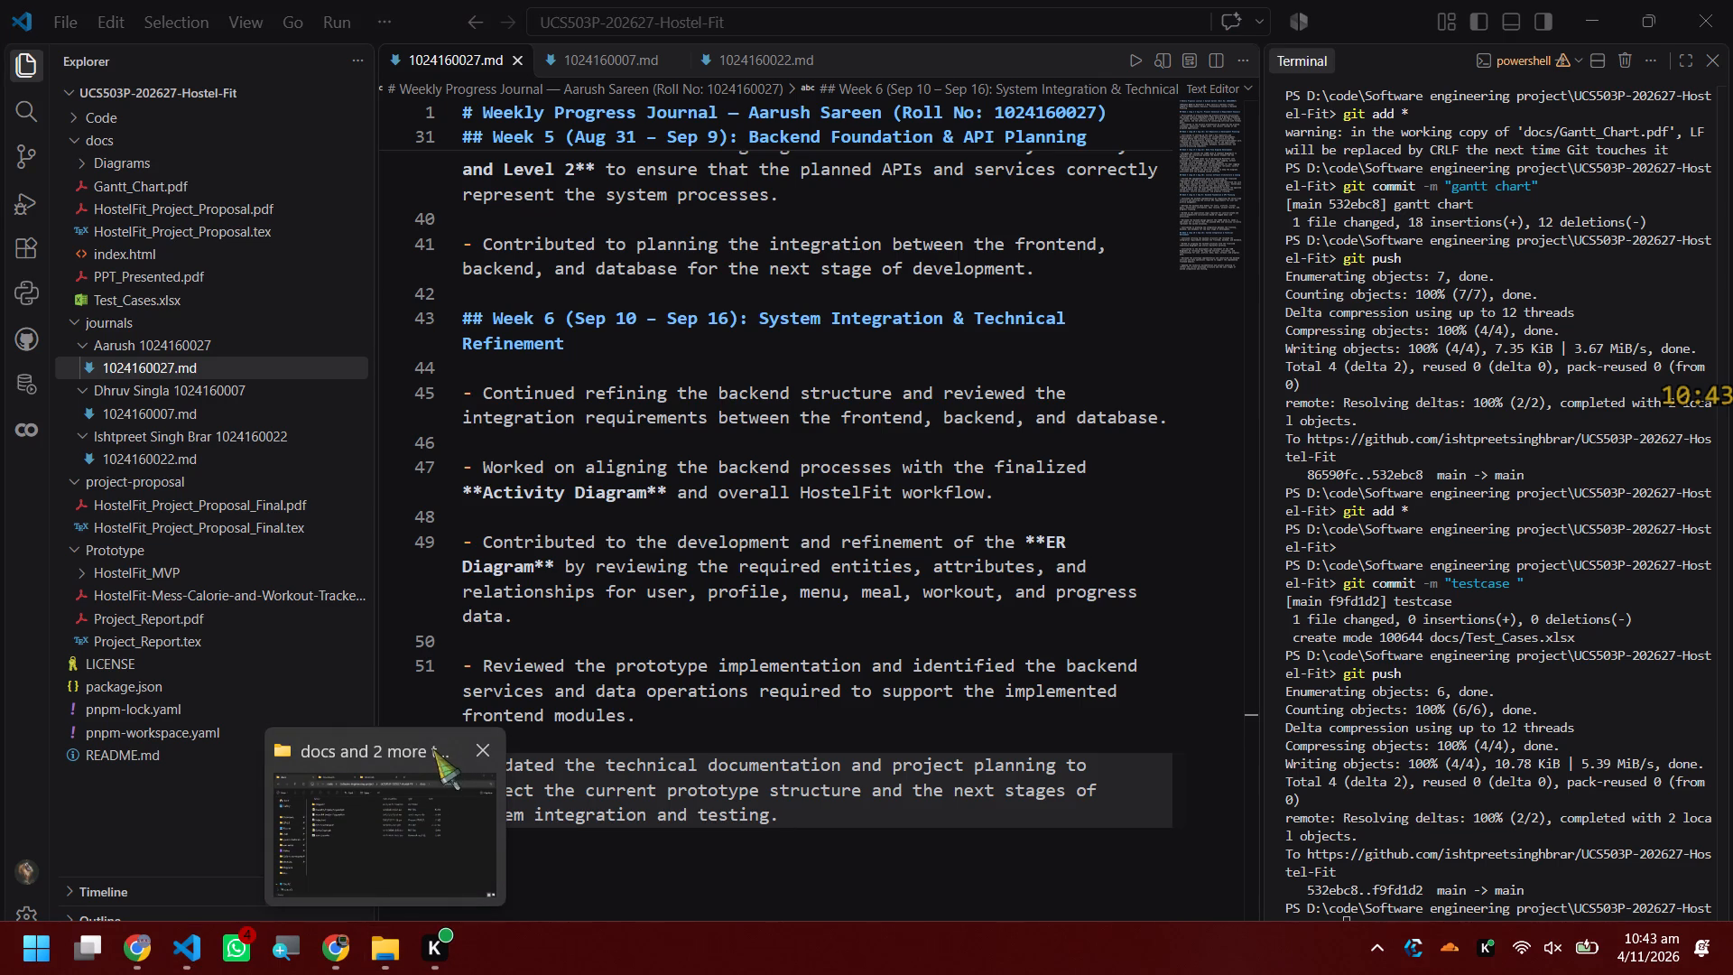
pyautogui.doubleClick(432, 748)
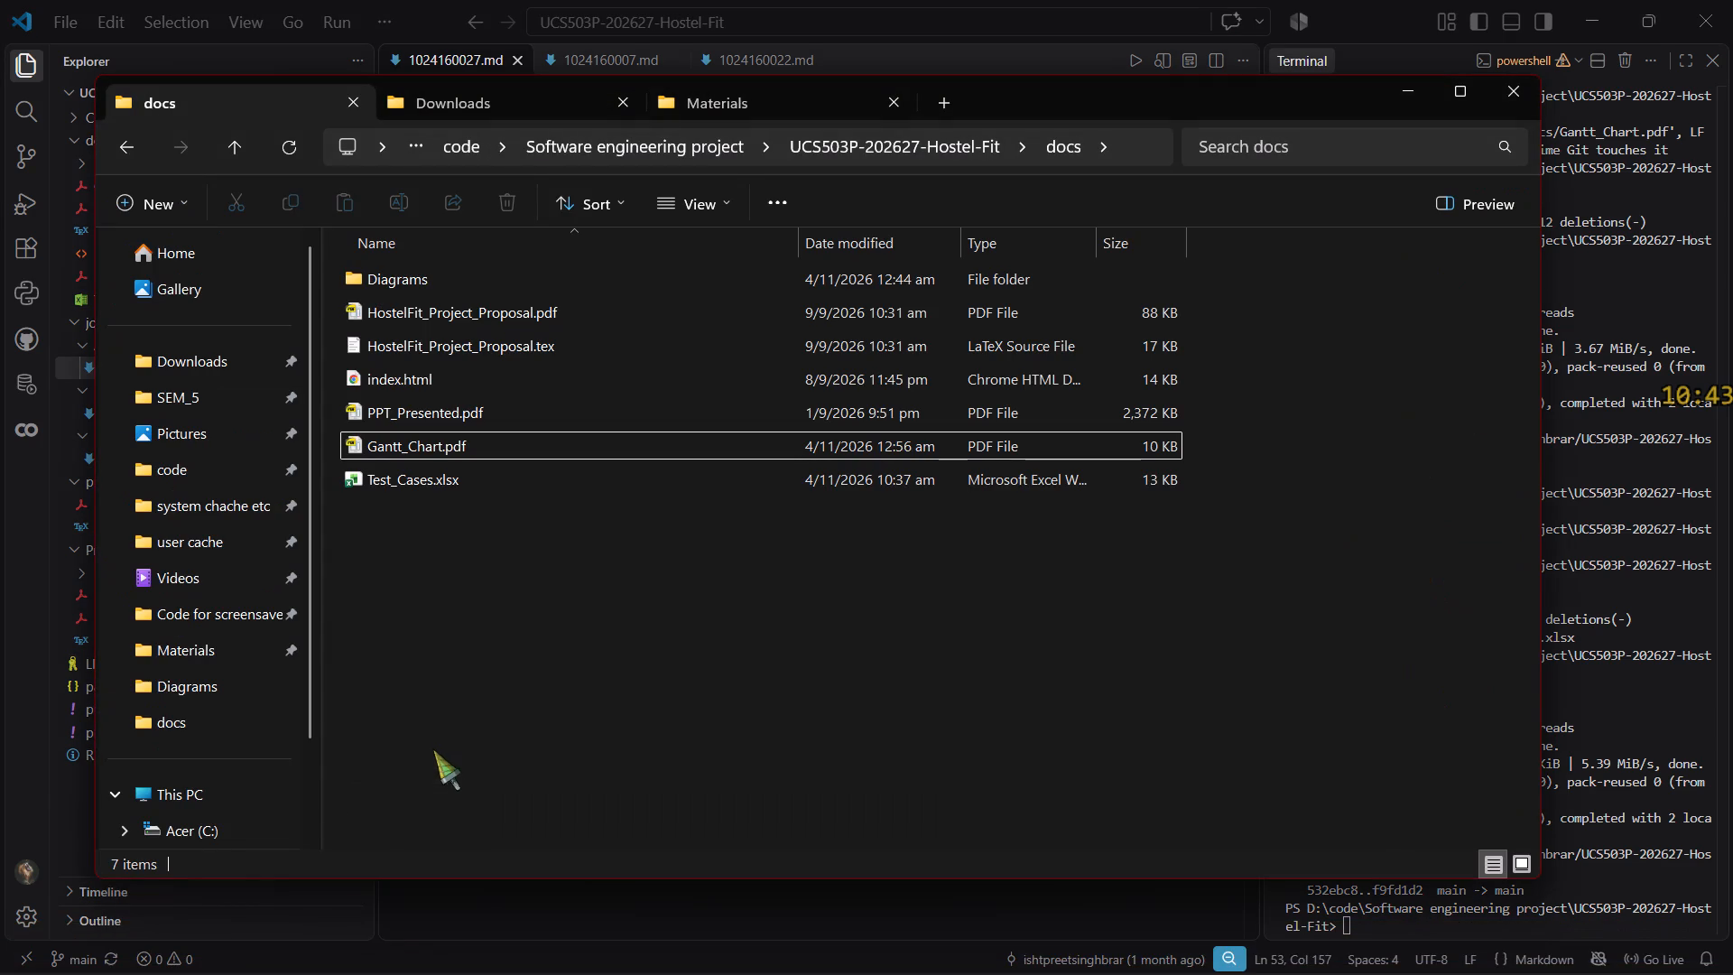
pyautogui.click(771, 0)
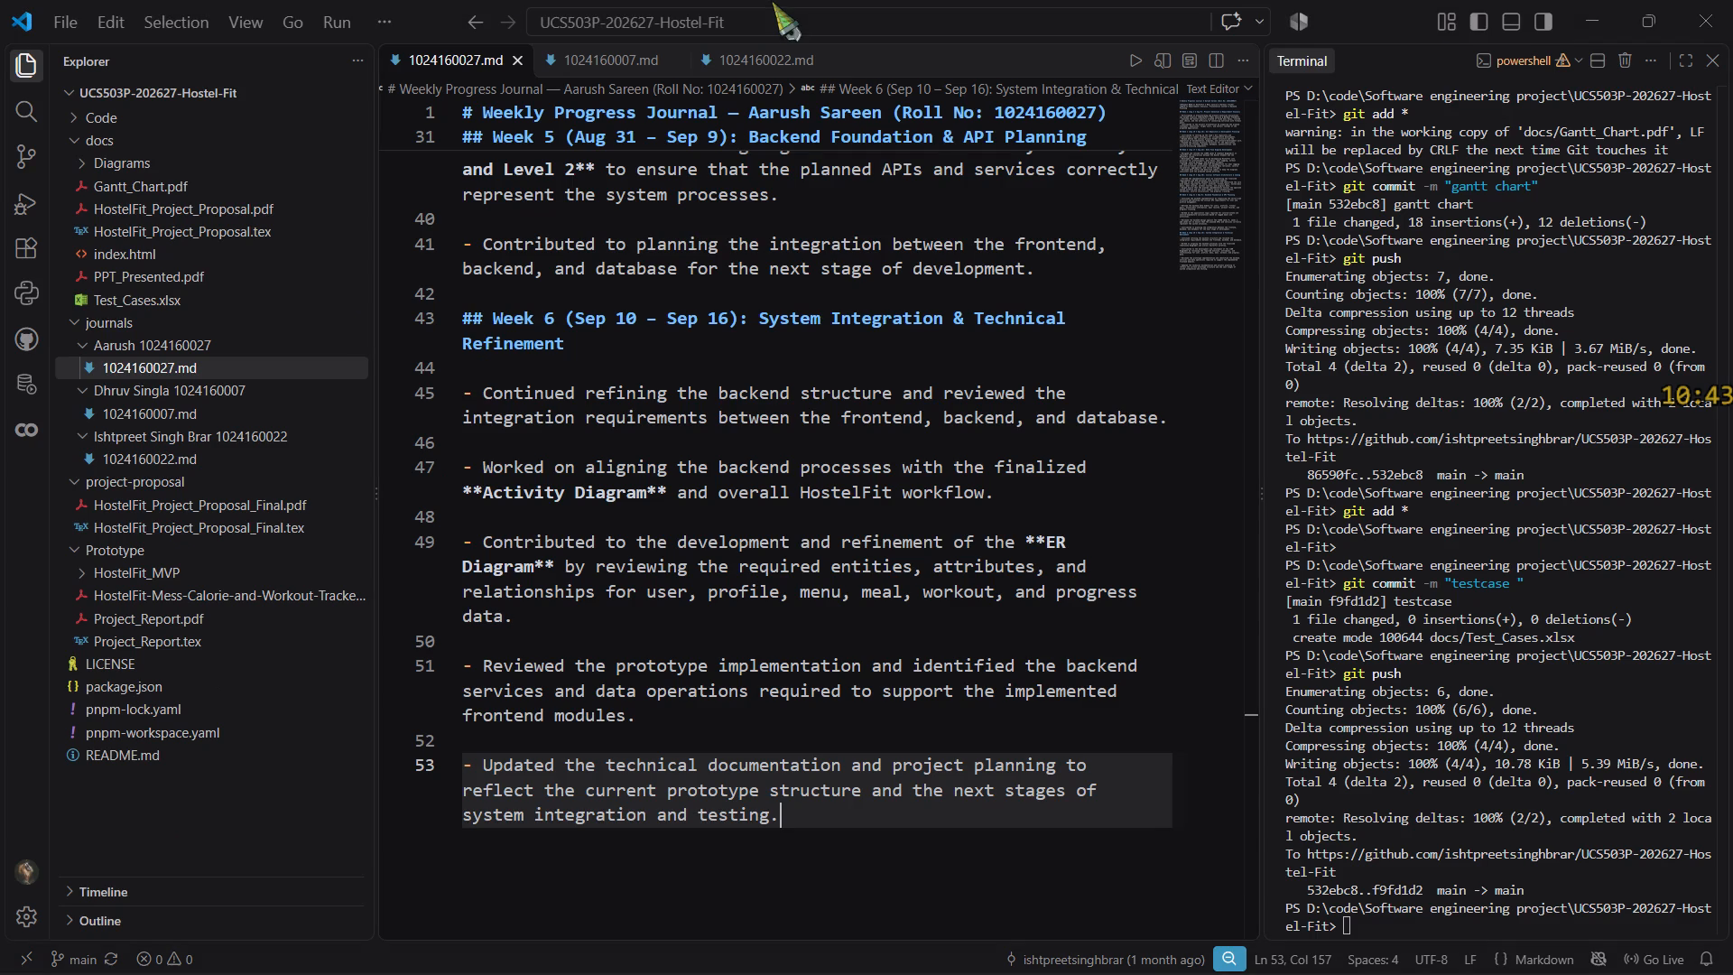
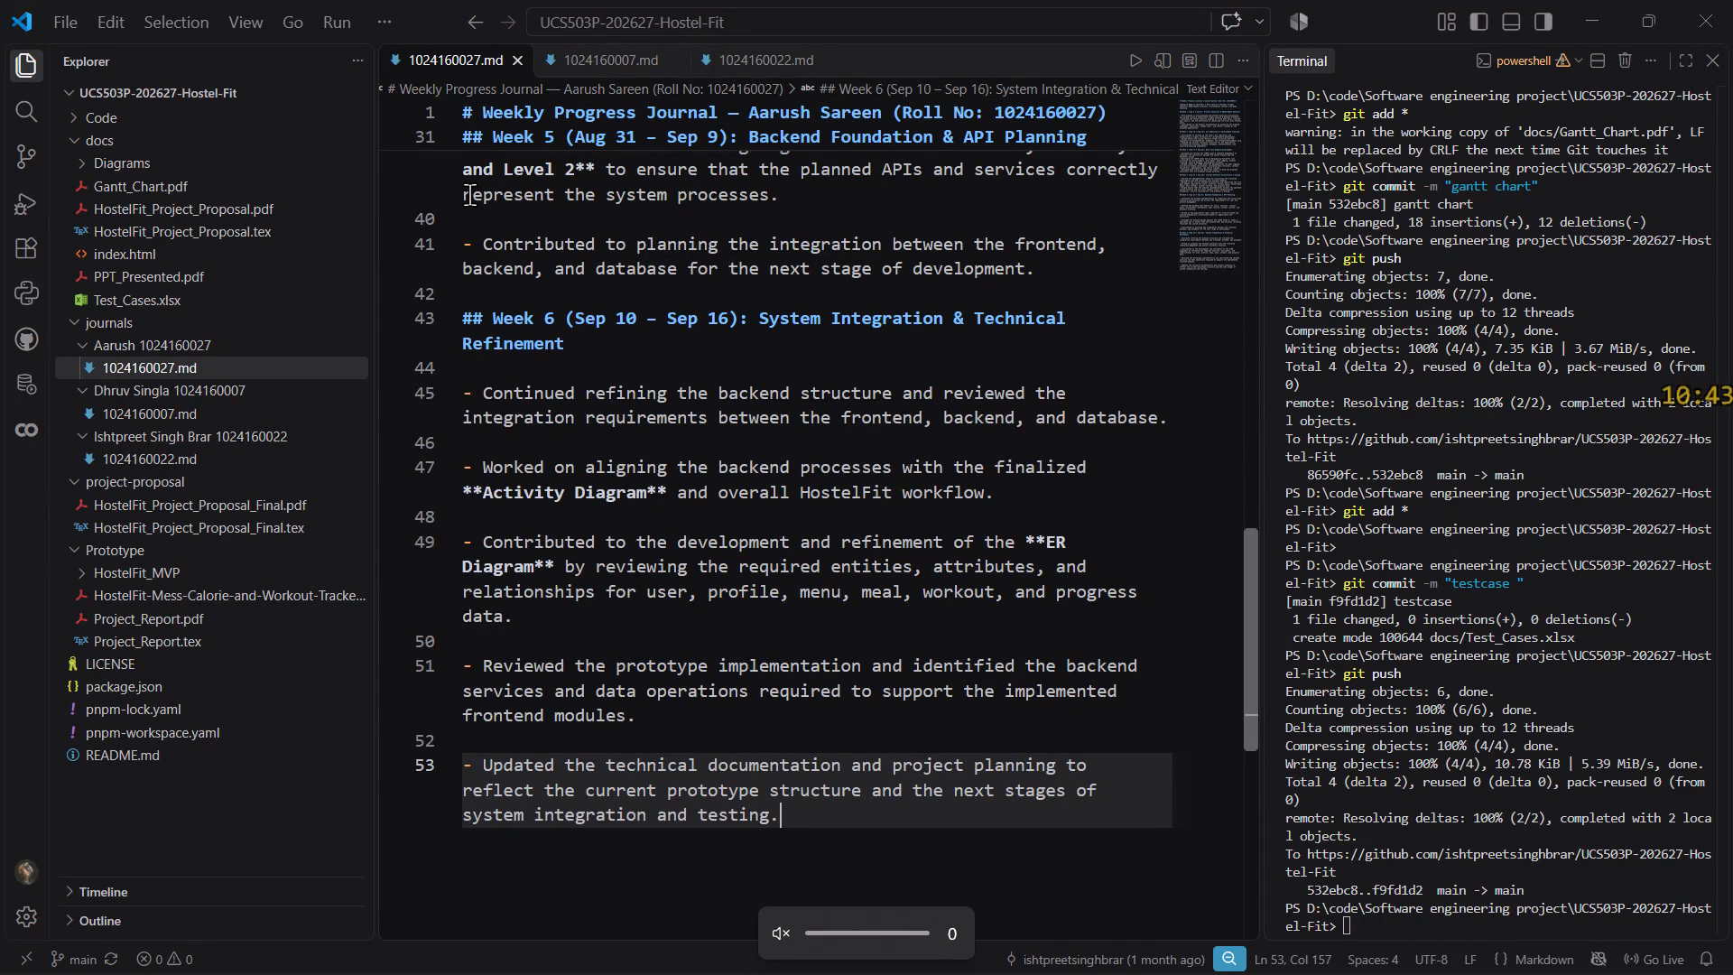
# Close all the open journal files in Visual Studio Code.
pyautogui.tripleClick(520, 56)
pyautogui.tripleClick(520, 56)
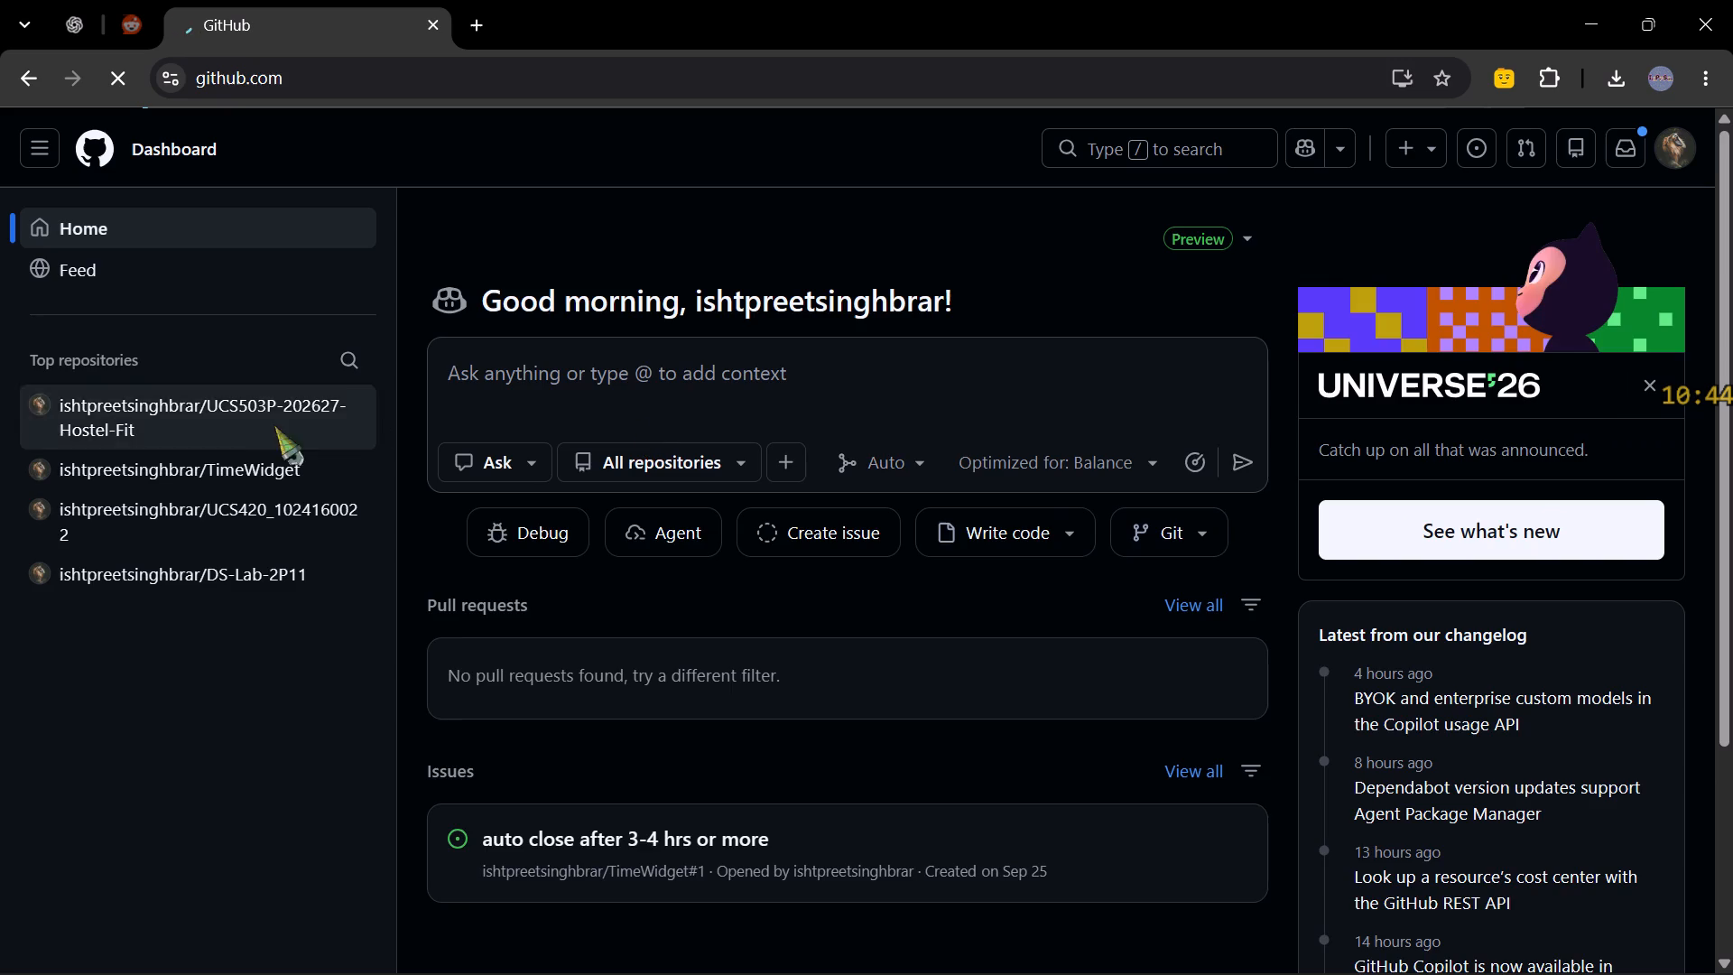
pyautogui.click(263, 417)
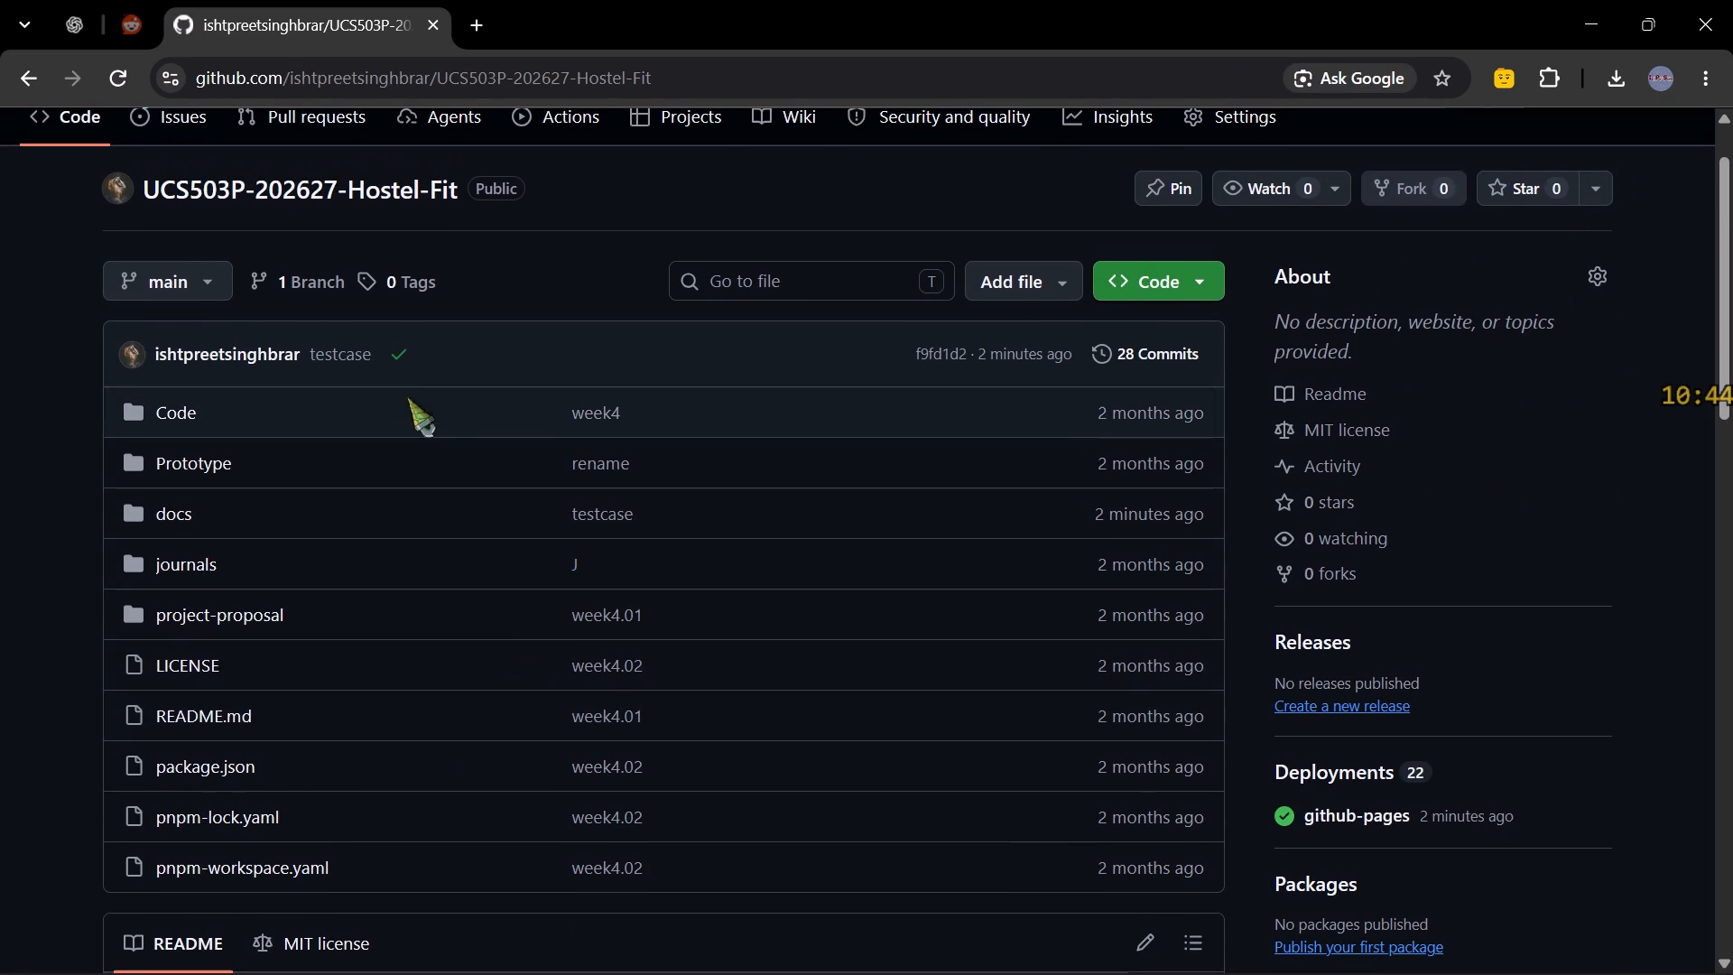
# Check the latest testcase commit, review the main branch's commit history, and return to the repository root.
pyautogui.click(338, 359)
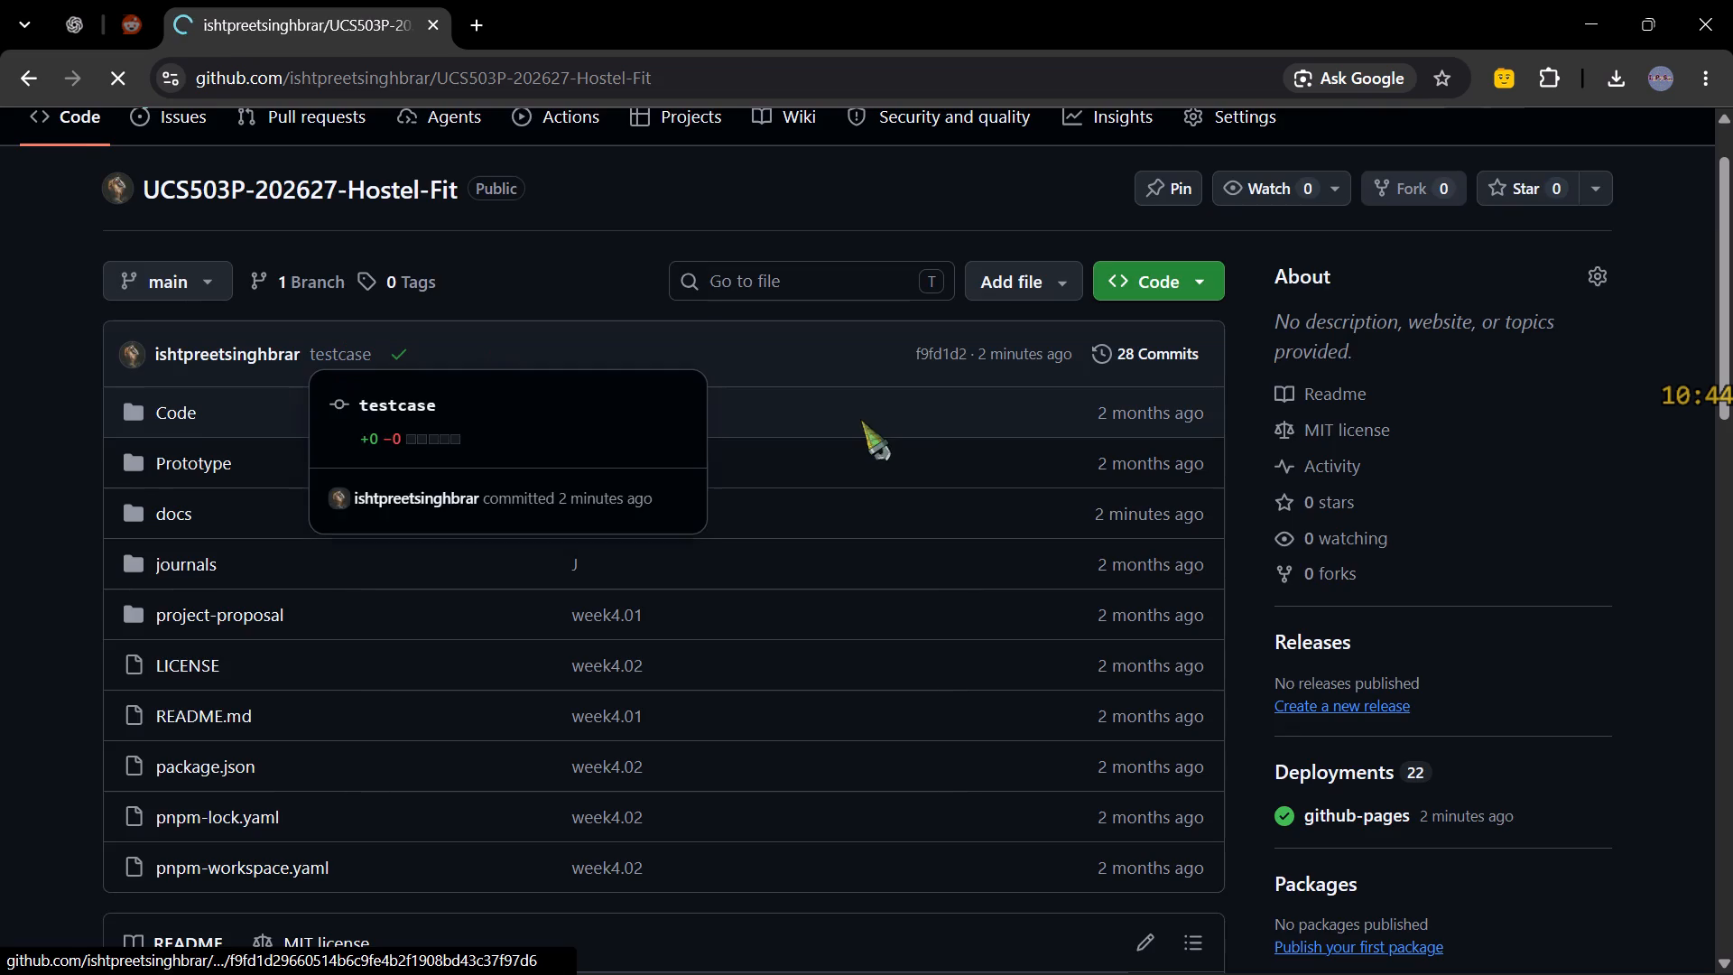
pyautogui.hscroll(4, 709, 459)
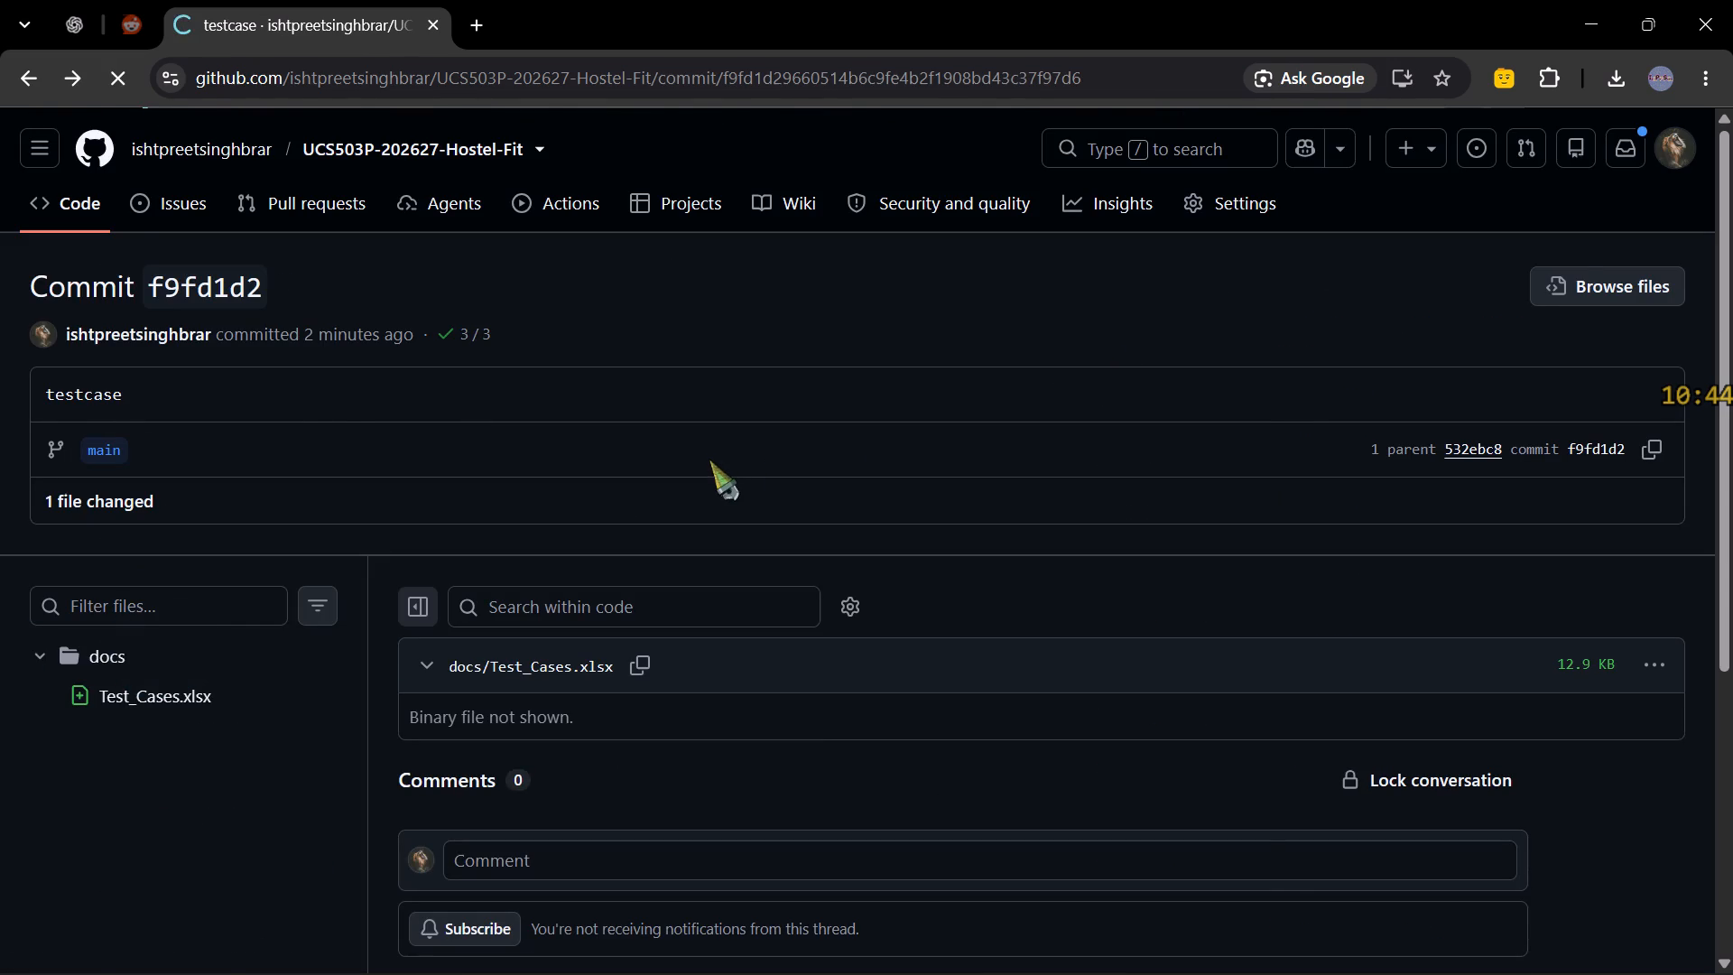
pyautogui.click(1174, 357)
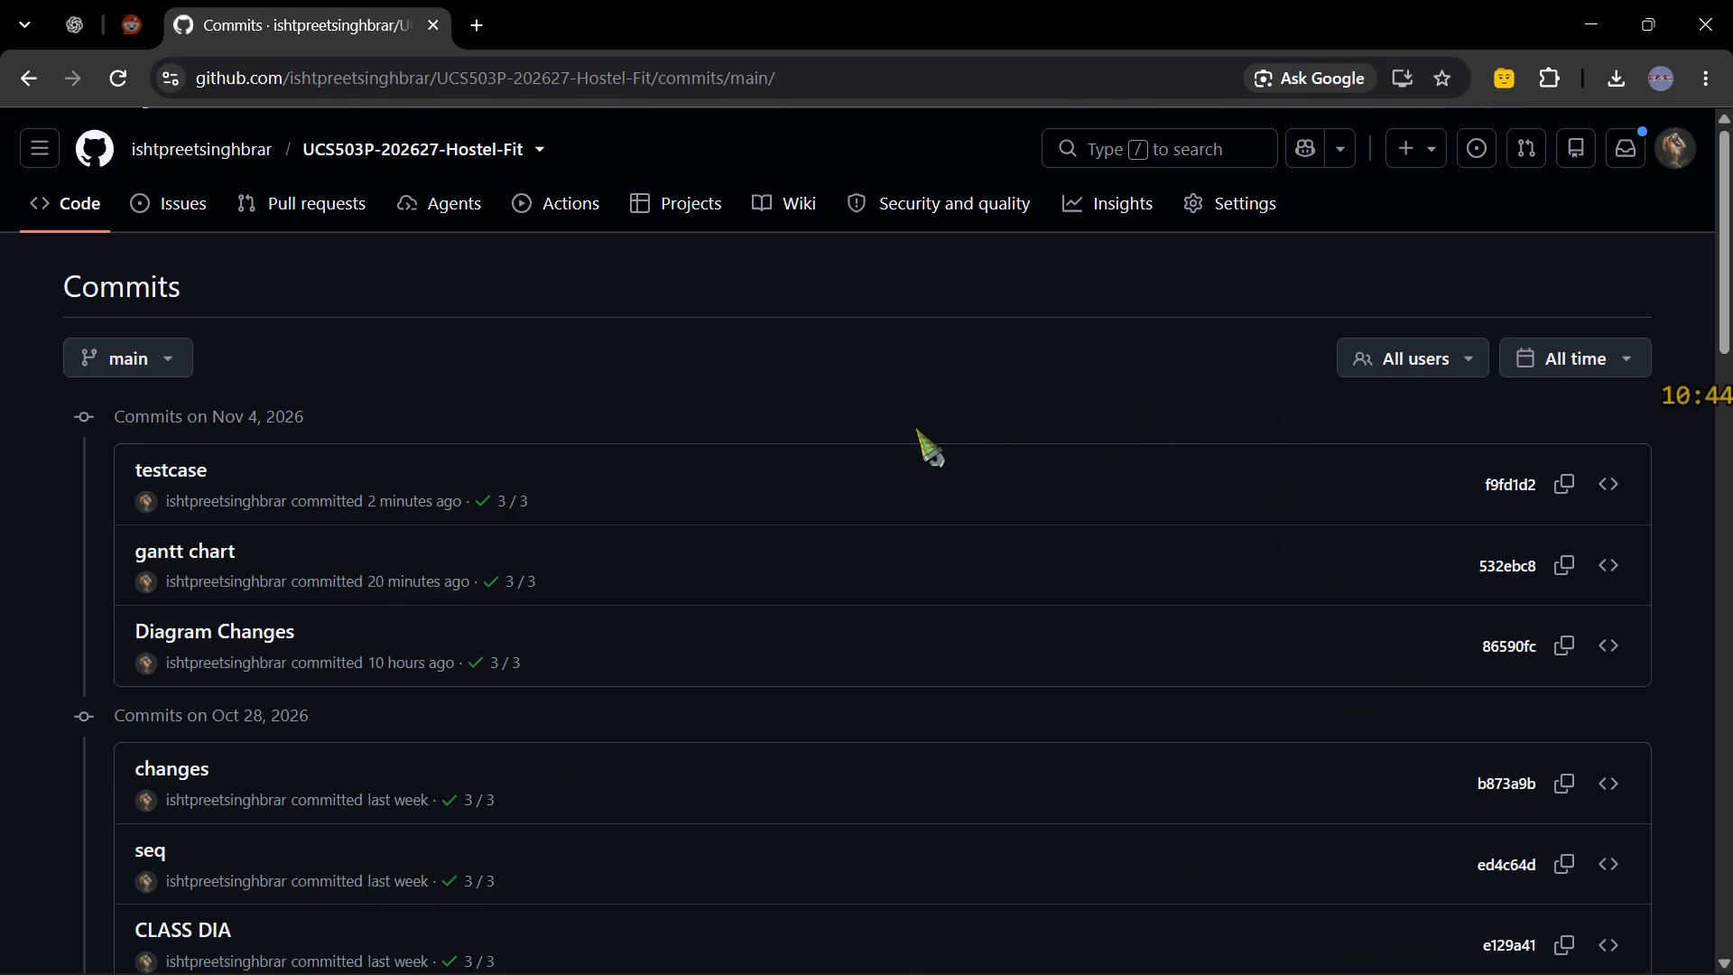
pyautogui.scroll(-10, 914, 426)
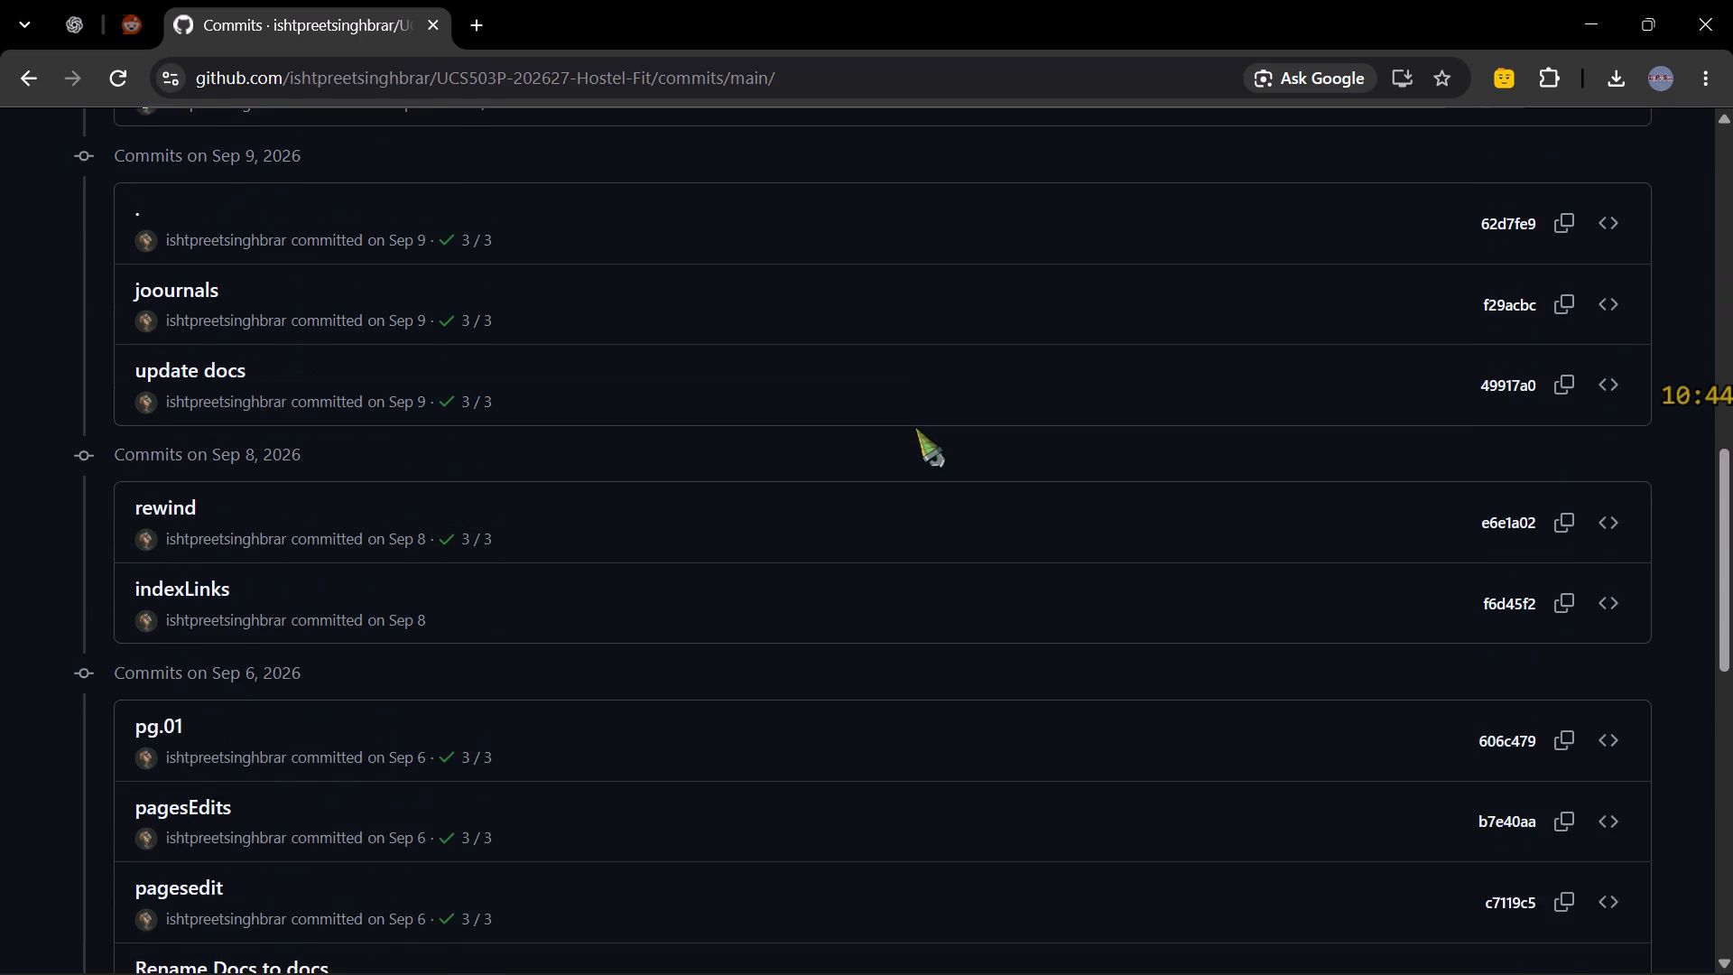
pyautogui.scroll(-3, 914, 426)
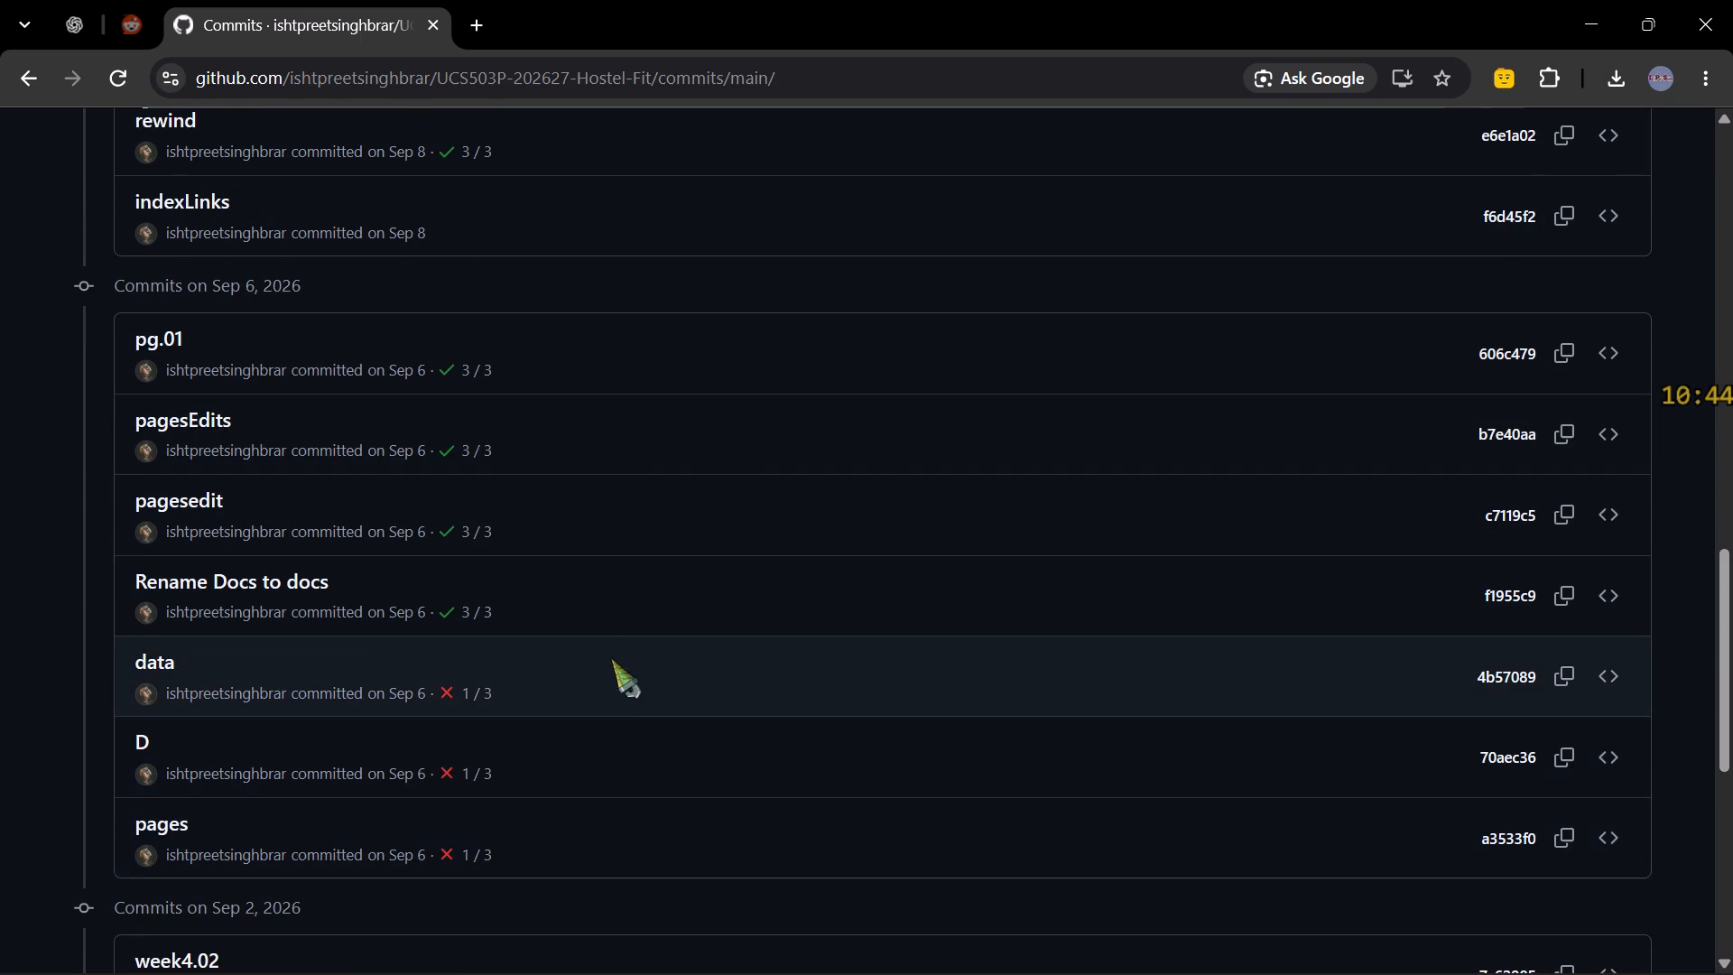
pyautogui.hscroll(2, 575, 731)
# Check the contents of the repository's docs and journals folders and return to the repository root.
pyautogui.click(178, 516)
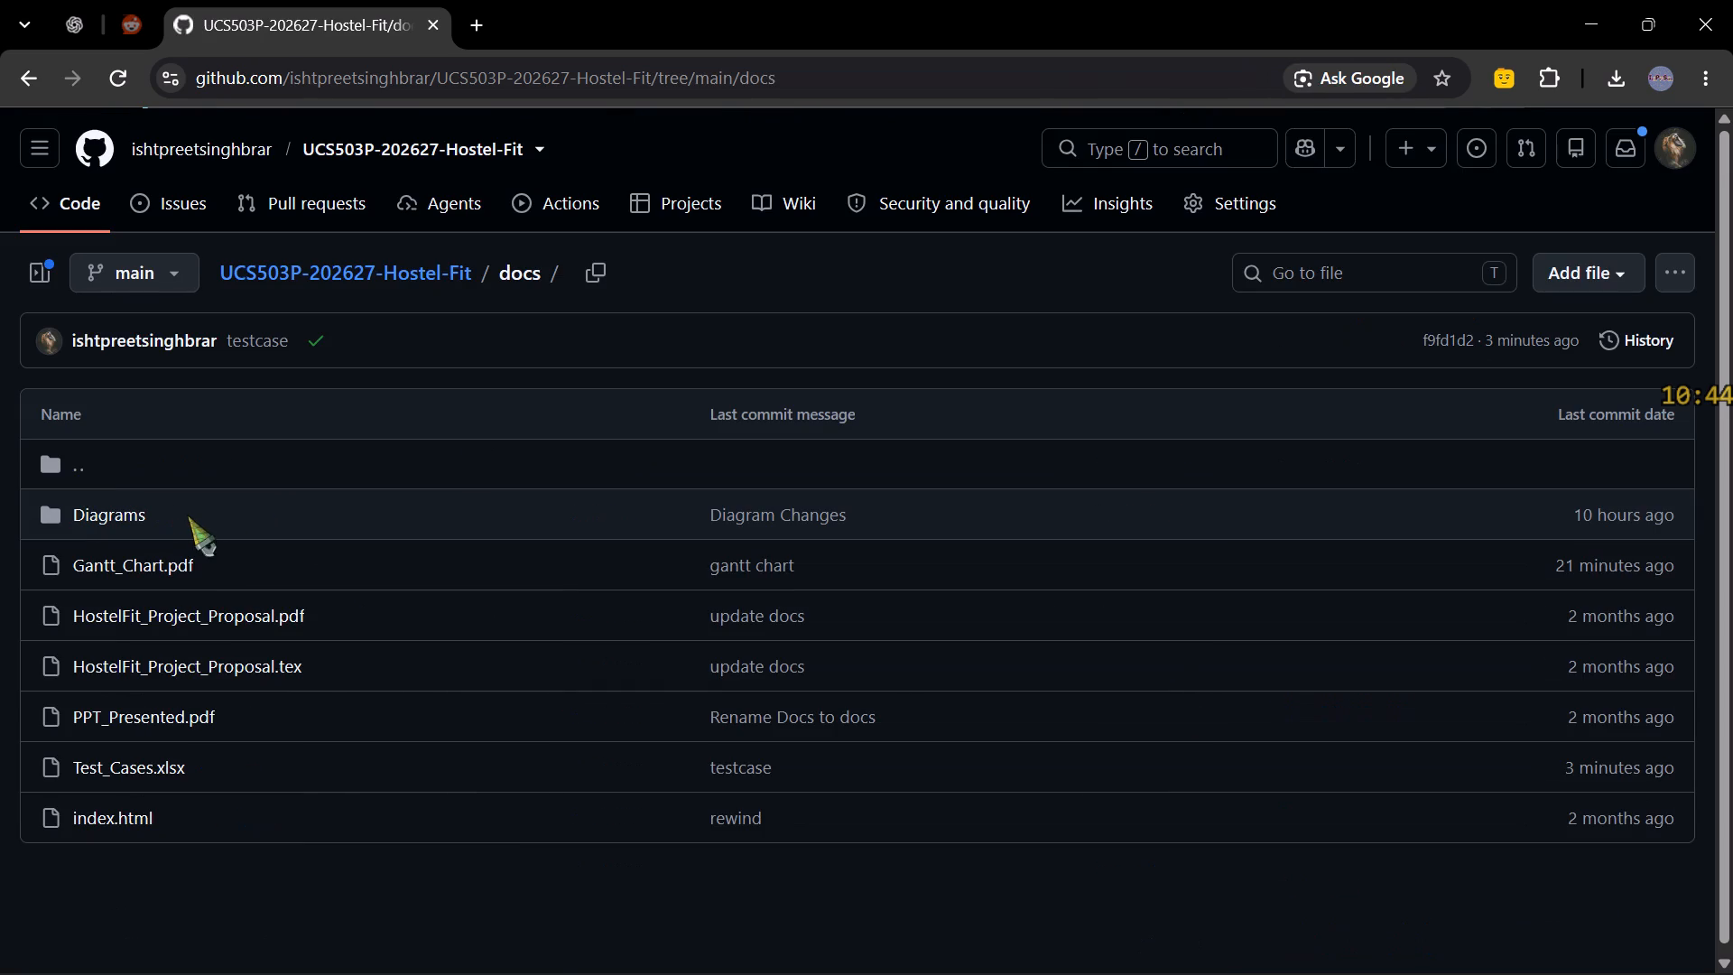
pyautogui.hscroll(4, 187, 515)
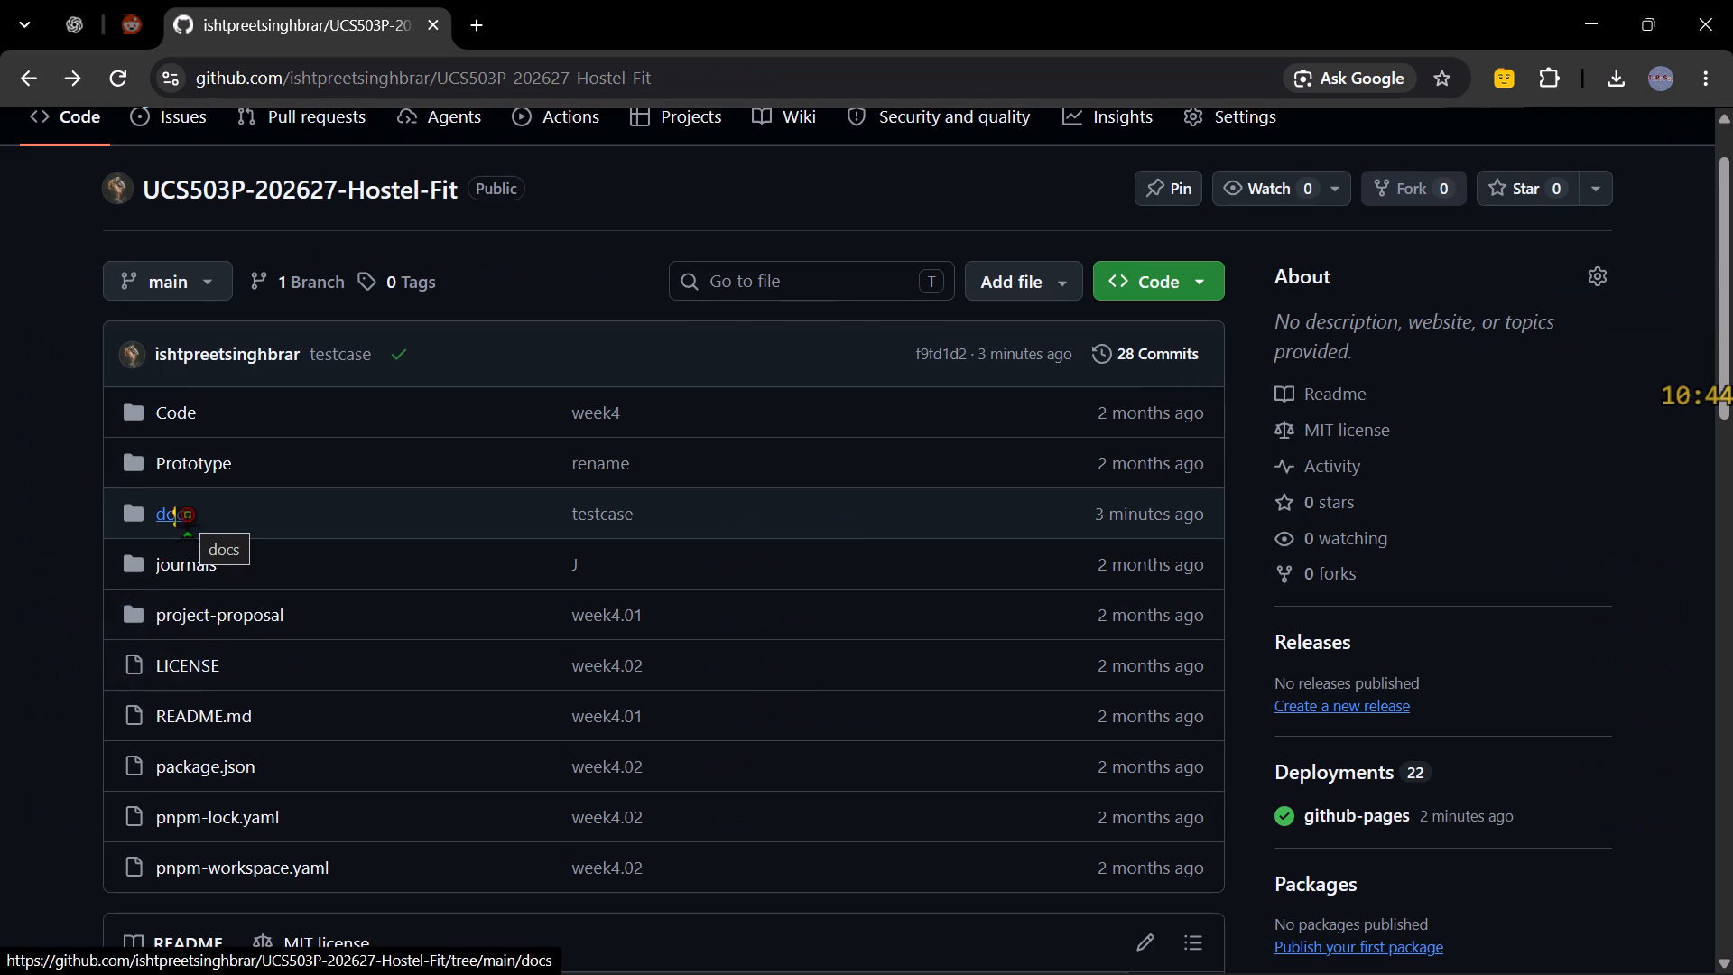
pyautogui.click(178, 514)
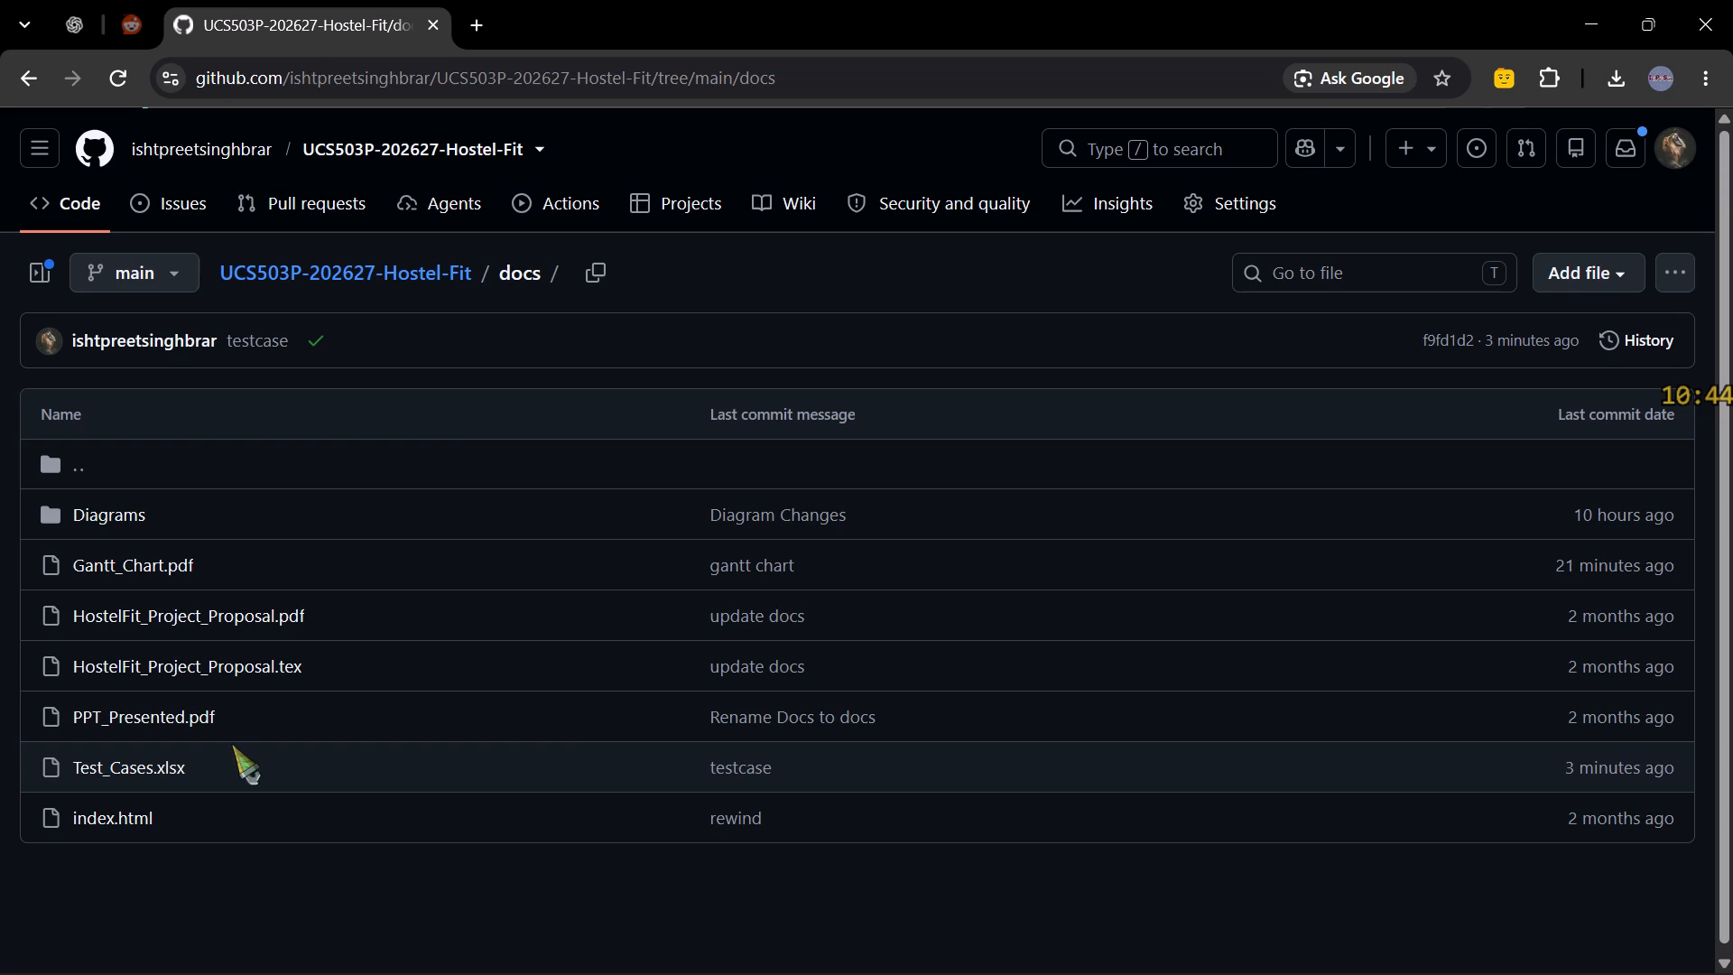
pyautogui.hscroll(9, 231, 743)
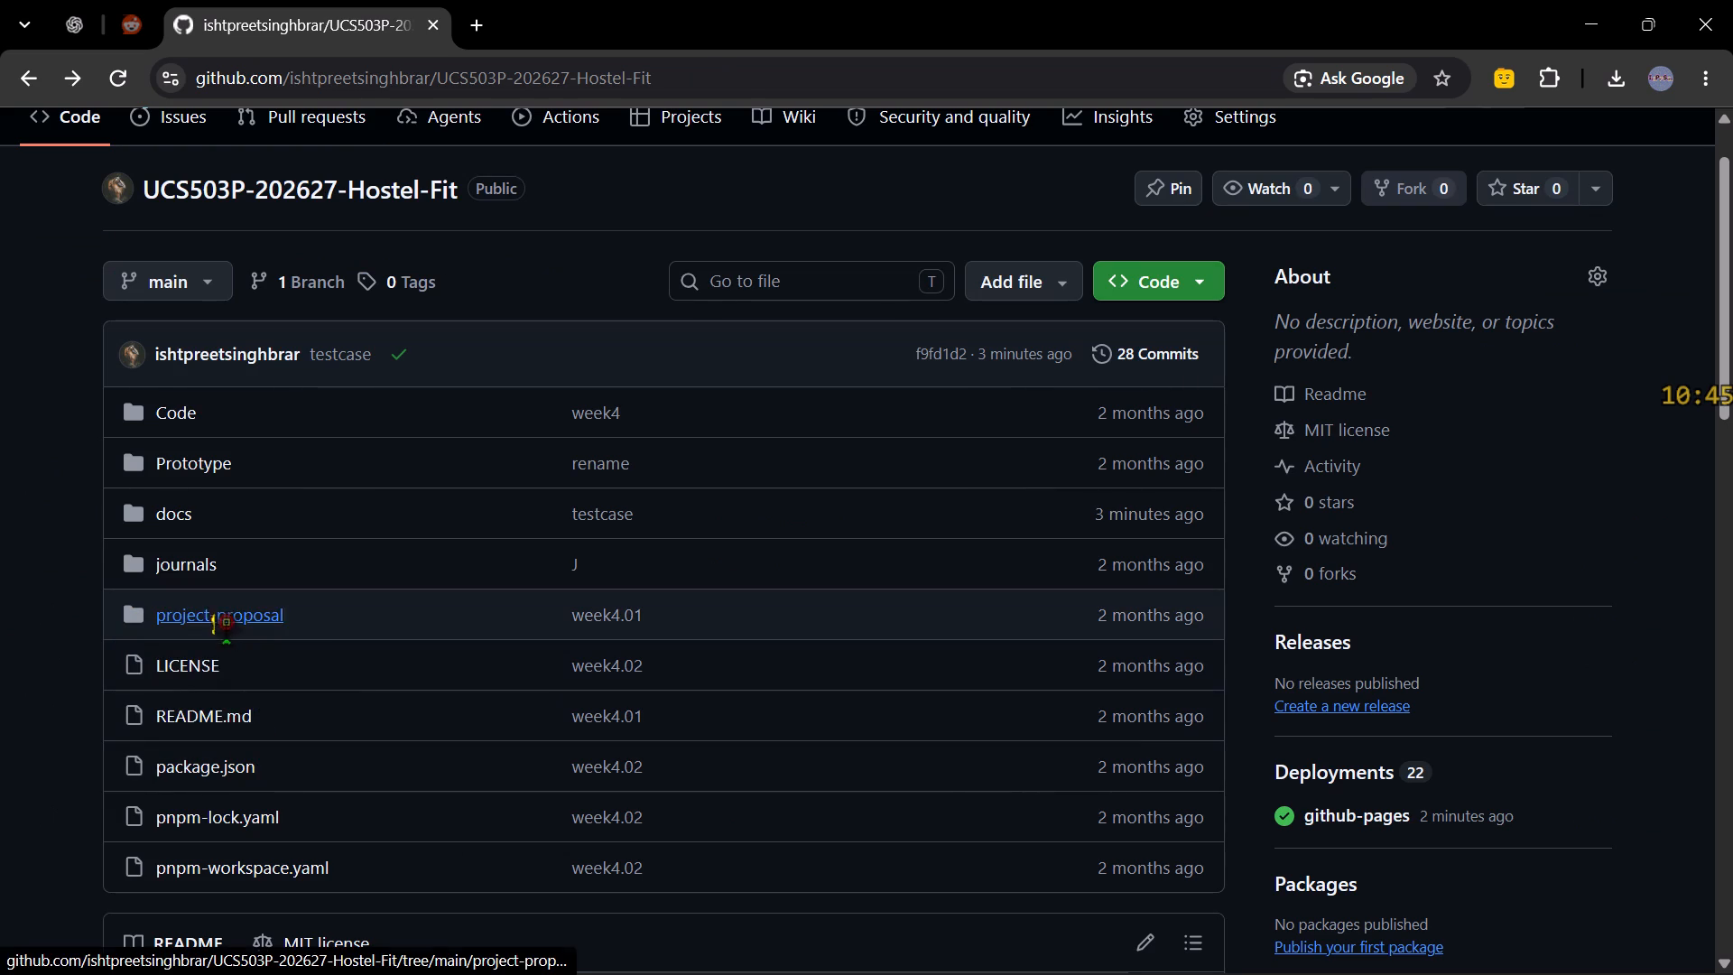
pyautogui.click(191, 565)
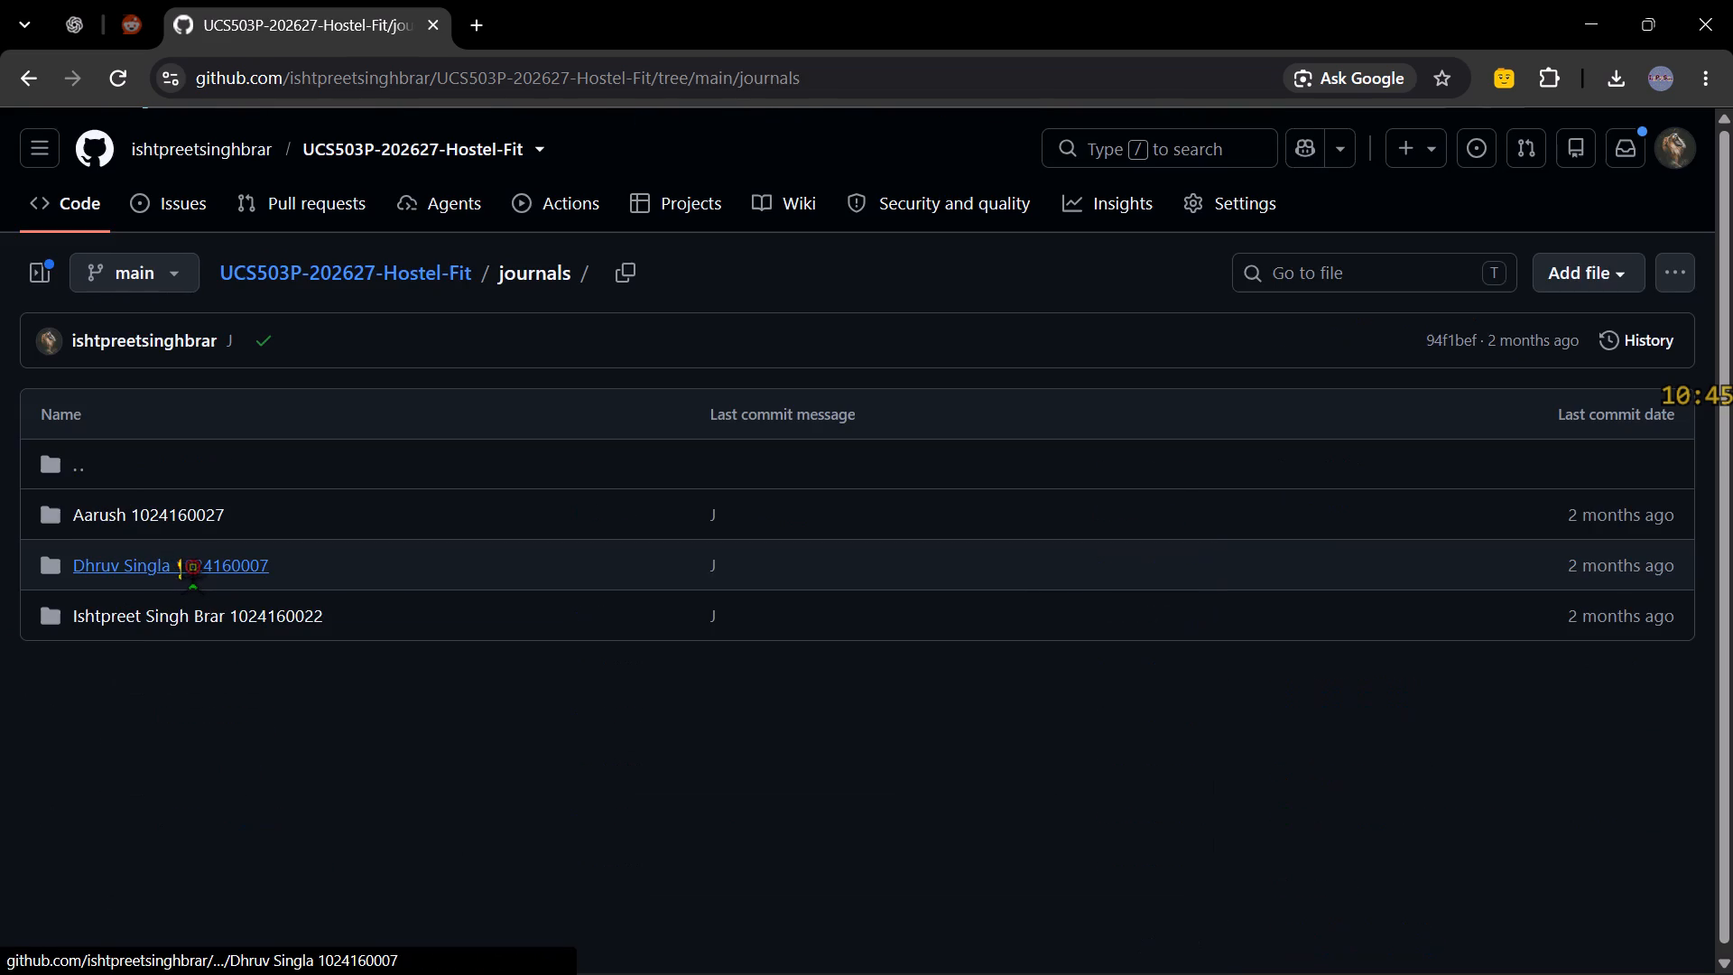
pyautogui.hscroll(9, 192, 567)
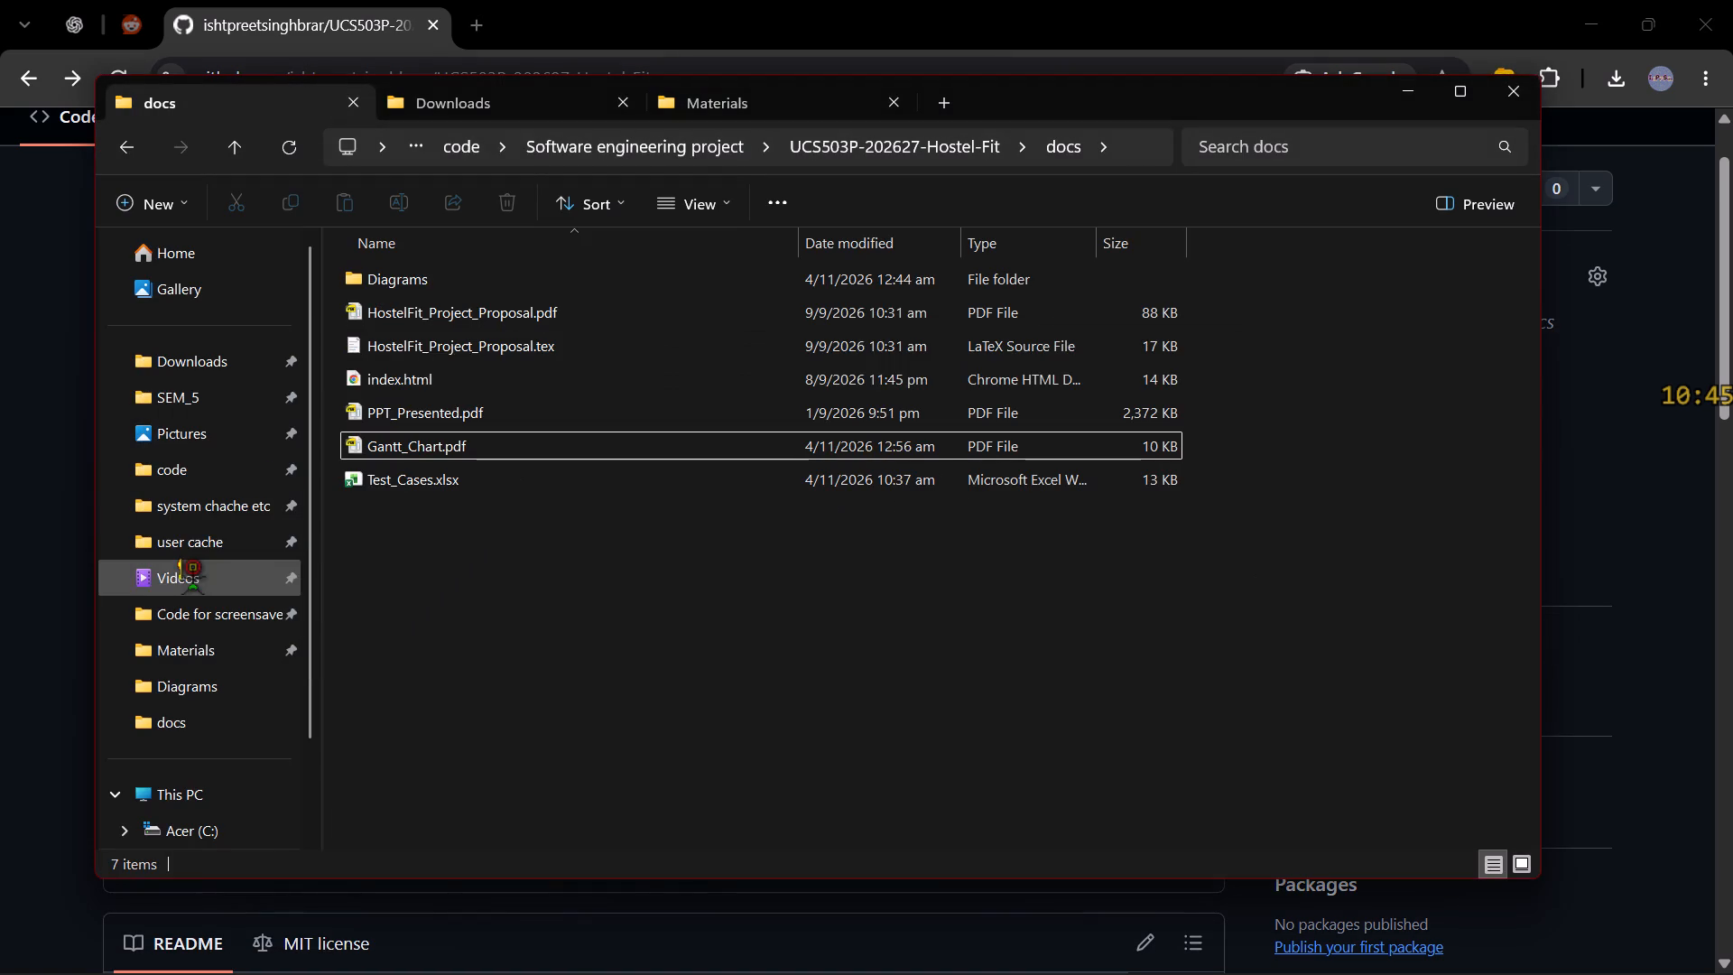
# View the Materials folder of the Software engineering project in File Explorer.
pyautogui.click(768, 101)
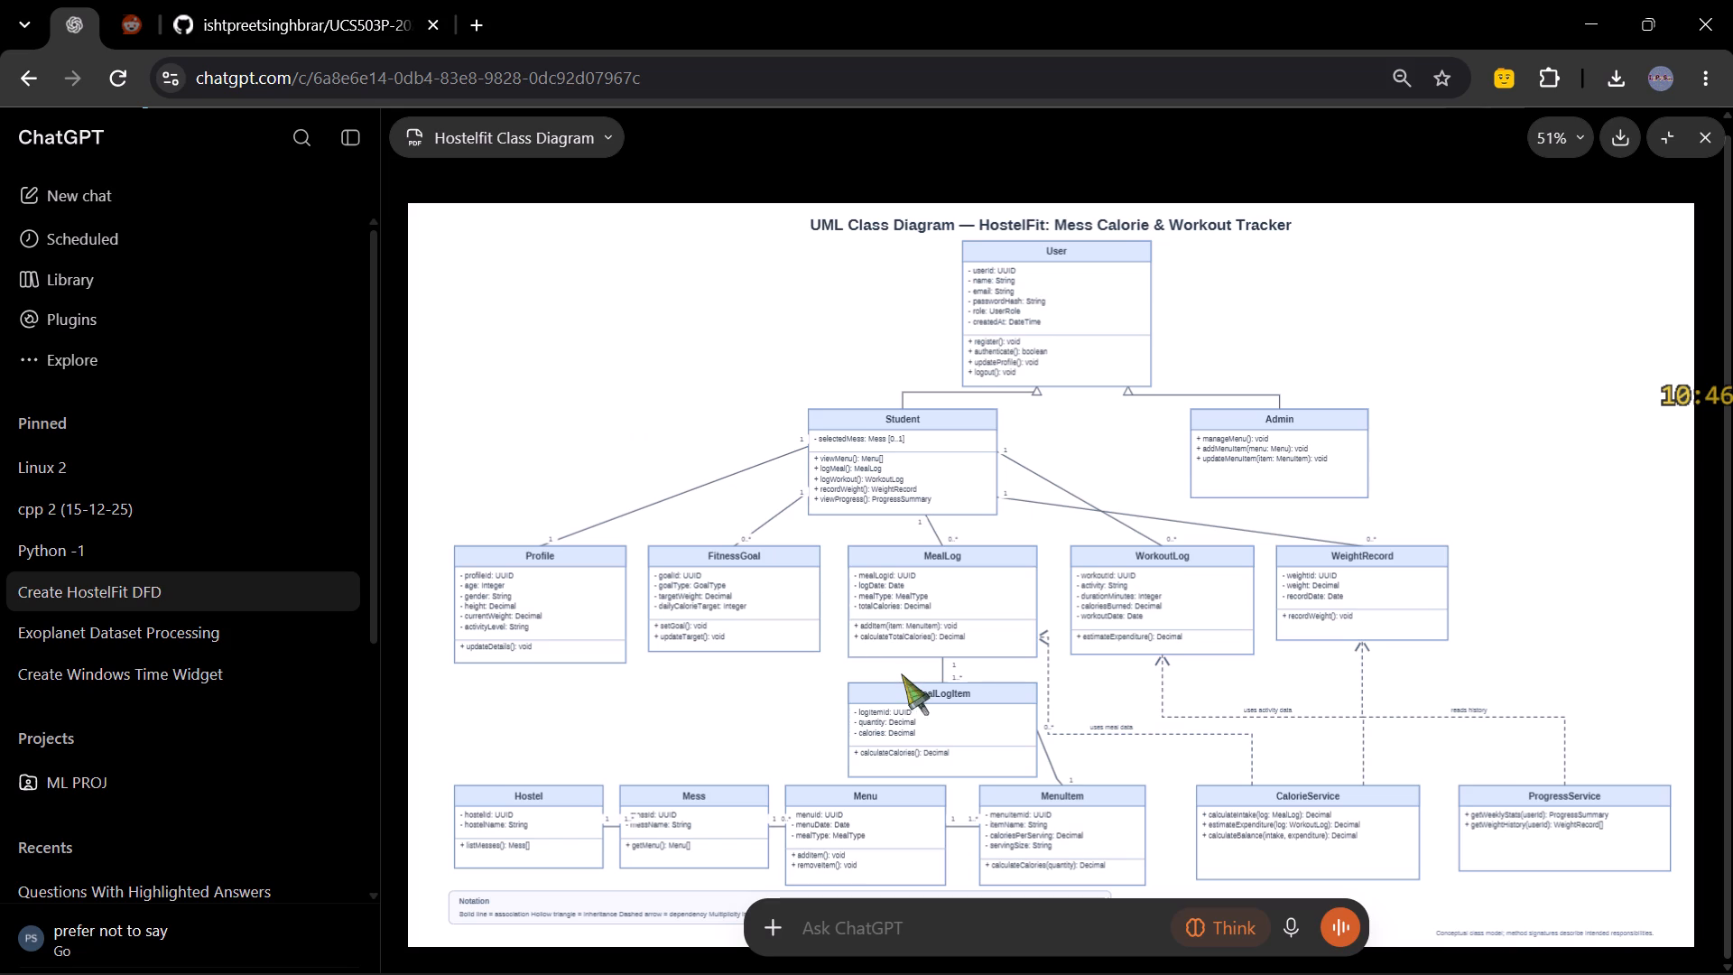
pyautogui.click(901, 673)
pyautogui.click(1708, 129)
# Return to the GitHub repository page and open HostelFit_Gantt_Chart.xlsx from the Materials folder in File Explorer.
pyautogui.click(218, 0)
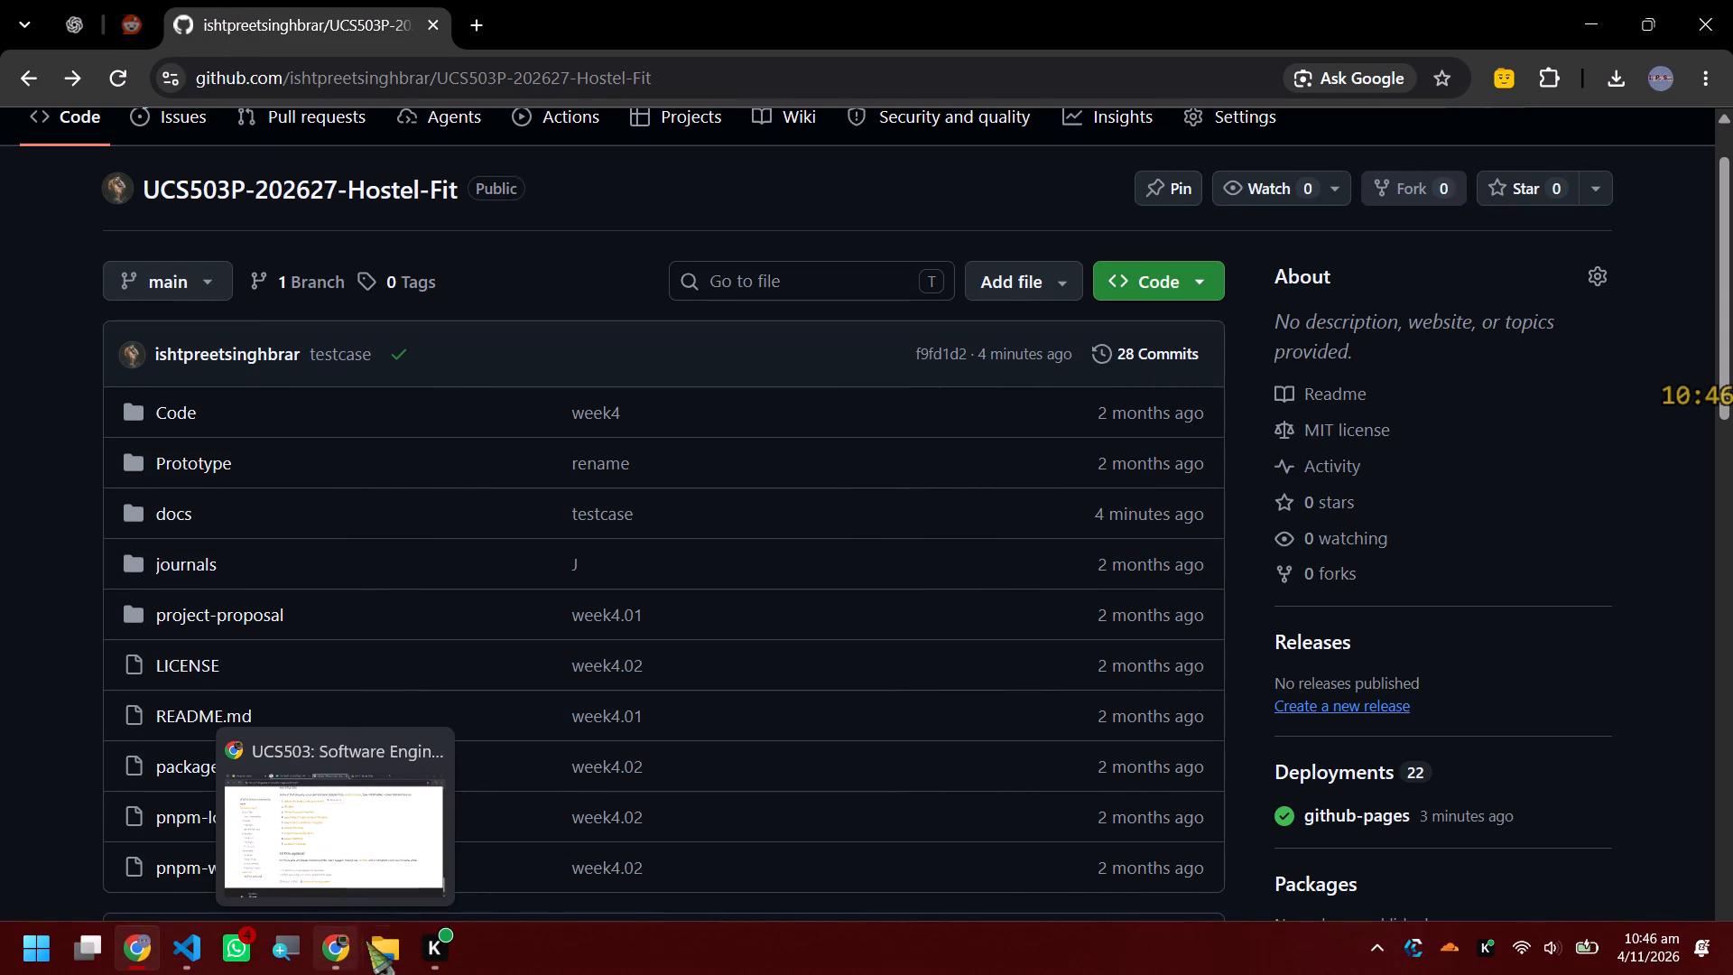
pyautogui.click(366, 956)
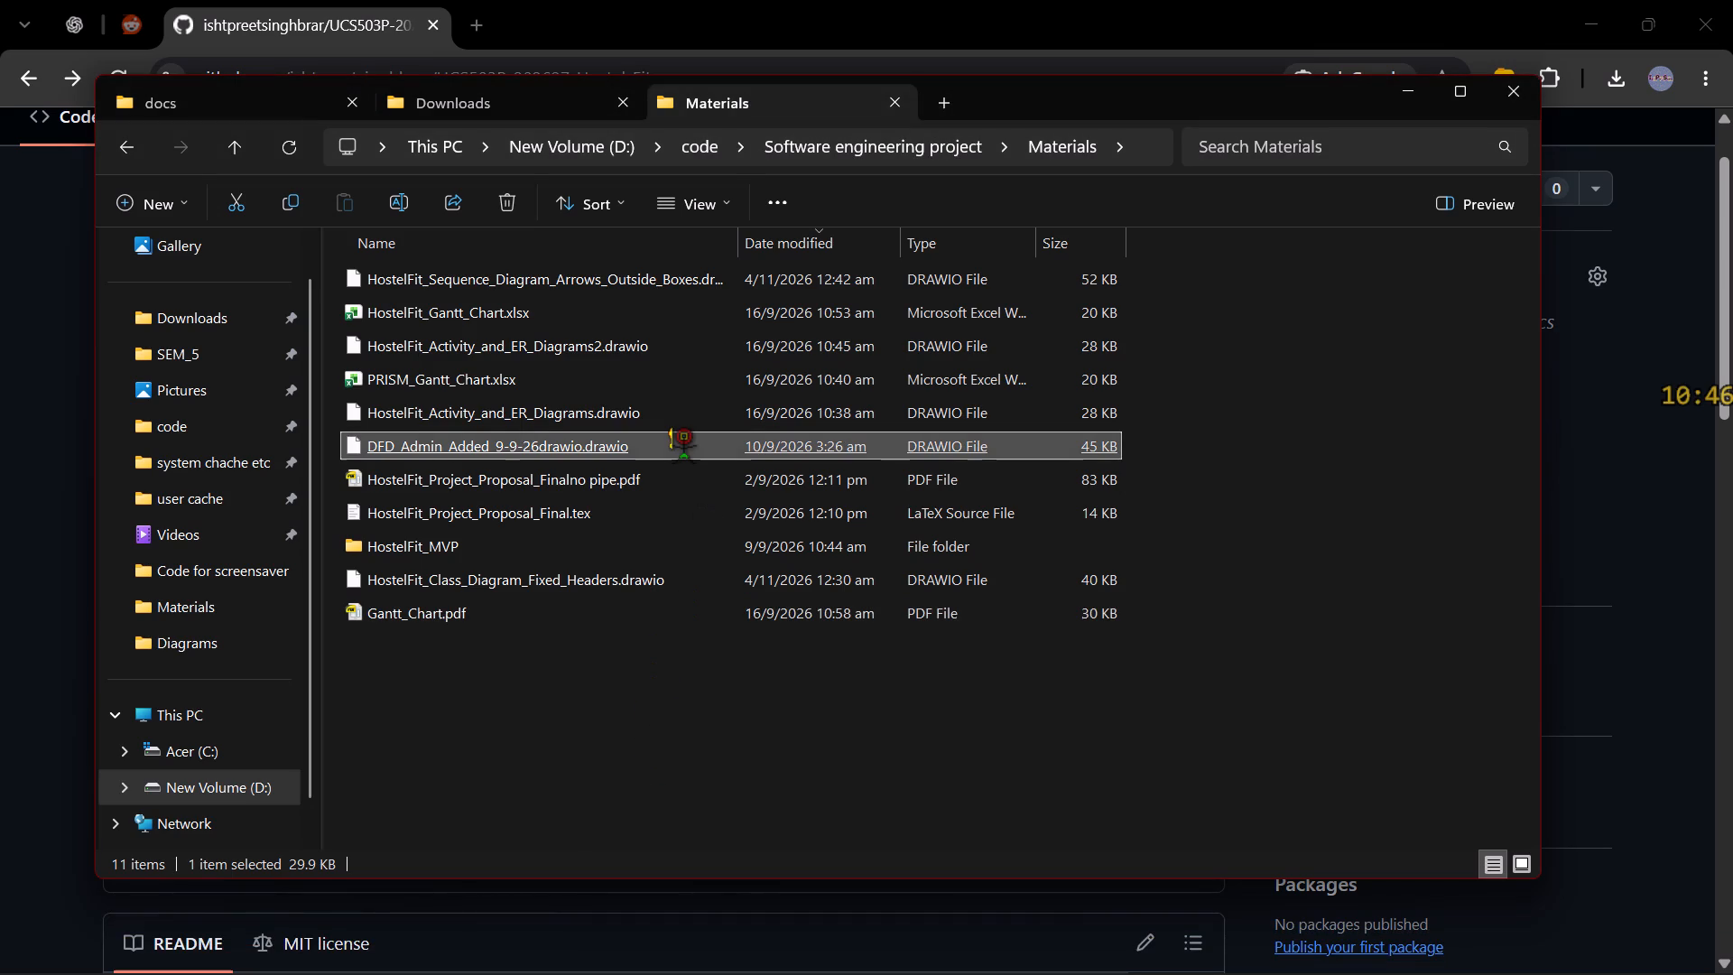
pyautogui.click(724, 311)
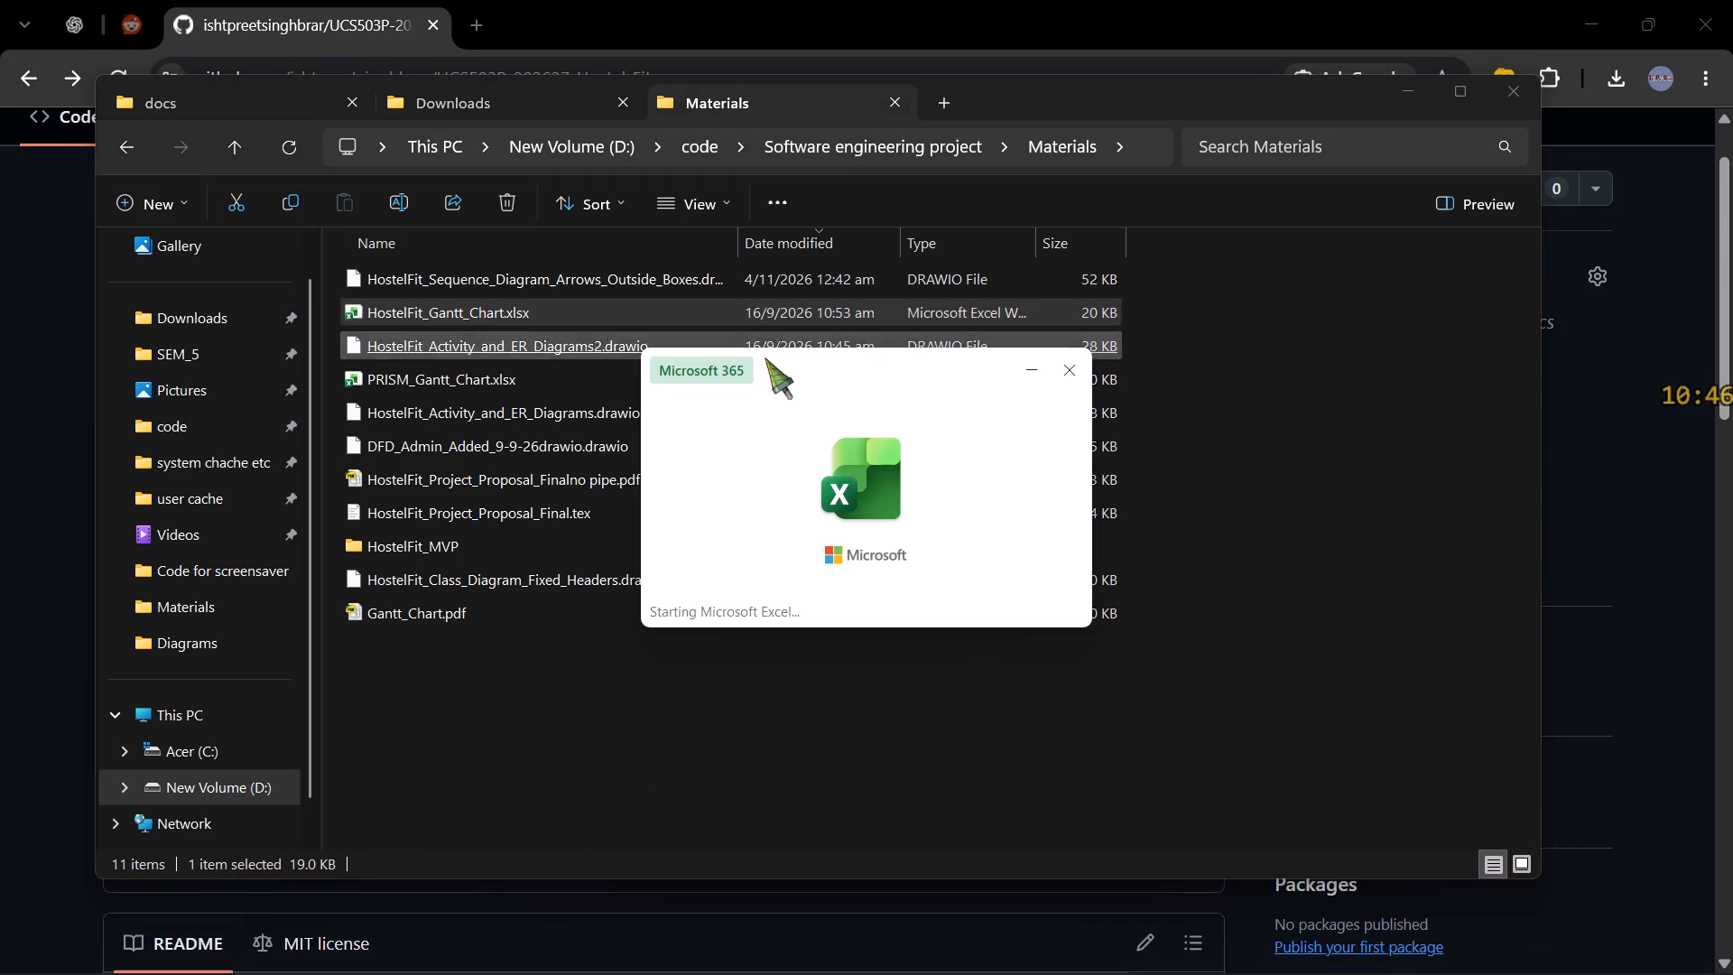
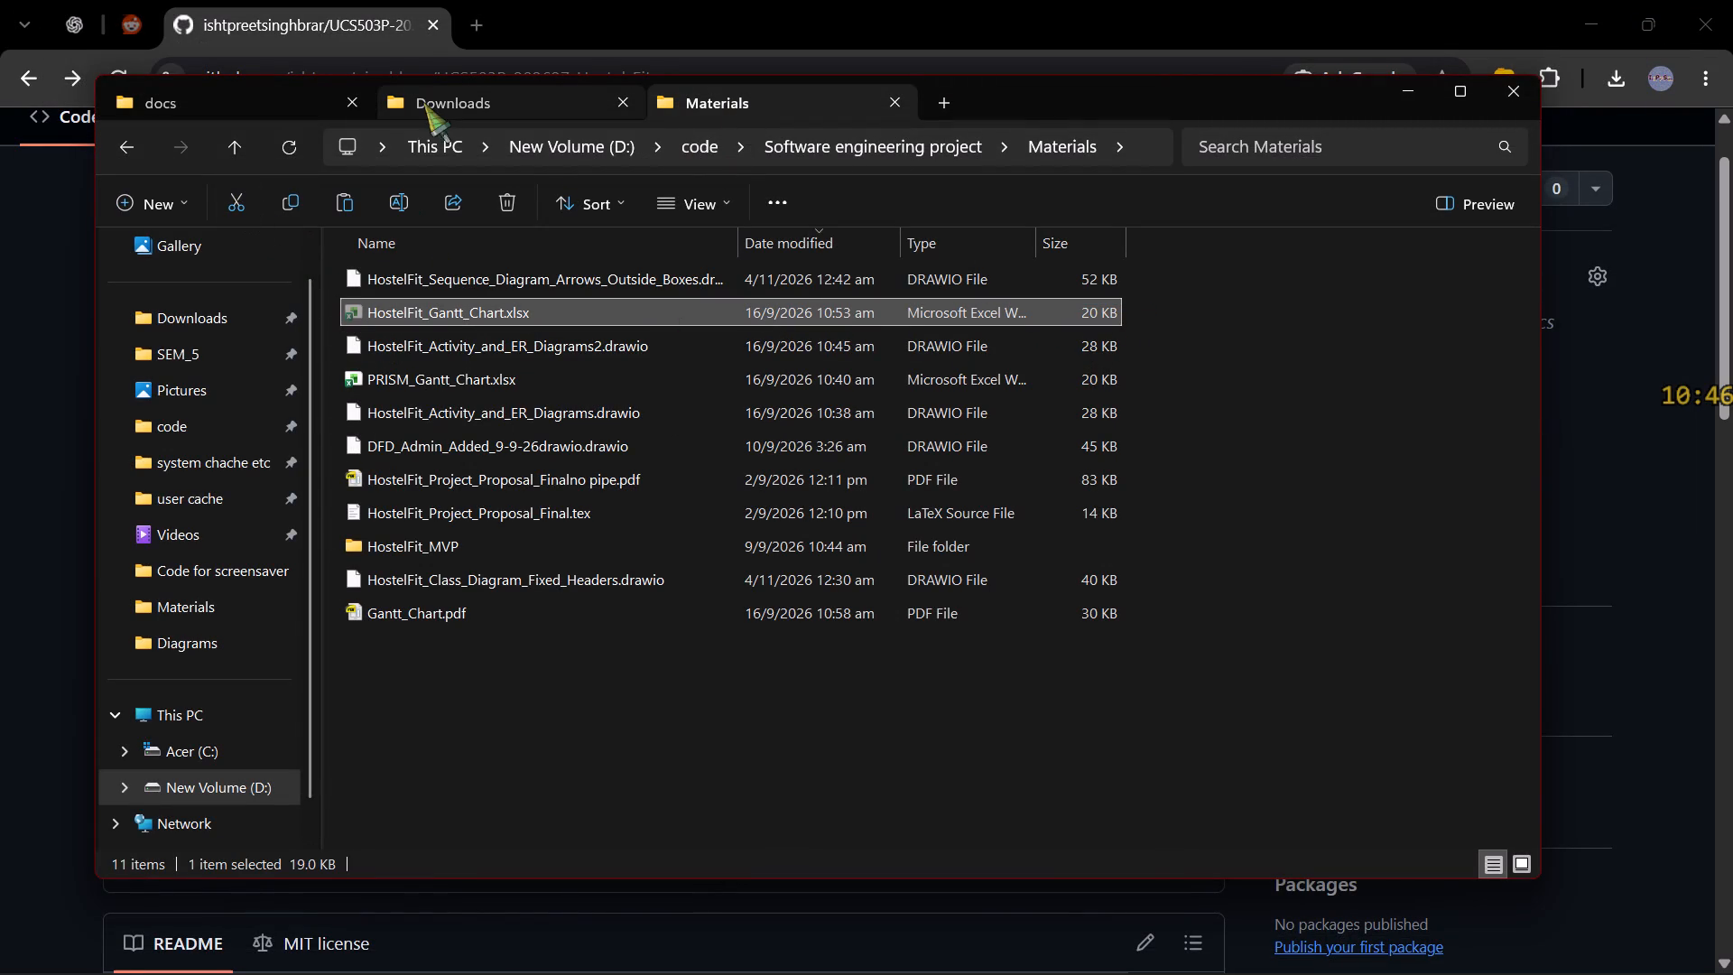
# Permanently delete Test_Case_Template.xlsx from the Downloads folder.
pyautogui.click(1242, 416)
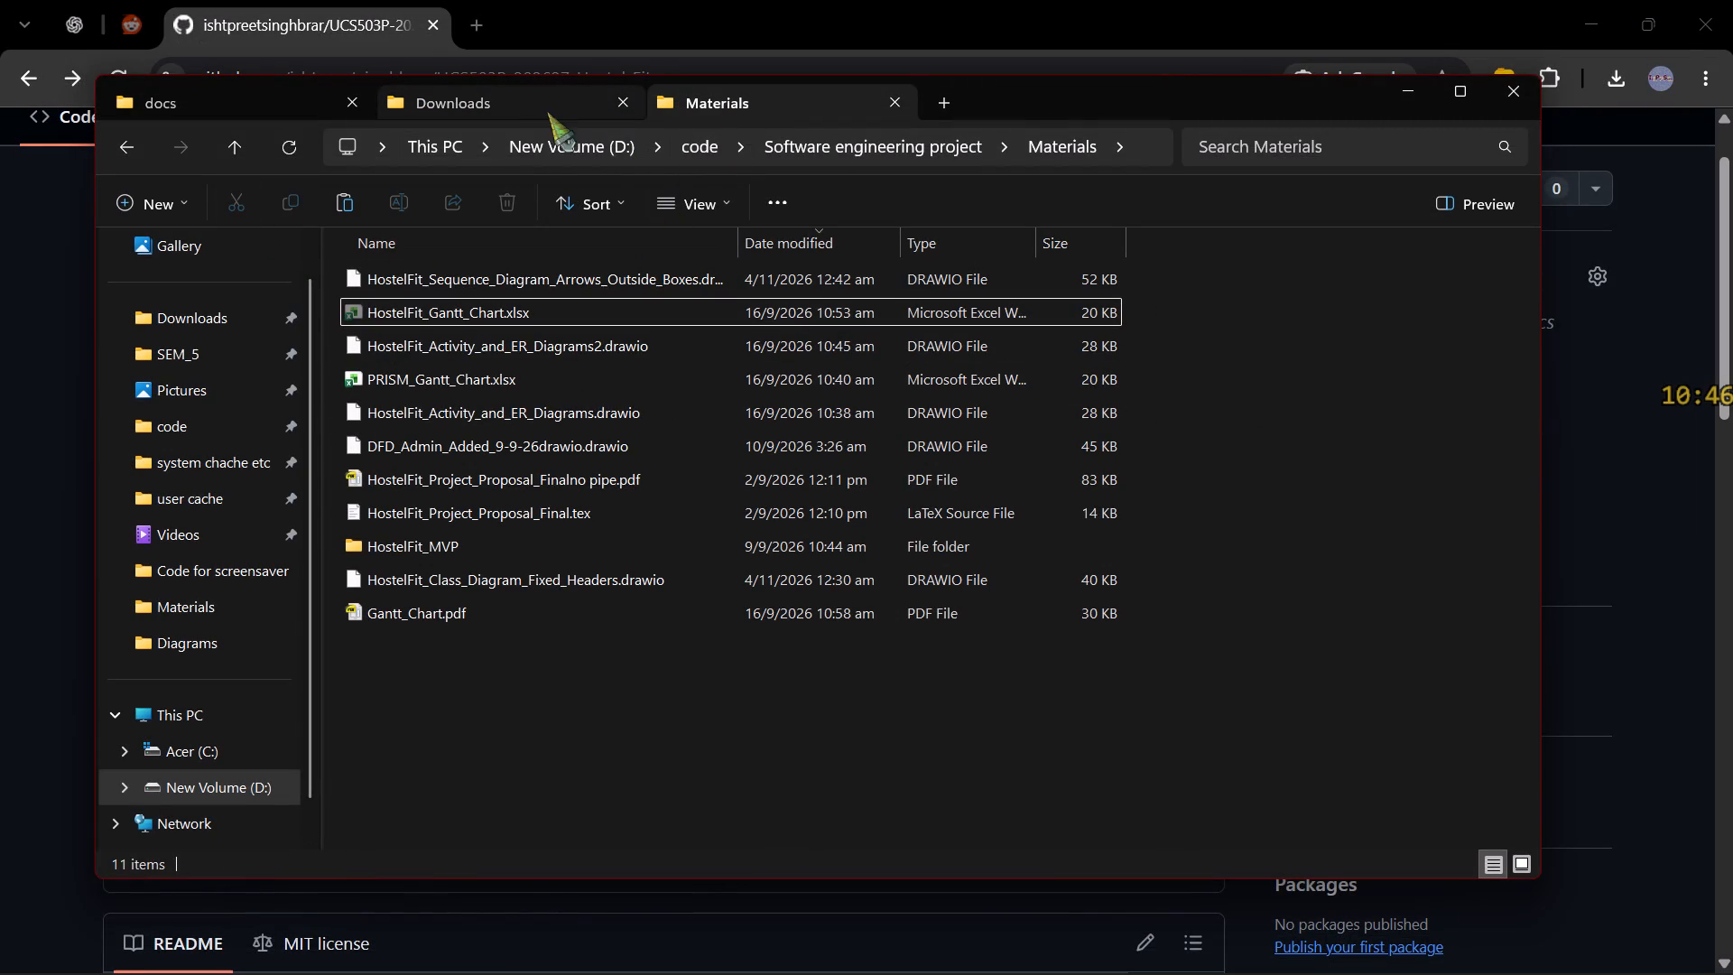
pyautogui.click(513, 102)
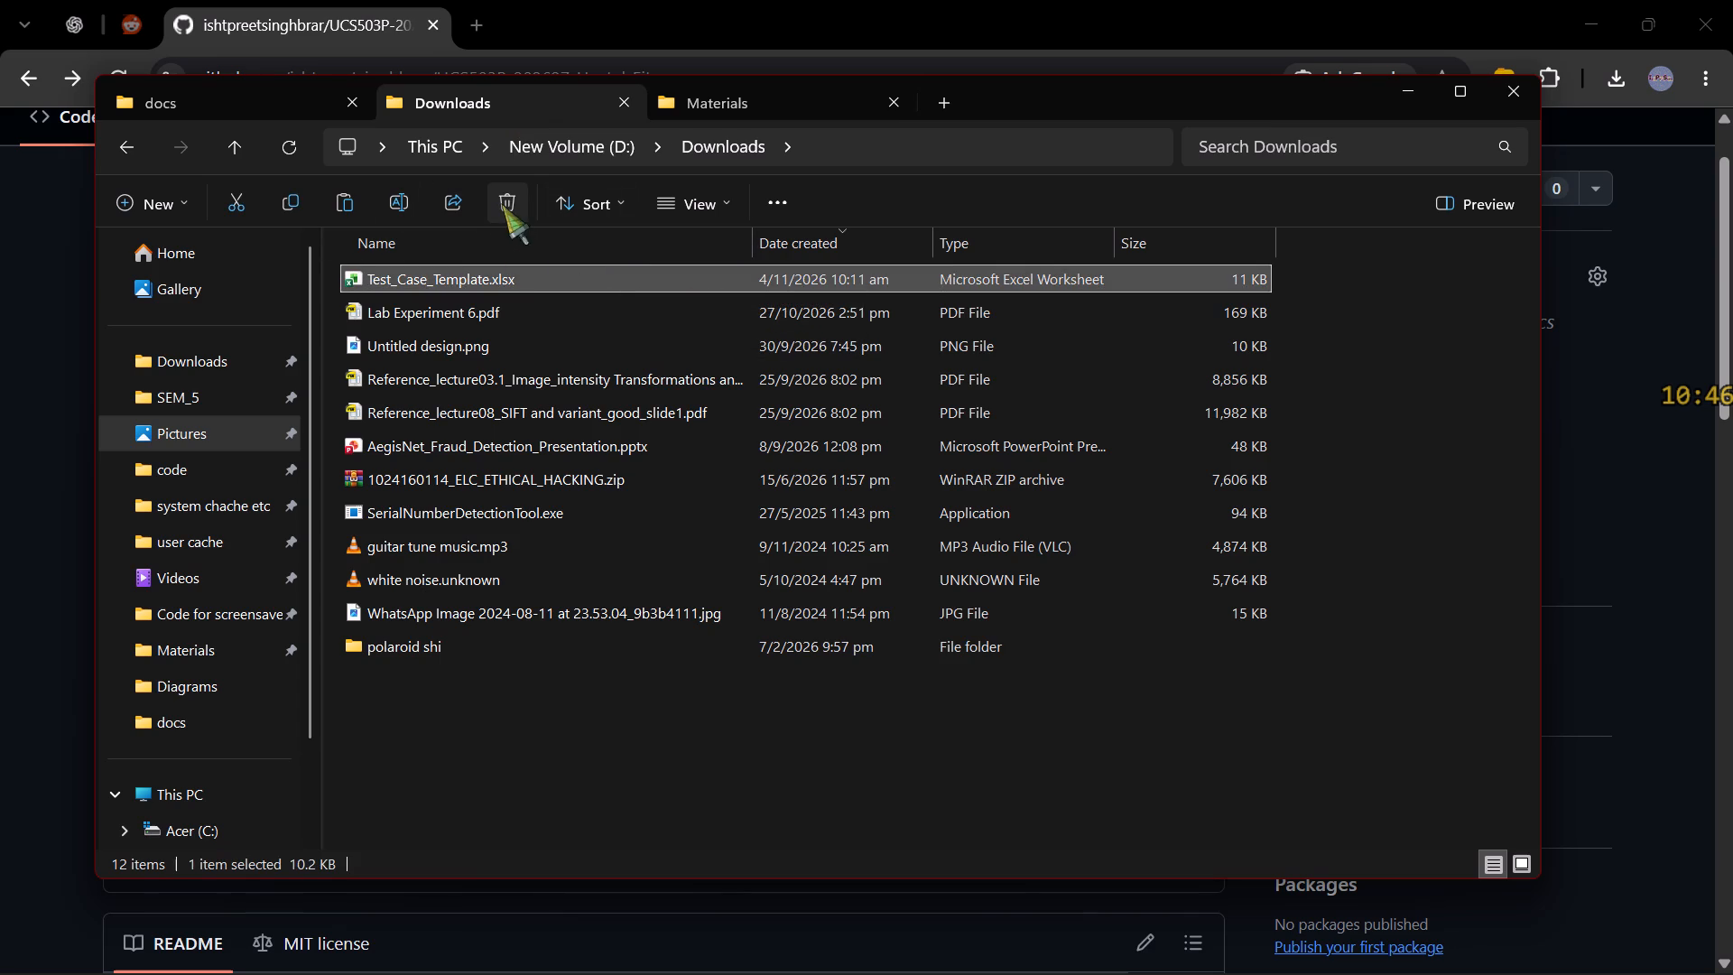
pyautogui.hotkey('shift', 'Delete')
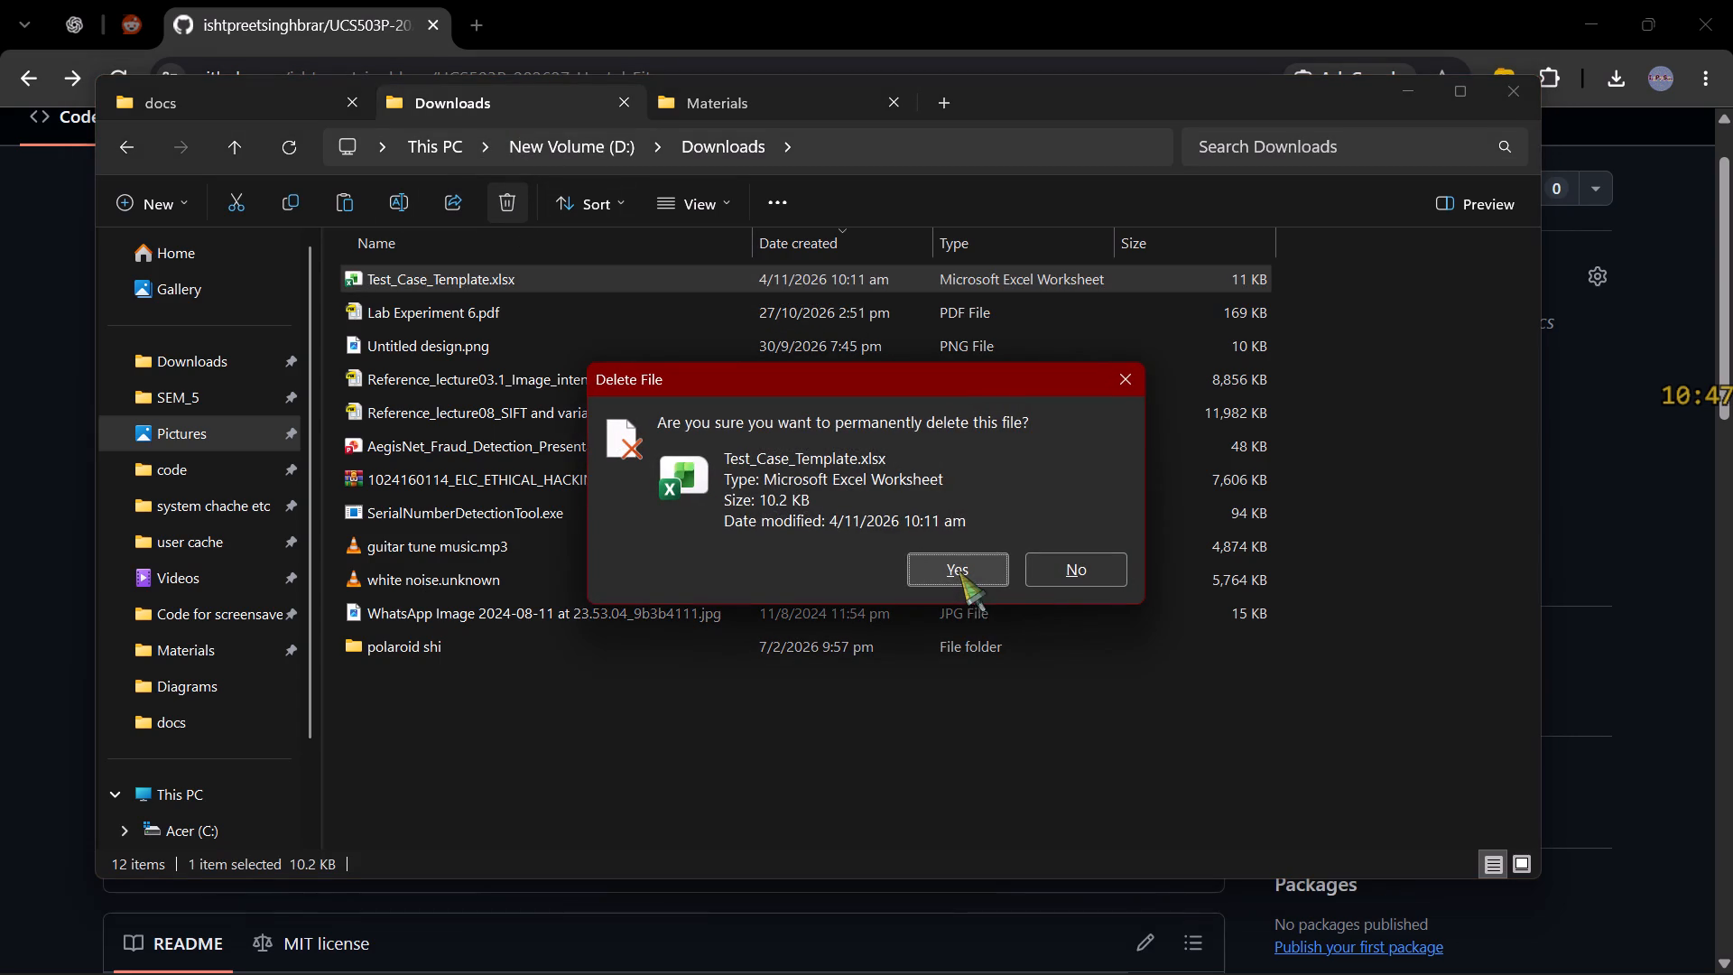
pyautogui.press('Return')
pyautogui.press('Return')
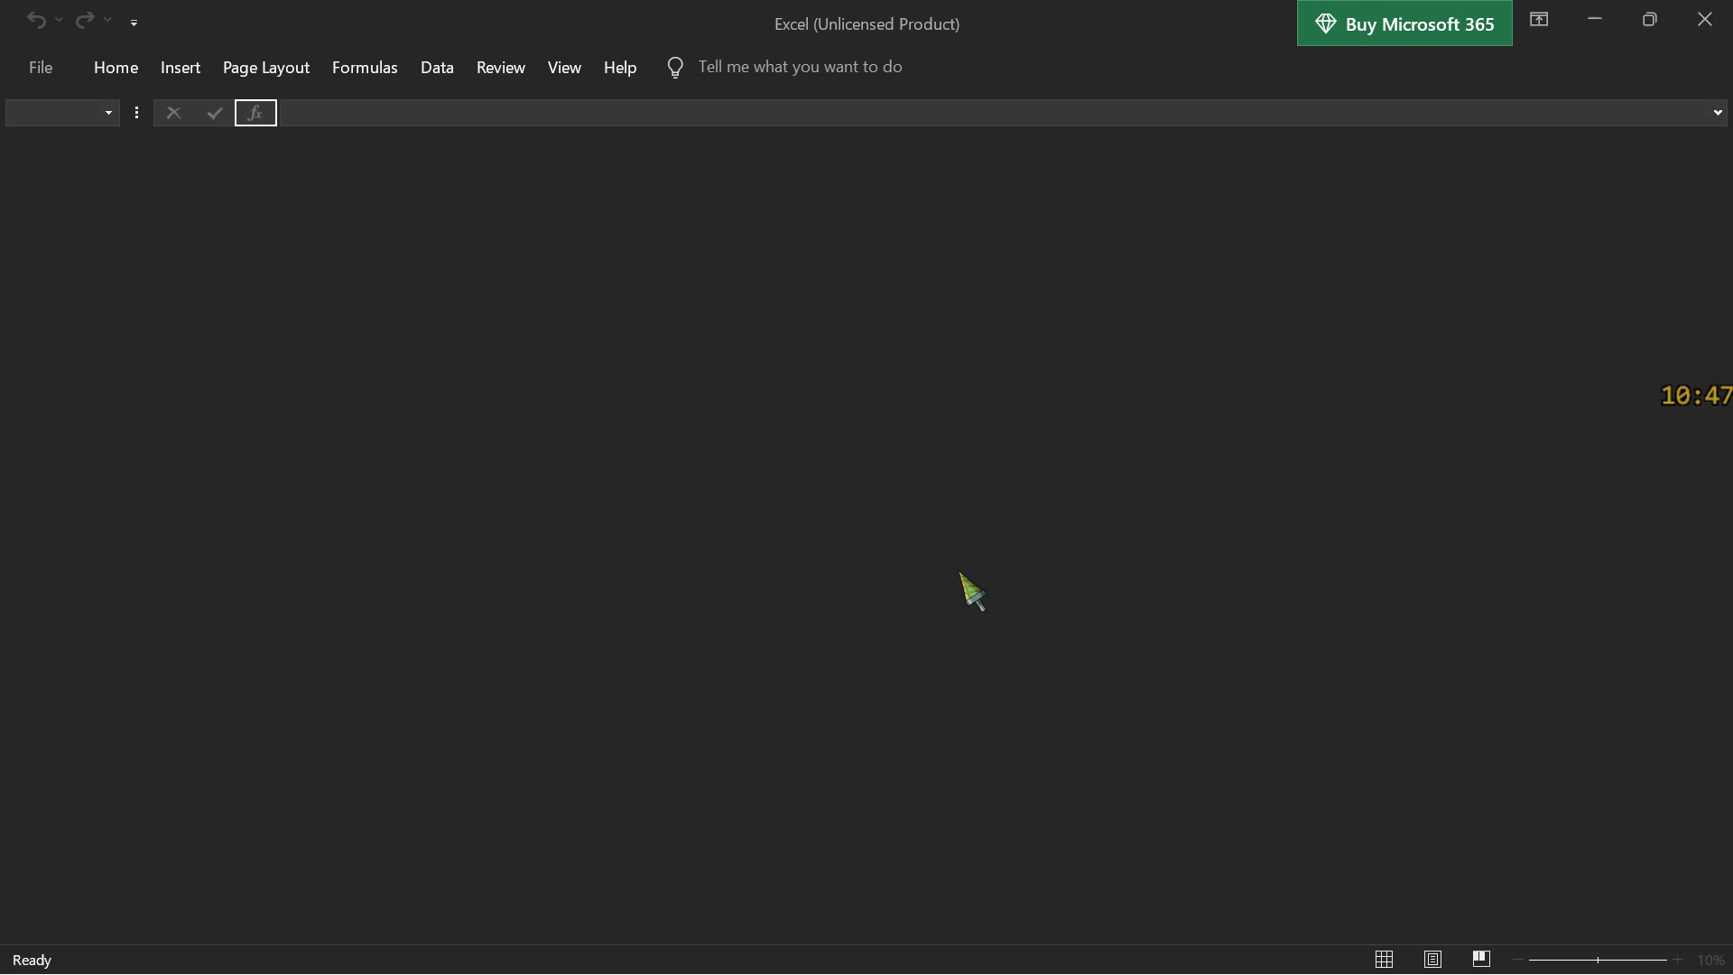
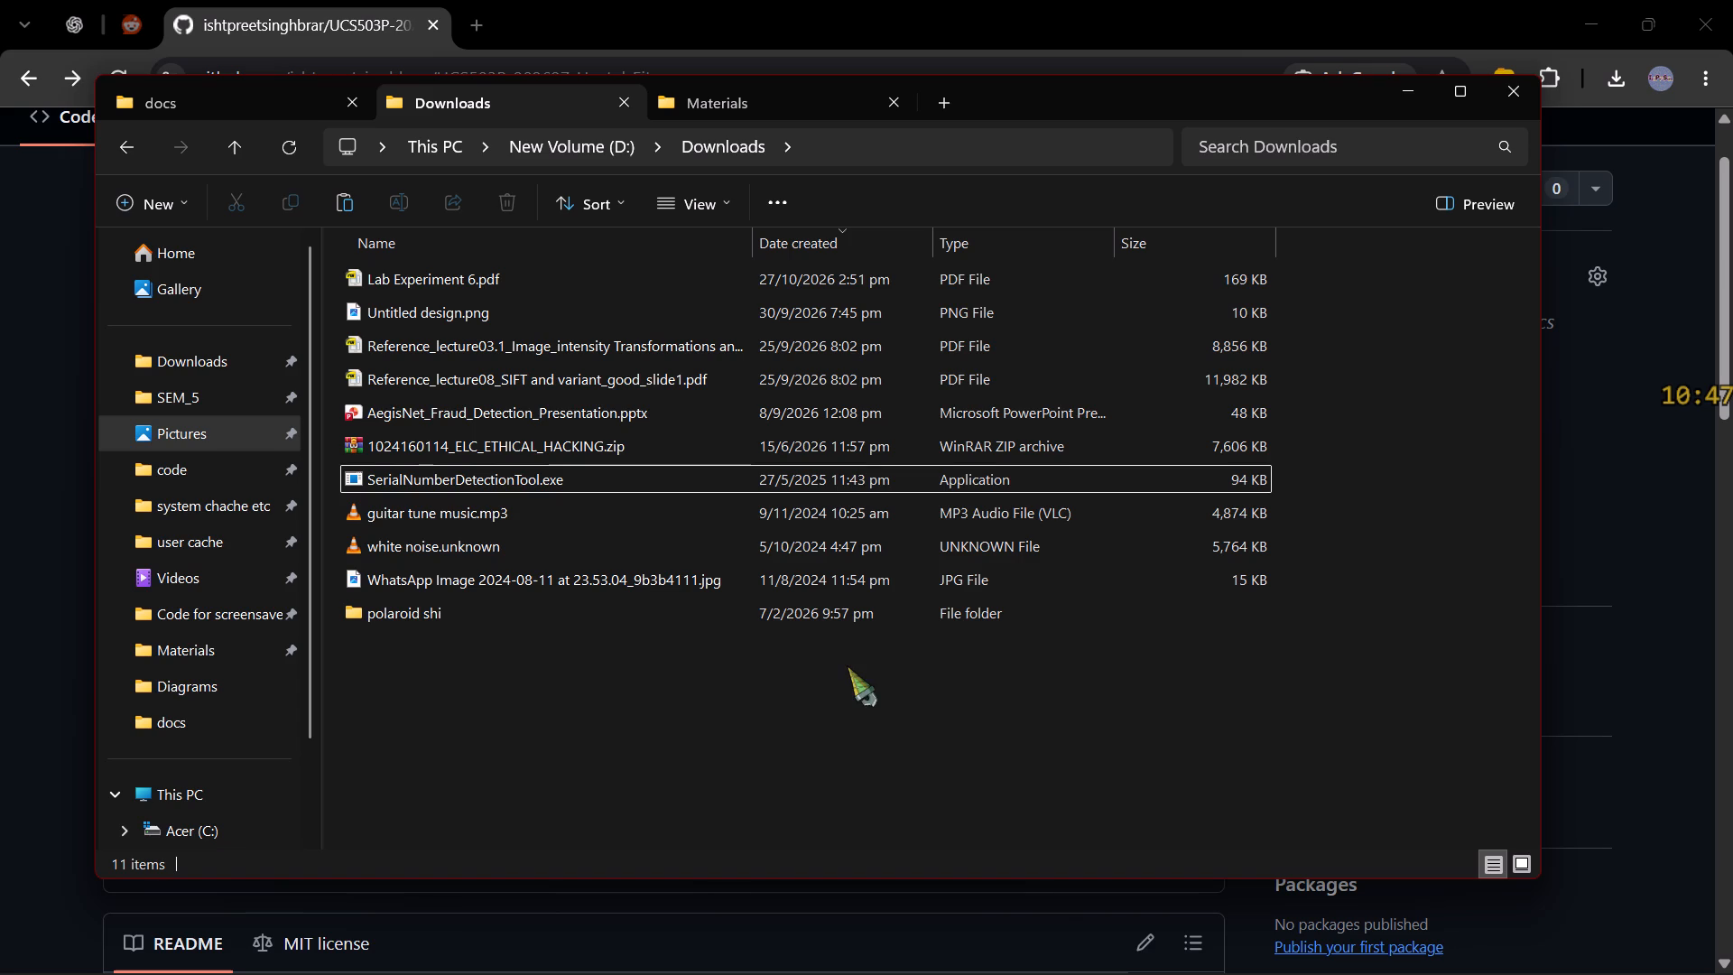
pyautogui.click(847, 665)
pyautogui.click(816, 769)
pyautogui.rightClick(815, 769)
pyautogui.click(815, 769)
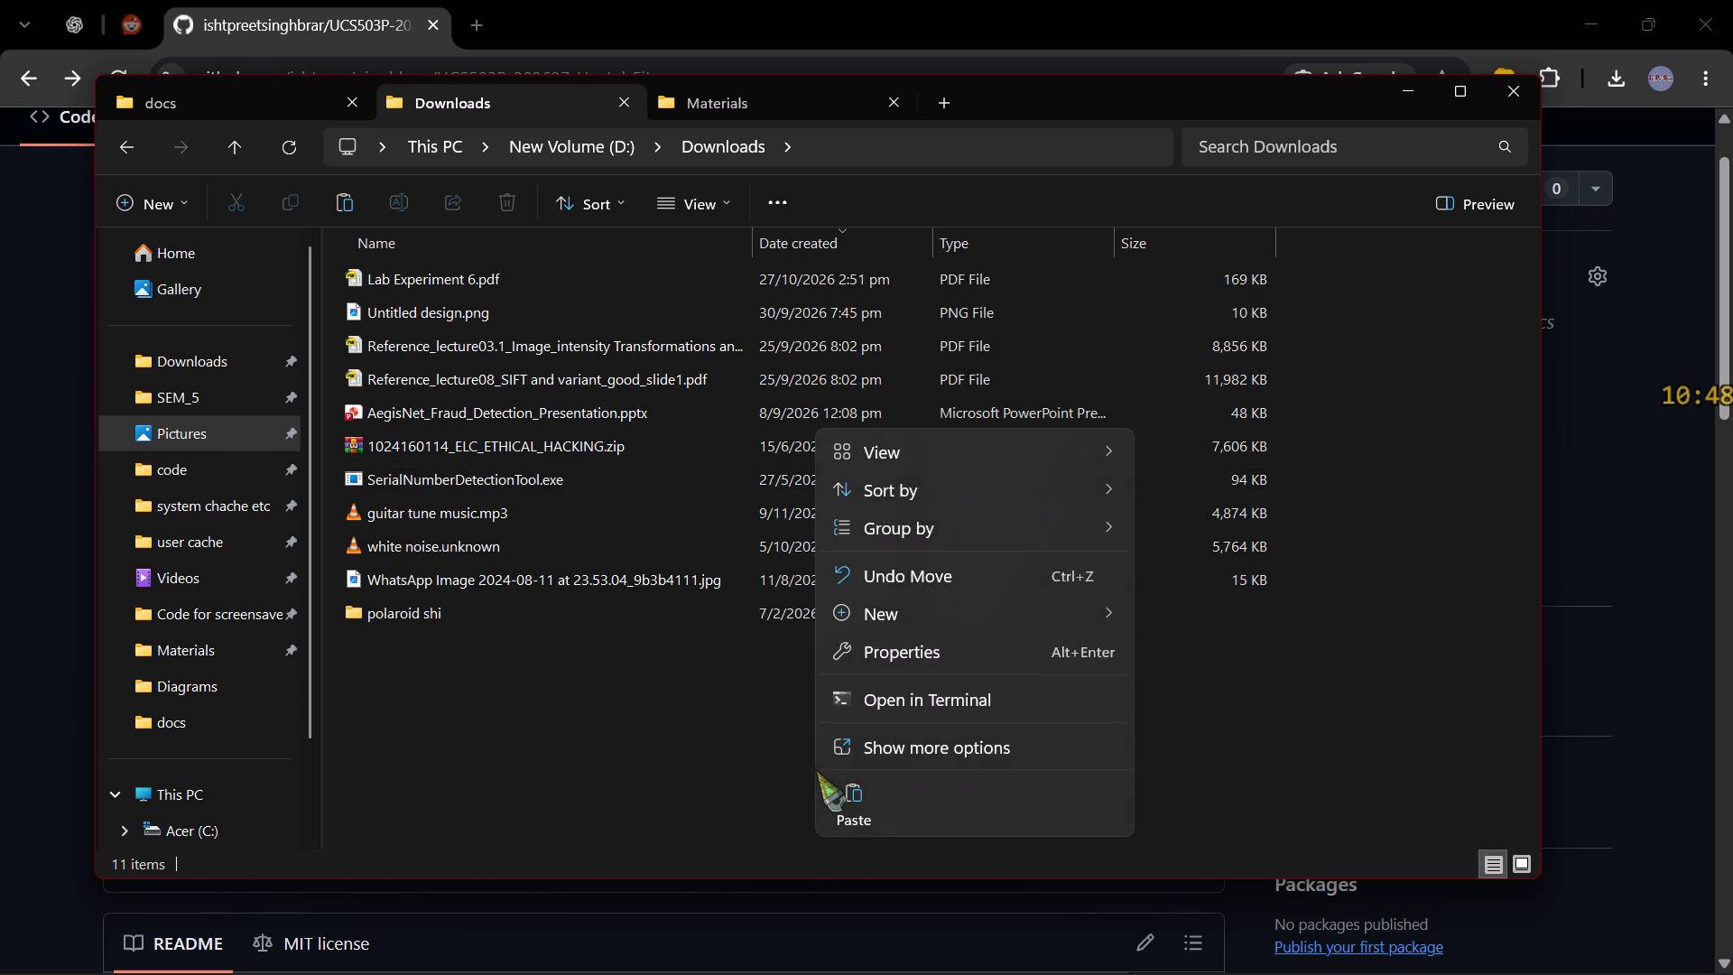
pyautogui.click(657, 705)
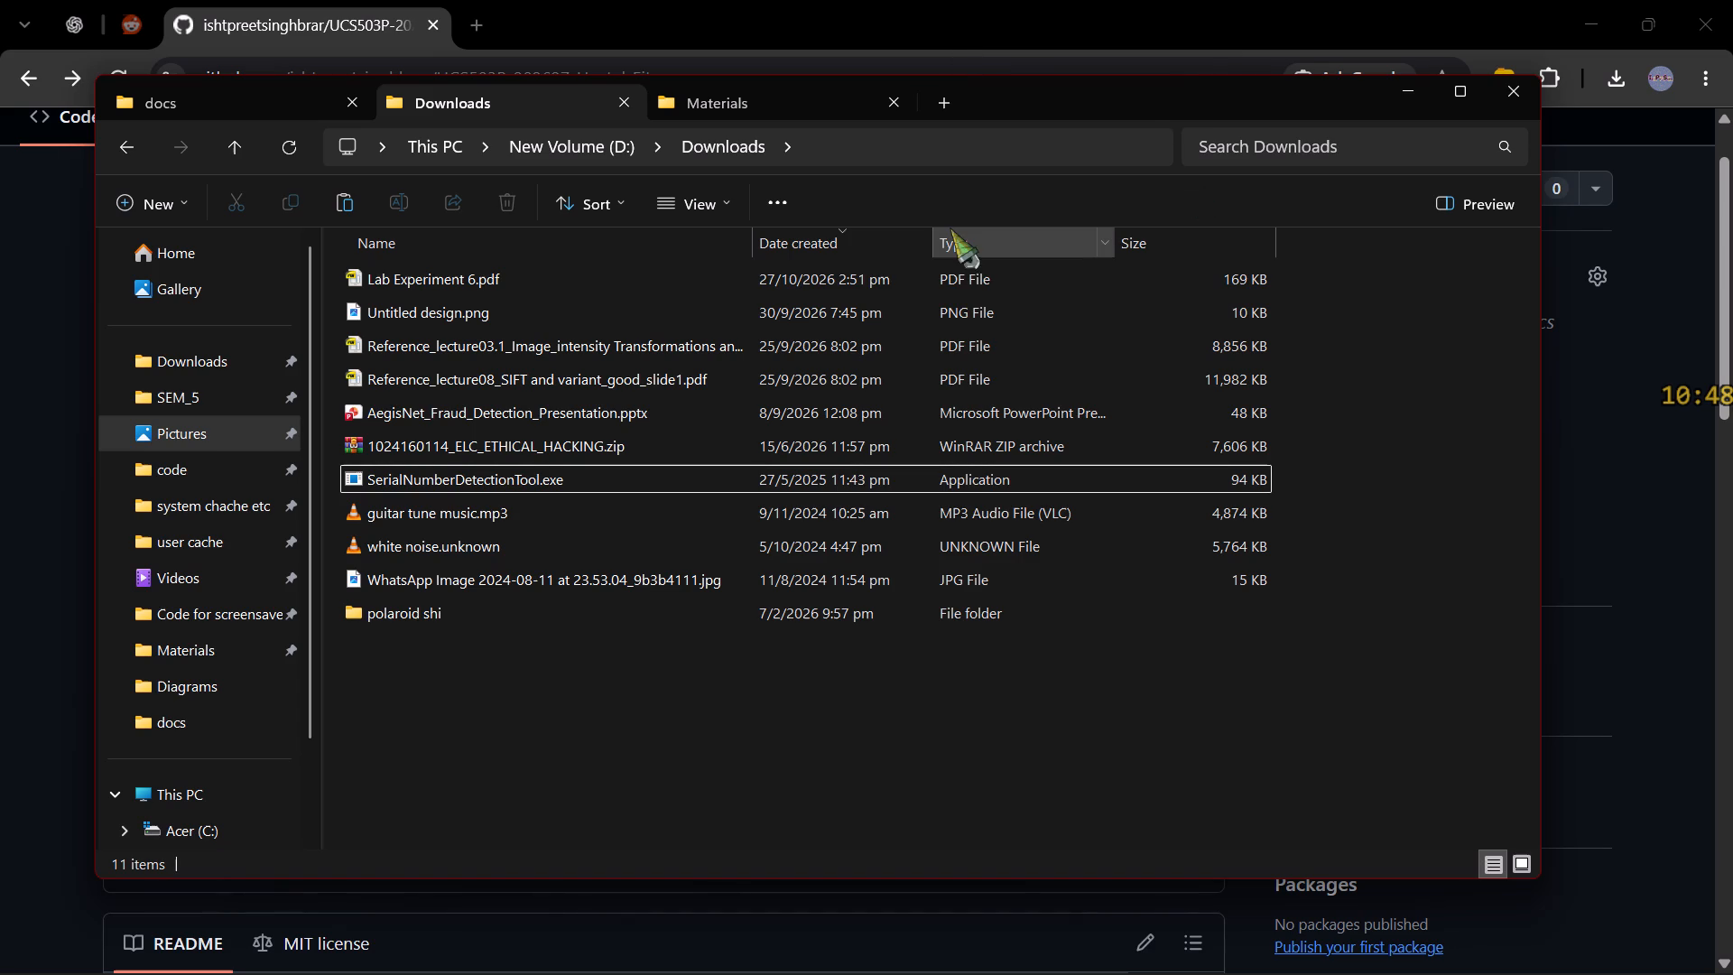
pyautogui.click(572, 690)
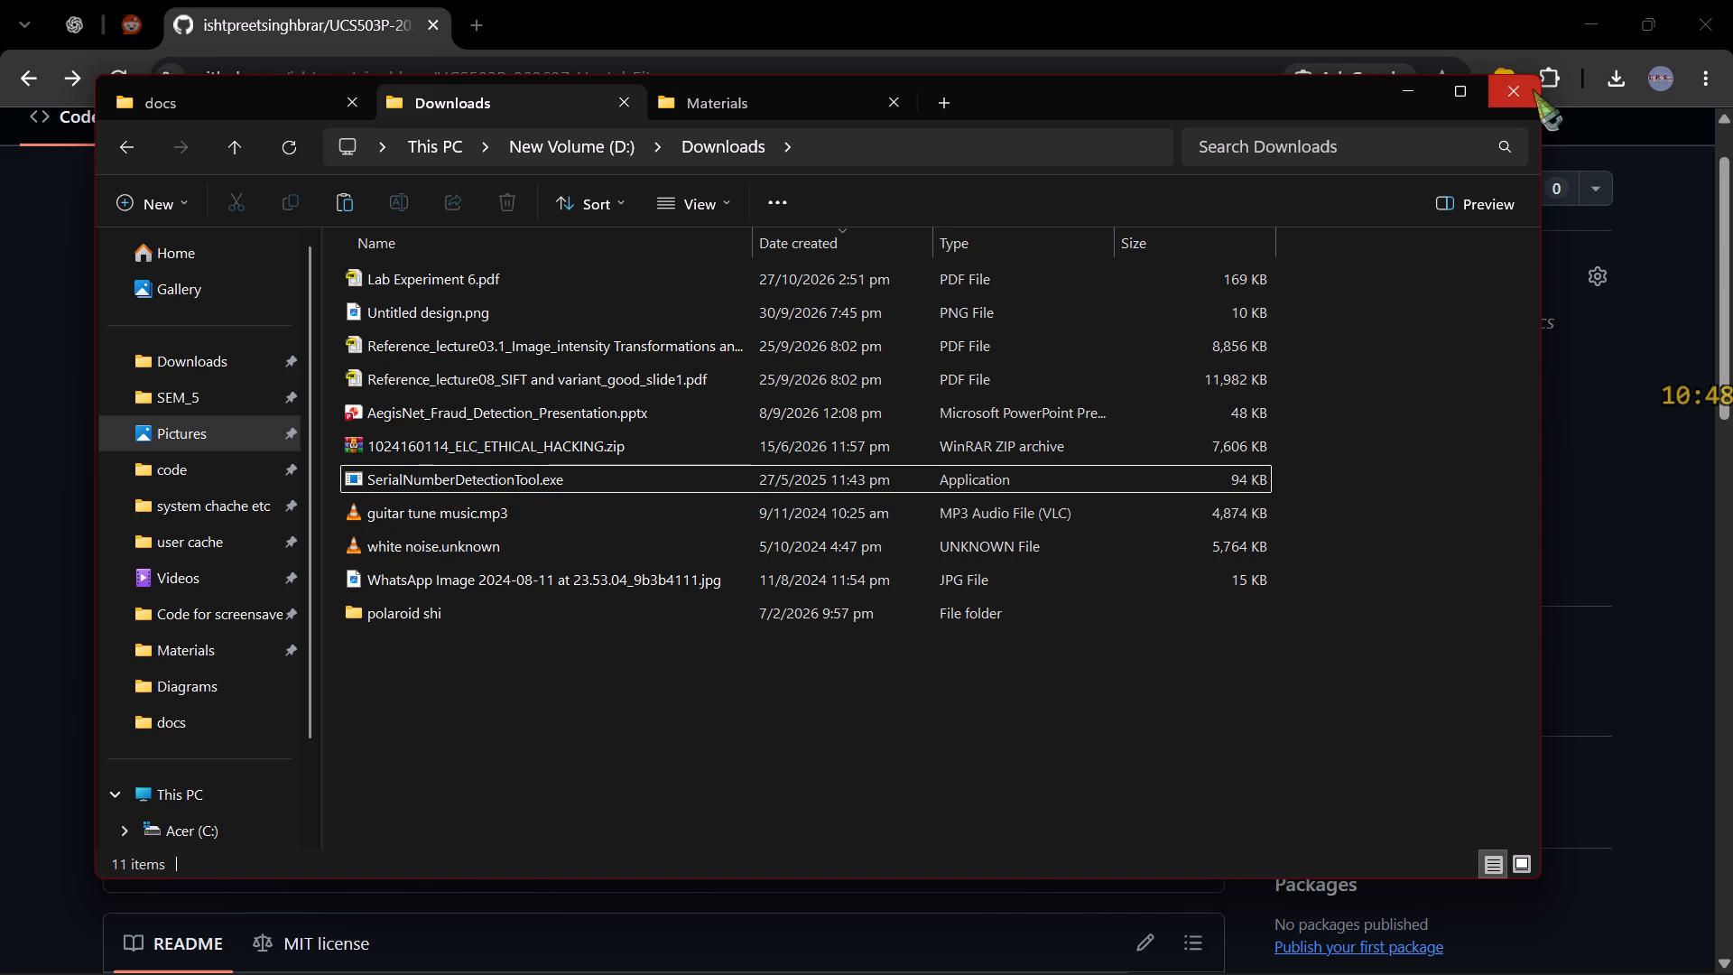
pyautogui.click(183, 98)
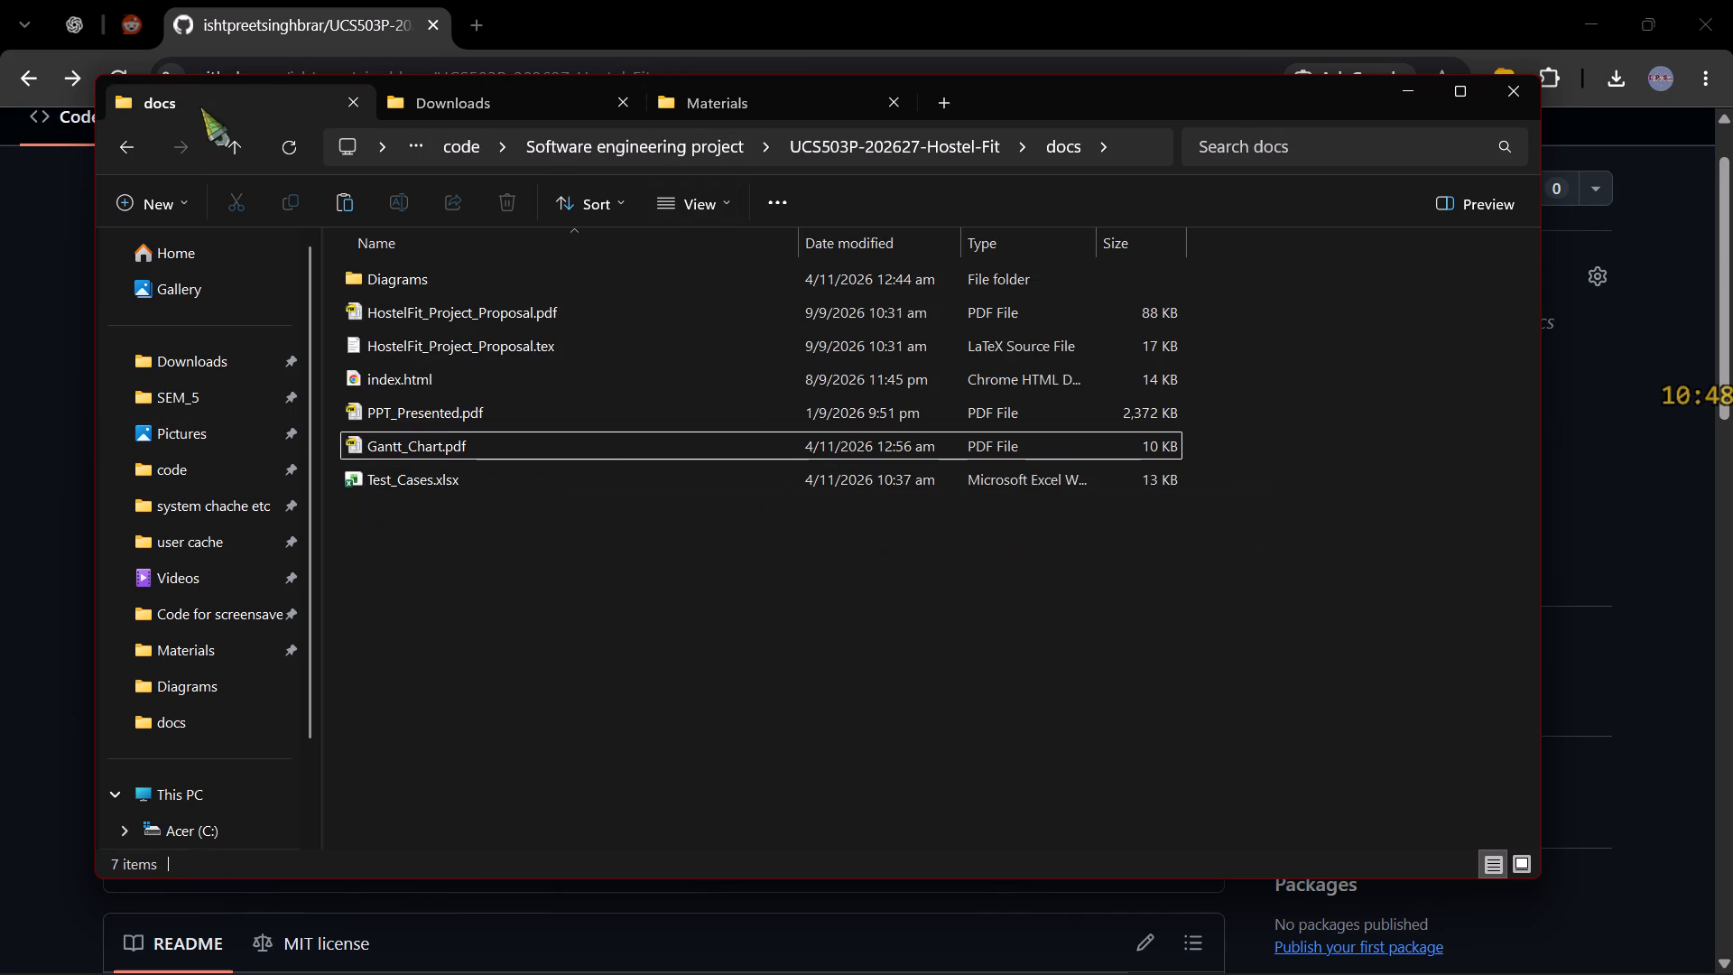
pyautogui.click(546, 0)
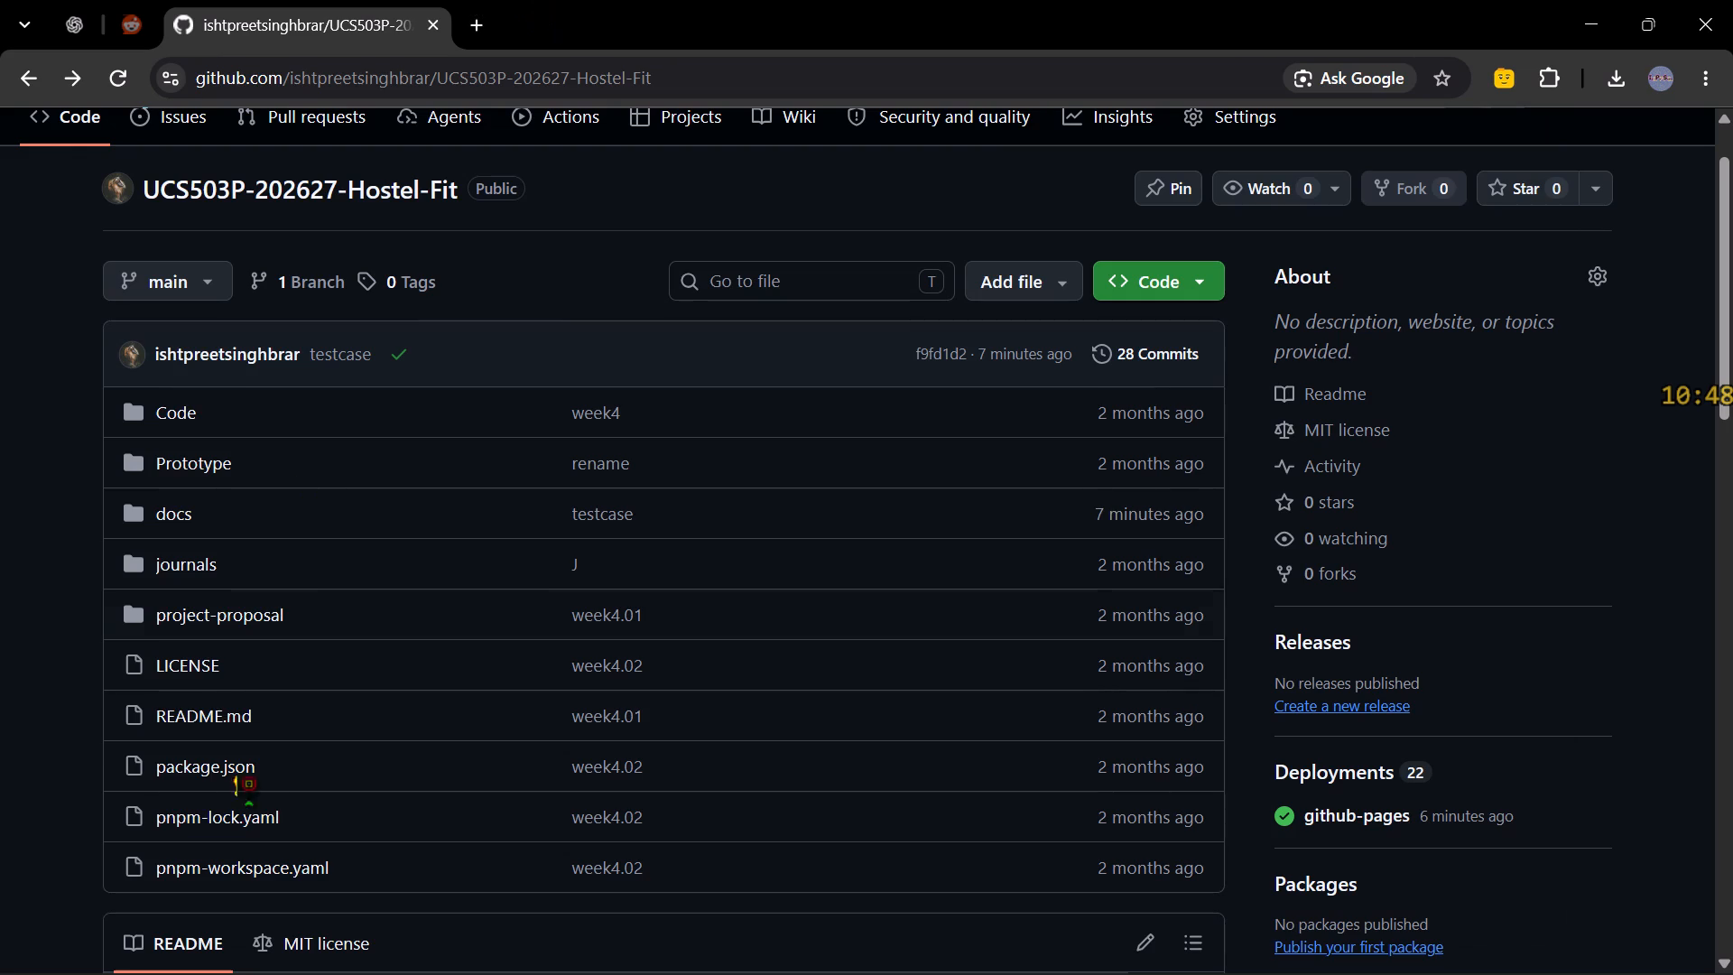
# Switch to Visual Studio Code, open PPT_Presented.pdf from docs in a widened preview, and look through its slides.
pyautogui.click(182, 948)
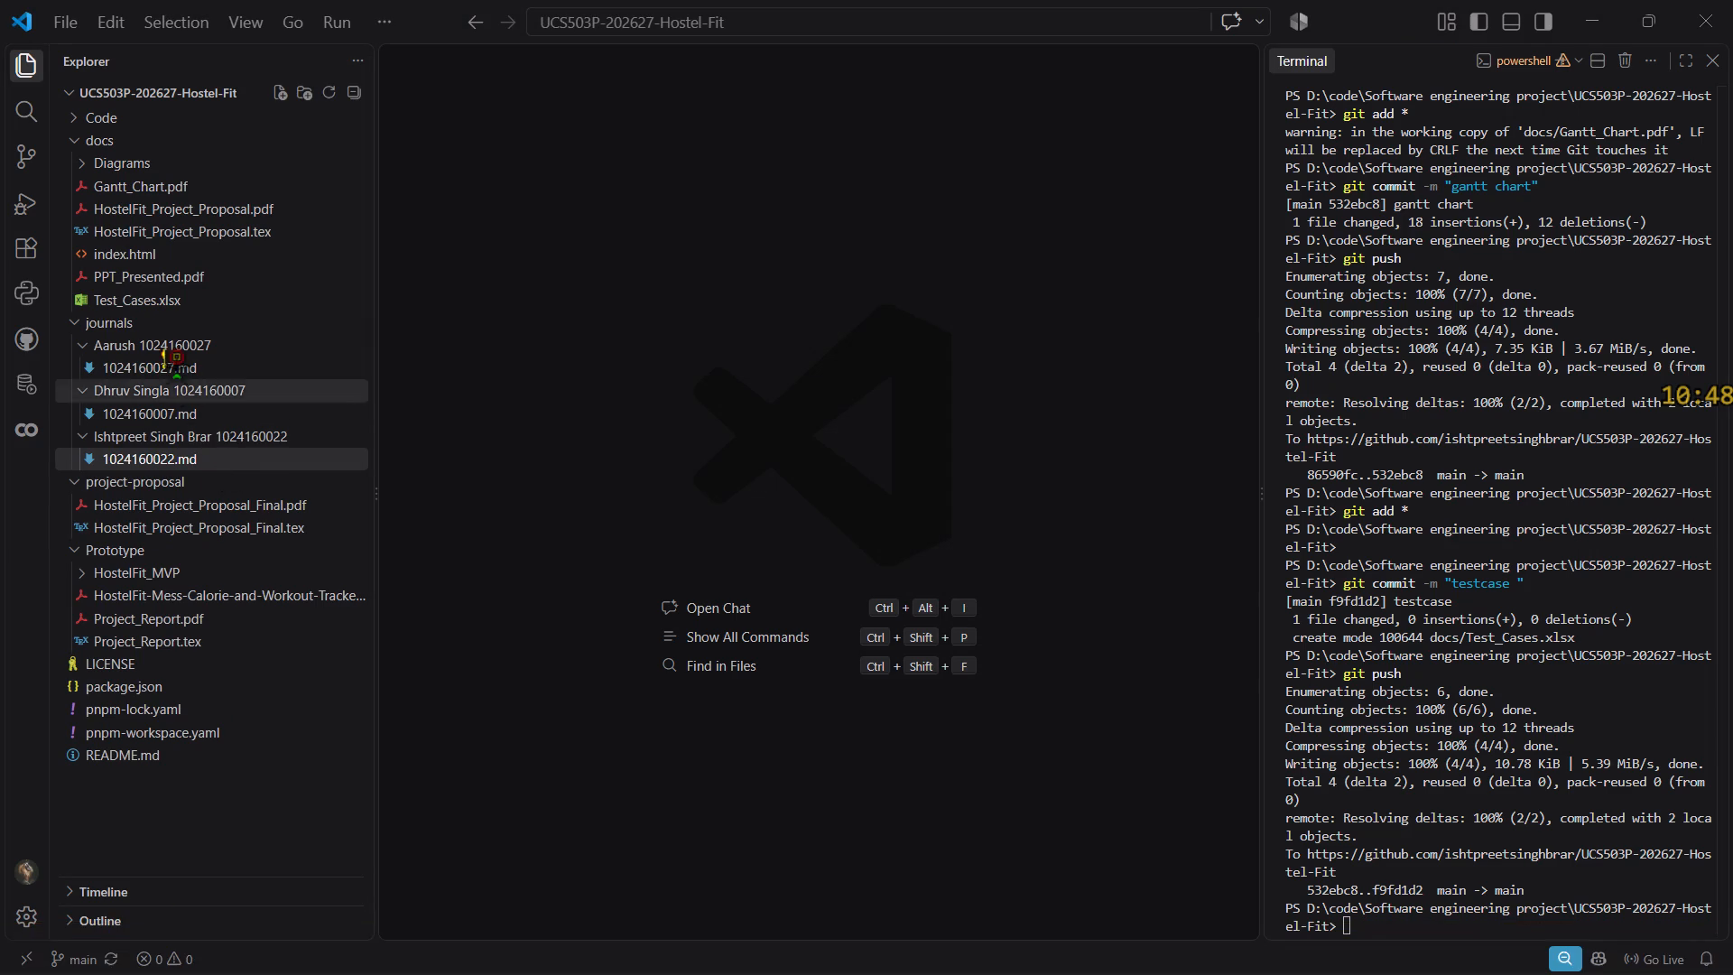
pyautogui.click(159, 319)
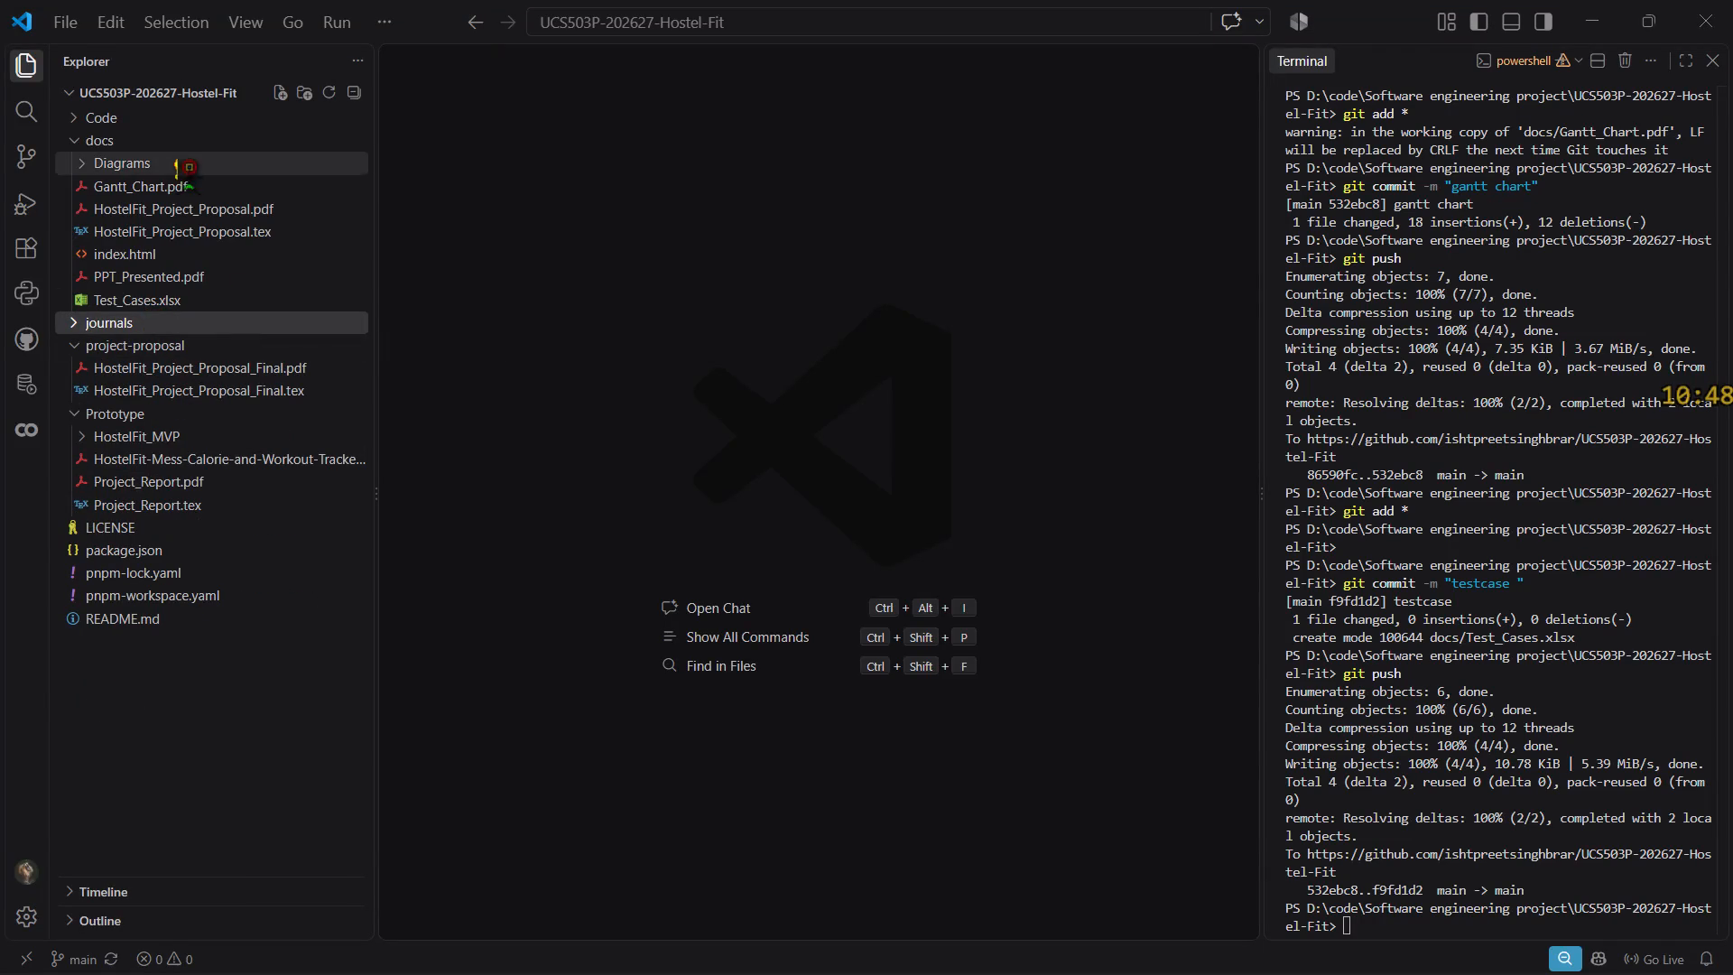
pyautogui.click(236, 287)
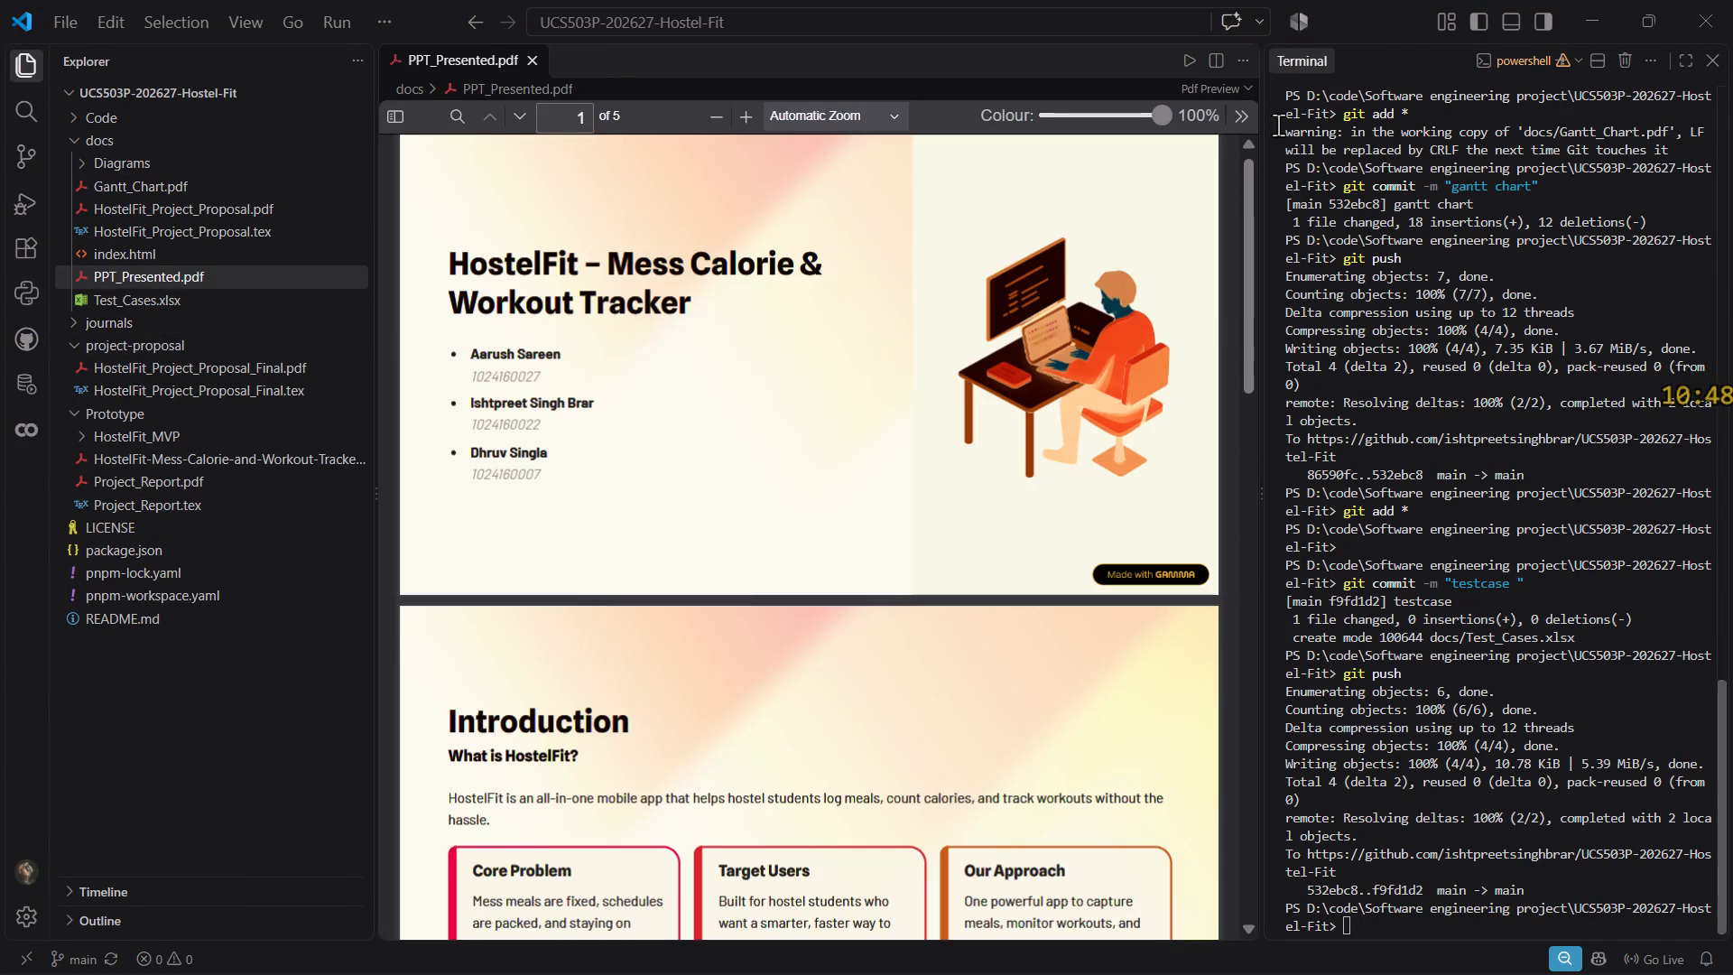
pyautogui.moveTo(1263, 116); pyautogui.dragTo(1412, 215)
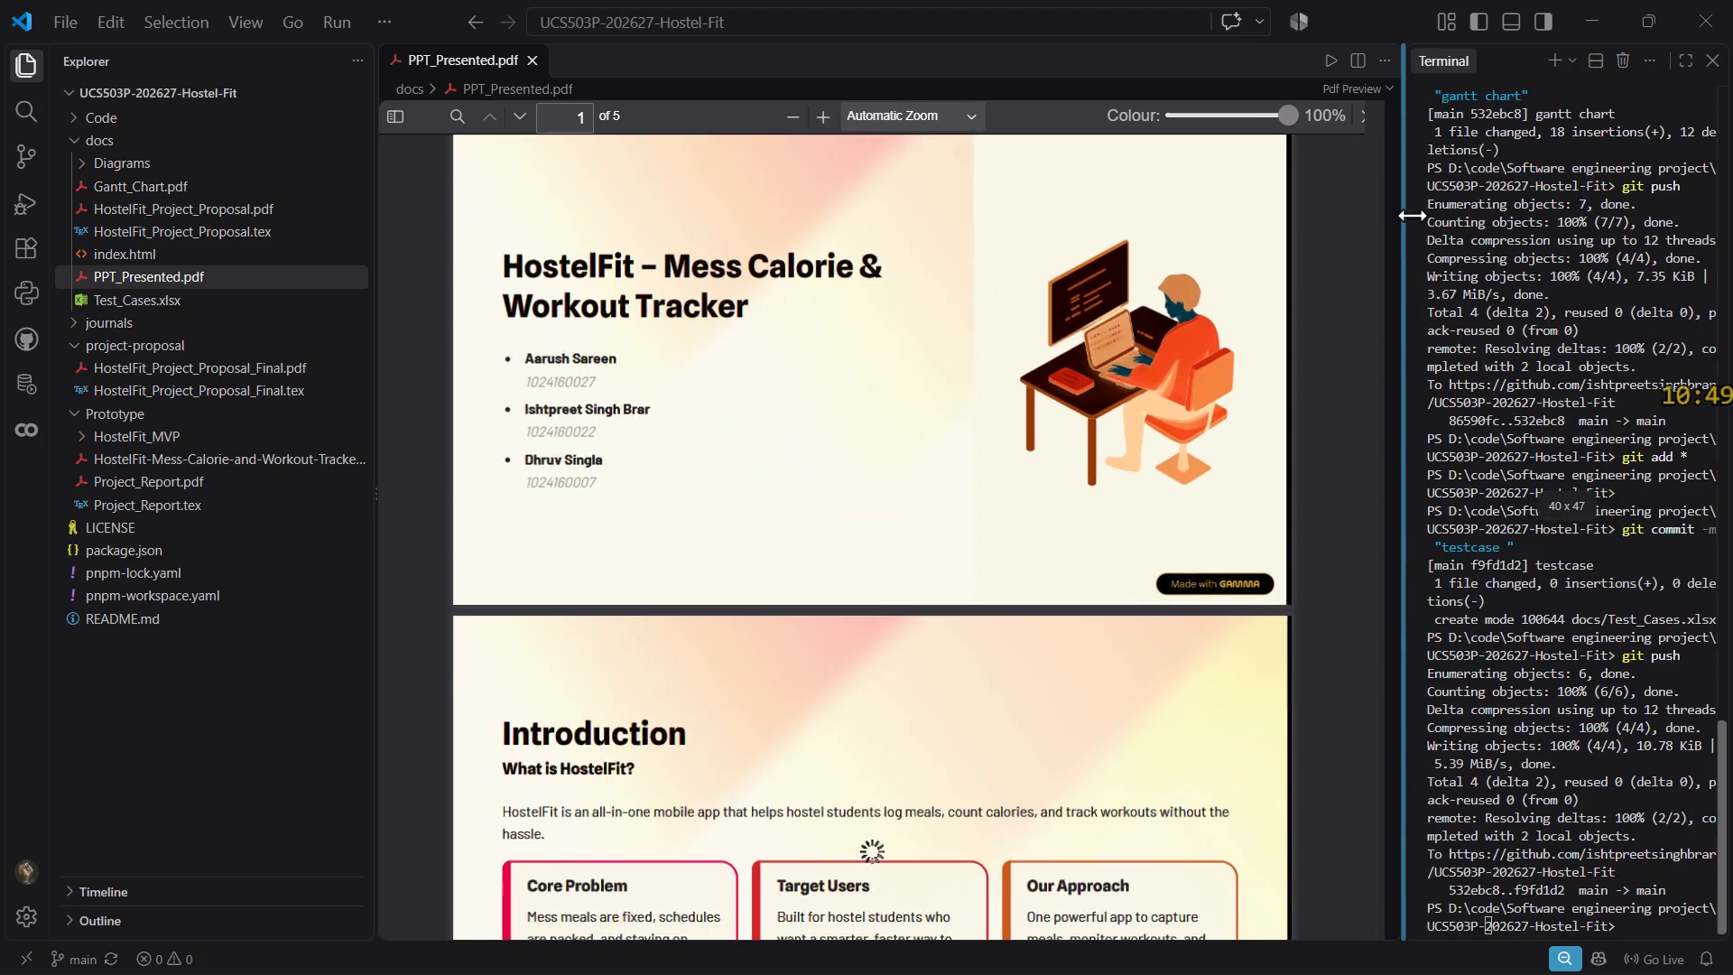
pyautogui.moveTo(1412, 215); pyautogui.dragTo(1450, 255)
pyautogui.scroll(-16, 654, 348)
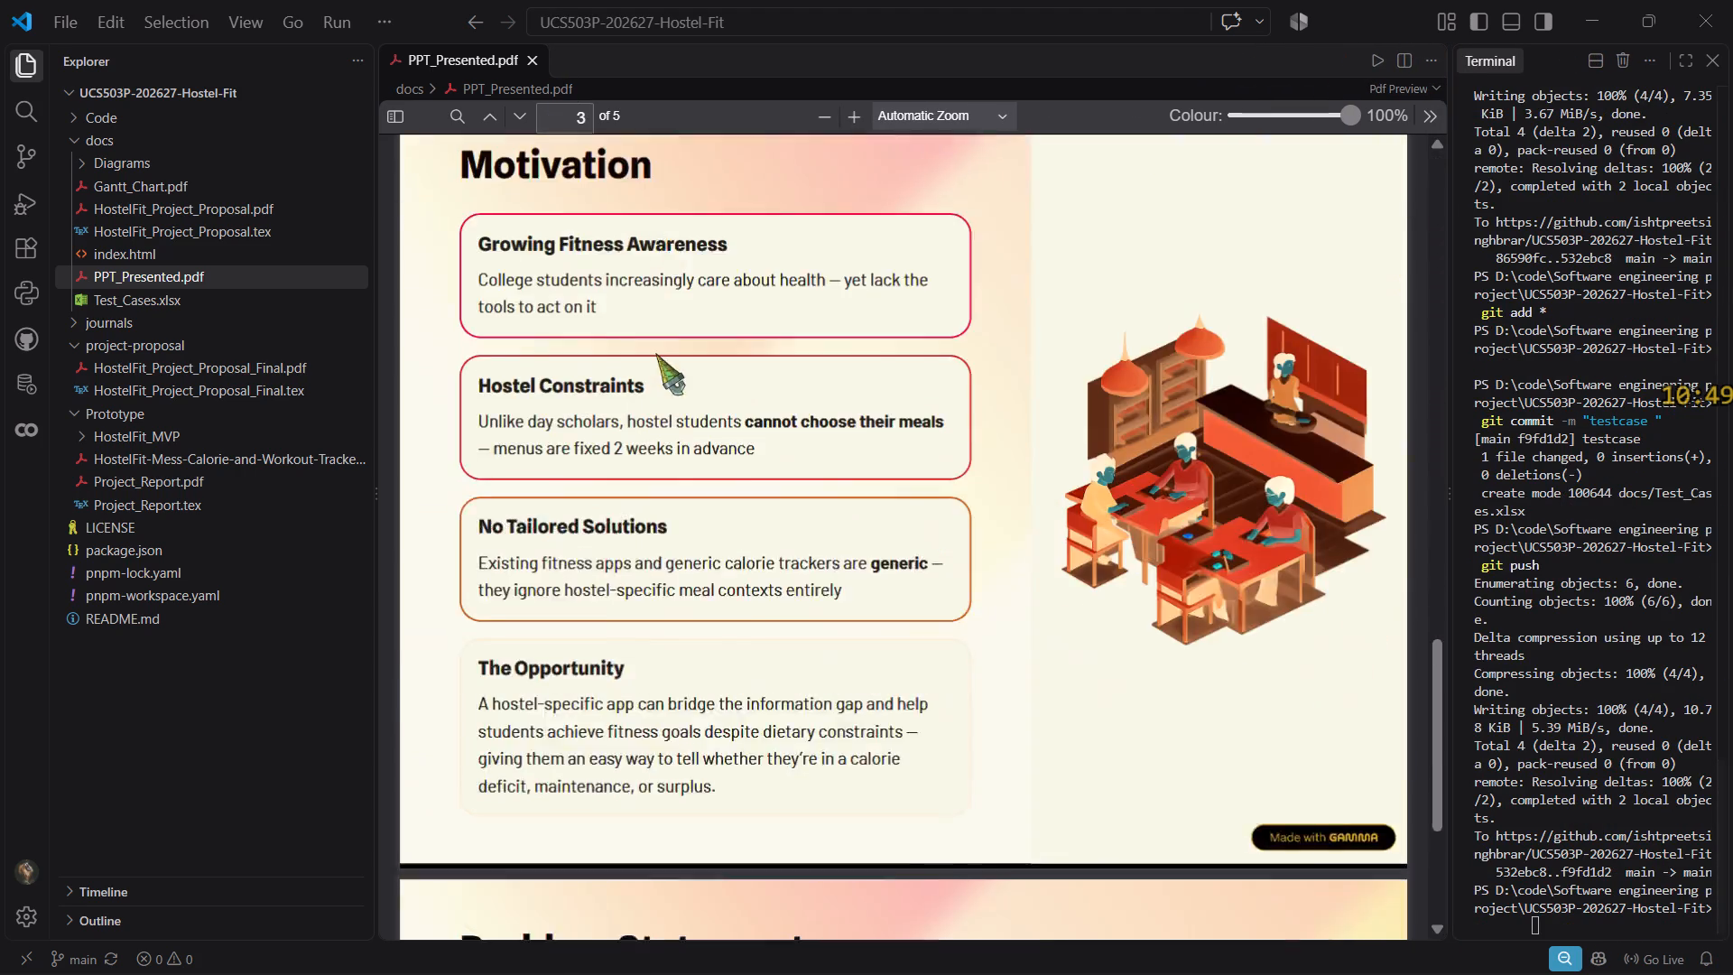
pyautogui.scroll(-20, 655, 353)
pyautogui.scroll(-4, 655, 353)
pyautogui.scroll(16, 645, 352)
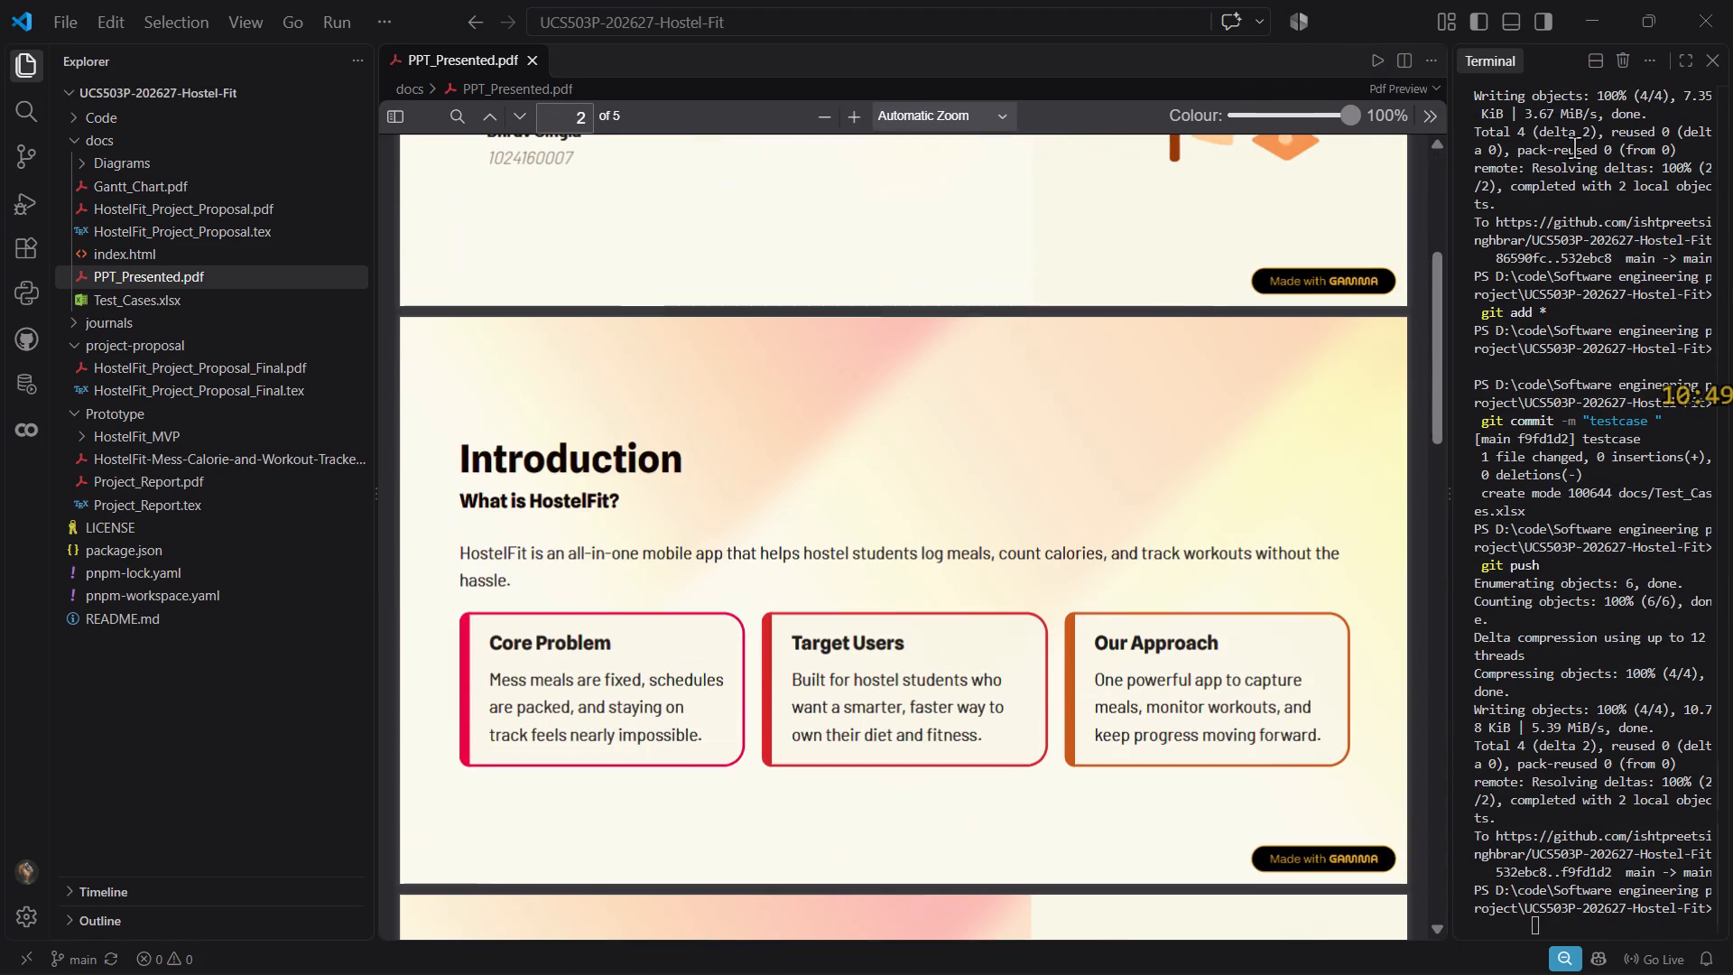
# Set the PDF preview's colour to 0%, review the presentation through the Proposed Solution slide, and close it.
pyautogui.moveTo(1355, 116); pyautogui.dragTo(816, 136)
pyautogui.scroll(15, 850, 338)
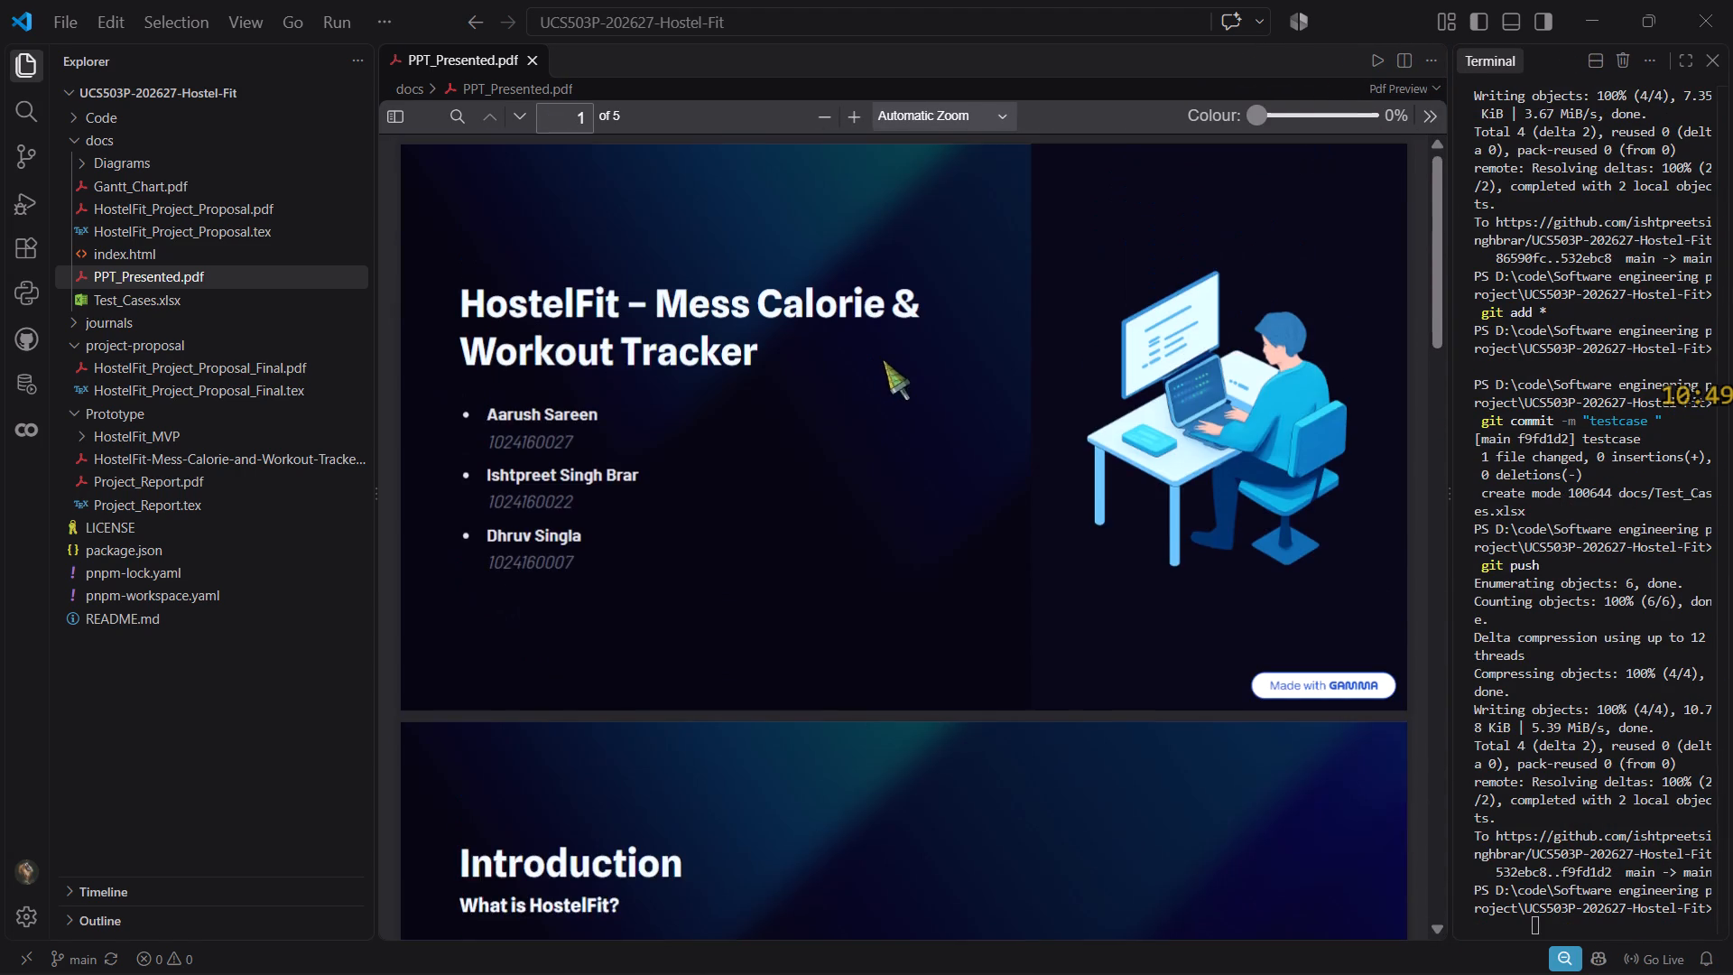
pyautogui.scroll(-4, 883, 359)
pyautogui.scroll(1, 883, 359)
pyautogui.scroll(-3, 883, 359)
pyautogui.scroll(1, 883, 361)
pyautogui.scroll(-3, 883, 361)
pyautogui.scroll(1, 883, 360)
pyautogui.scroll(-13, 883, 360)
pyautogui.scroll(1, 862, 365)
pyautogui.scroll(-1, 861, 365)
pyautogui.scroll(-8, 706, 259)
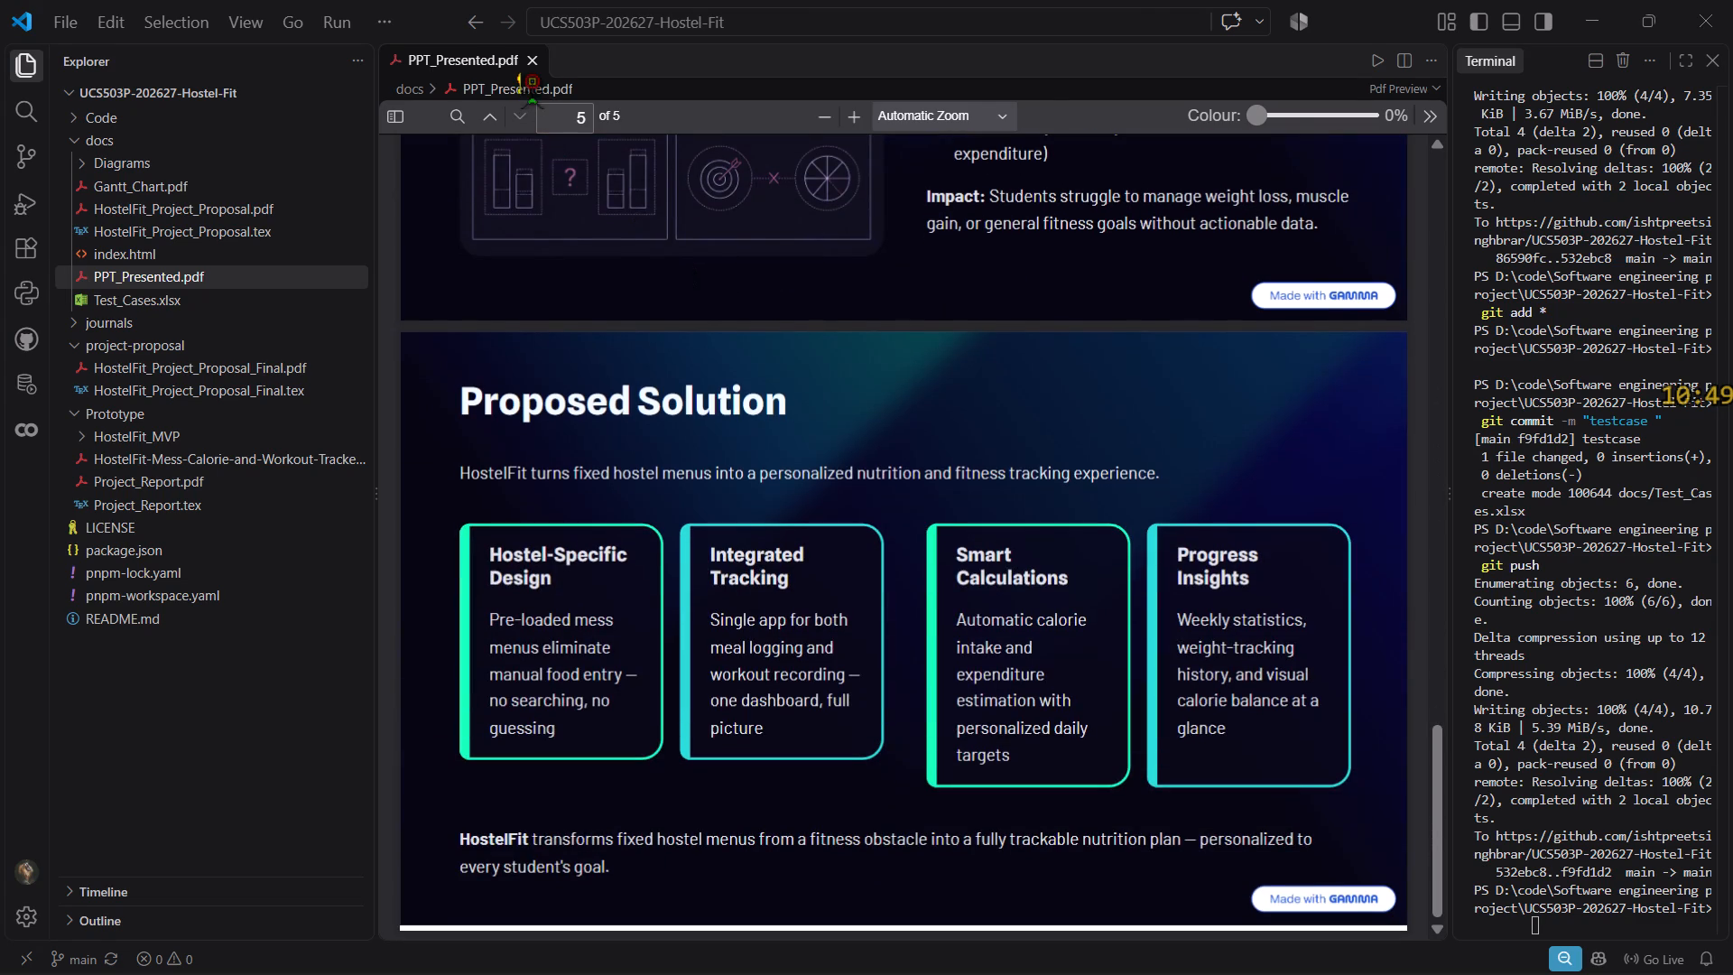
pyautogui.click(528, 60)
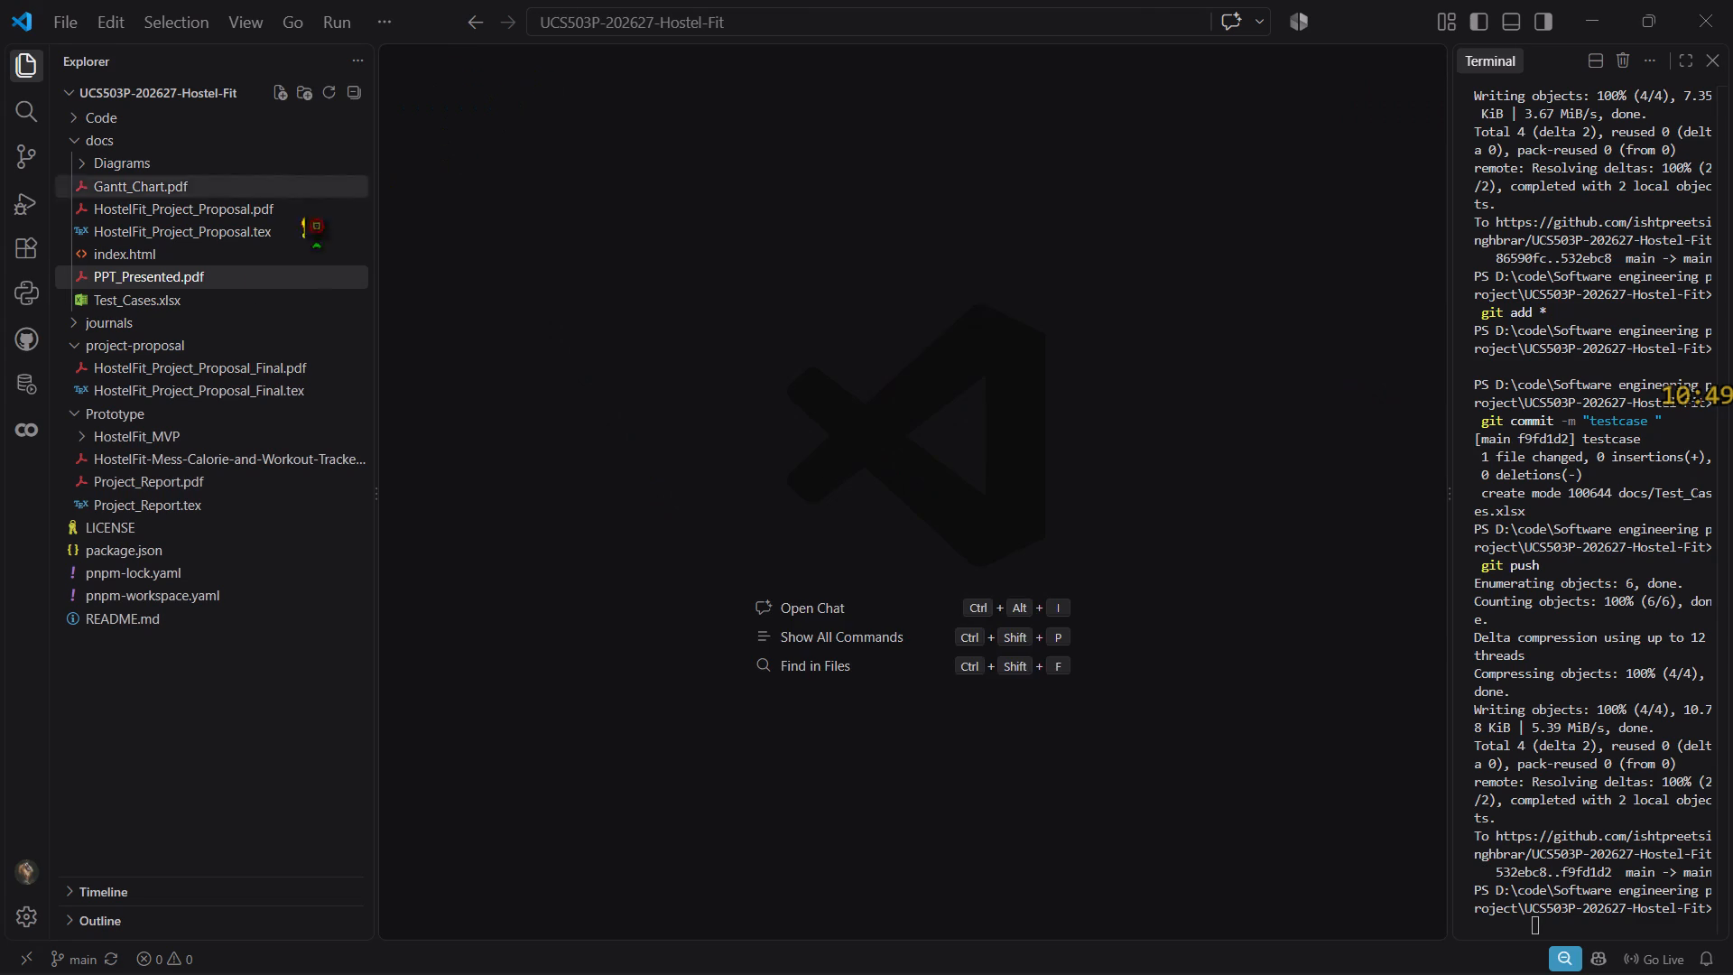
# Try to view Test_Cases.xlsx from docs in the built-in text editor, and close the file.
pyautogui.click(202, 307)
pyautogui.click(934, 573)
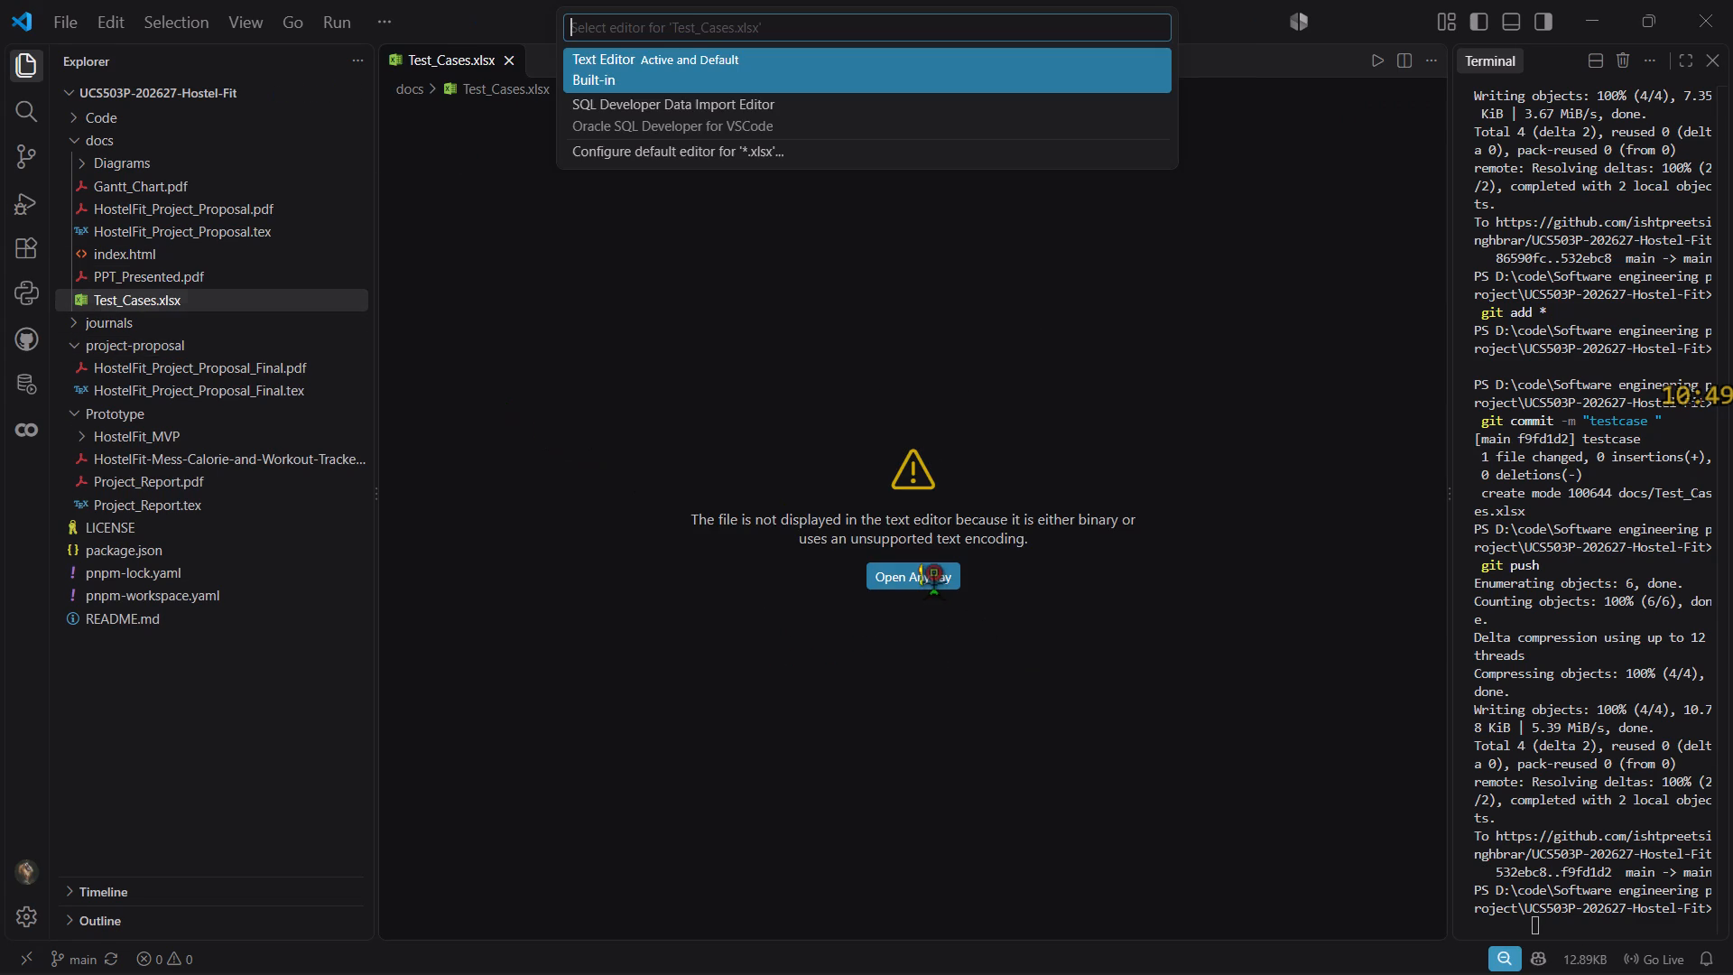
pyautogui.click(766, 73)
pyautogui.click(507, 68)
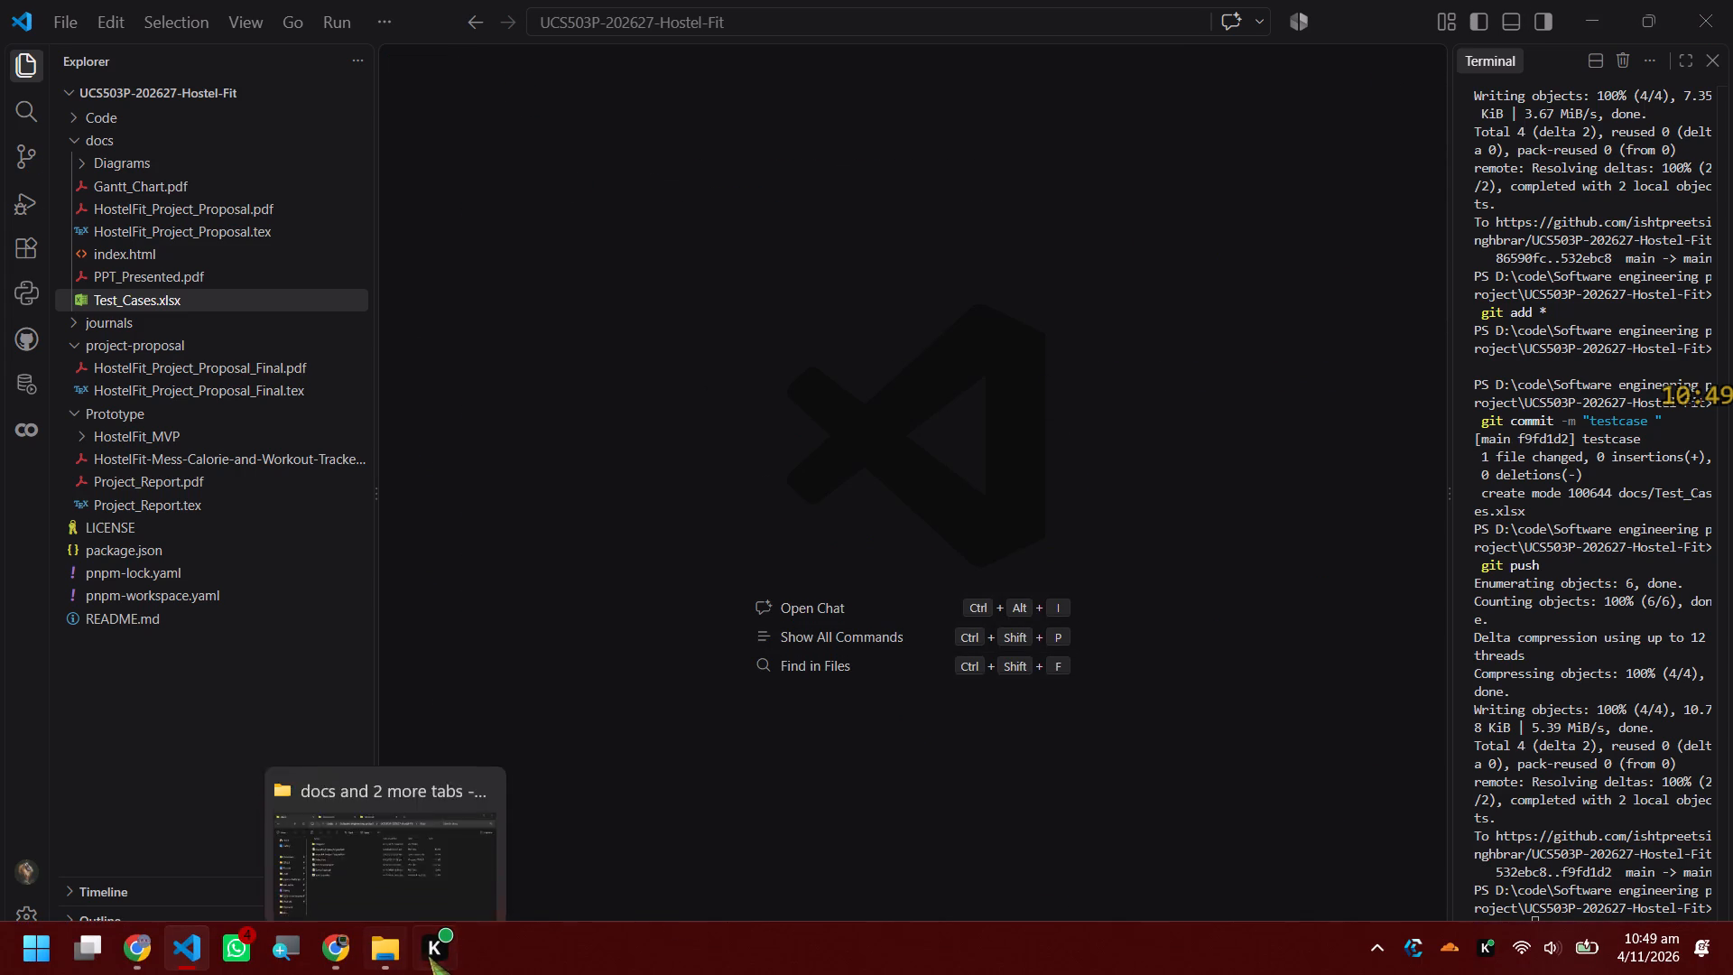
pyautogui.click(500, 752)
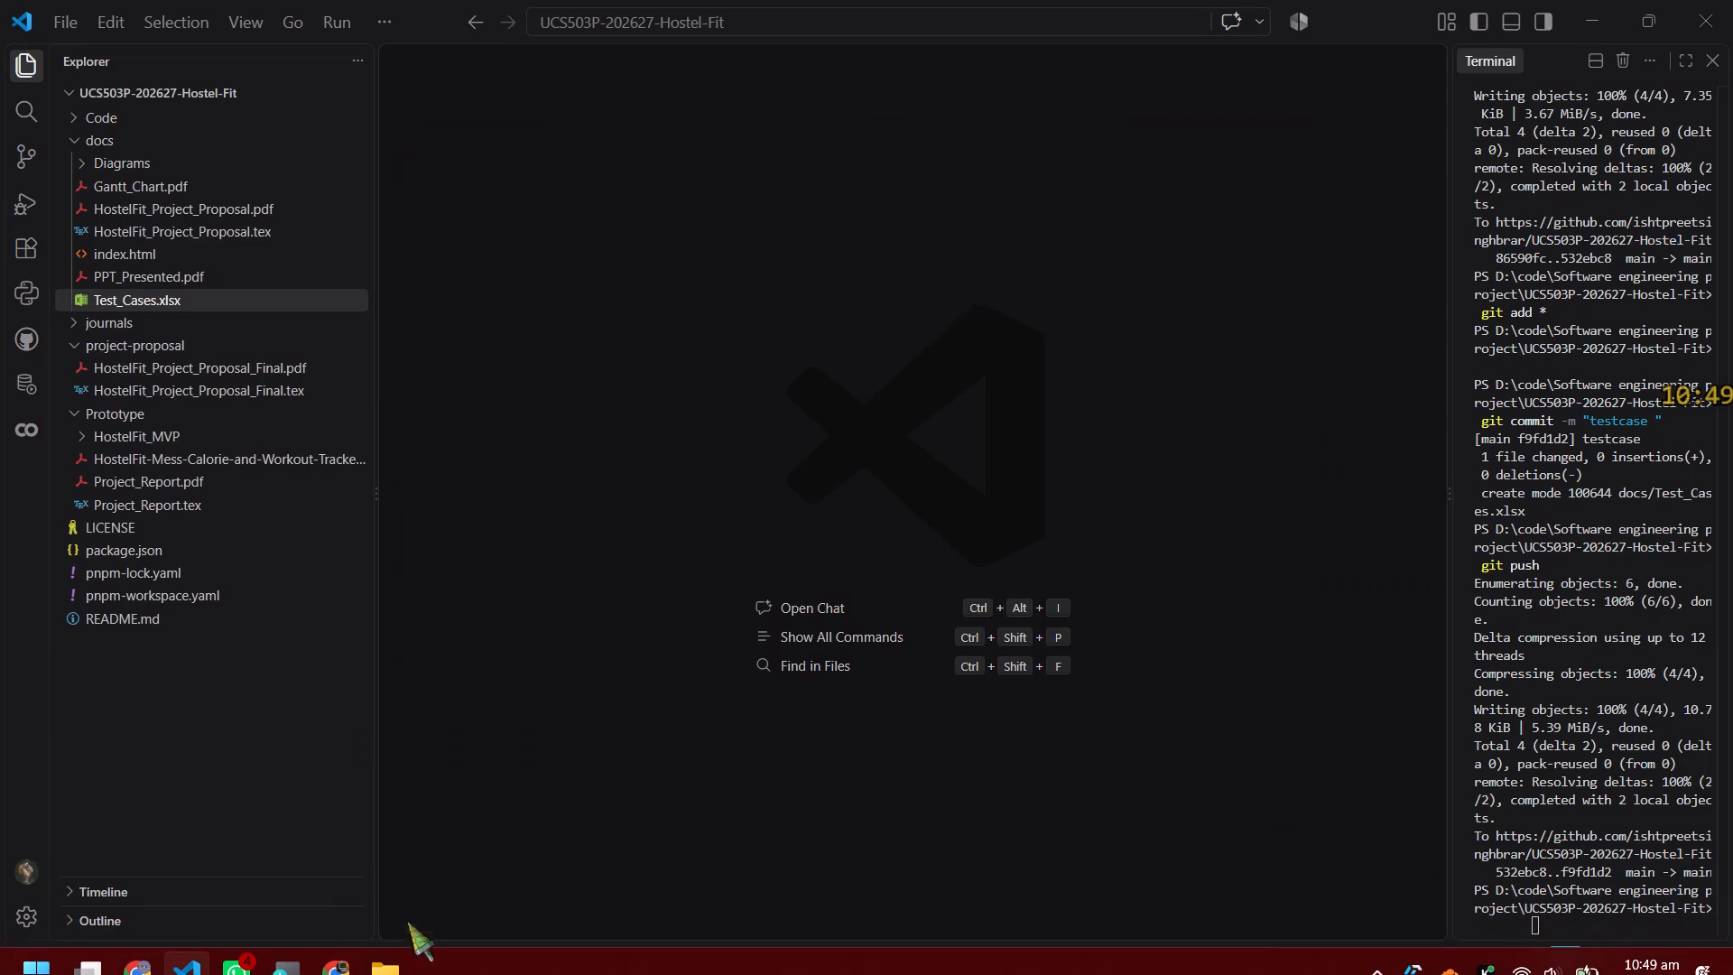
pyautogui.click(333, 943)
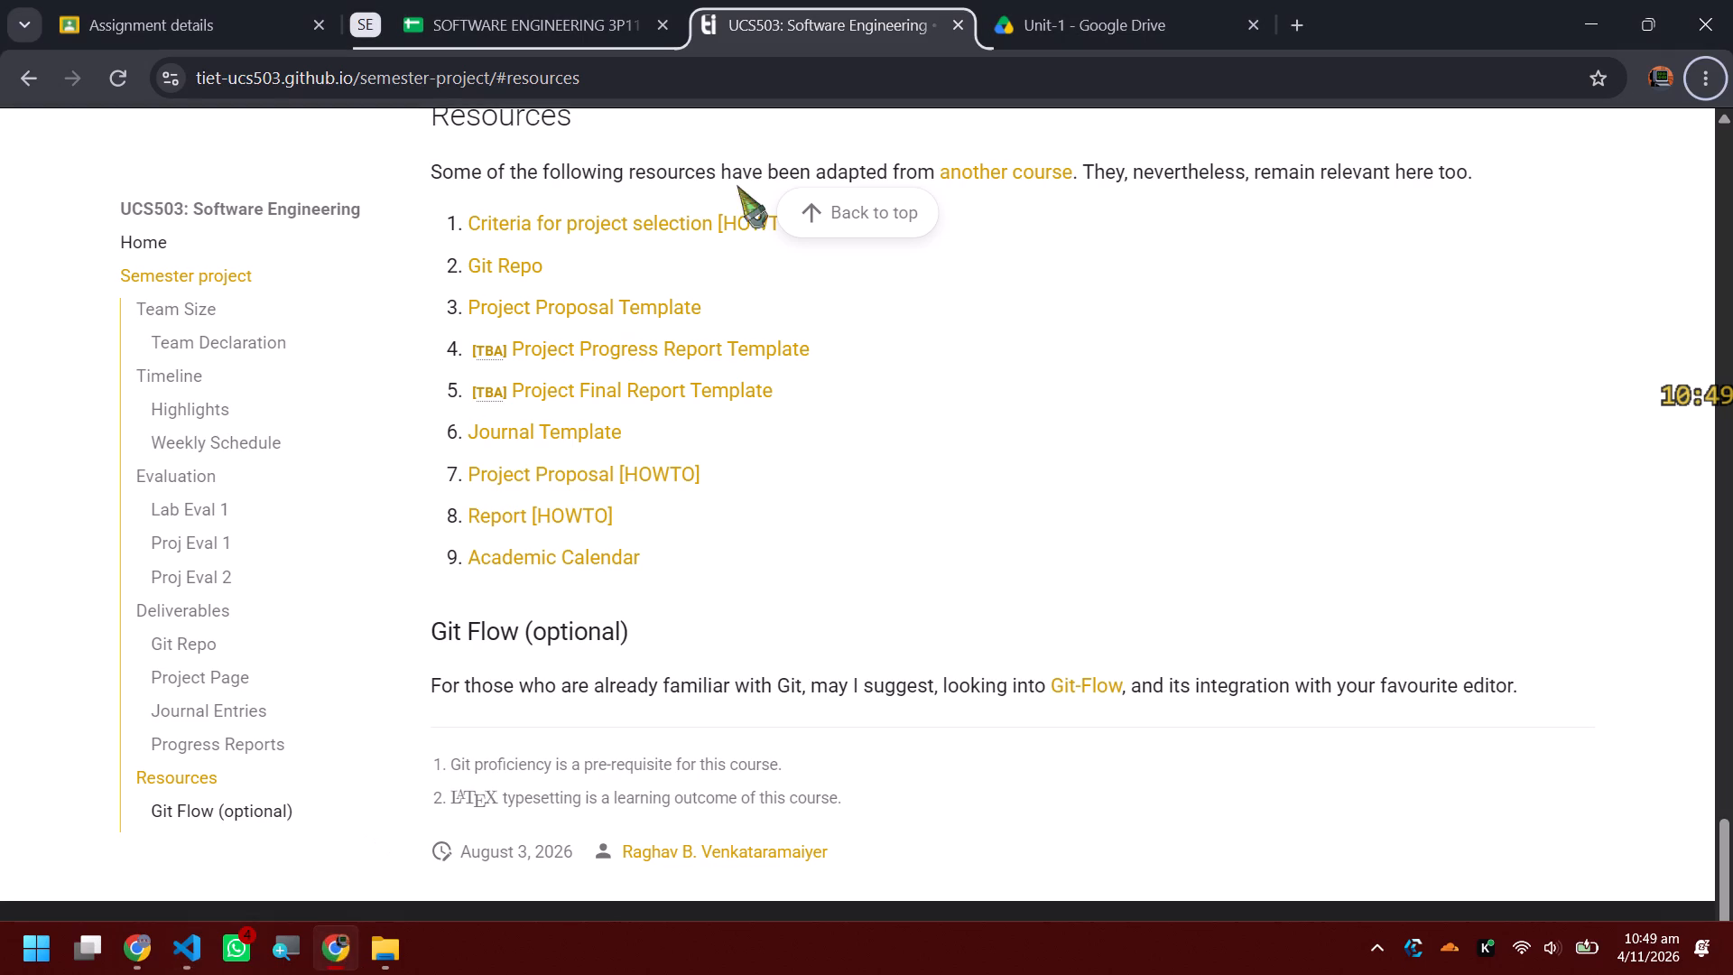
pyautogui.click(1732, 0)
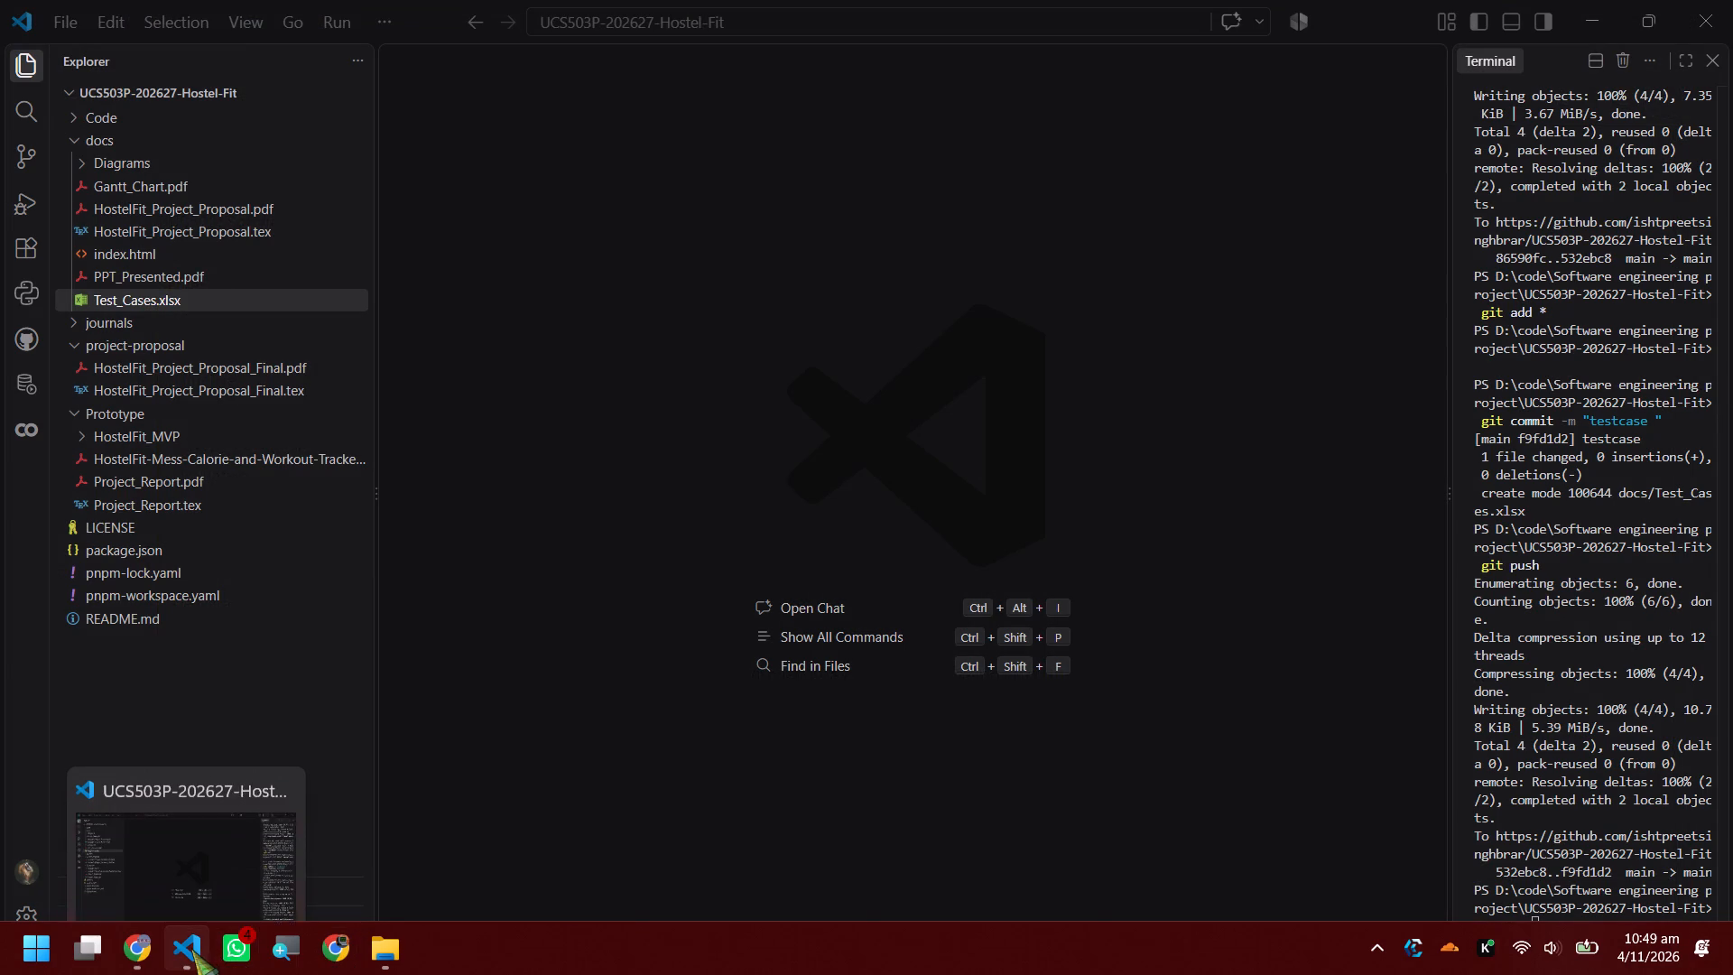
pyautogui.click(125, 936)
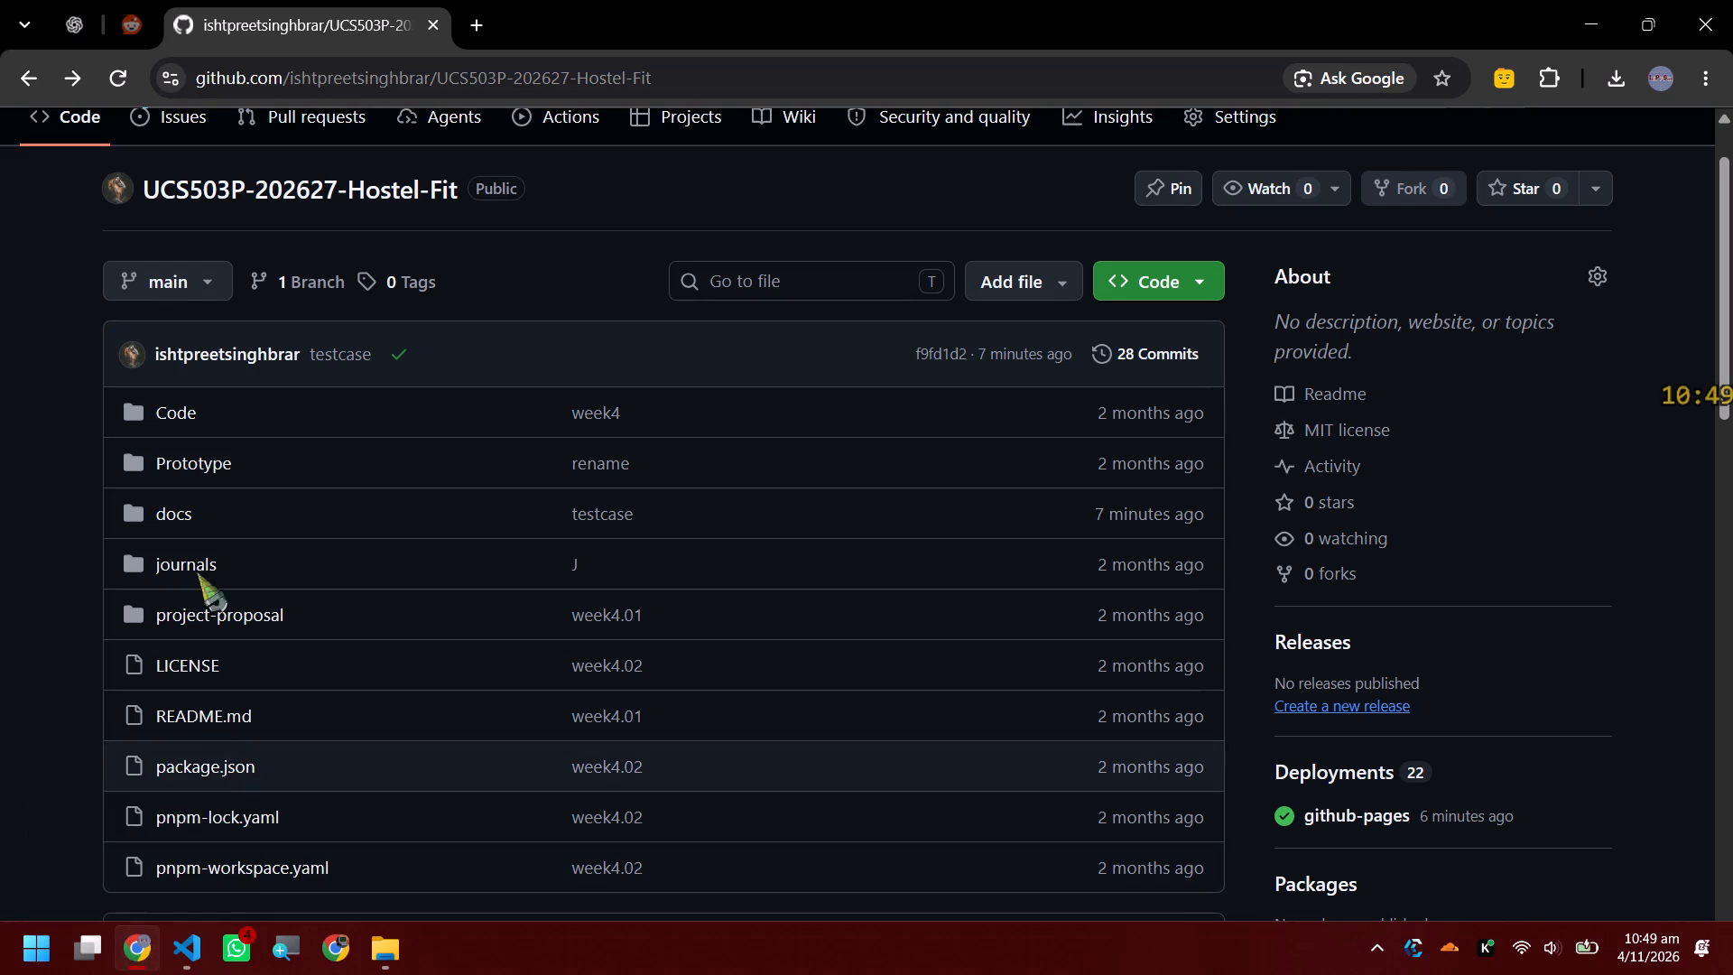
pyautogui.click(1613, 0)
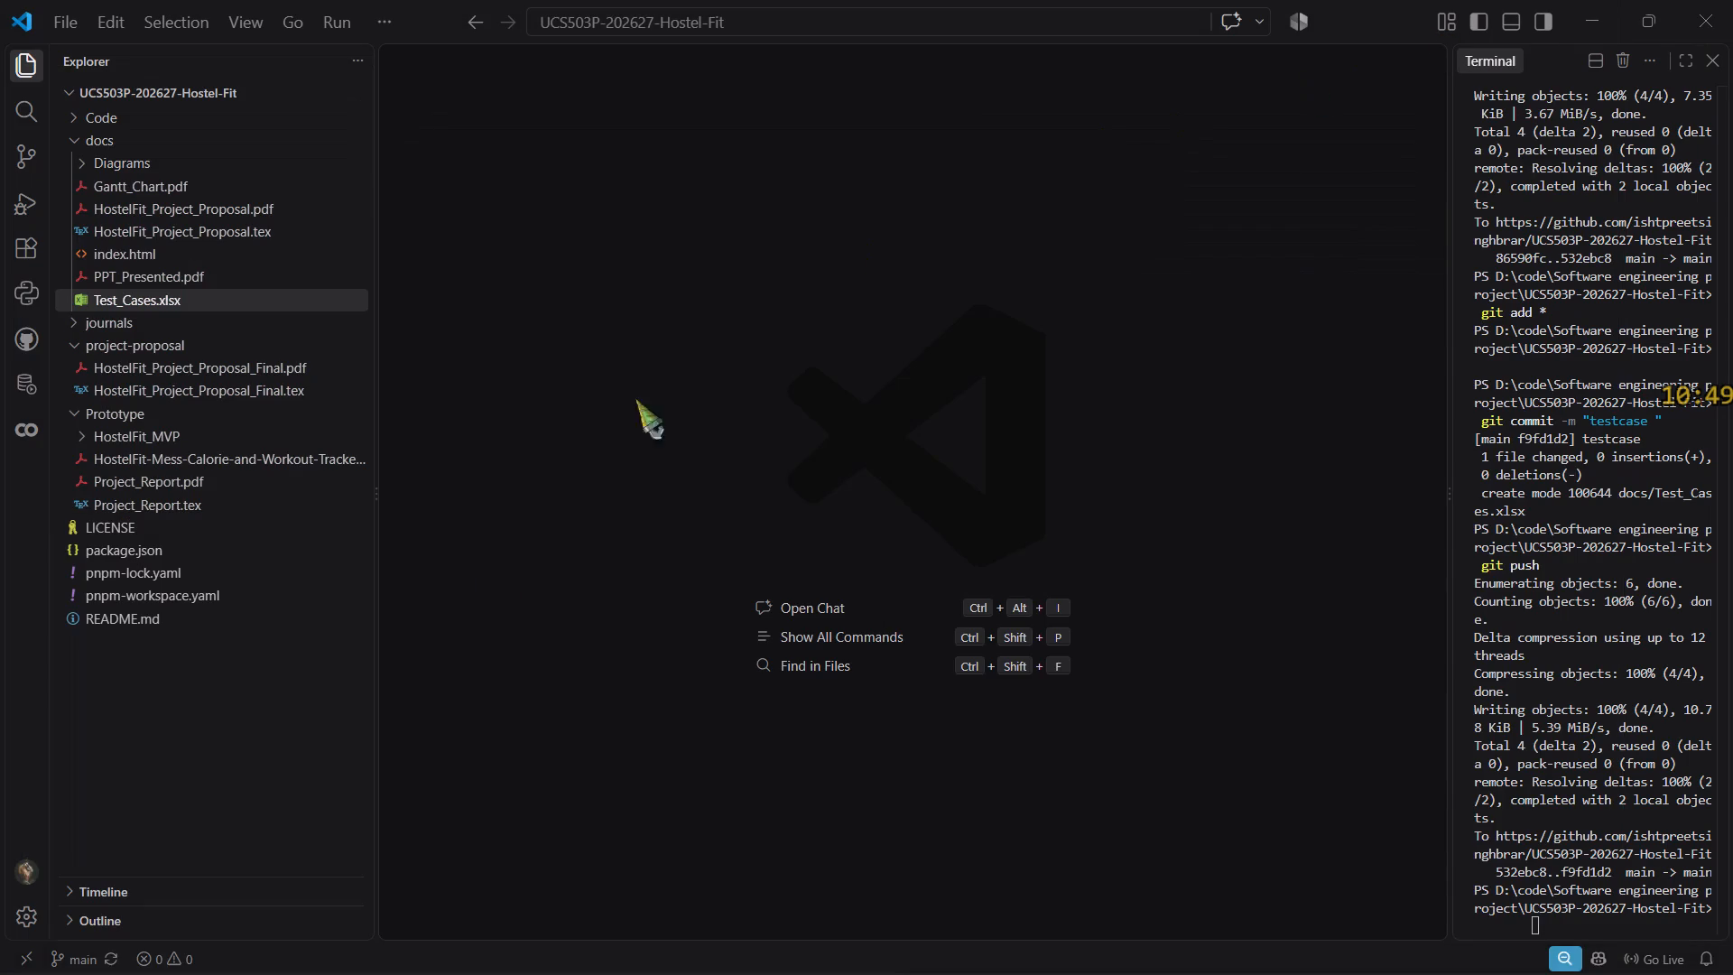
# Switch to File Explorer to view the Hostel-Fit project's docs folder.
pyautogui.click(377, 957)
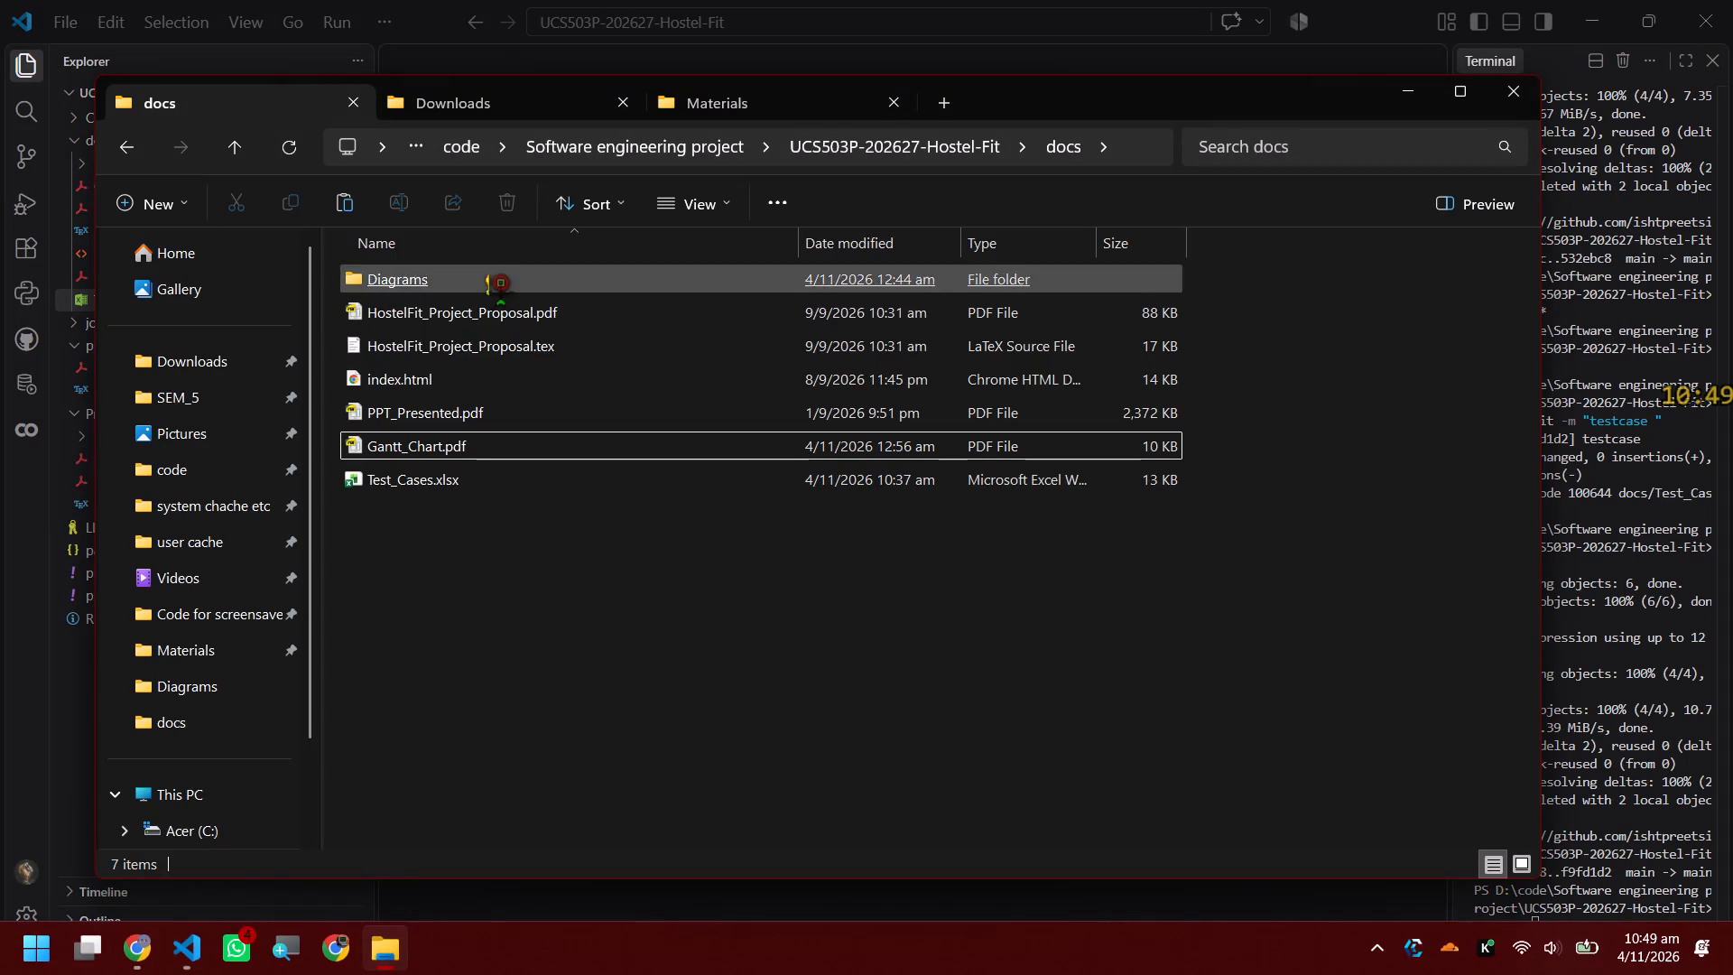
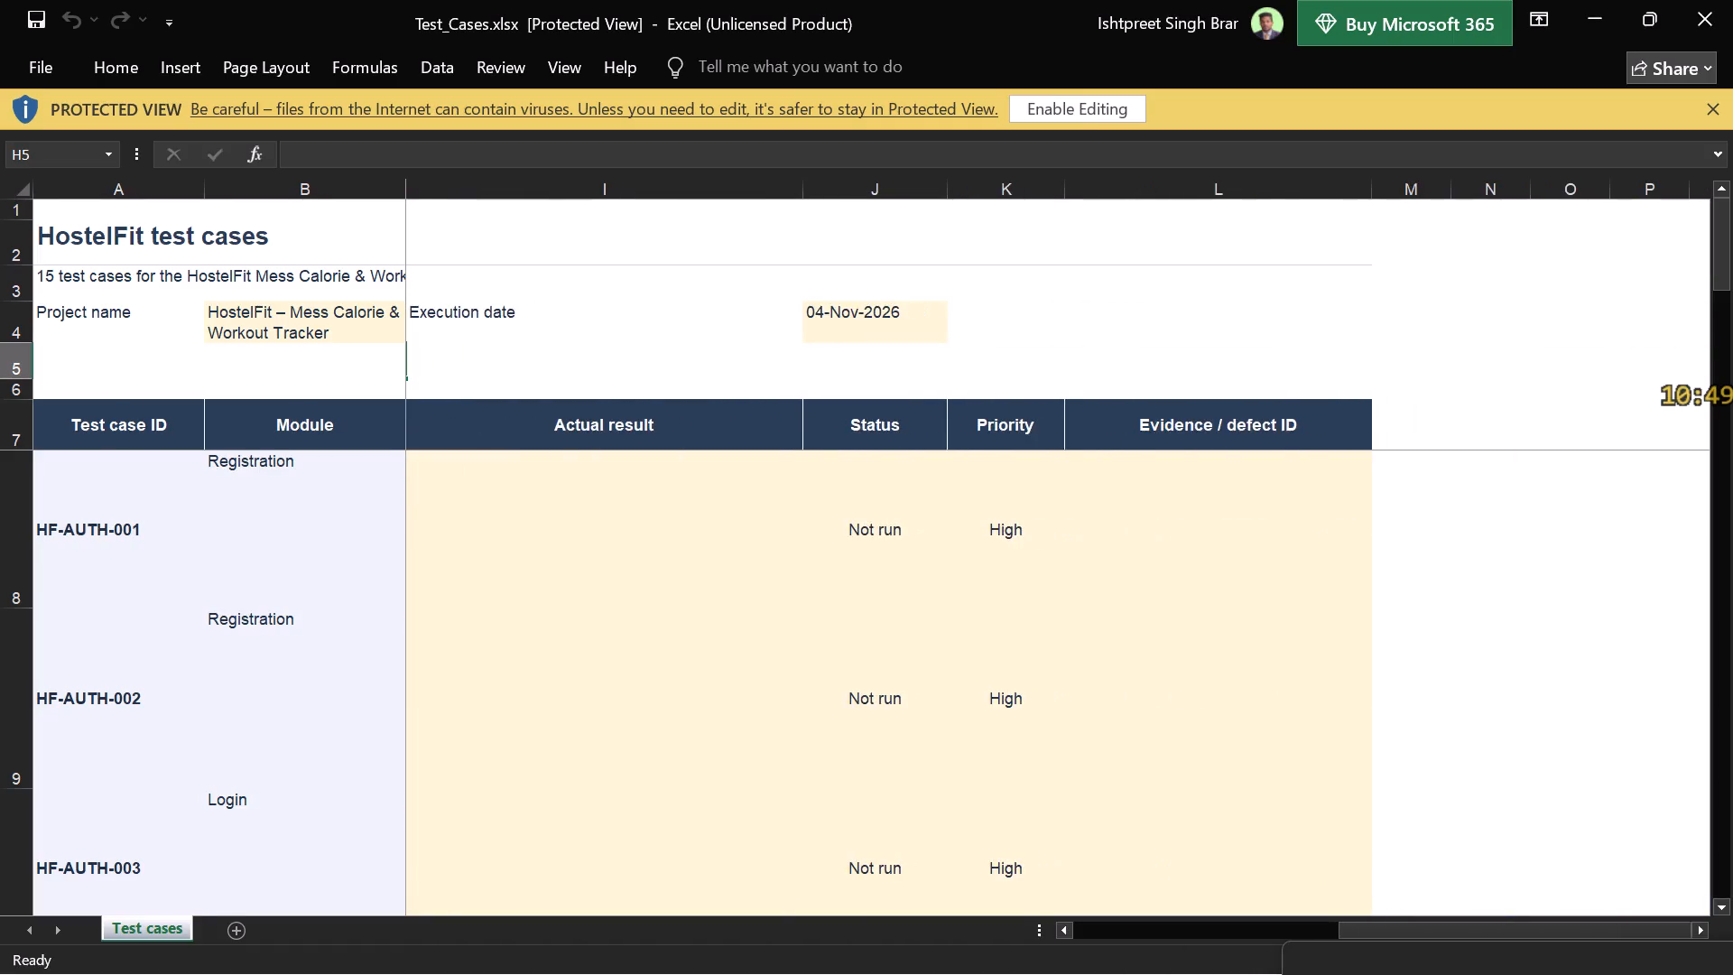
# Look across the columns of the HostelFit test case sheet in Excel, back to the test type and preconditions.
pyautogui.hscroll(8, 578, 348)
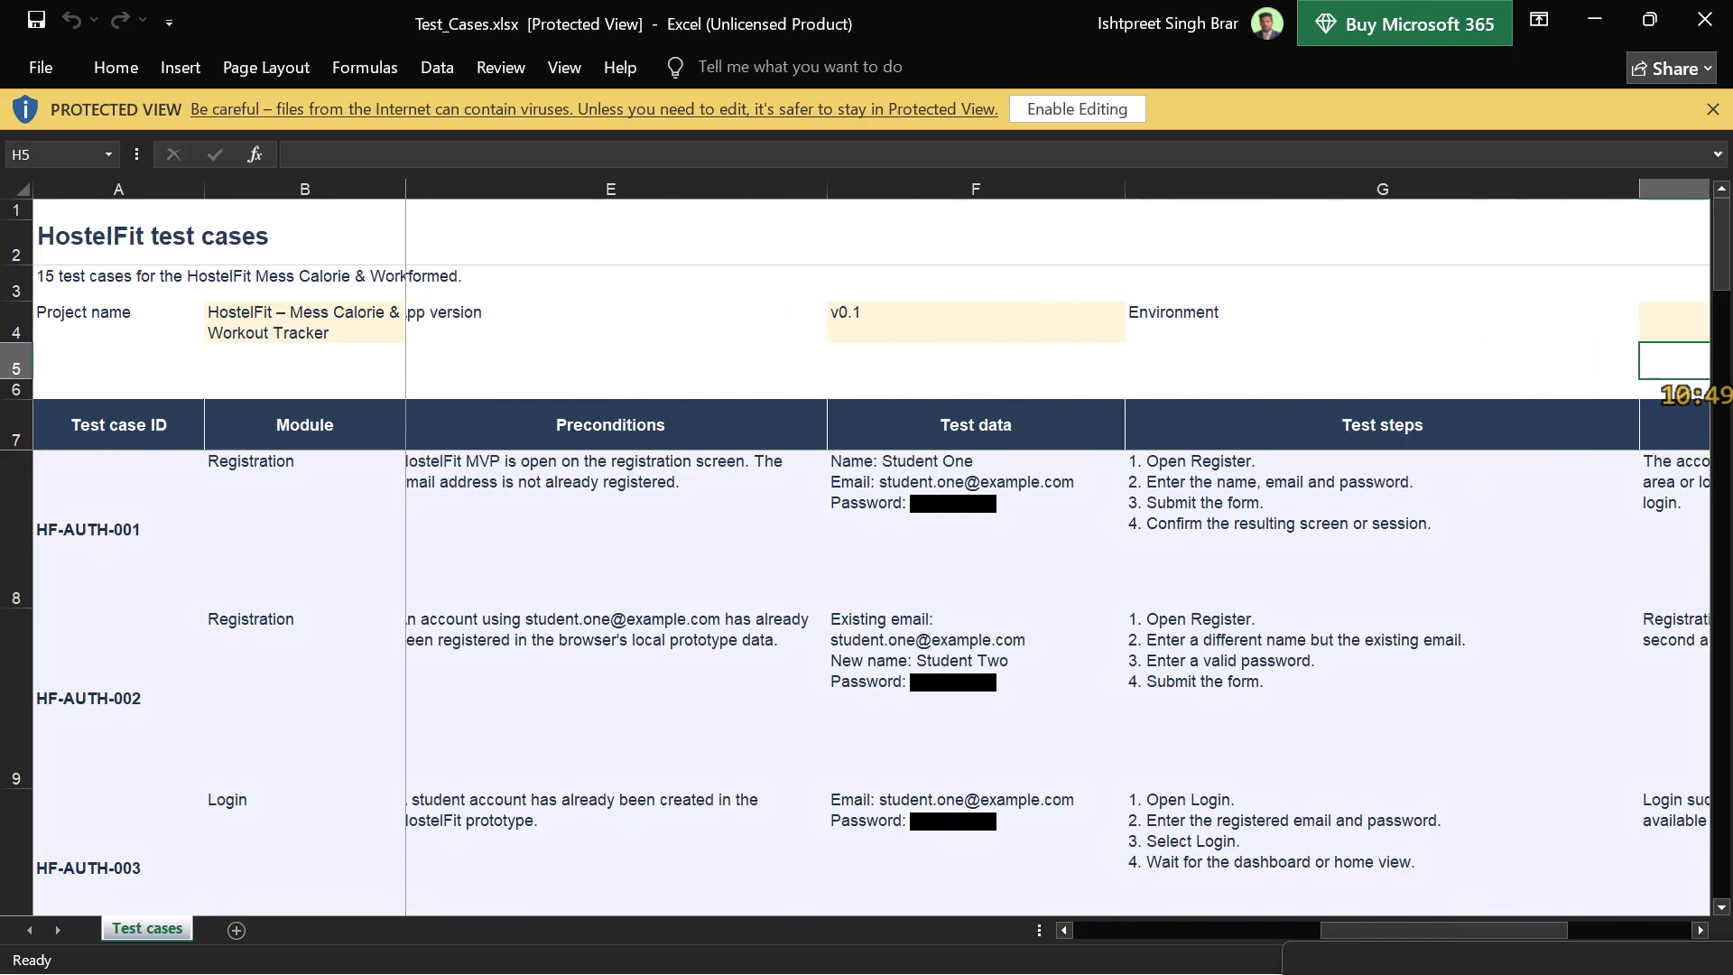
pyautogui.hscroll(1, 578, 348)
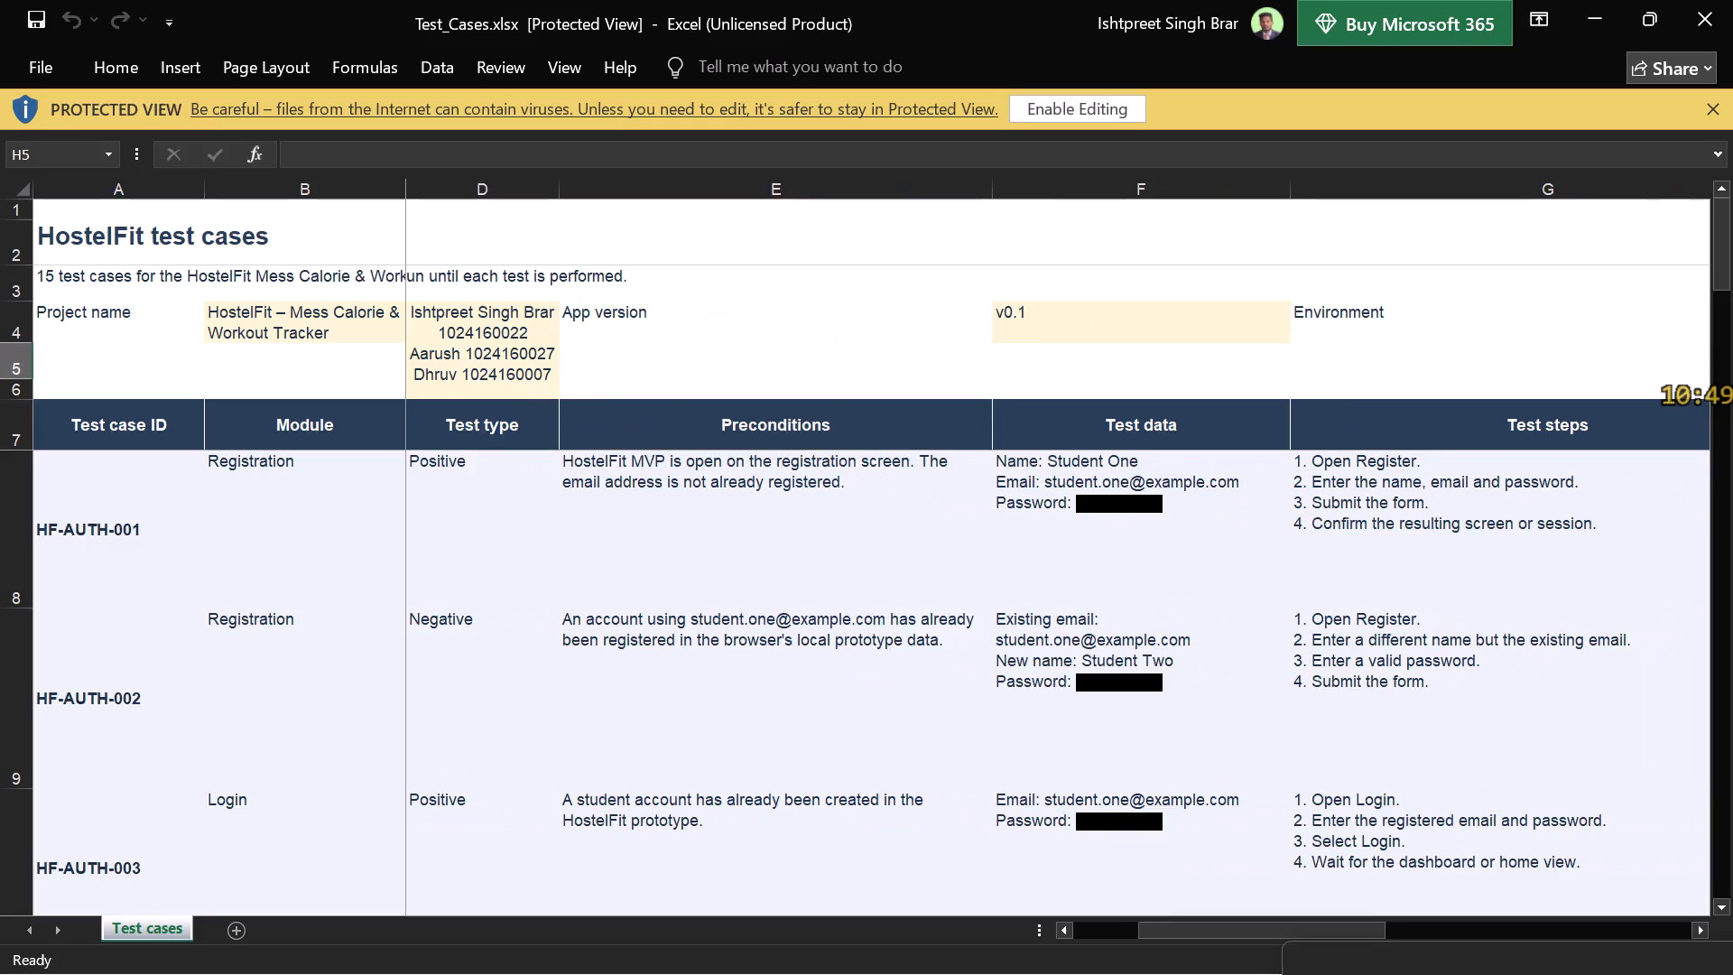
pyautogui.hscroll(1, 578, 348)
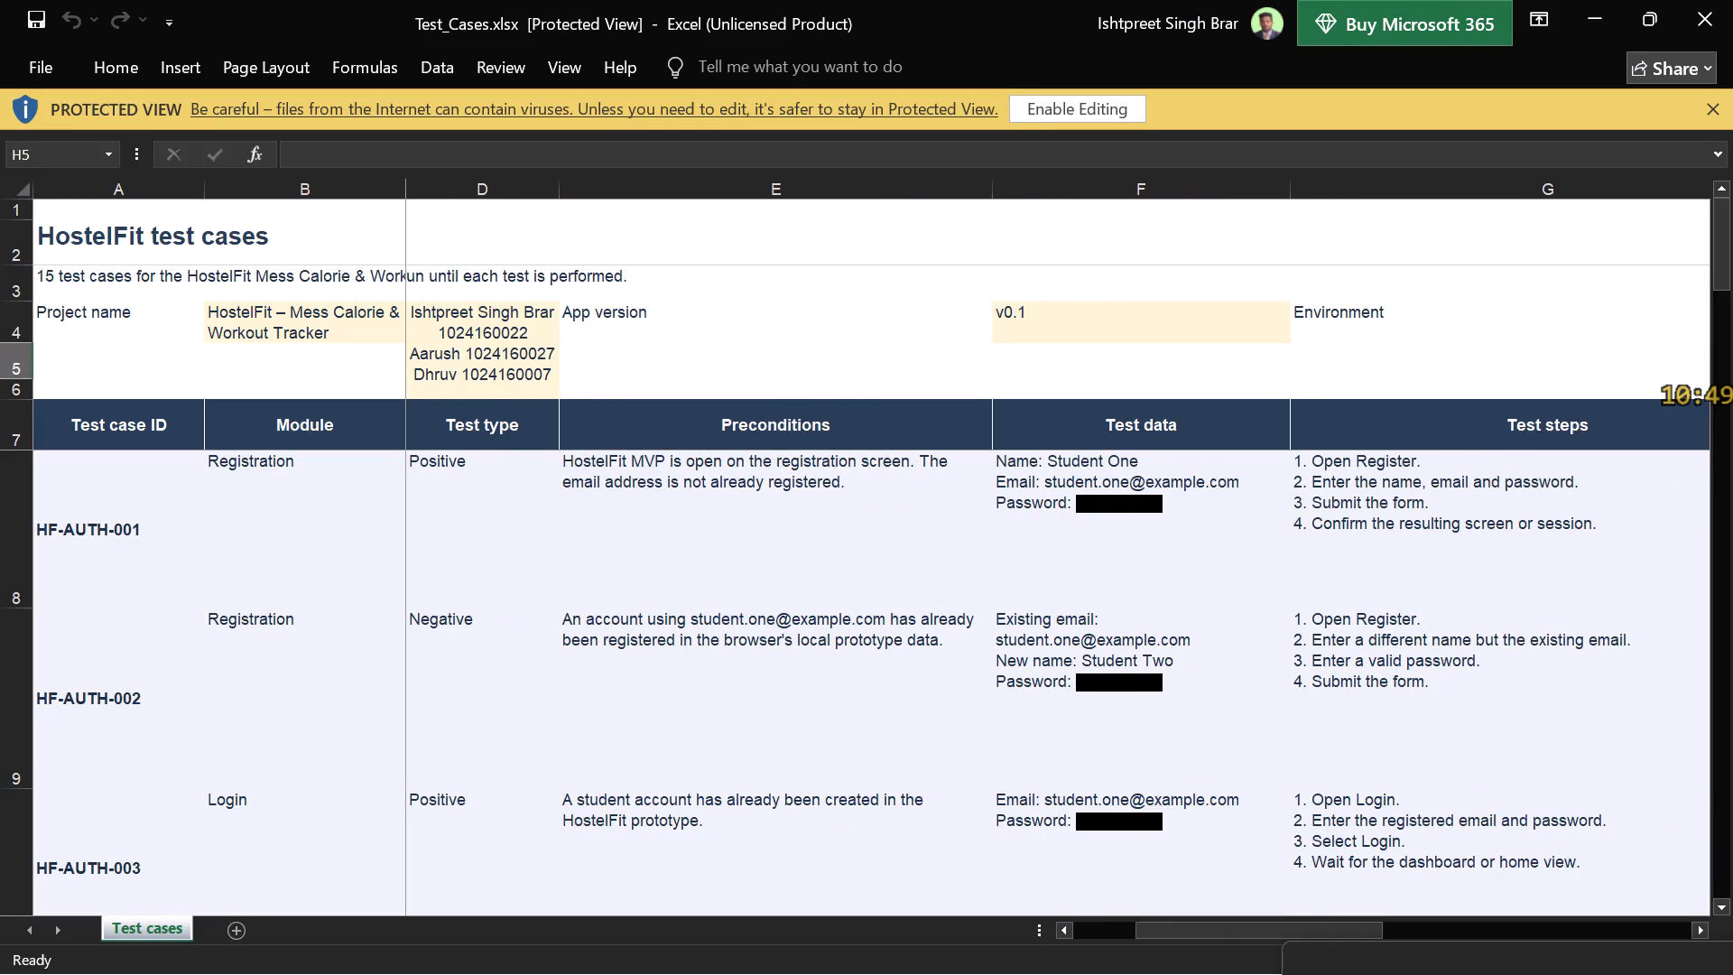
# Switch to the Chrome window with the SOFTWARE ENGINEERING 3P11 spreadsheet and view the project list on the Groups sheet.
pyautogui.moveTo(440, 974); pyautogui.dragTo(453, 973)
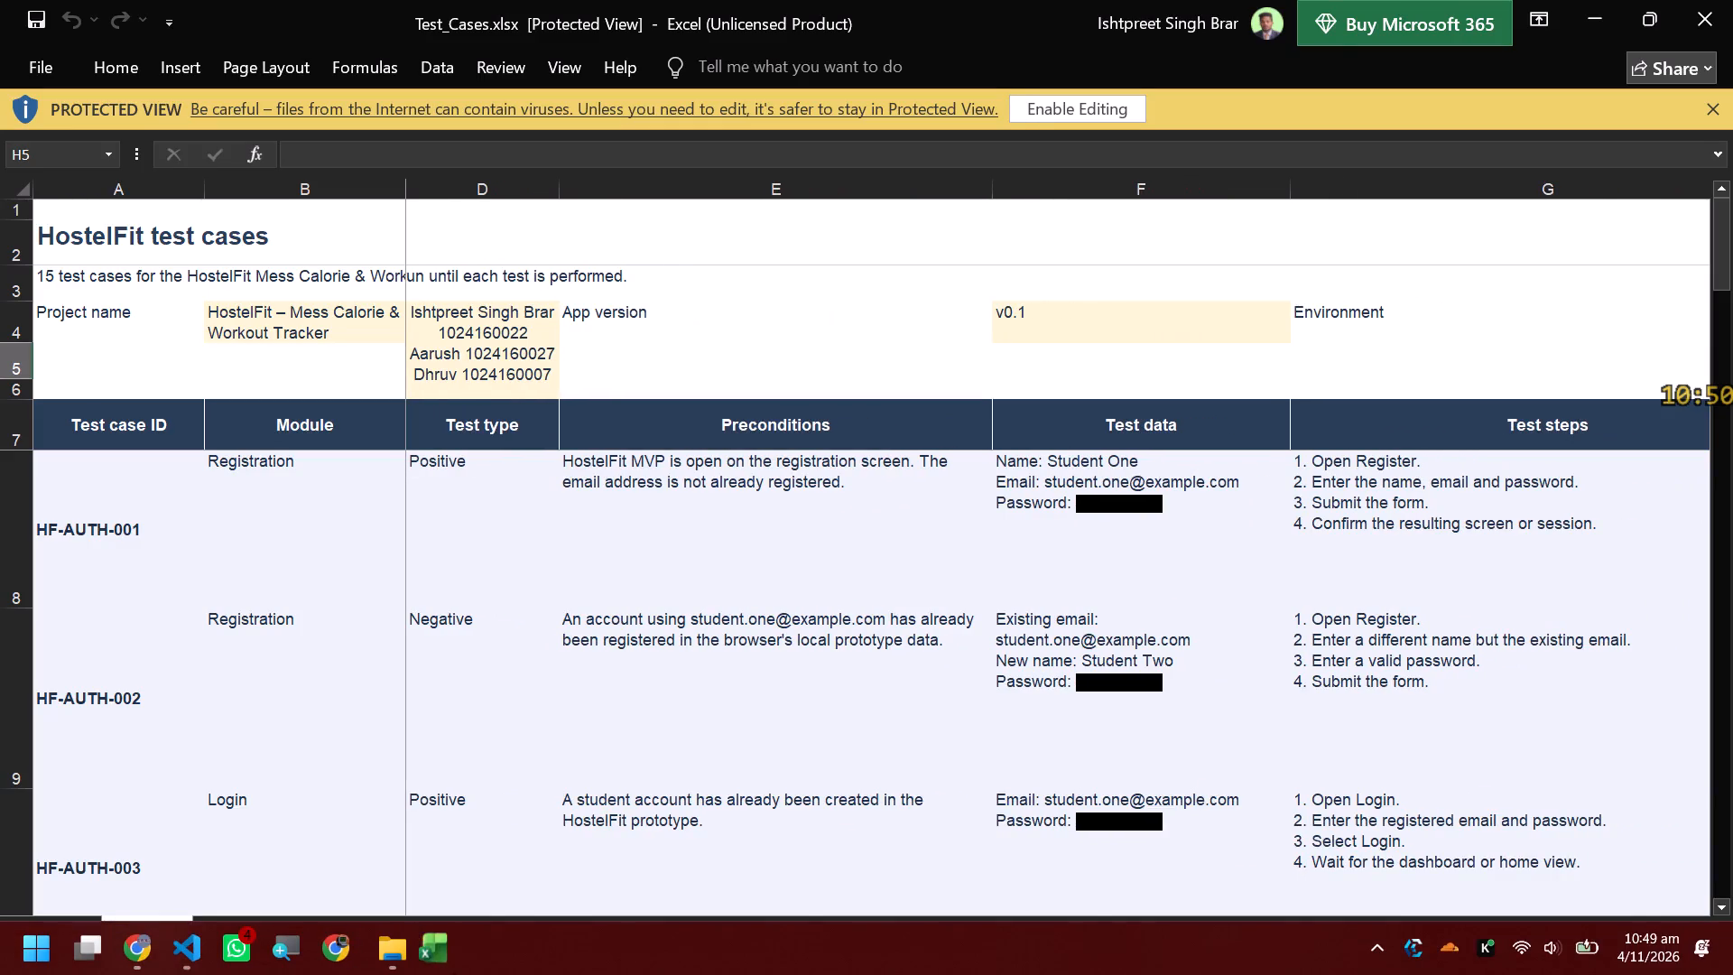
pyautogui.moveTo(453, 973); pyautogui.dragTo(459, 974)
pyautogui.click(378, 956)
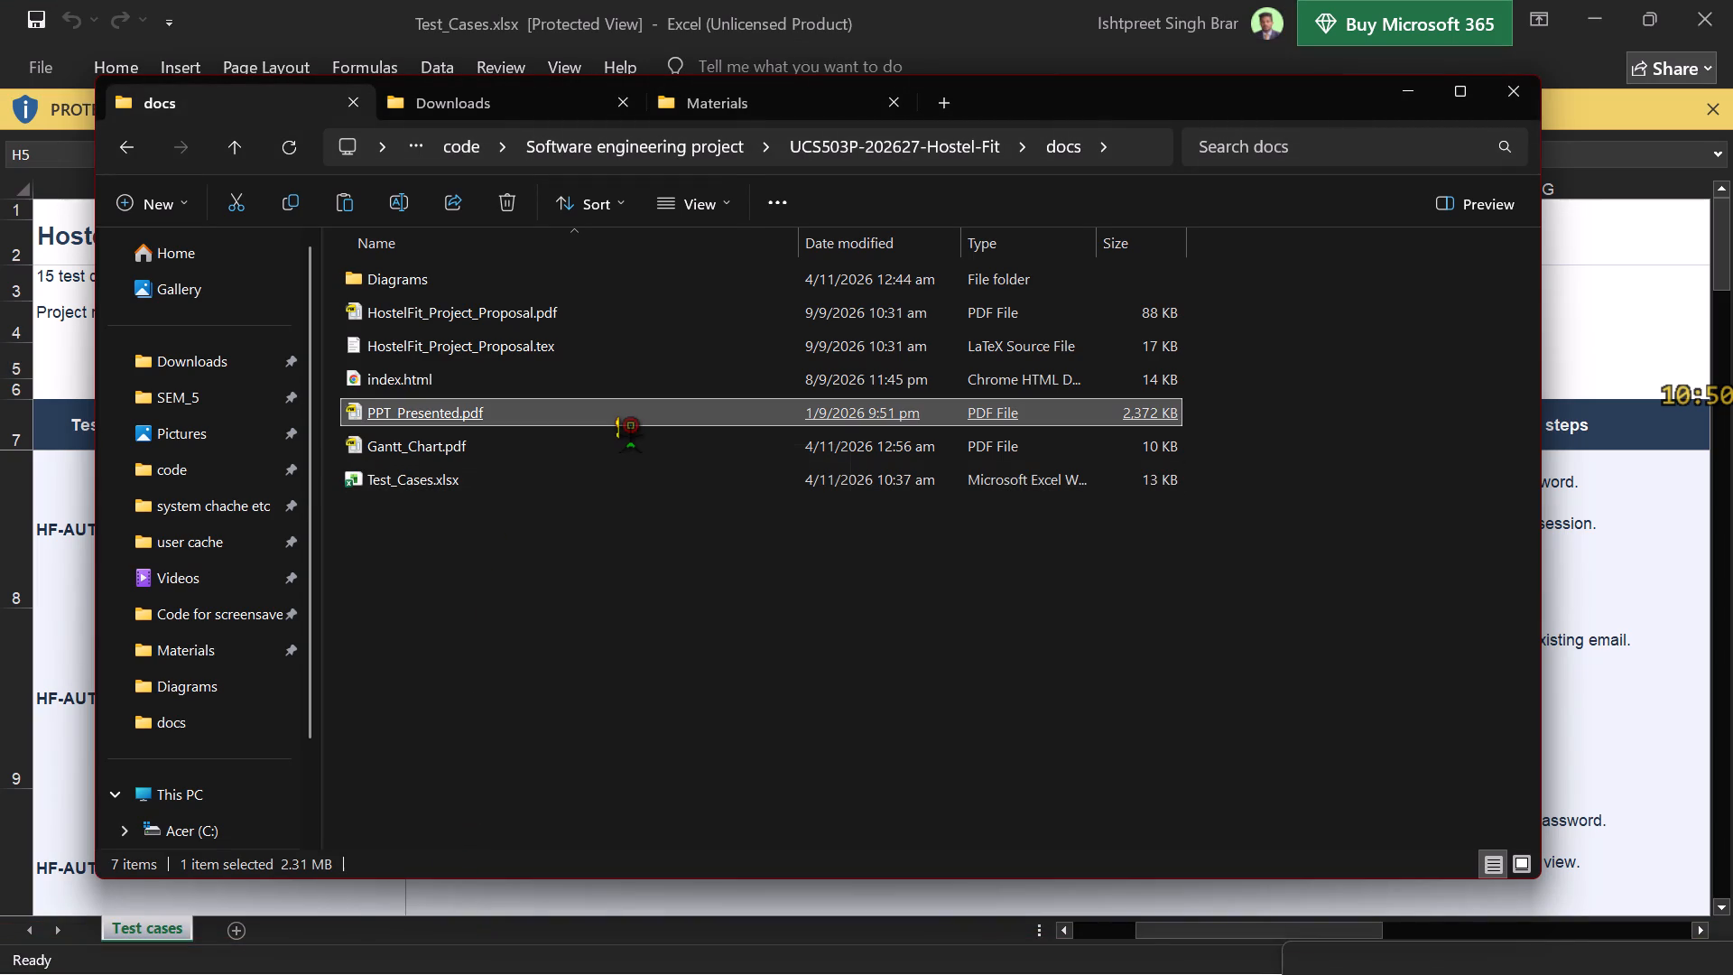
pyautogui.click(126, 936)
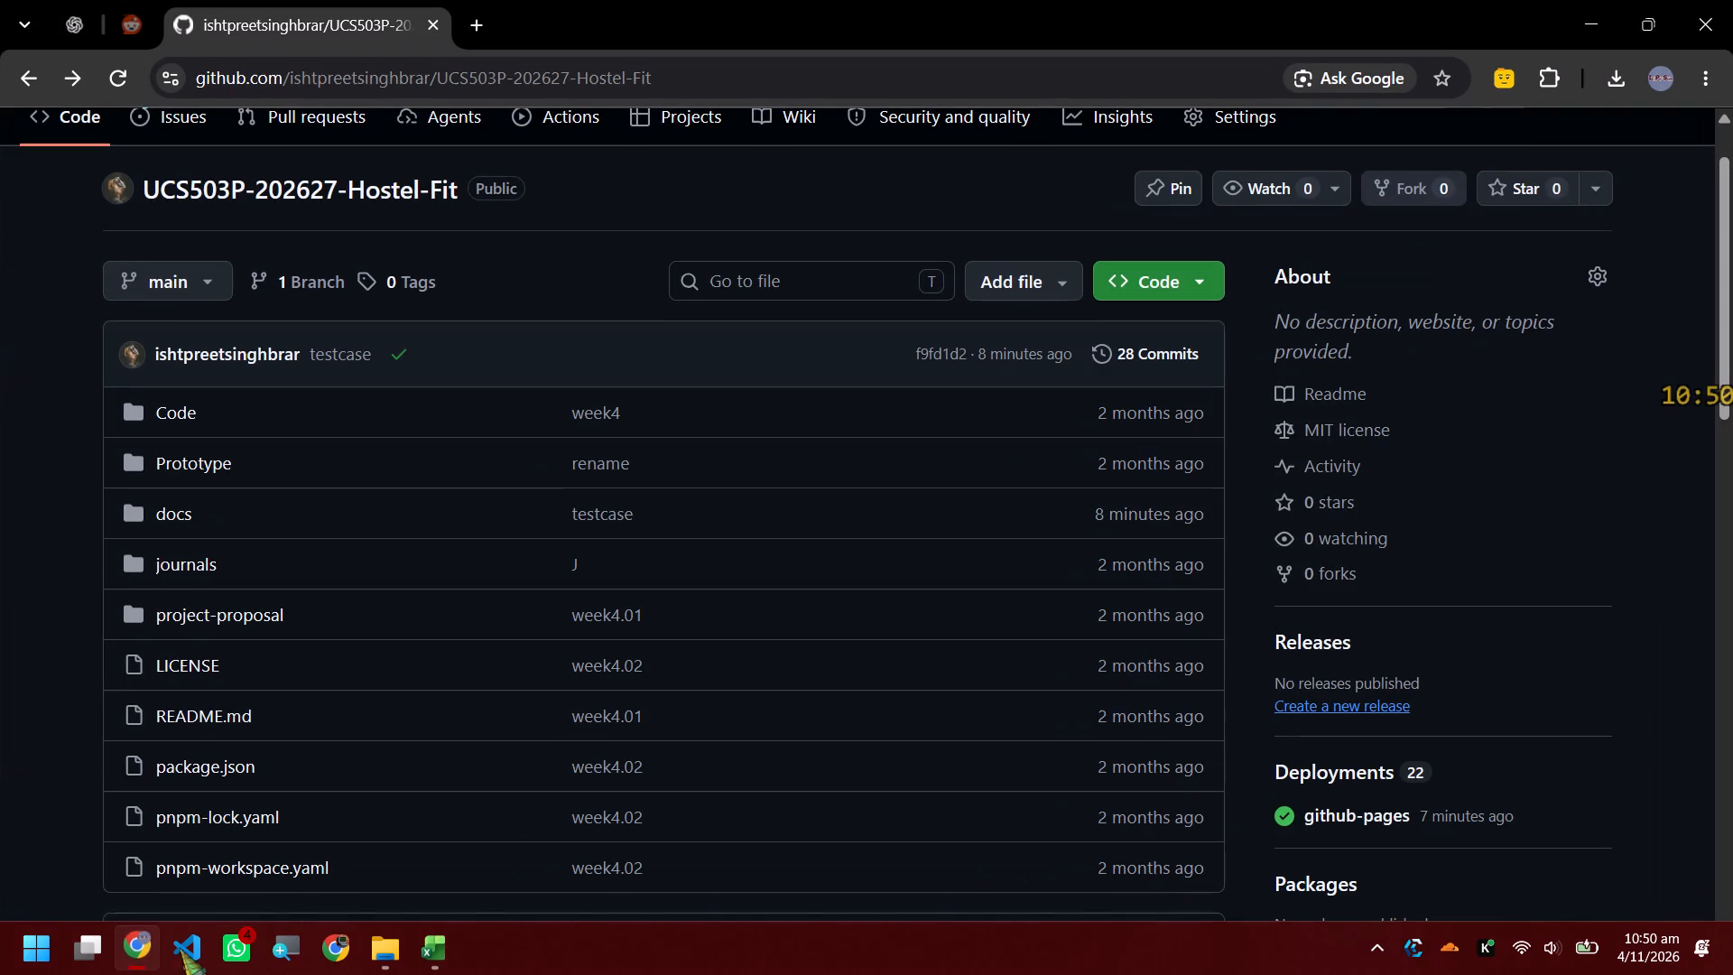
pyautogui.click(332, 938)
pyautogui.click(561, 0)
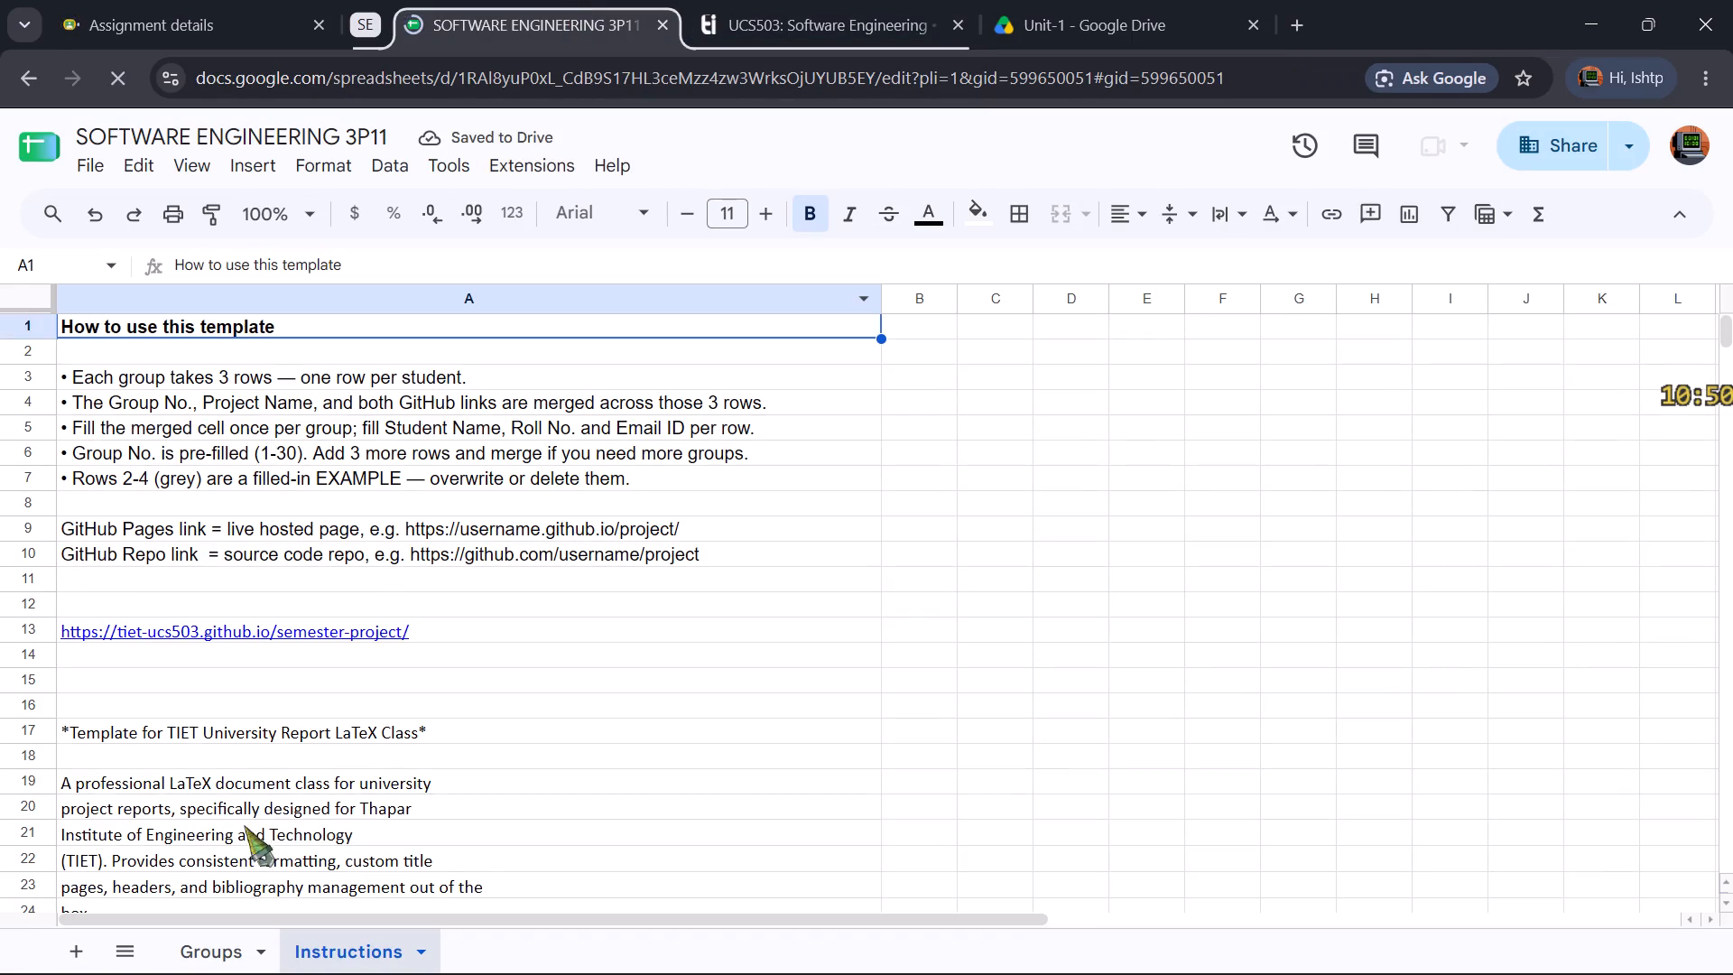
pyautogui.click(218, 943)
pyautogui.scroll(-1, 510, 578)
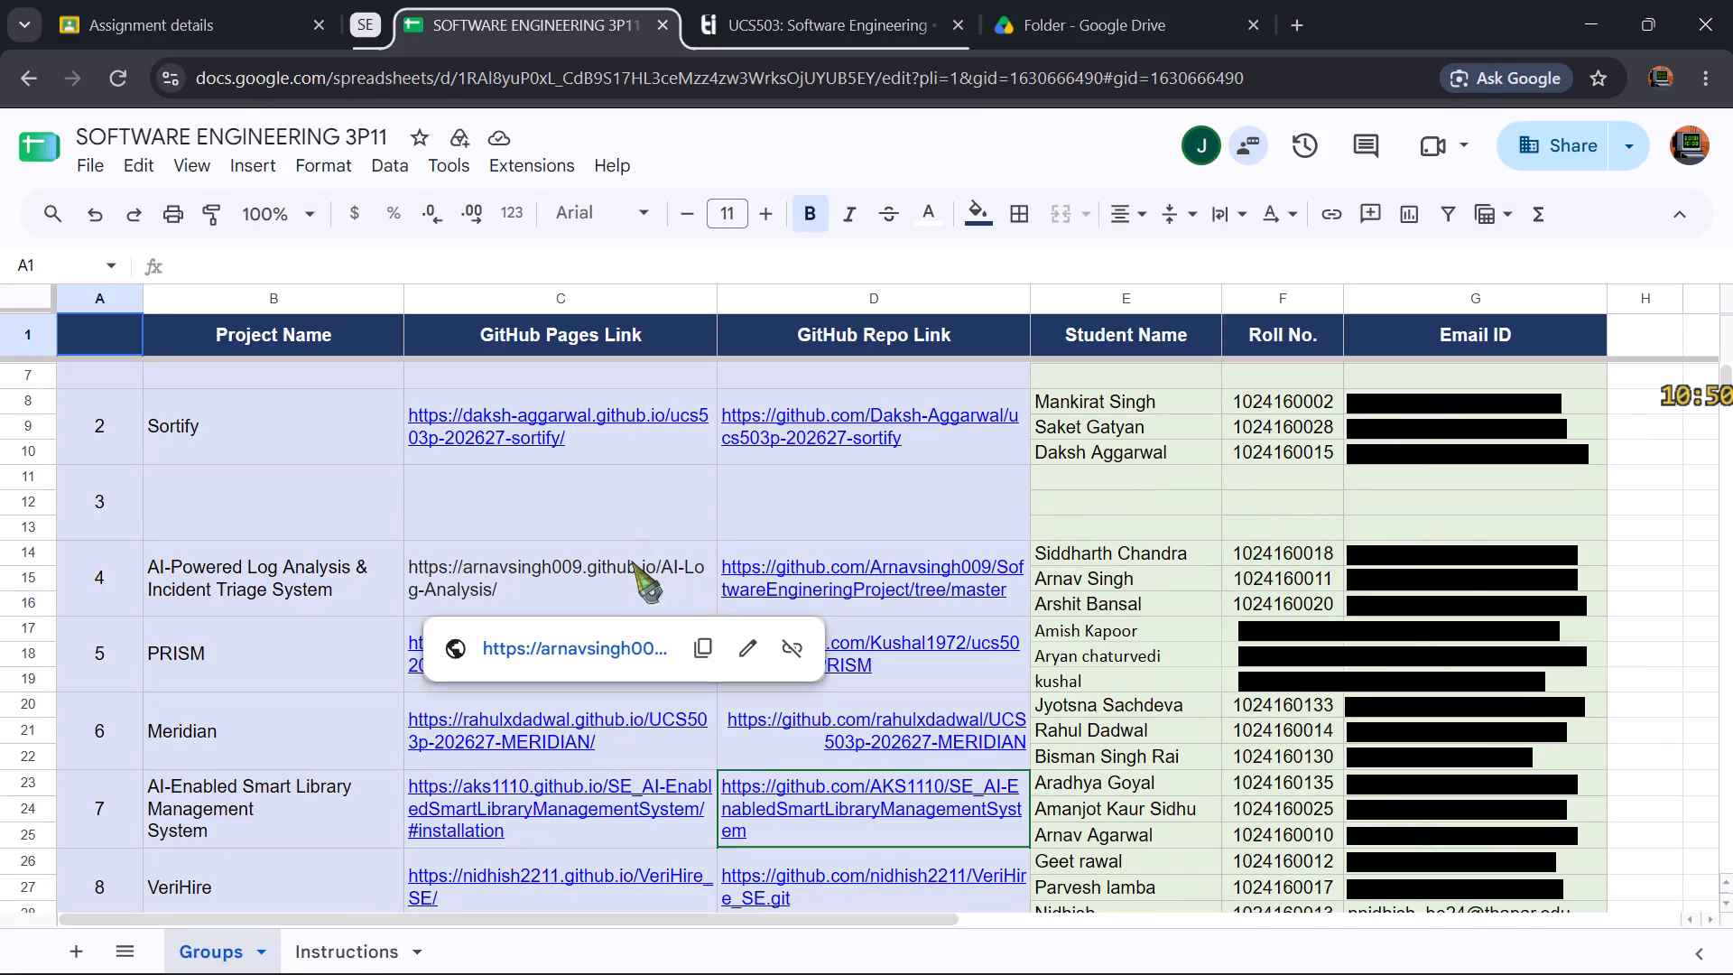
# View group 4's GitHub Pages site, open its GitHub repository from the spreadsheet, and close the Pages site.
pyautogui.click(580, 645)
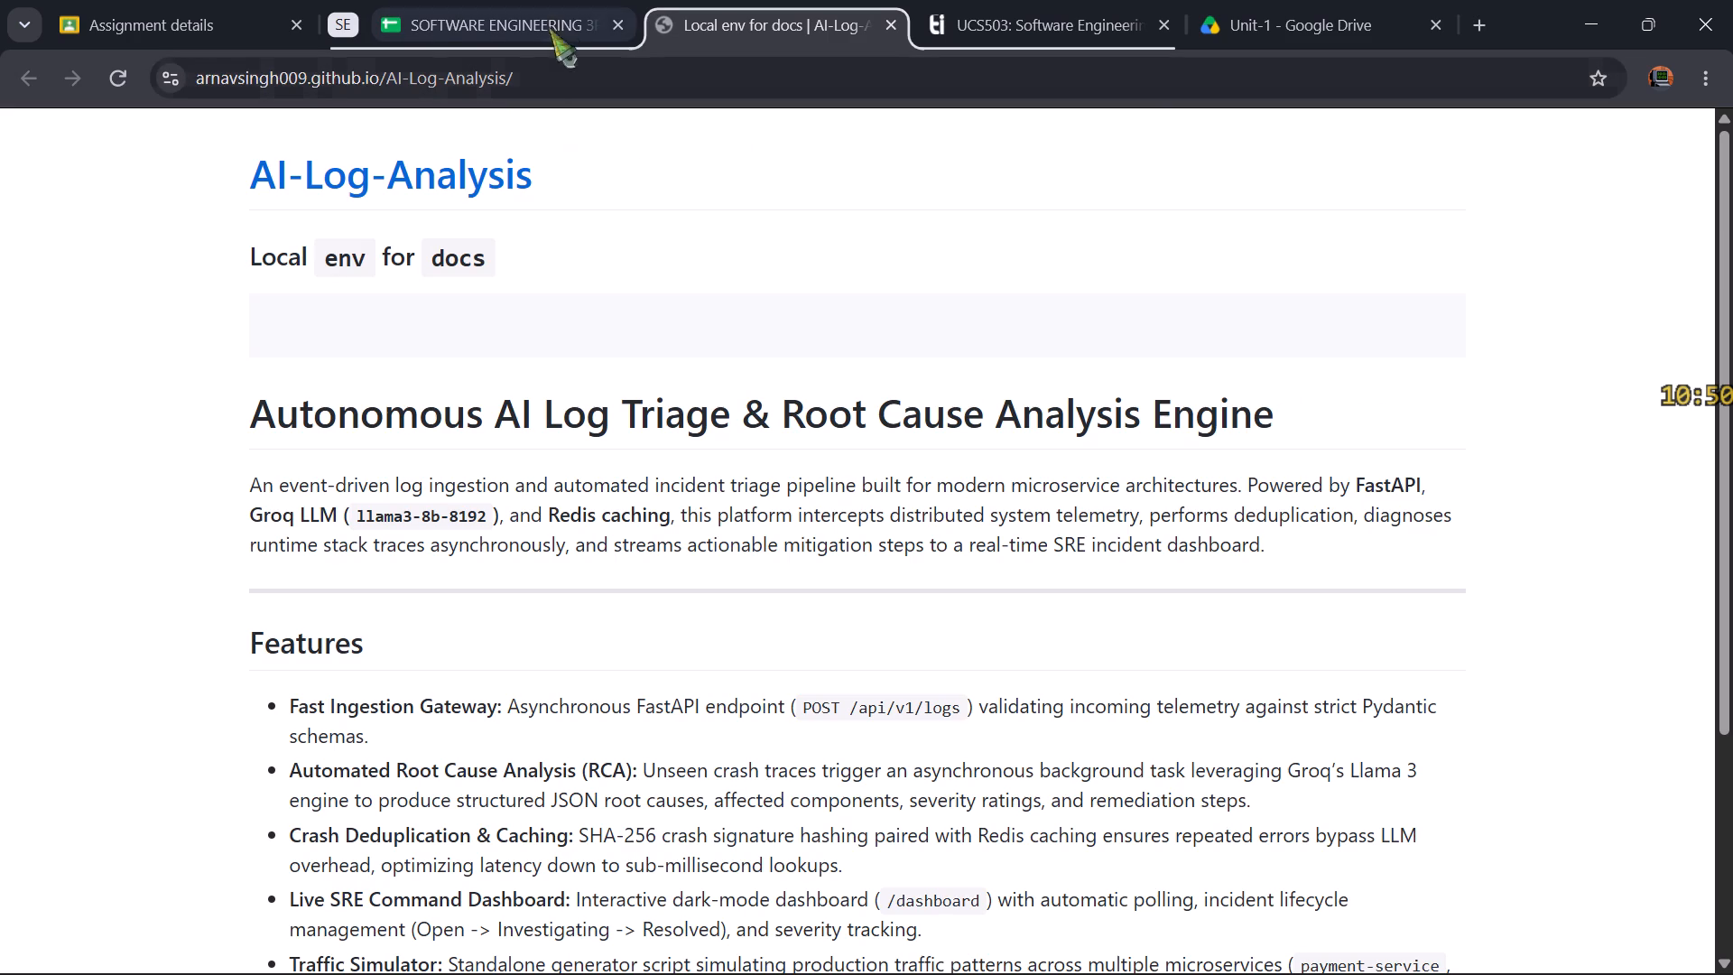
pyautogui.click(551, 17)
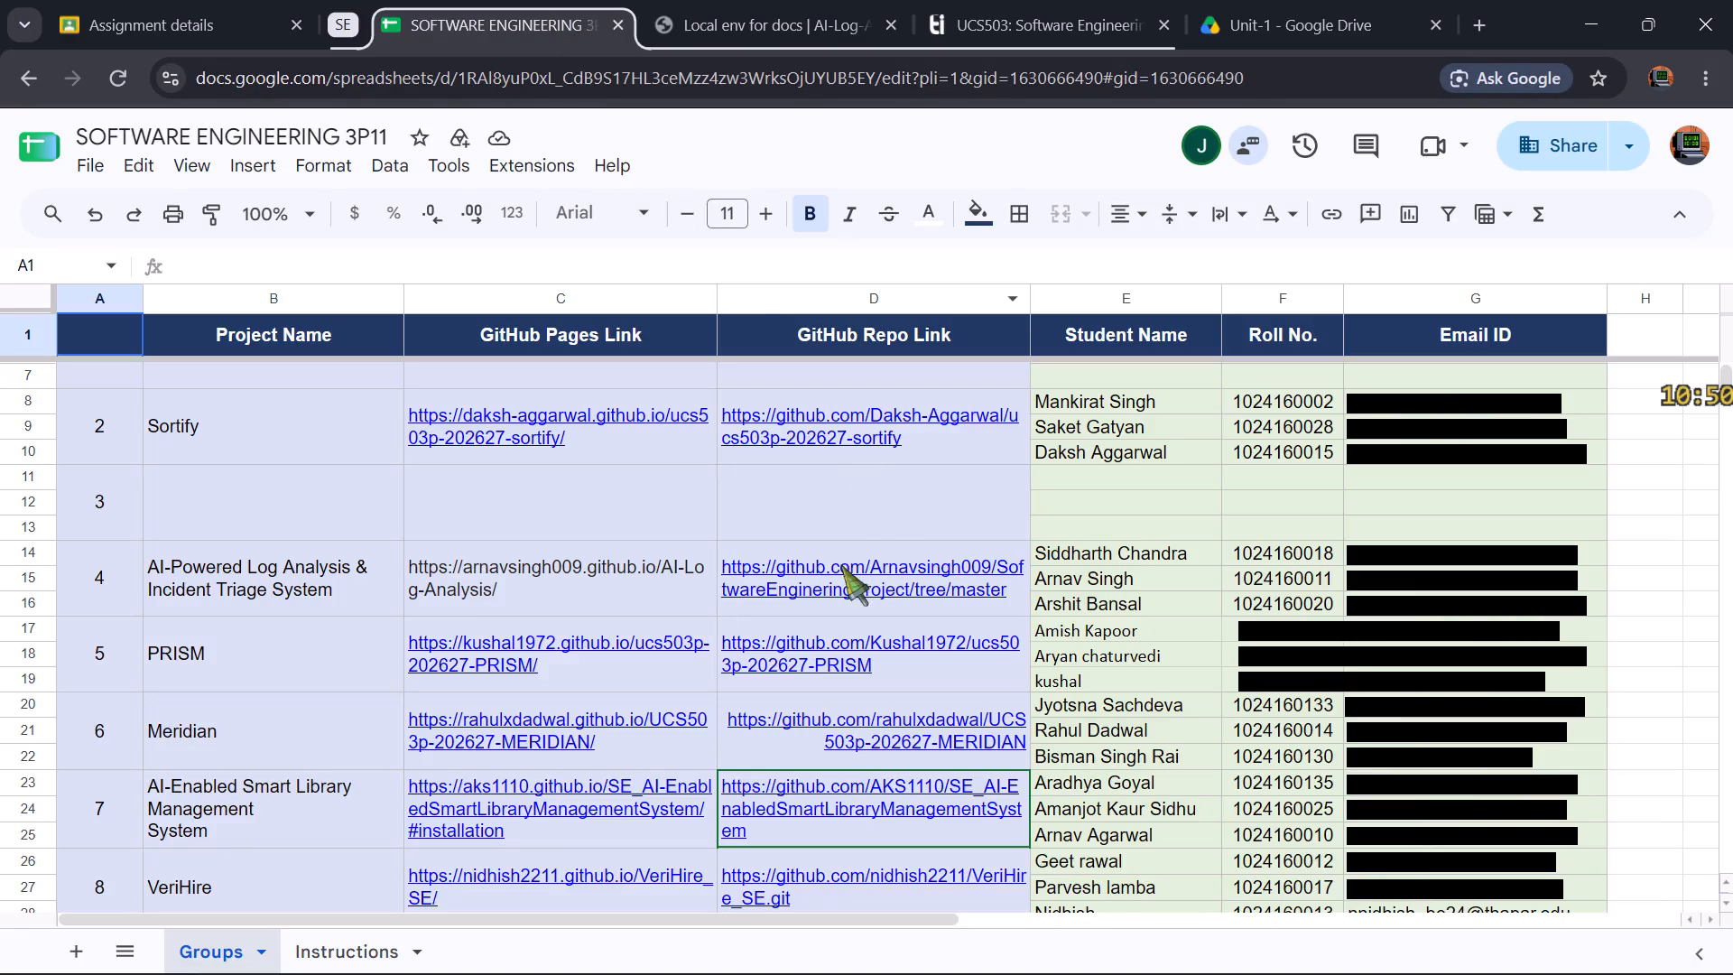
pyautogui.click(839, 565)
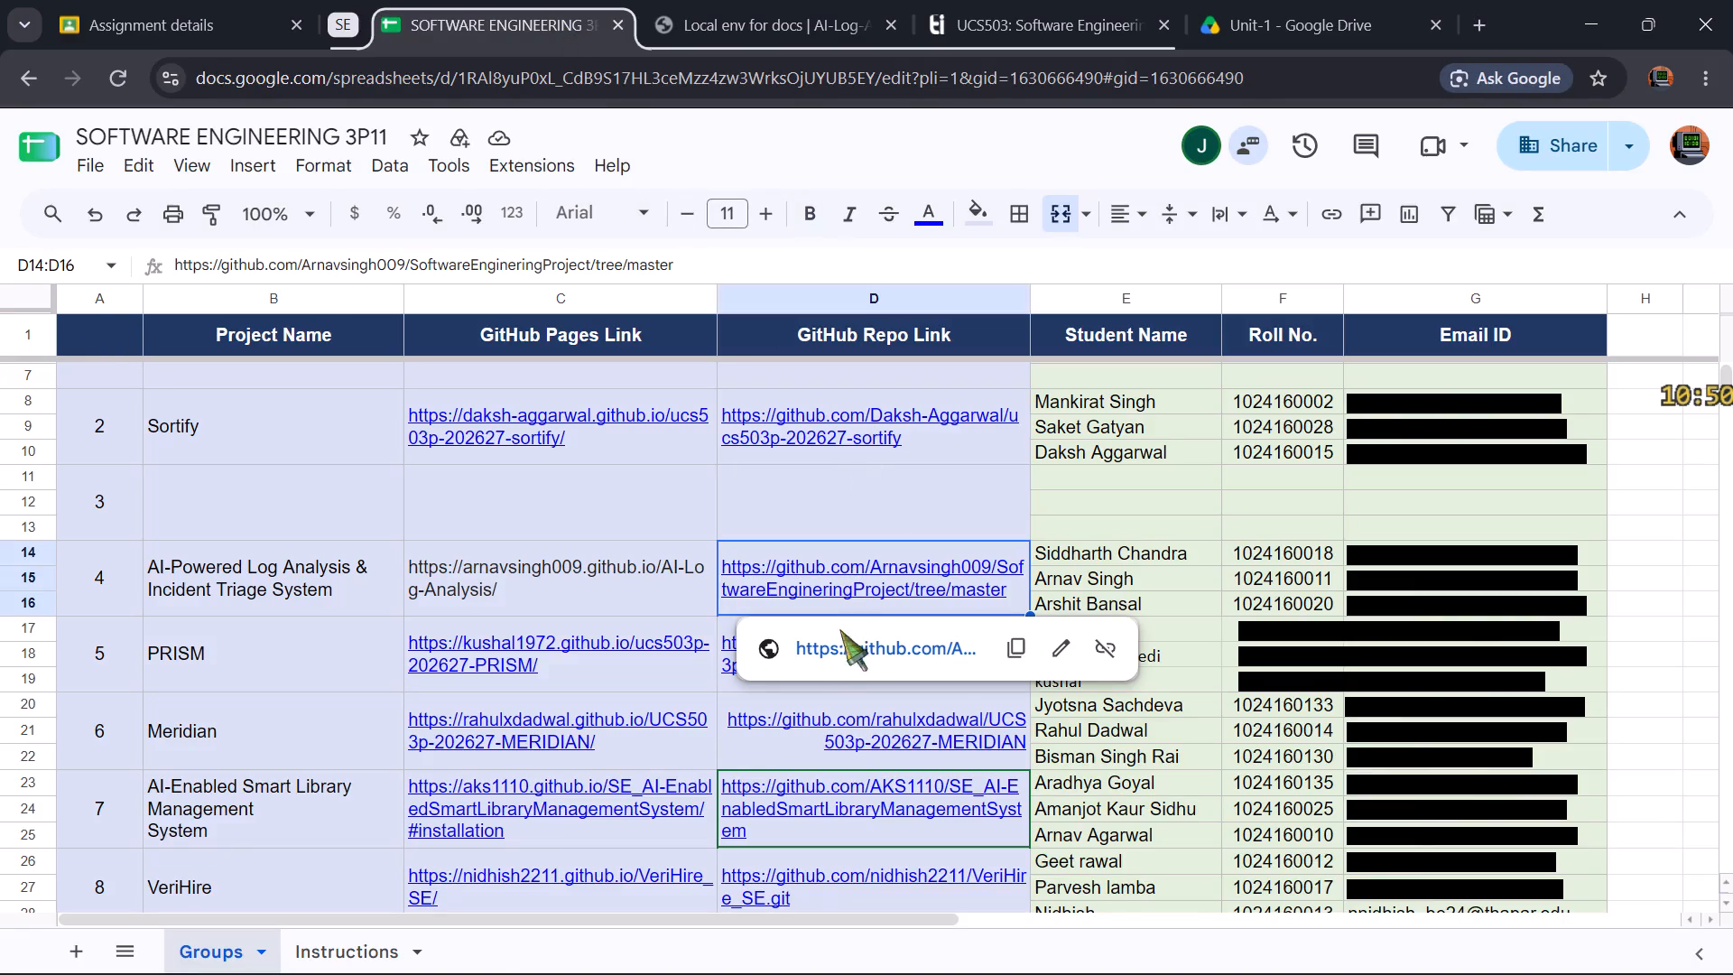
pyautogui.click(839, 640)
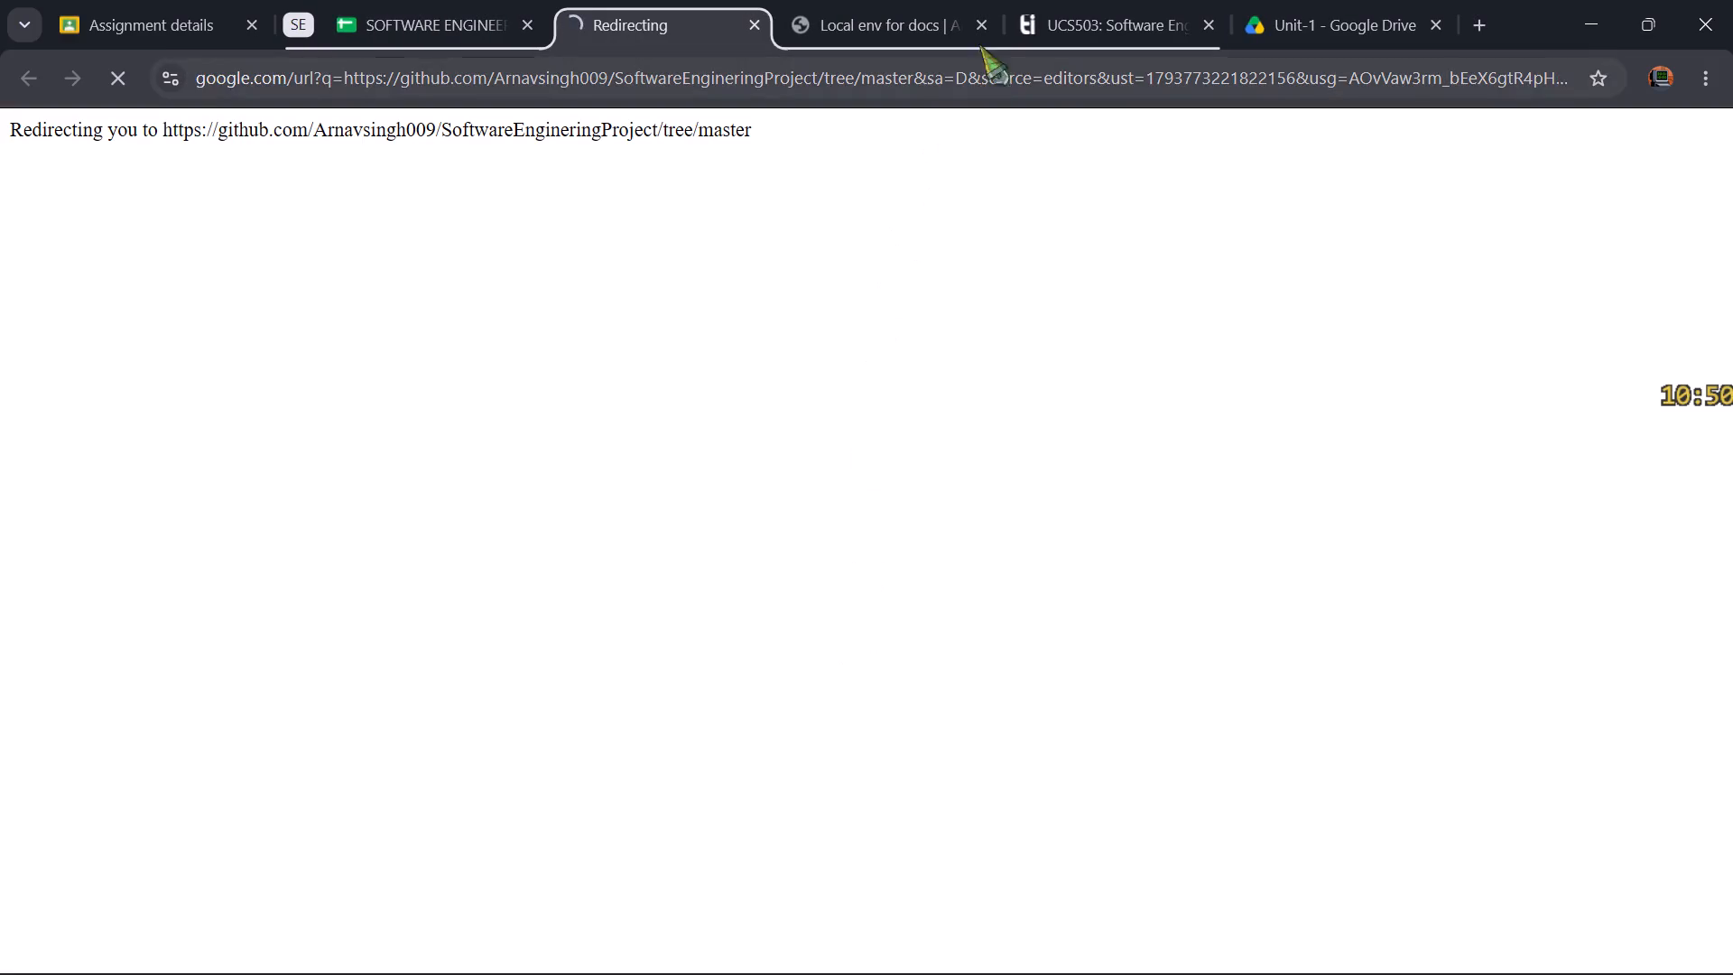
pyautogui.click(984, 25)
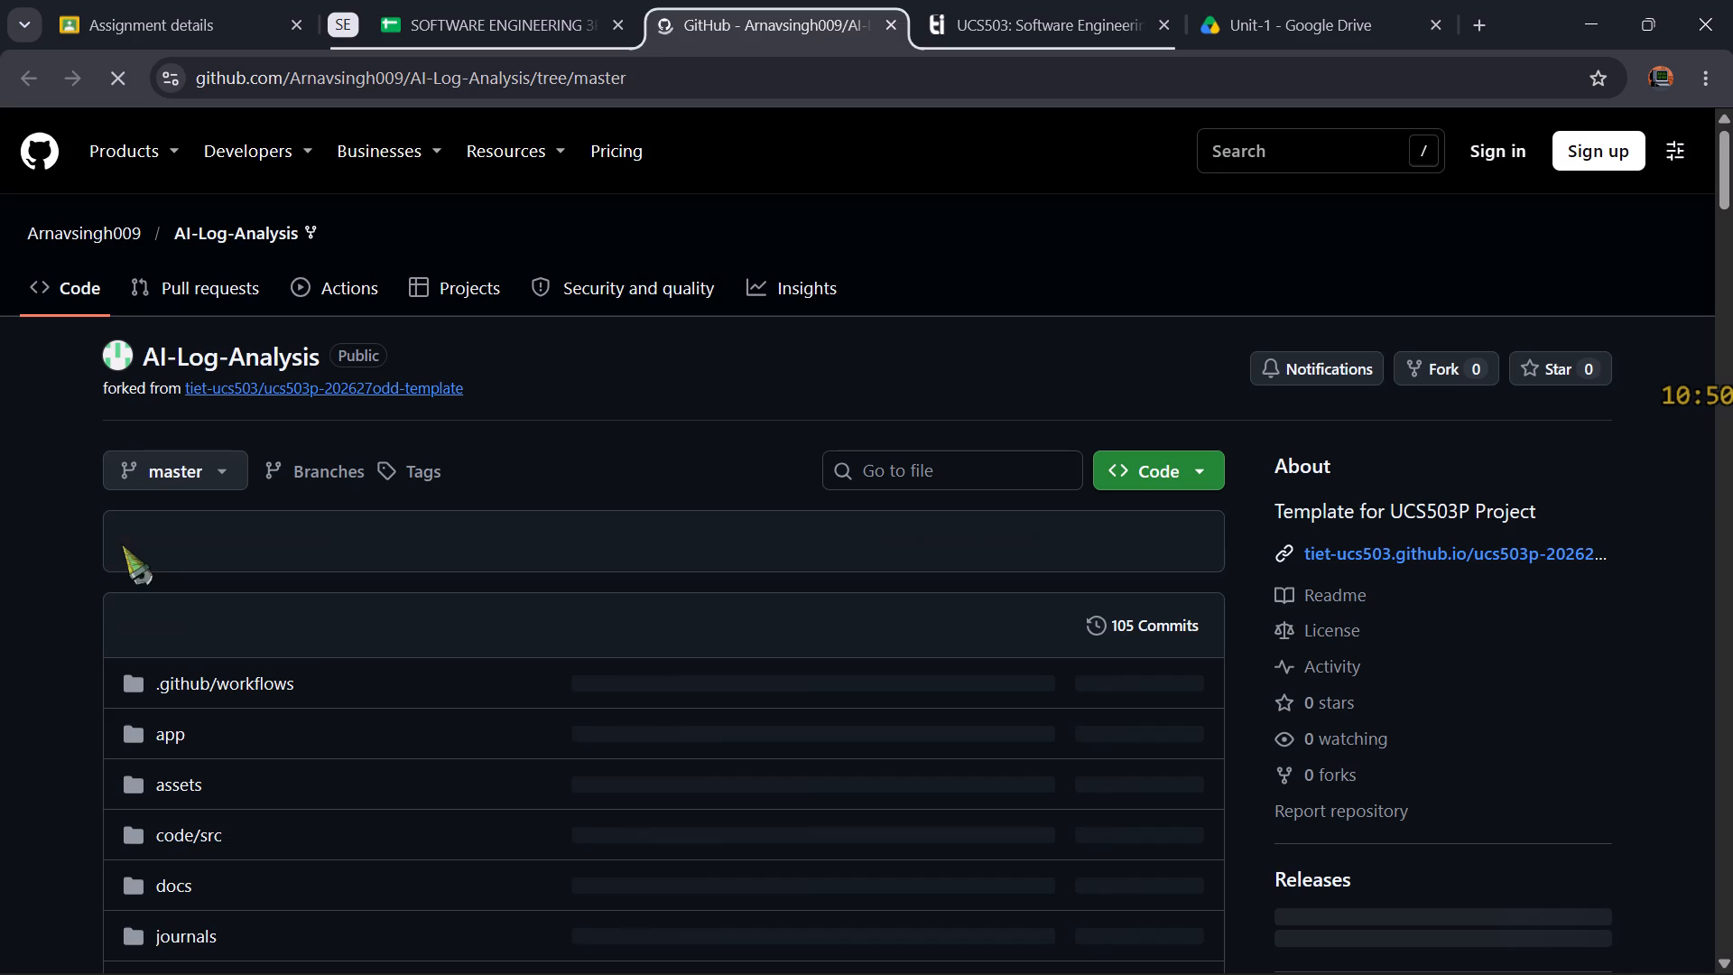
# Download SRE_Test_Cases.xlsx from the docs folder of the AI-Log-Analysis repository and open it in Excel.
pyautogui.scroll(-1, 334, 645)
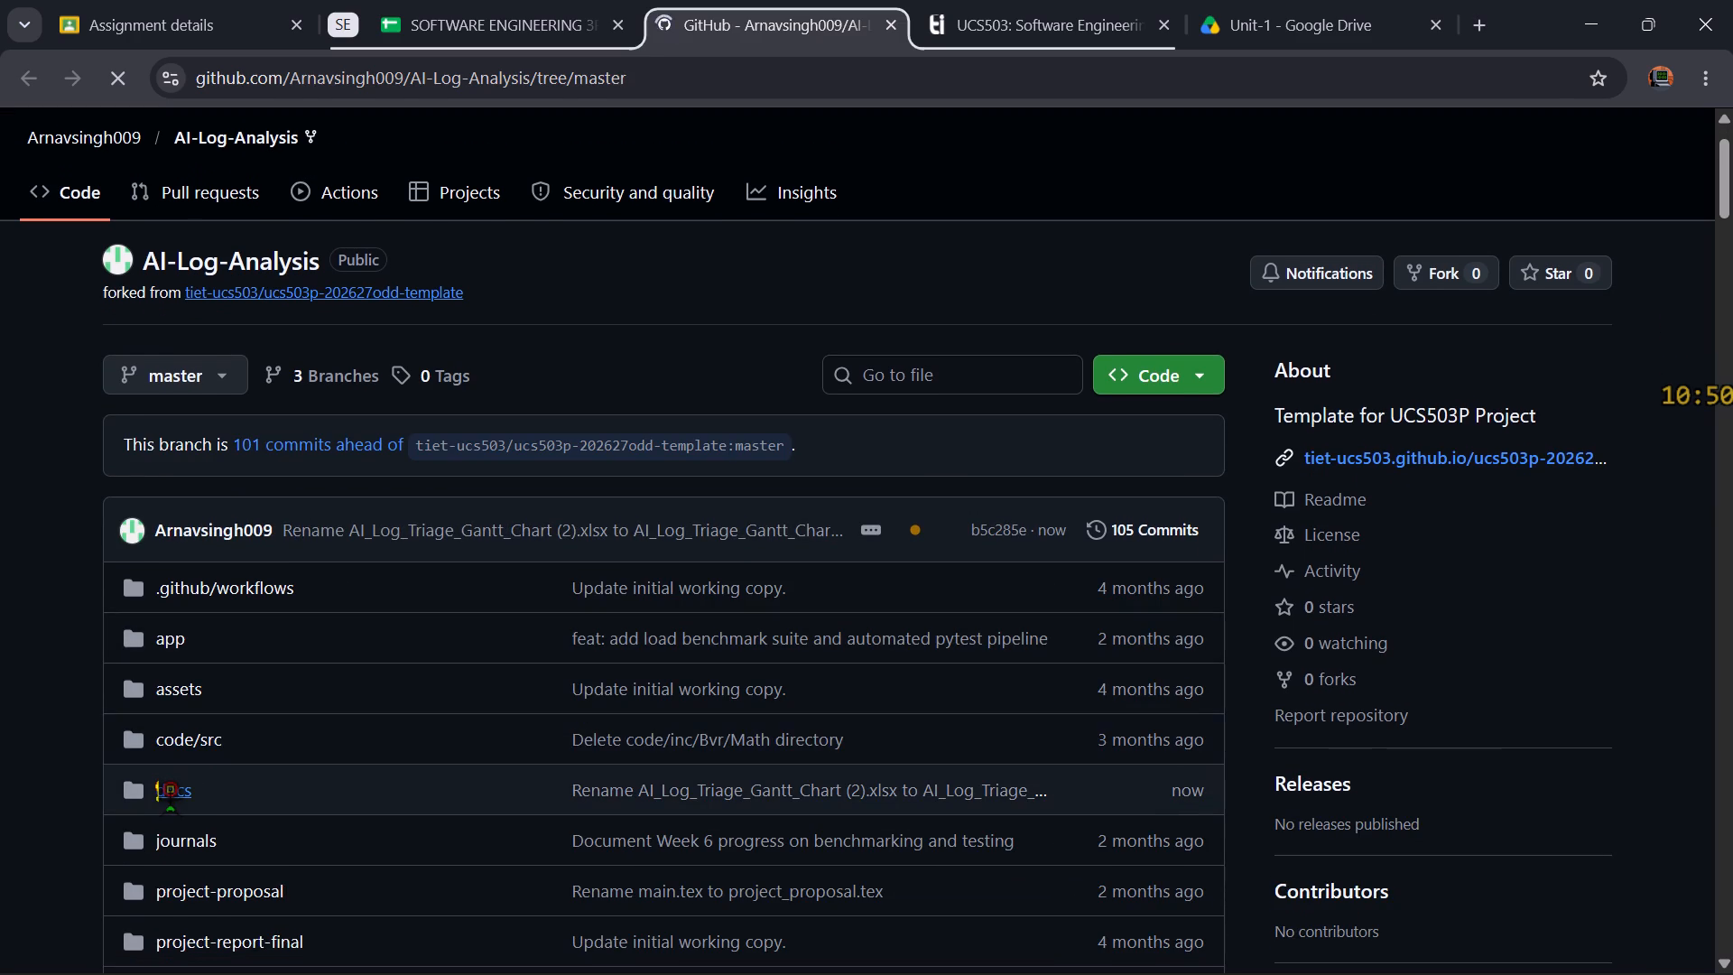
pyautogui.click(170, 789)
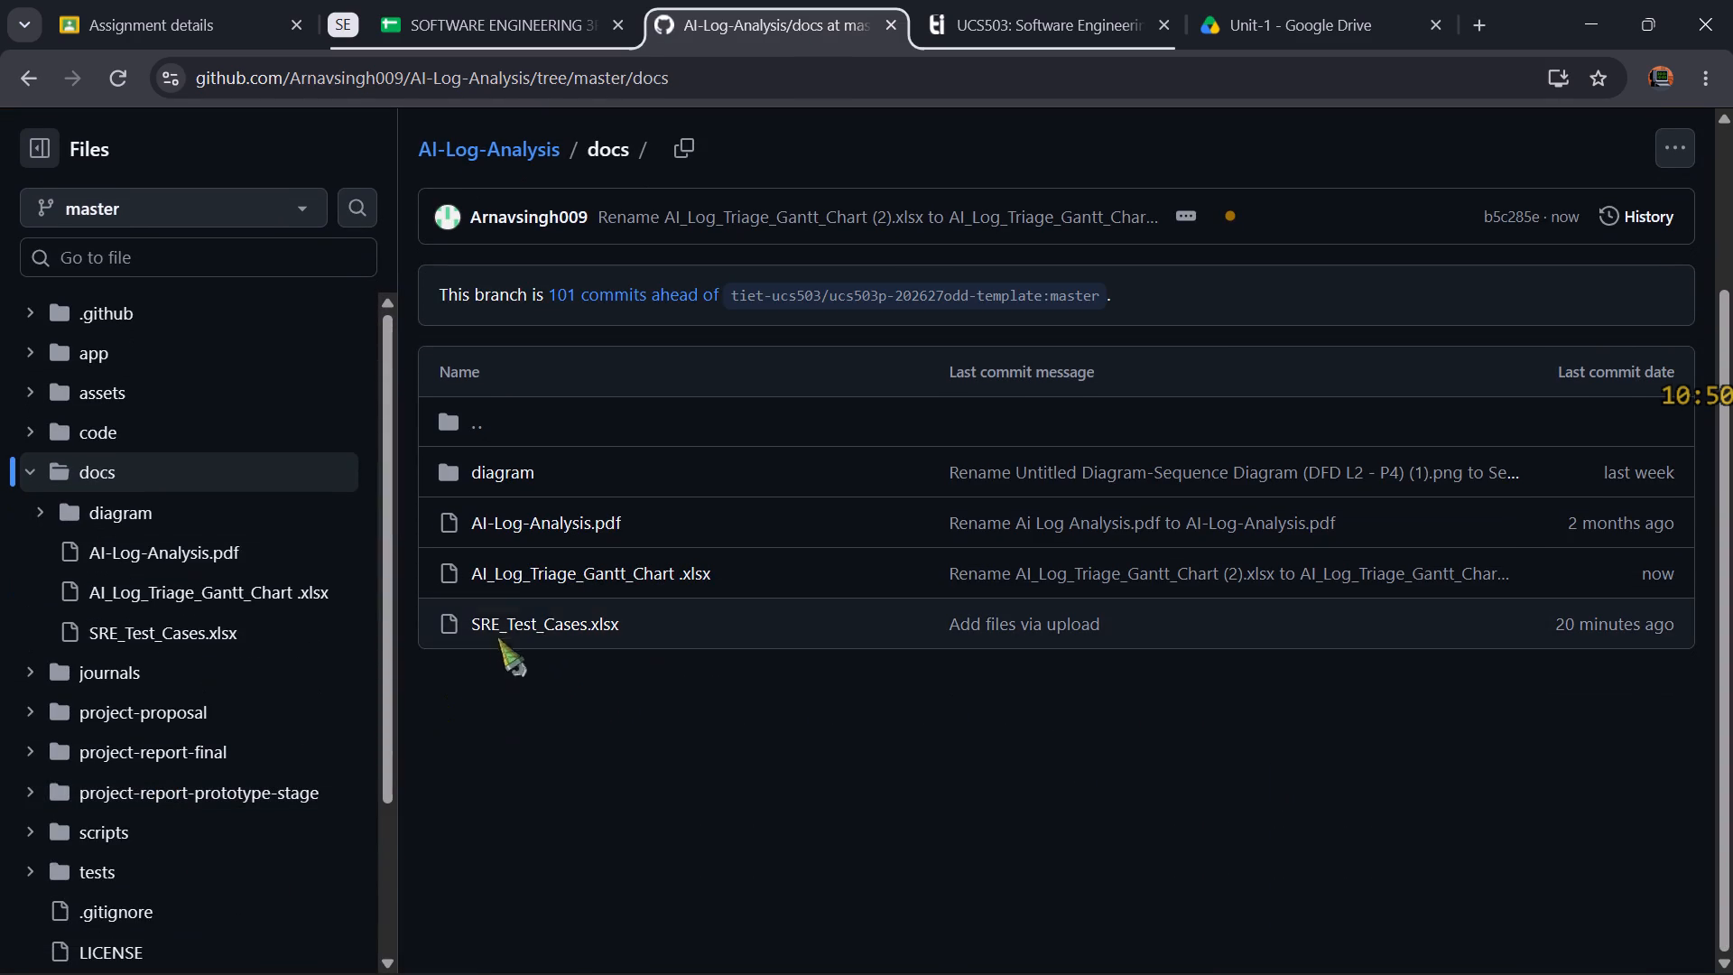
pyautogui.click(505, 623)
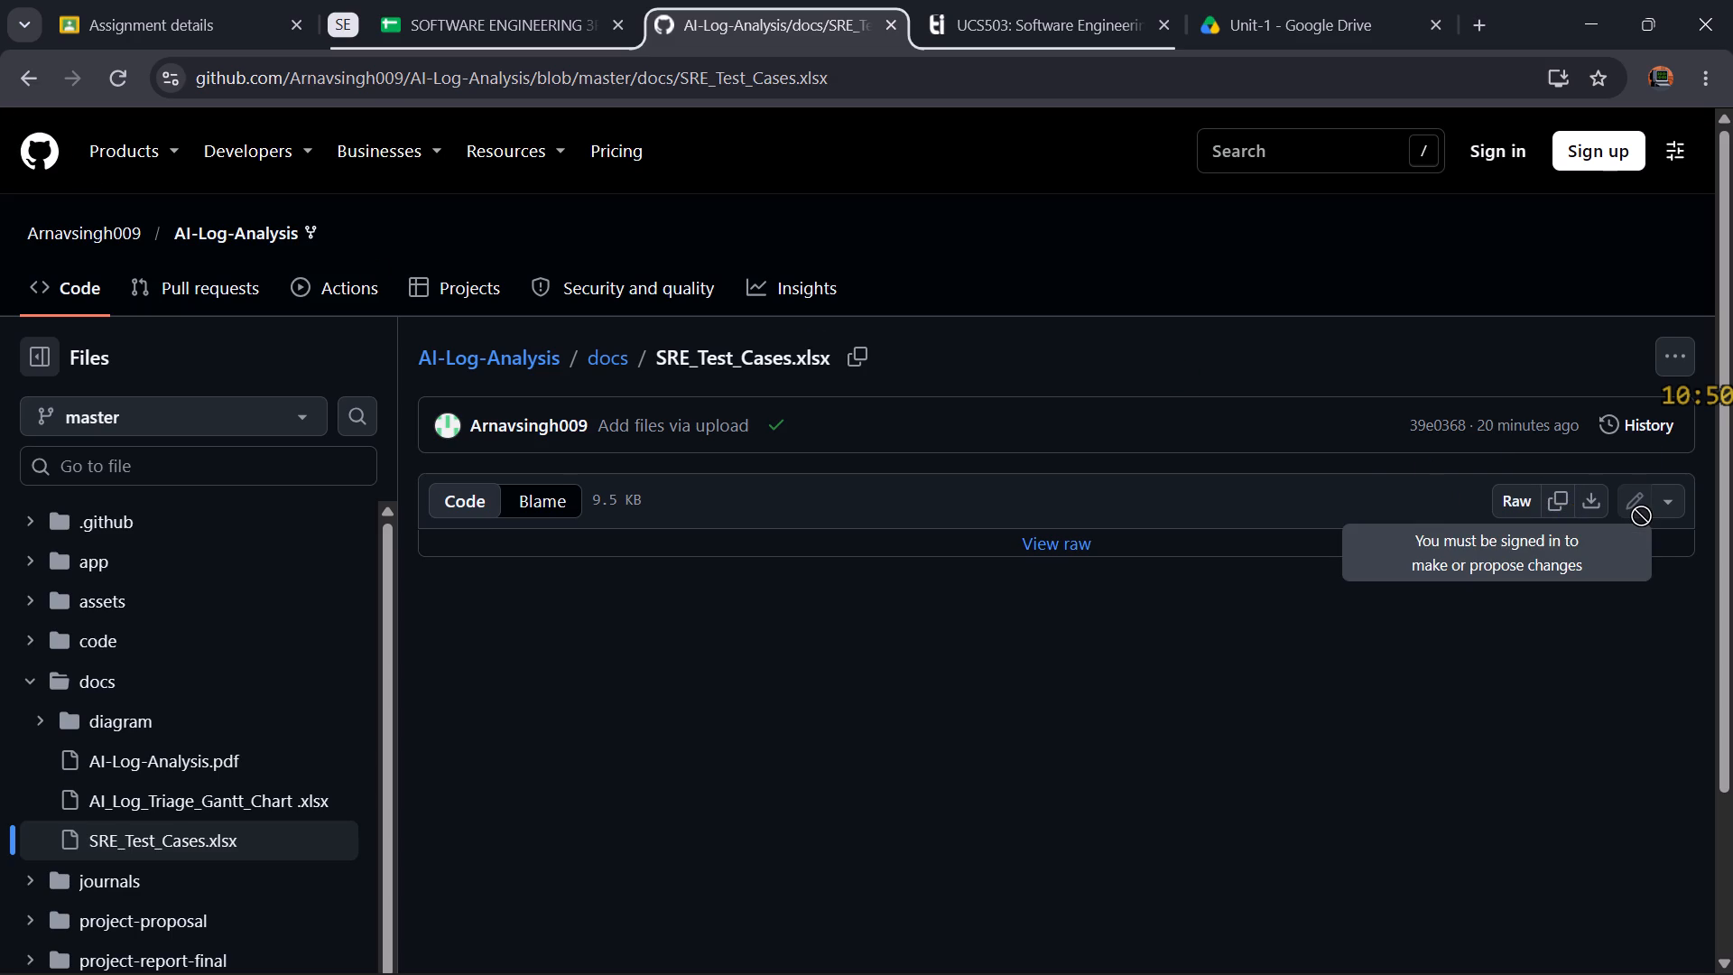
pyautogui.click(1057, 547)
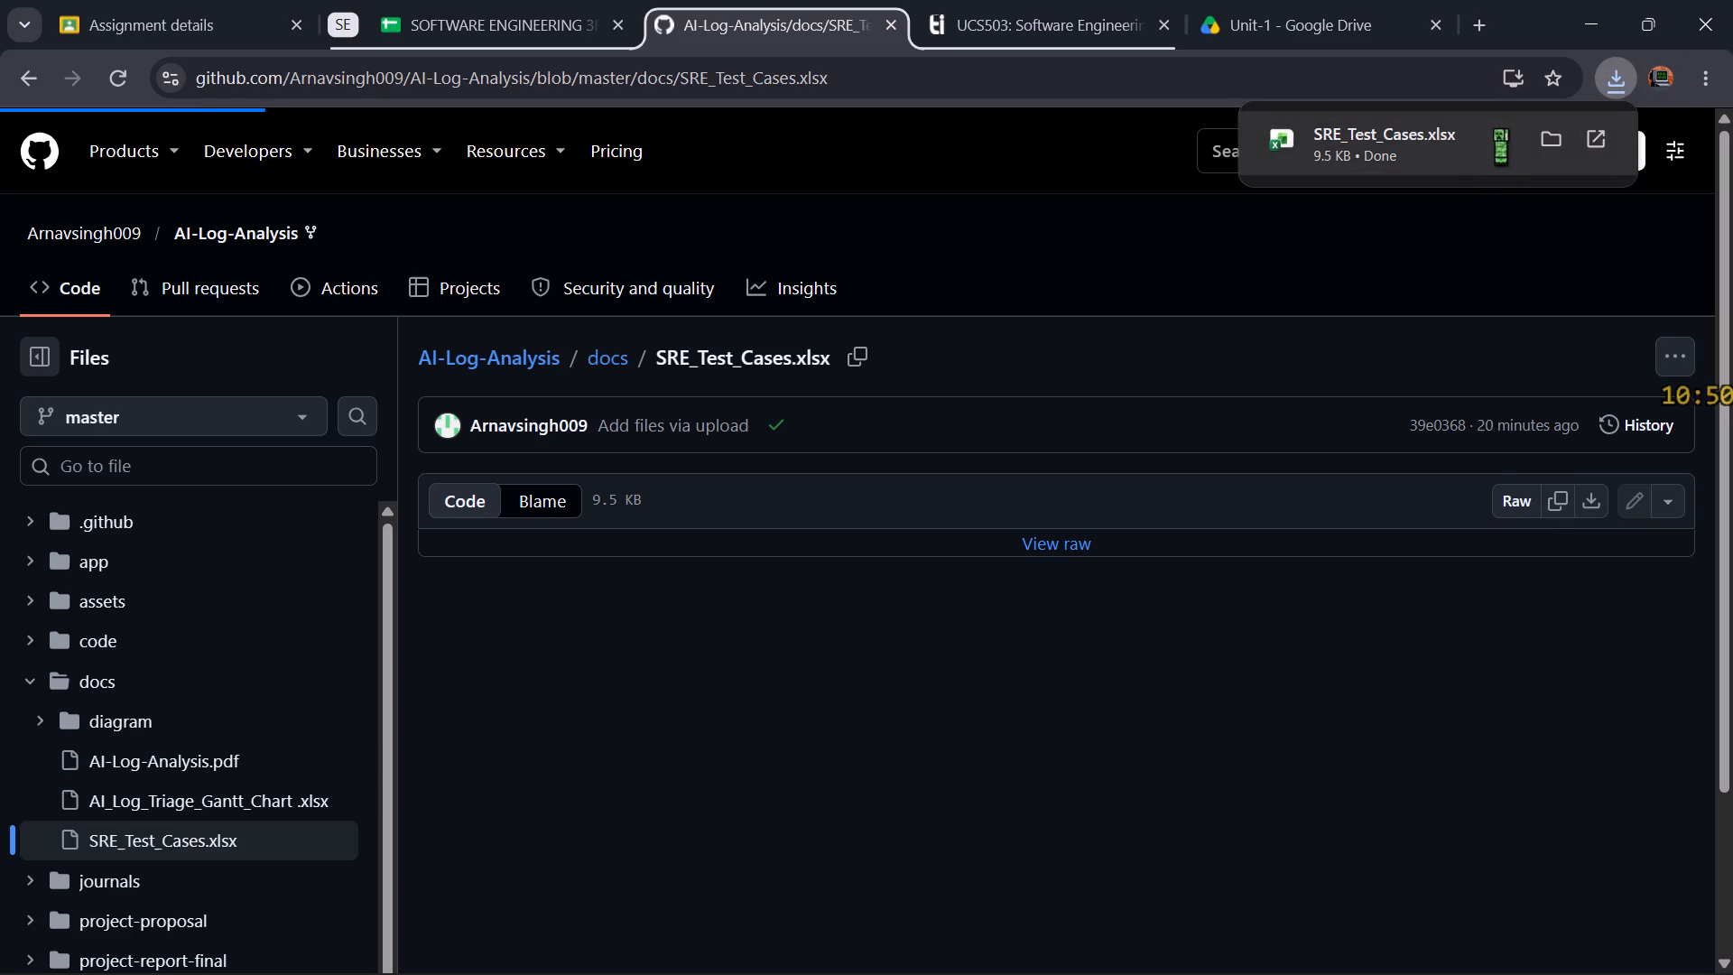
pyautogui.click(1499, 146)
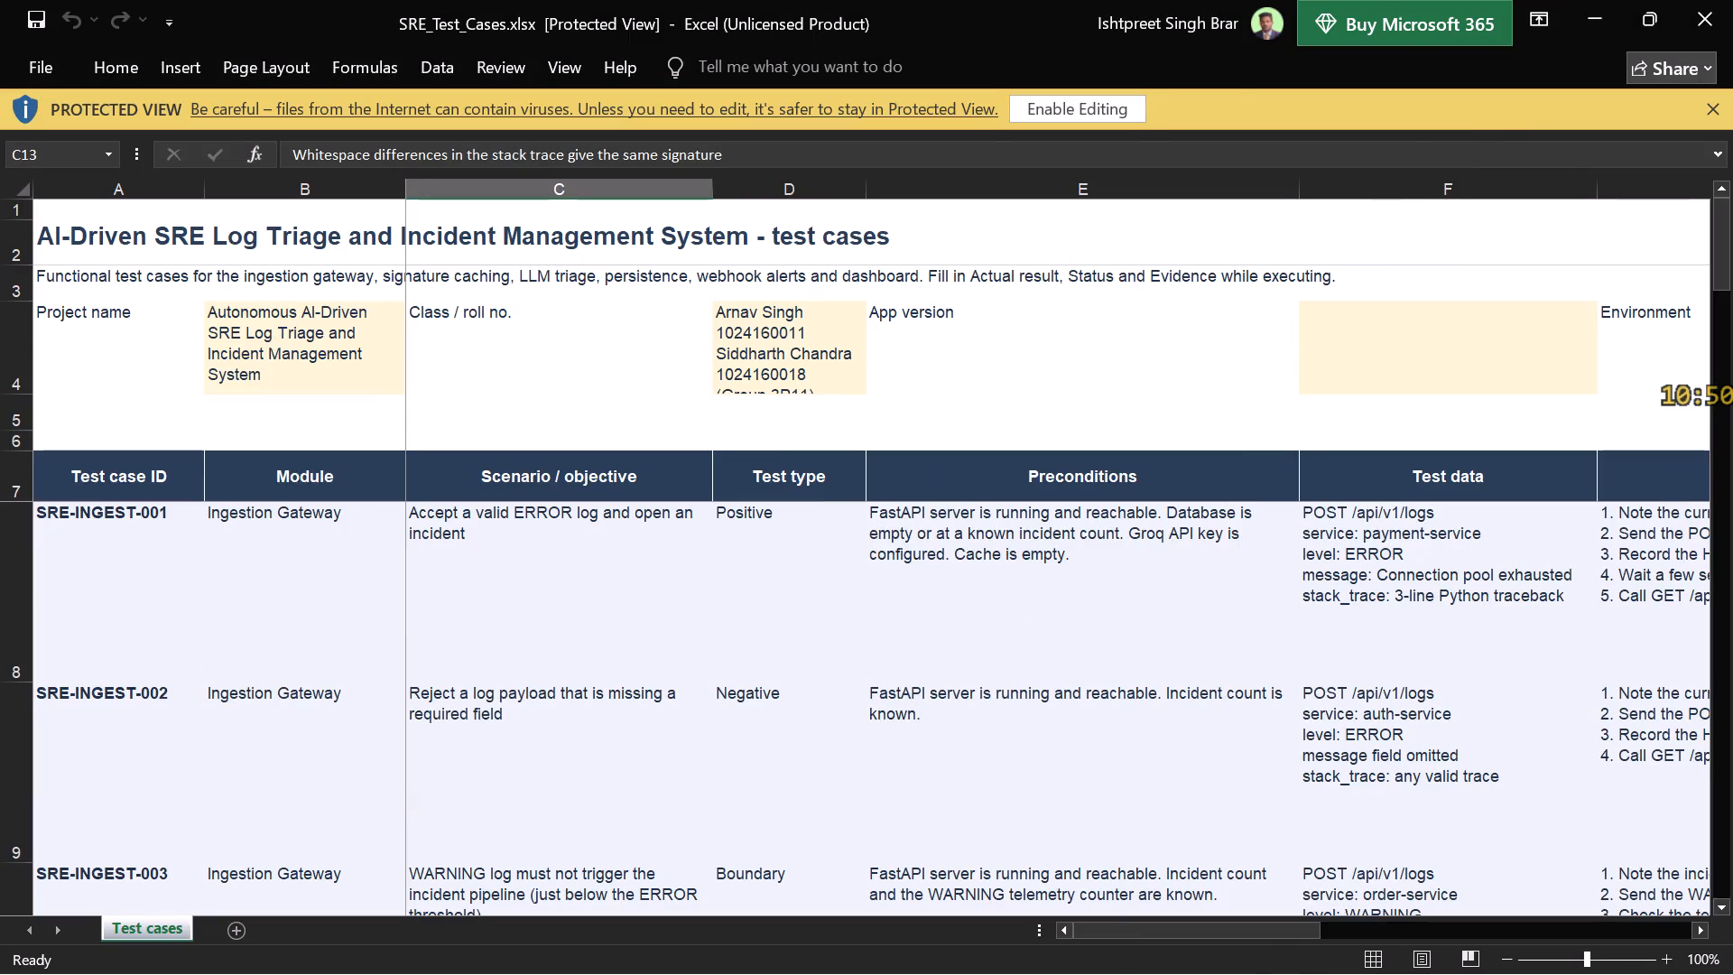
# Examine all columns of SRE_Test_Cases.xlsx for comparison, close it, and return to the HostelFit Test_Cases.xlsx workbook.
pyautogui.hscroll(-9, 784, 427)
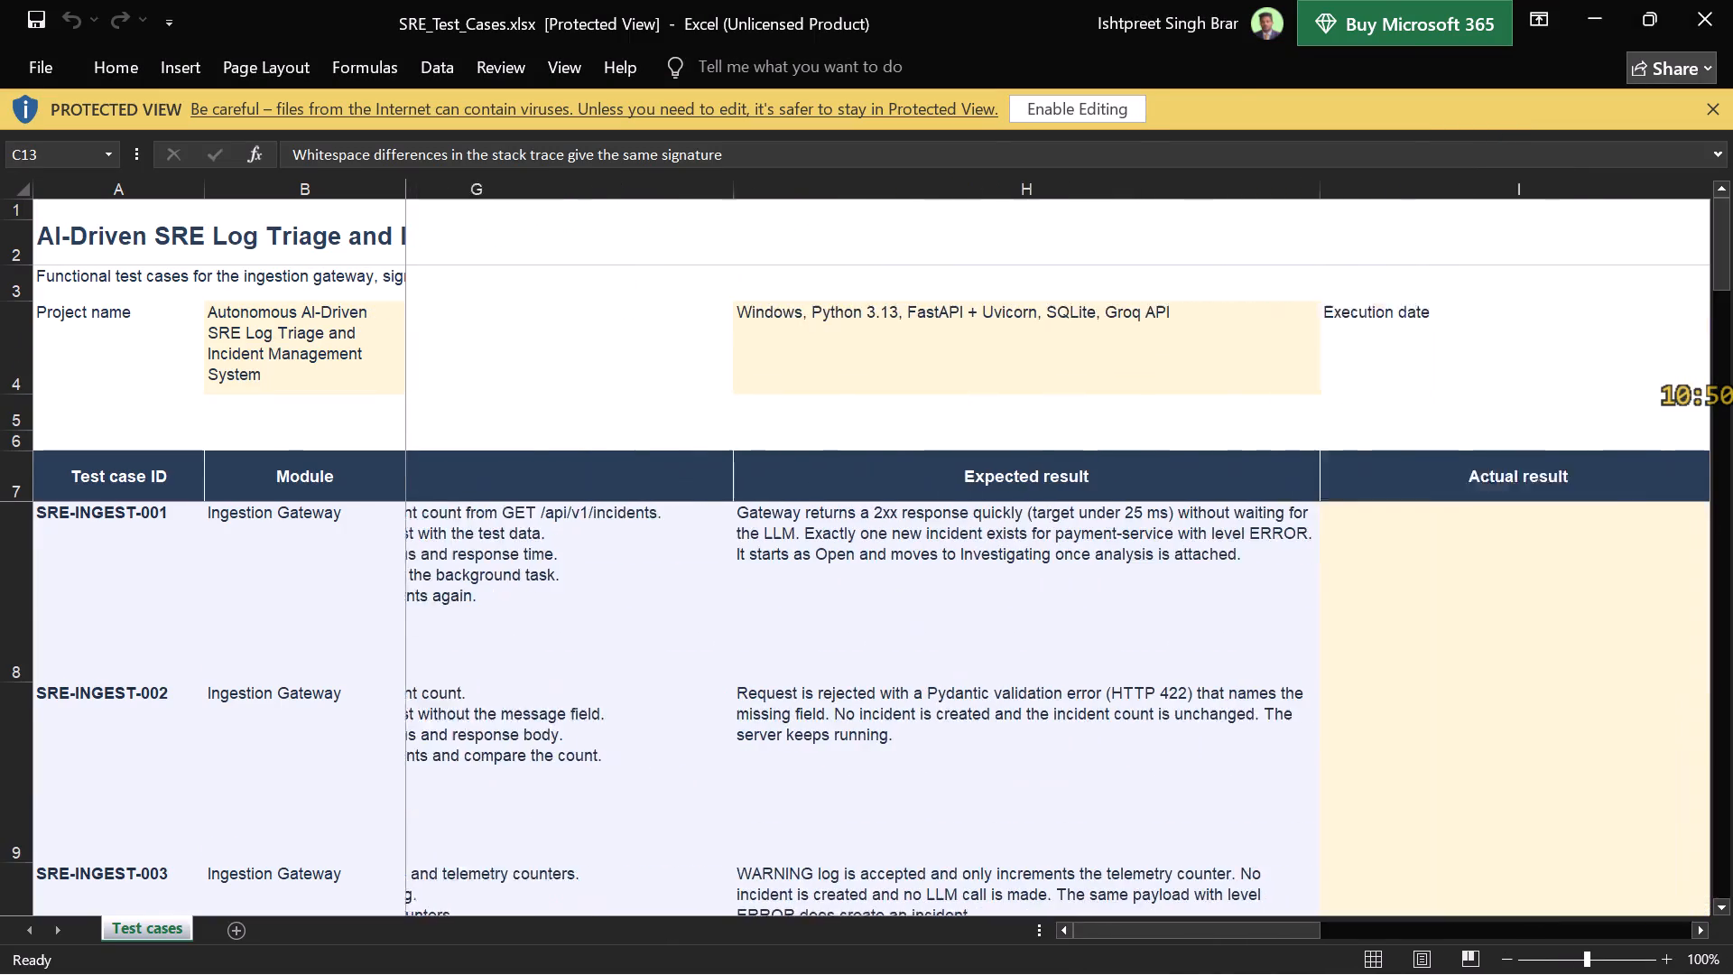
pyautogui.hscroll(-4, 784, 427)
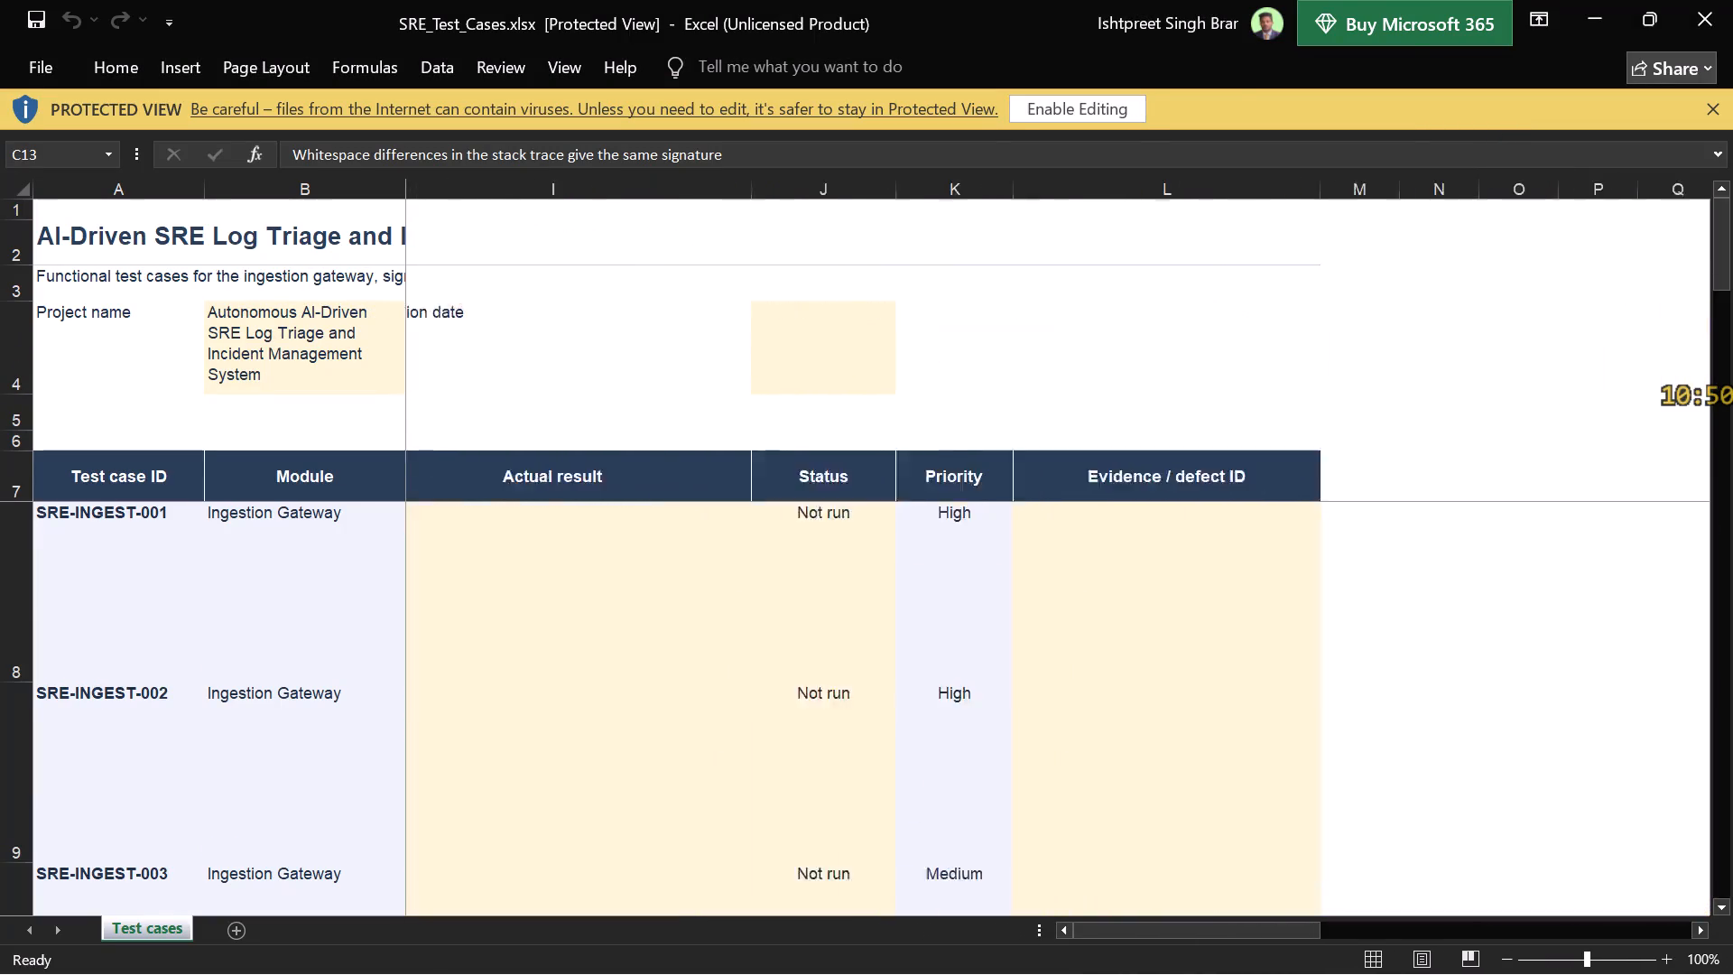
pyautogui.hscroll(11, 784, 427)
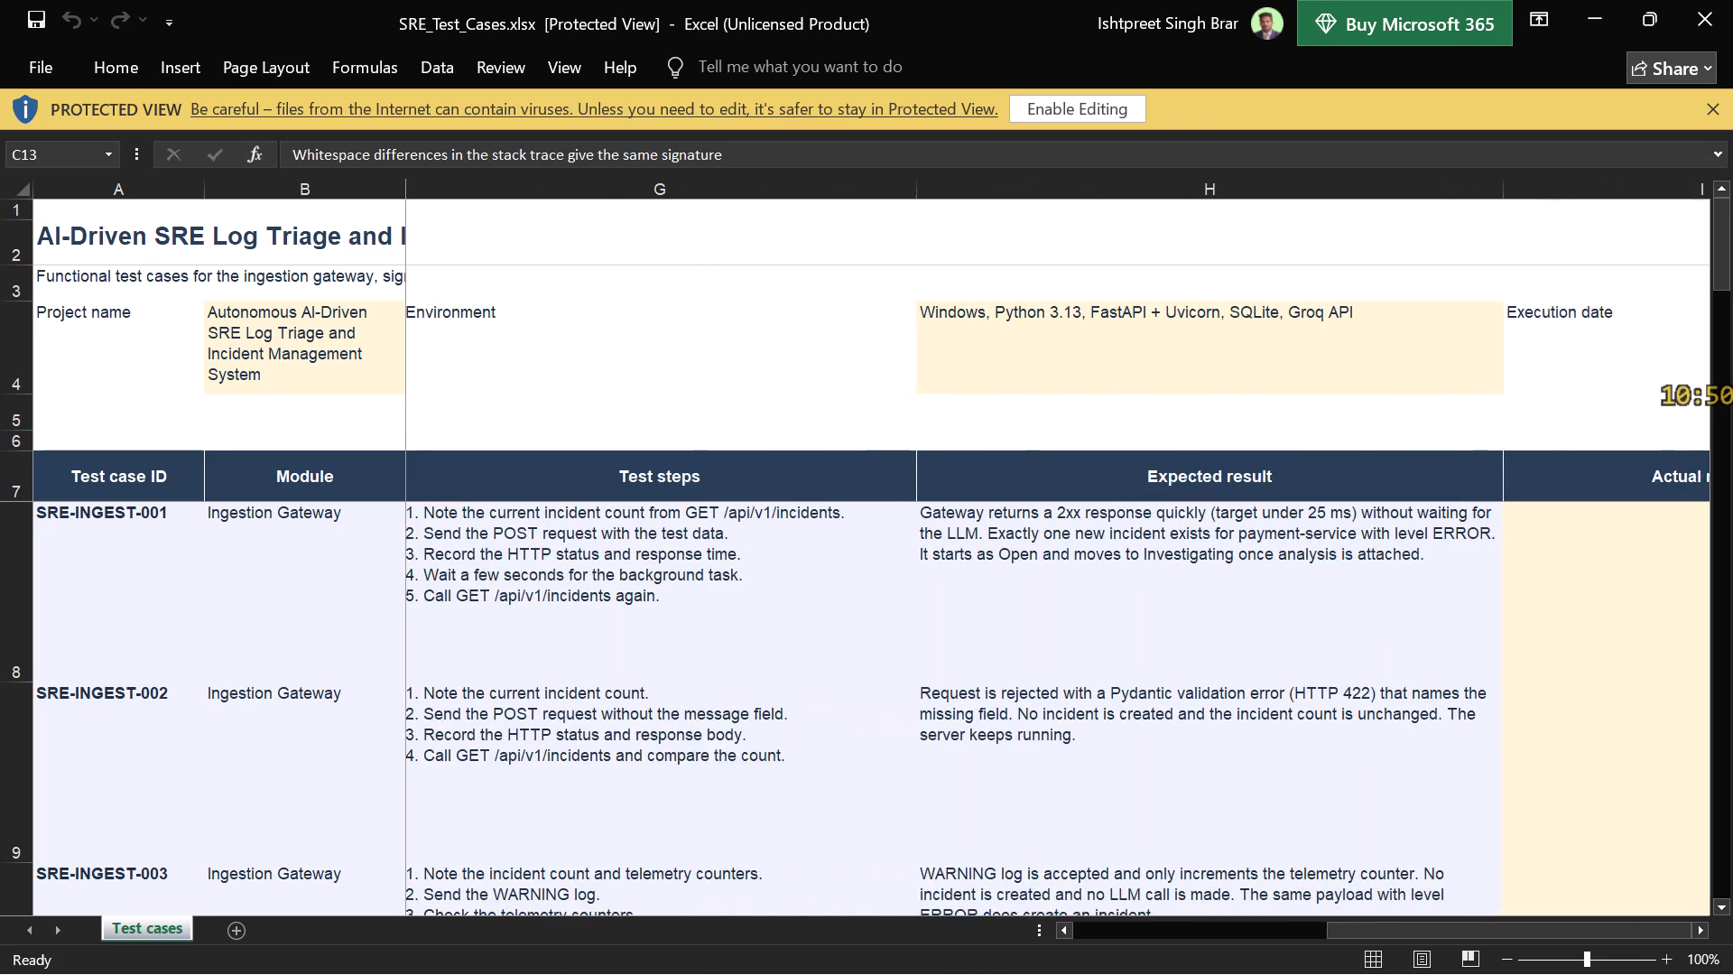
pyautogui.hscroll(-4, 784, 427)
pyautogui.hscroll(7, 784, 427)
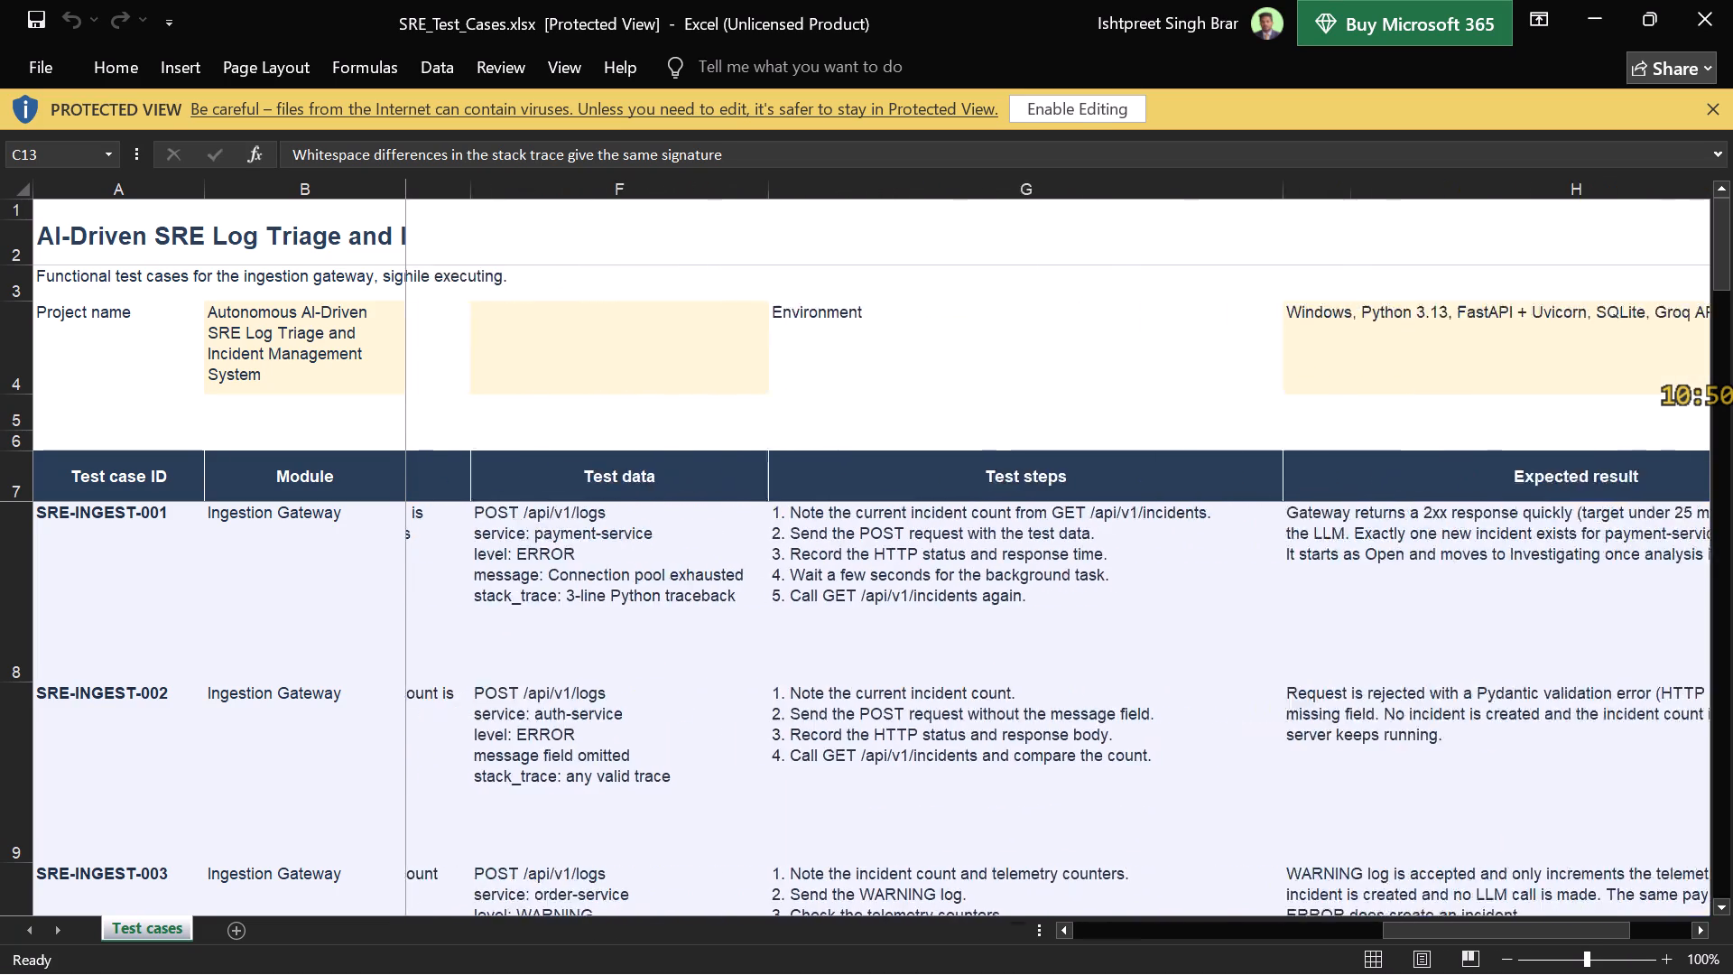
pyautogui.hscroll(3, 784, 427)
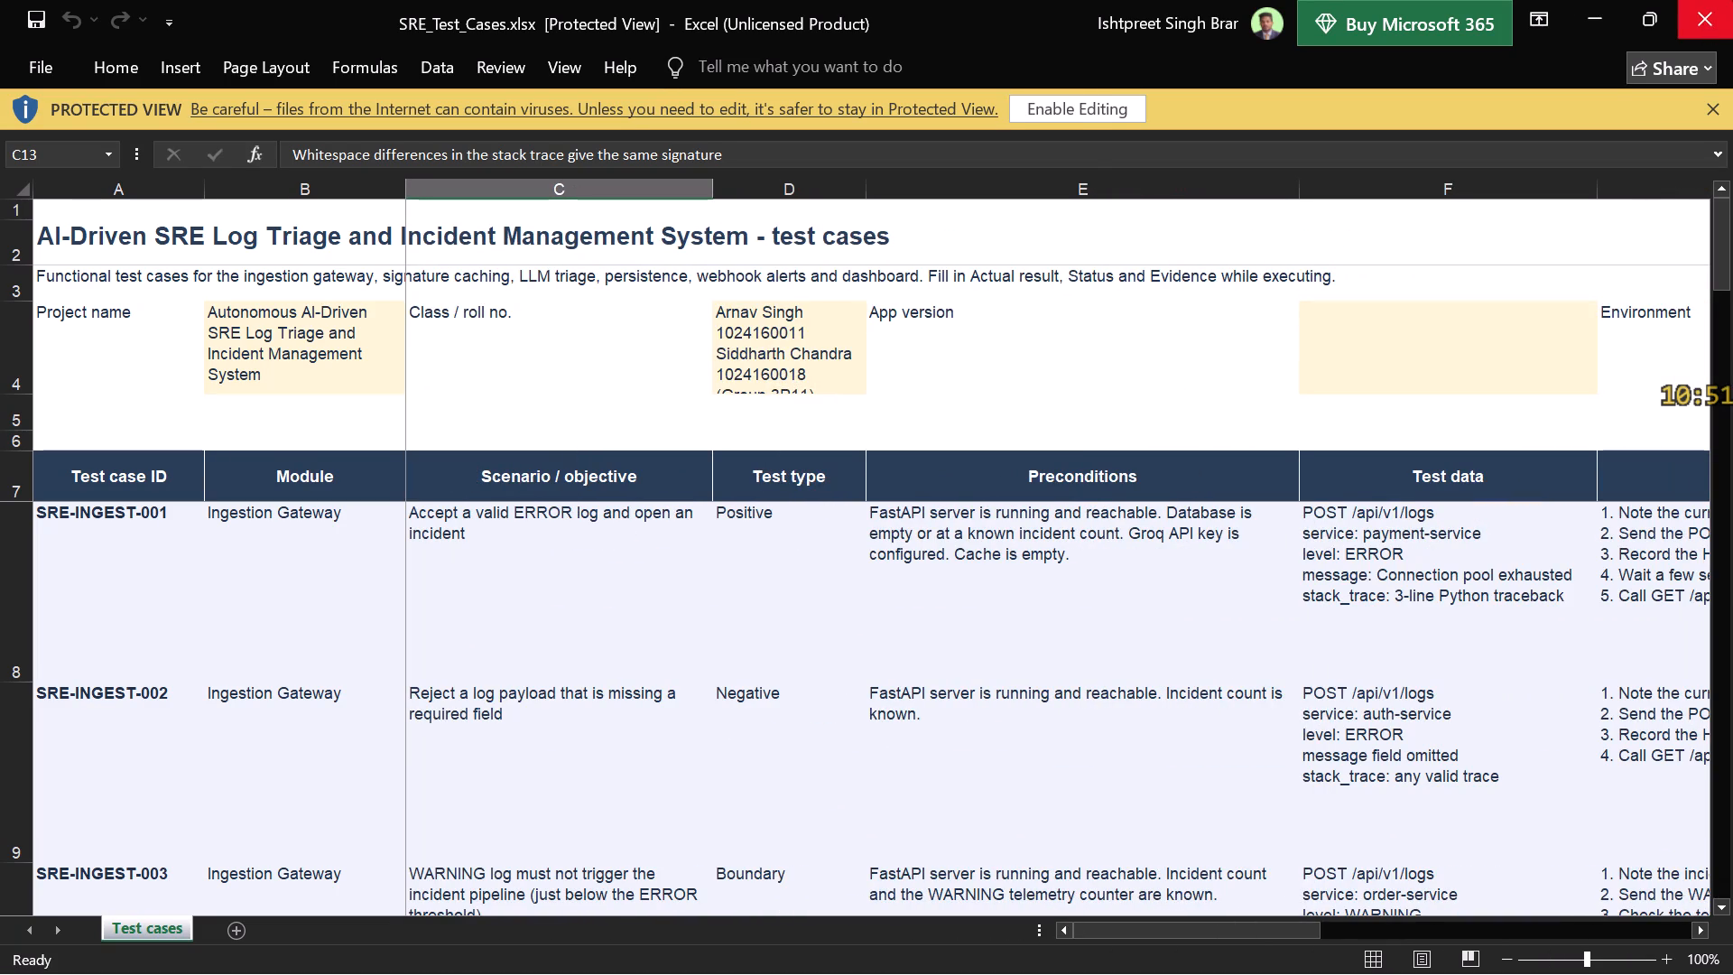
pyautogui.click(1732, 0)
pyautogui.hscroll(3, 981, 398)
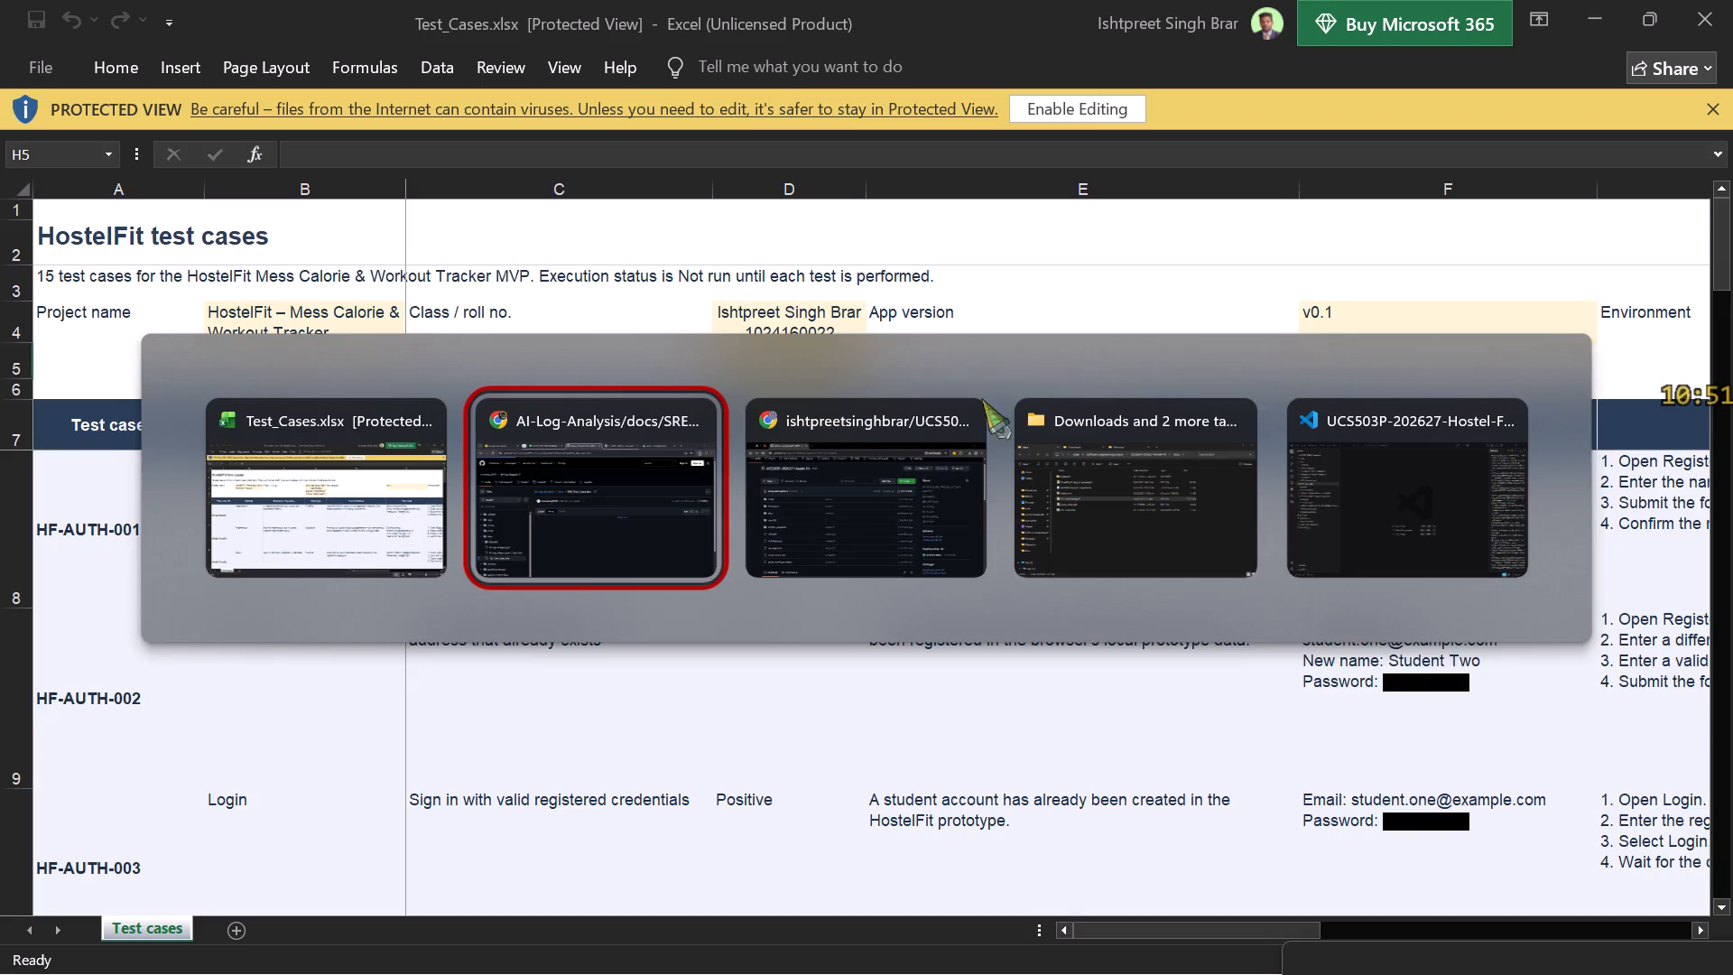
# Close the Chrome window showing the AI-Log-Analysis repository and the File Explorer window.
pyautogui.click(1730, 5)
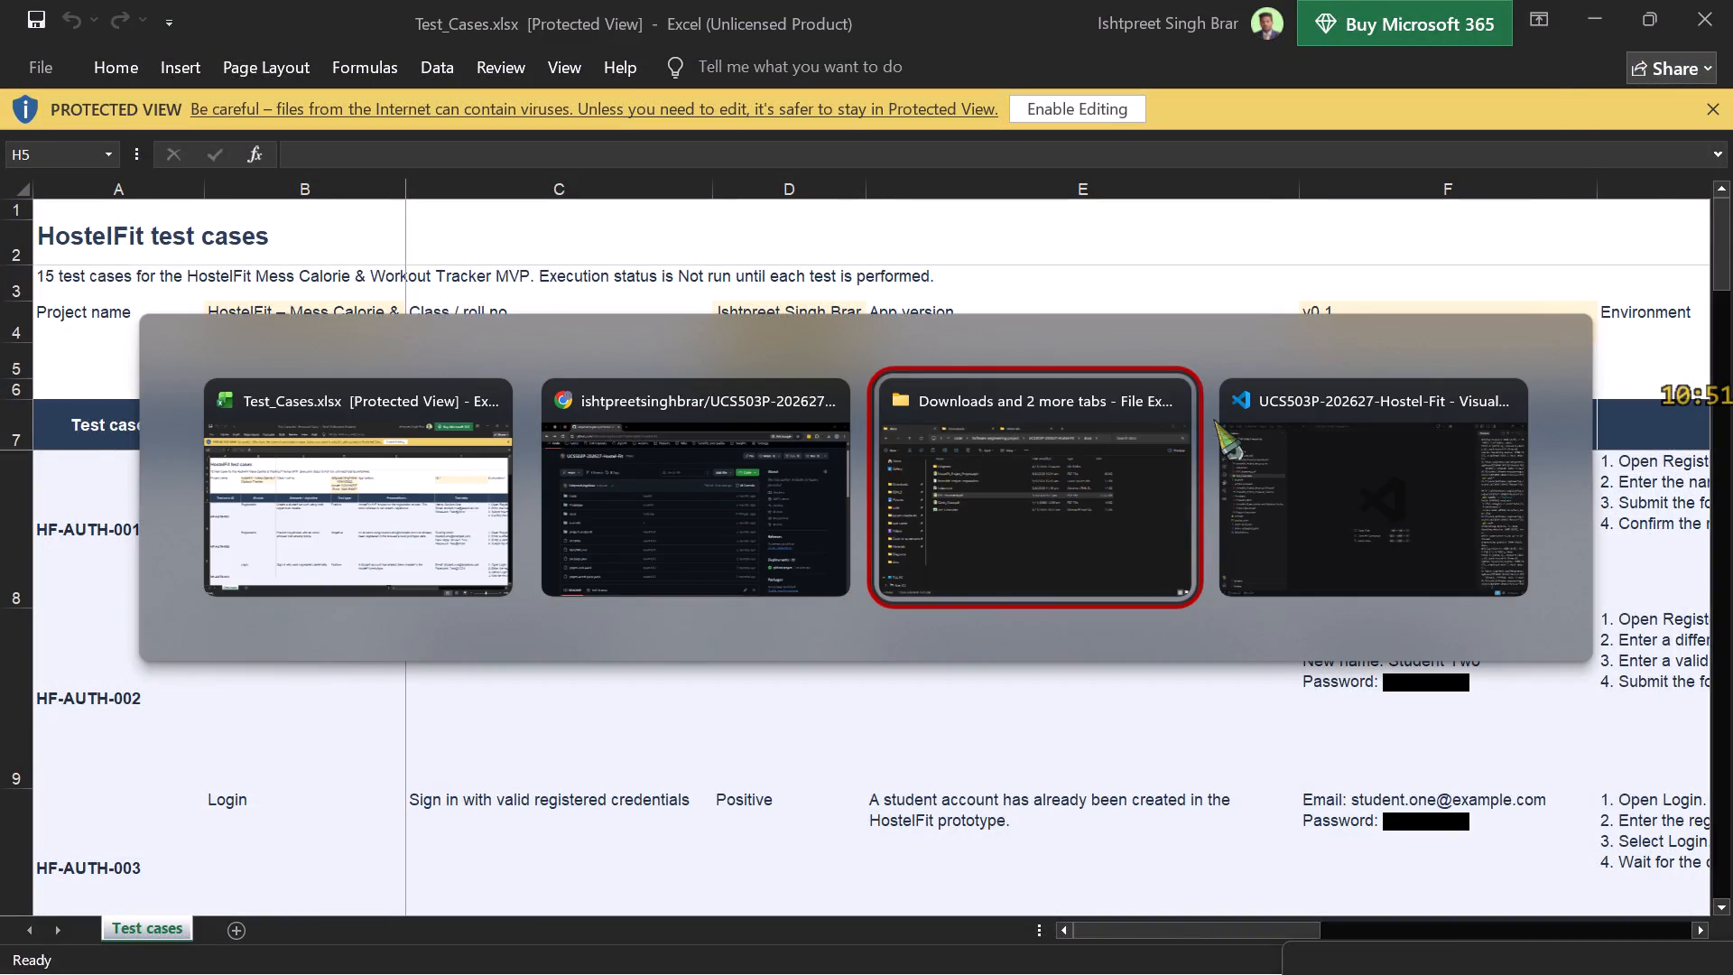
pyautogui.click(1497, 93)
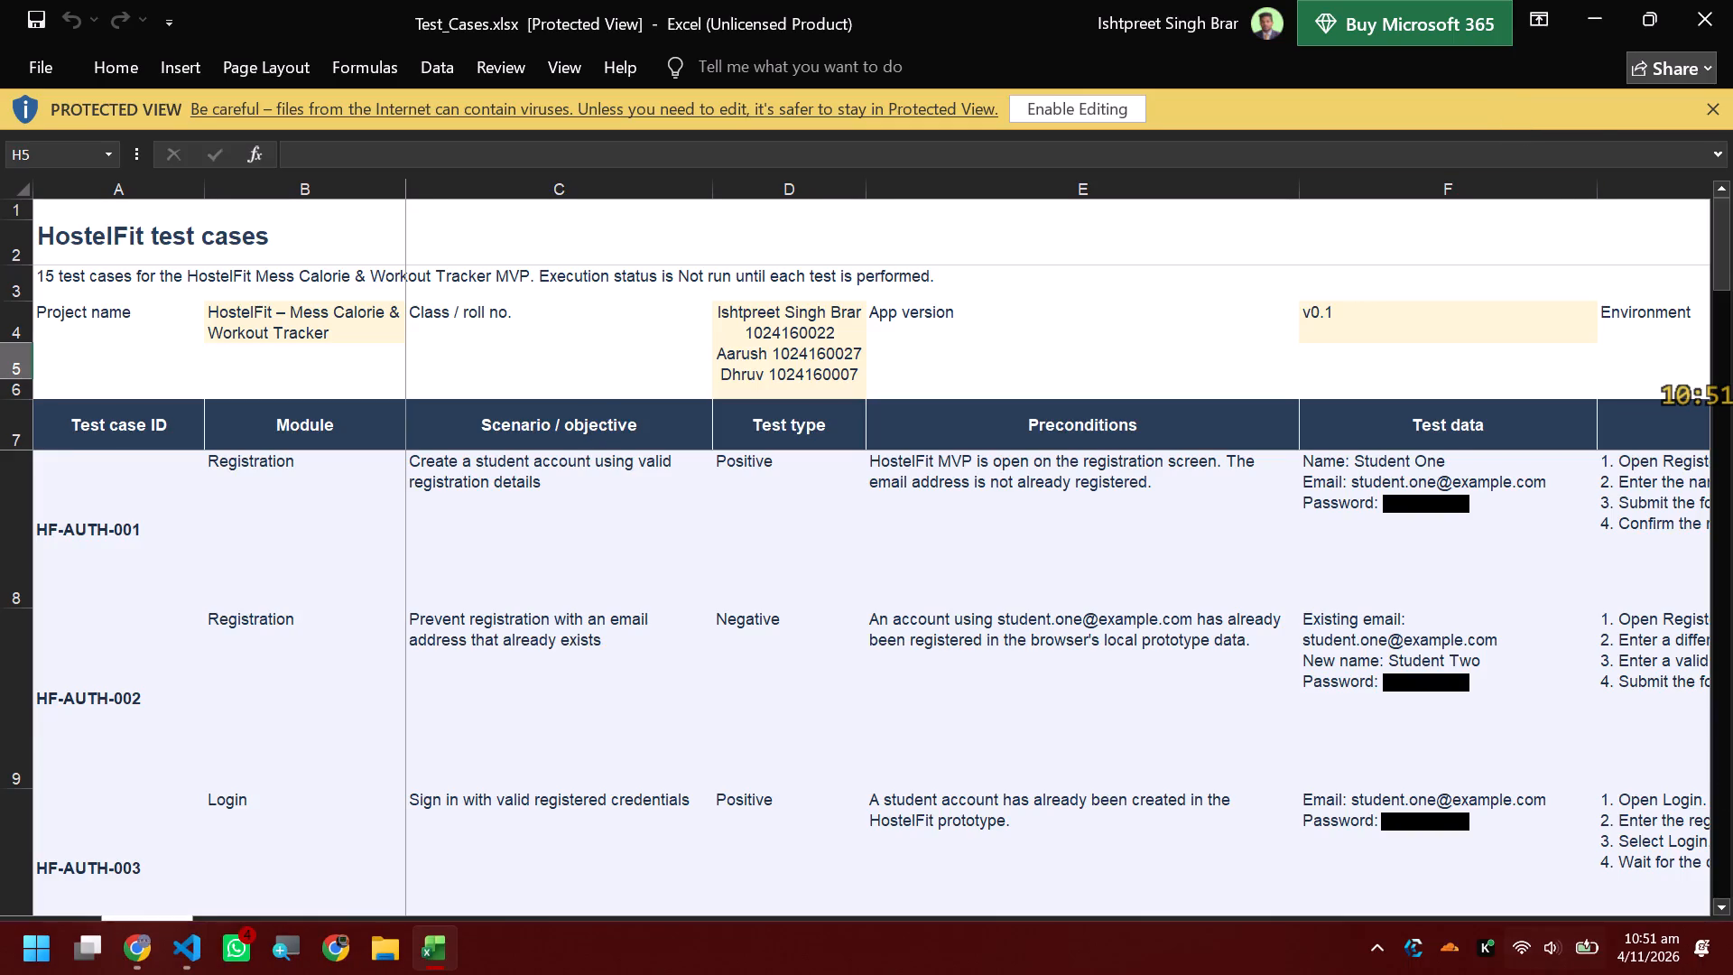
# Set the laptop's performance mode to Power Saving.
pyautogui.rightClick(1402, 944)
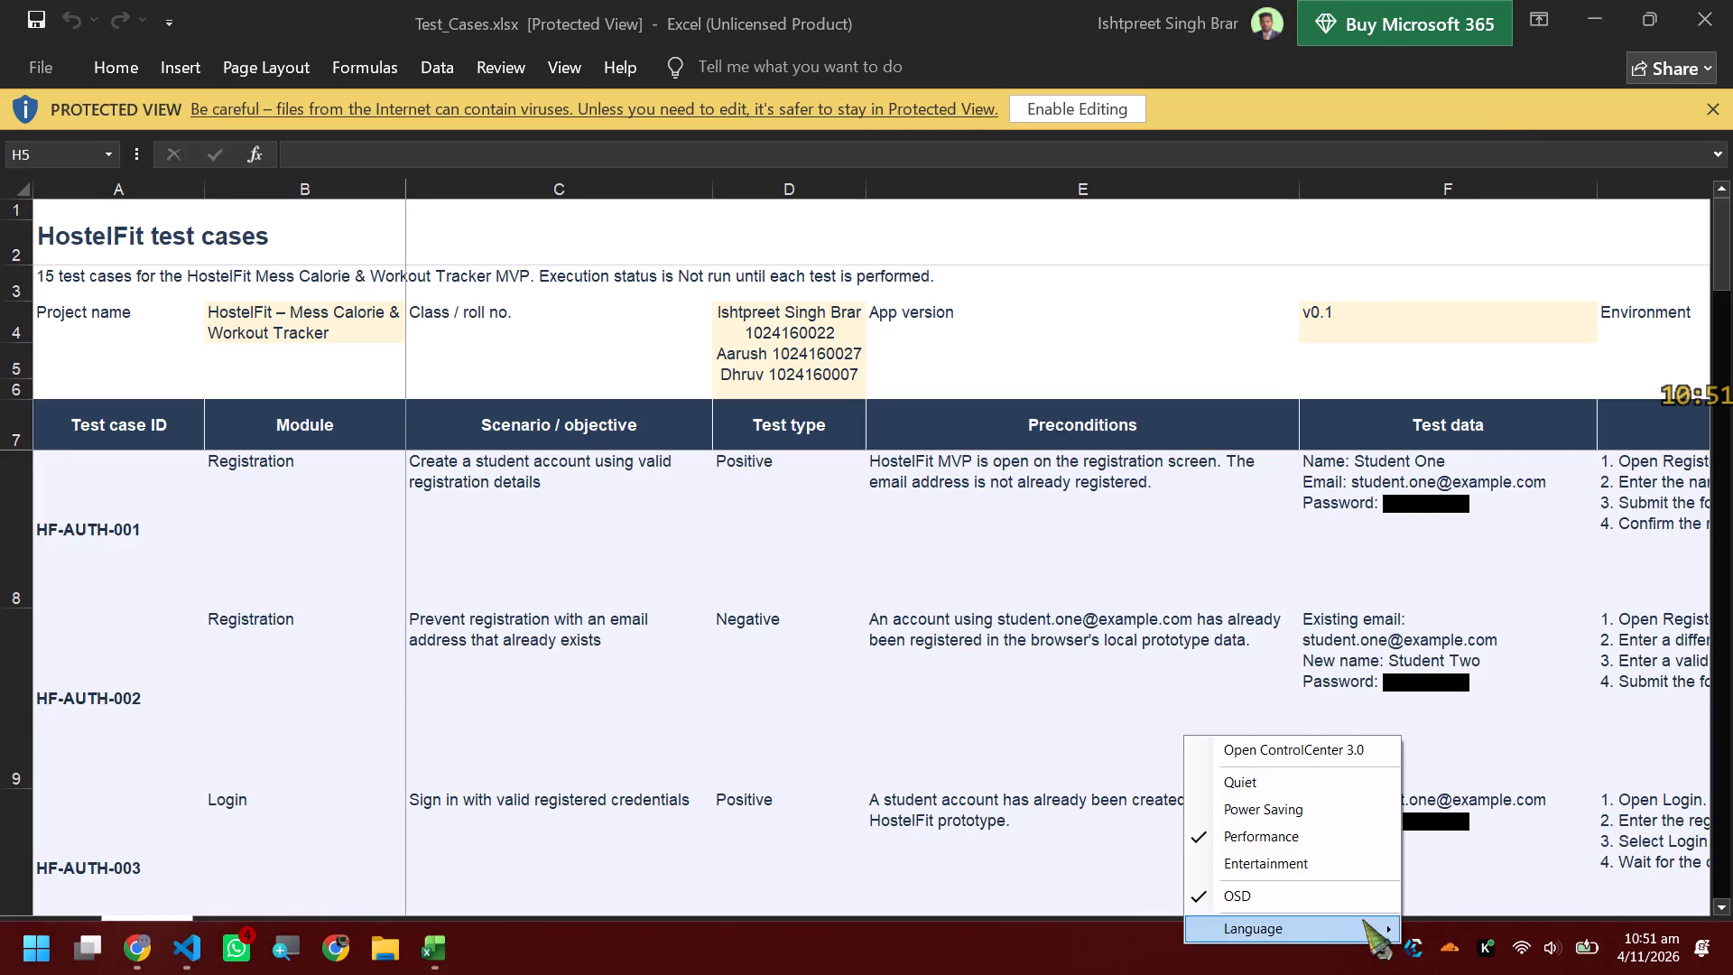
pyautogui.click(1321, 818)
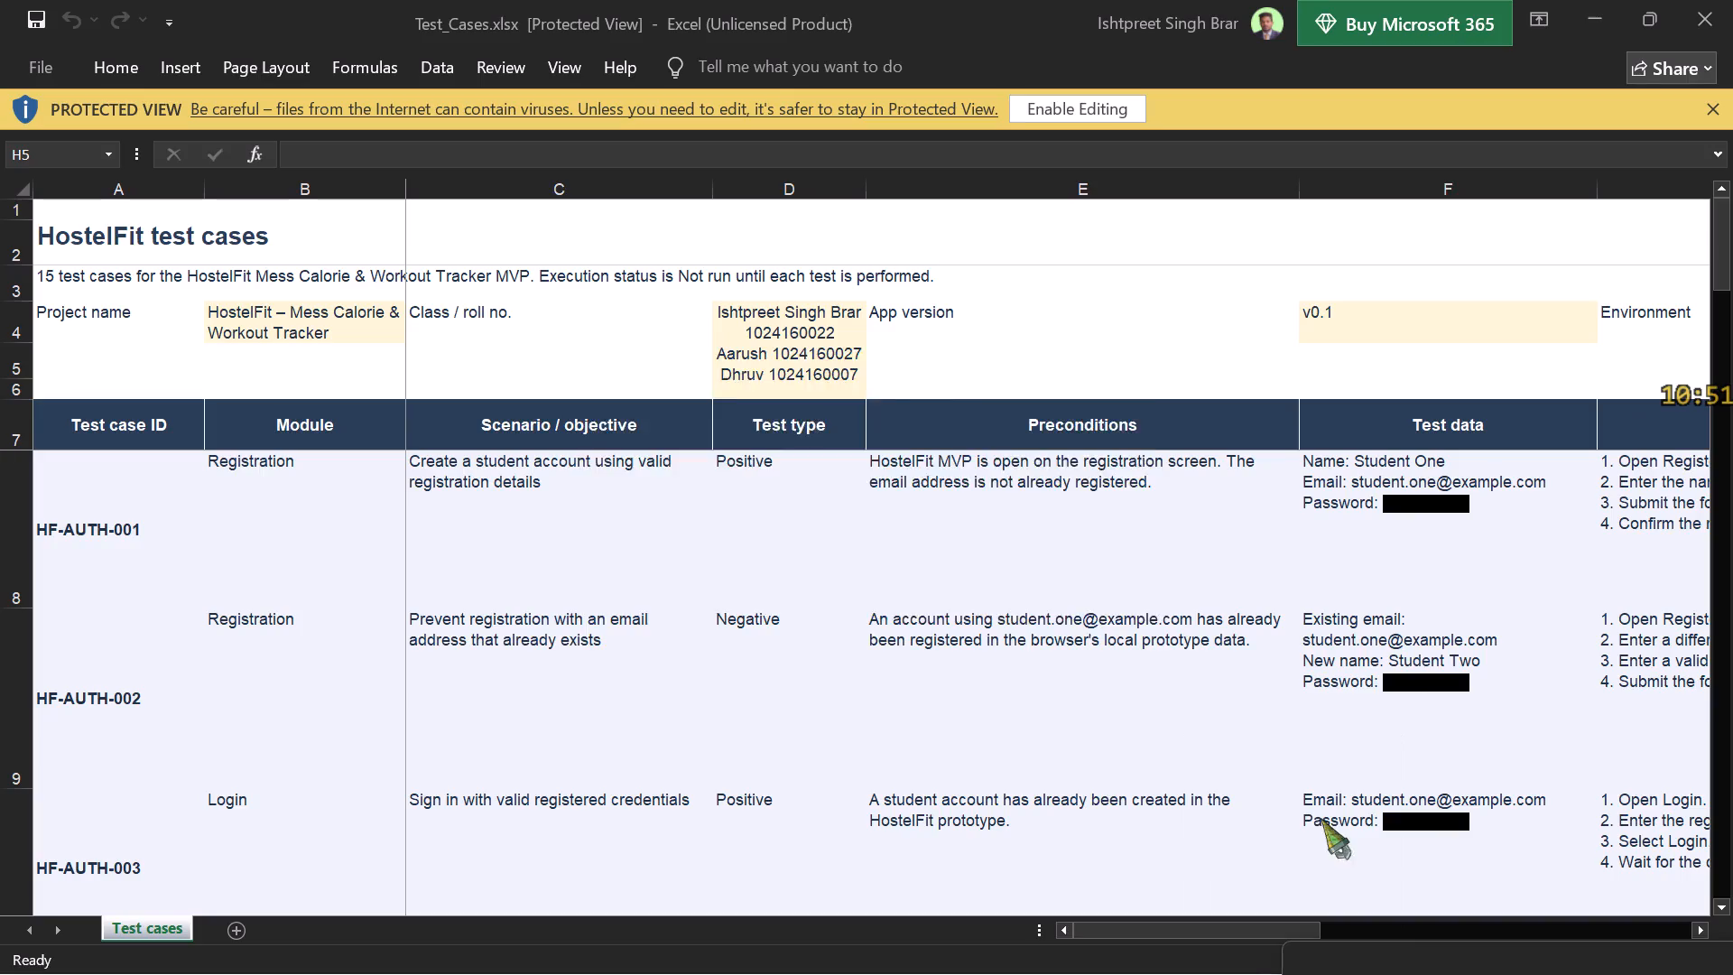
# Zoom out the HostelFit test case sheet in Excel and look over all its test cases and columns.
pyautogui.click(770, 584)
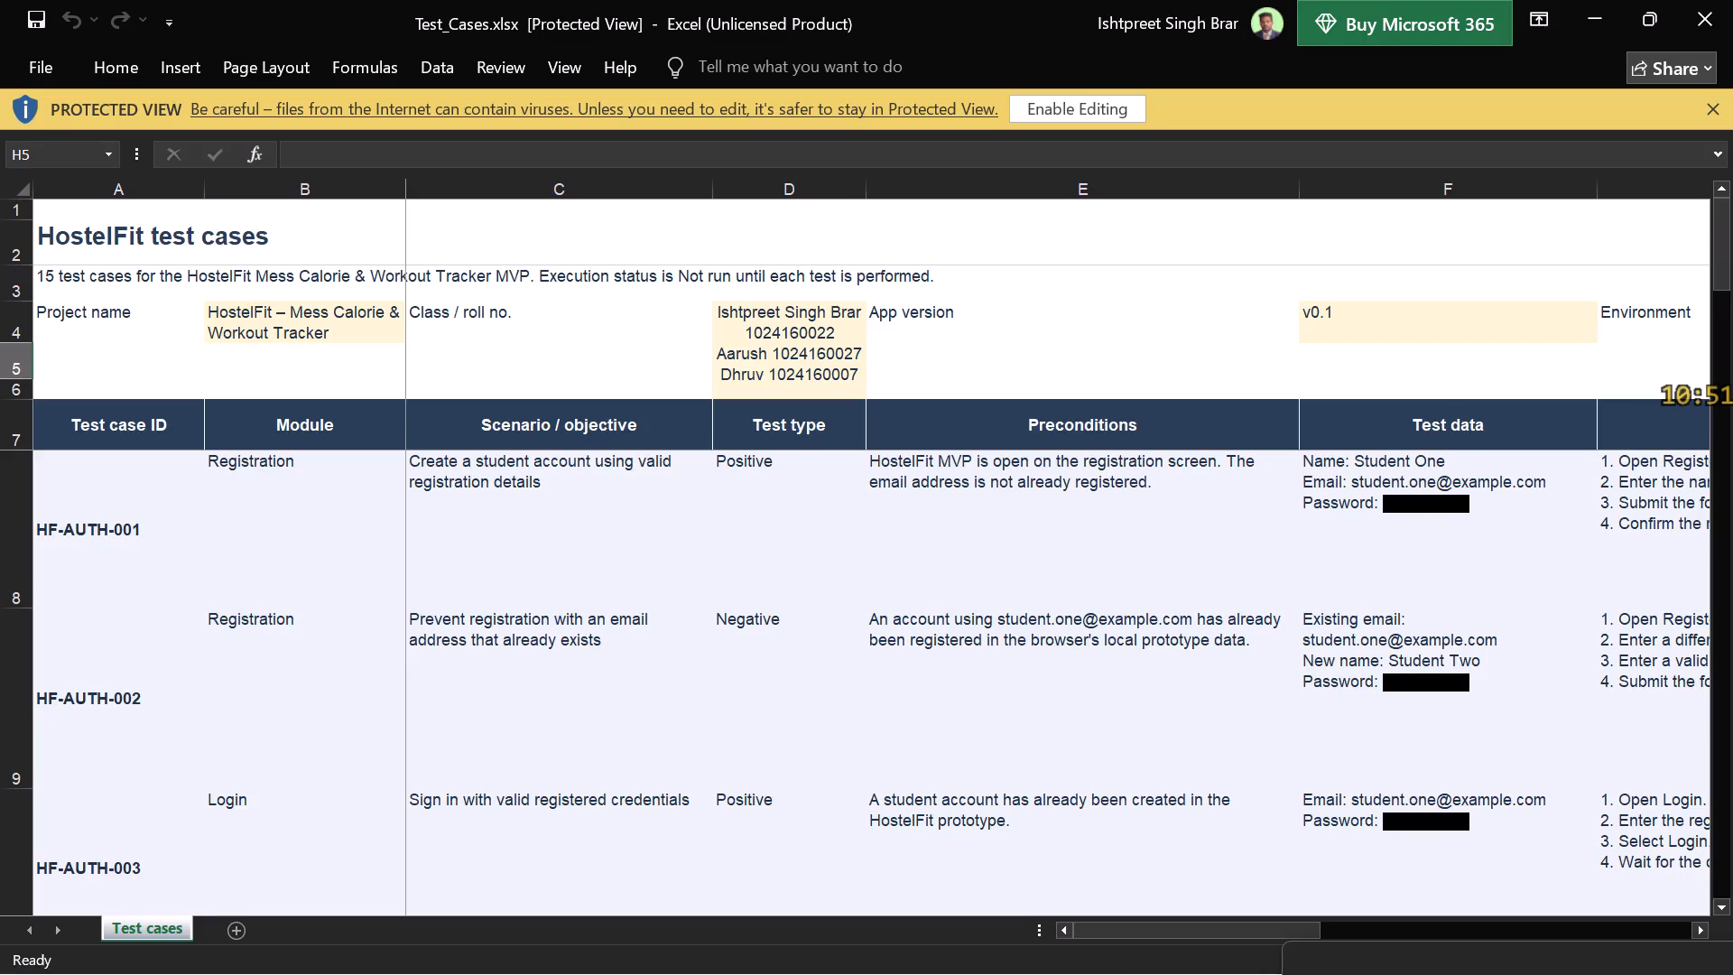
pyautogui.click(770, 584)
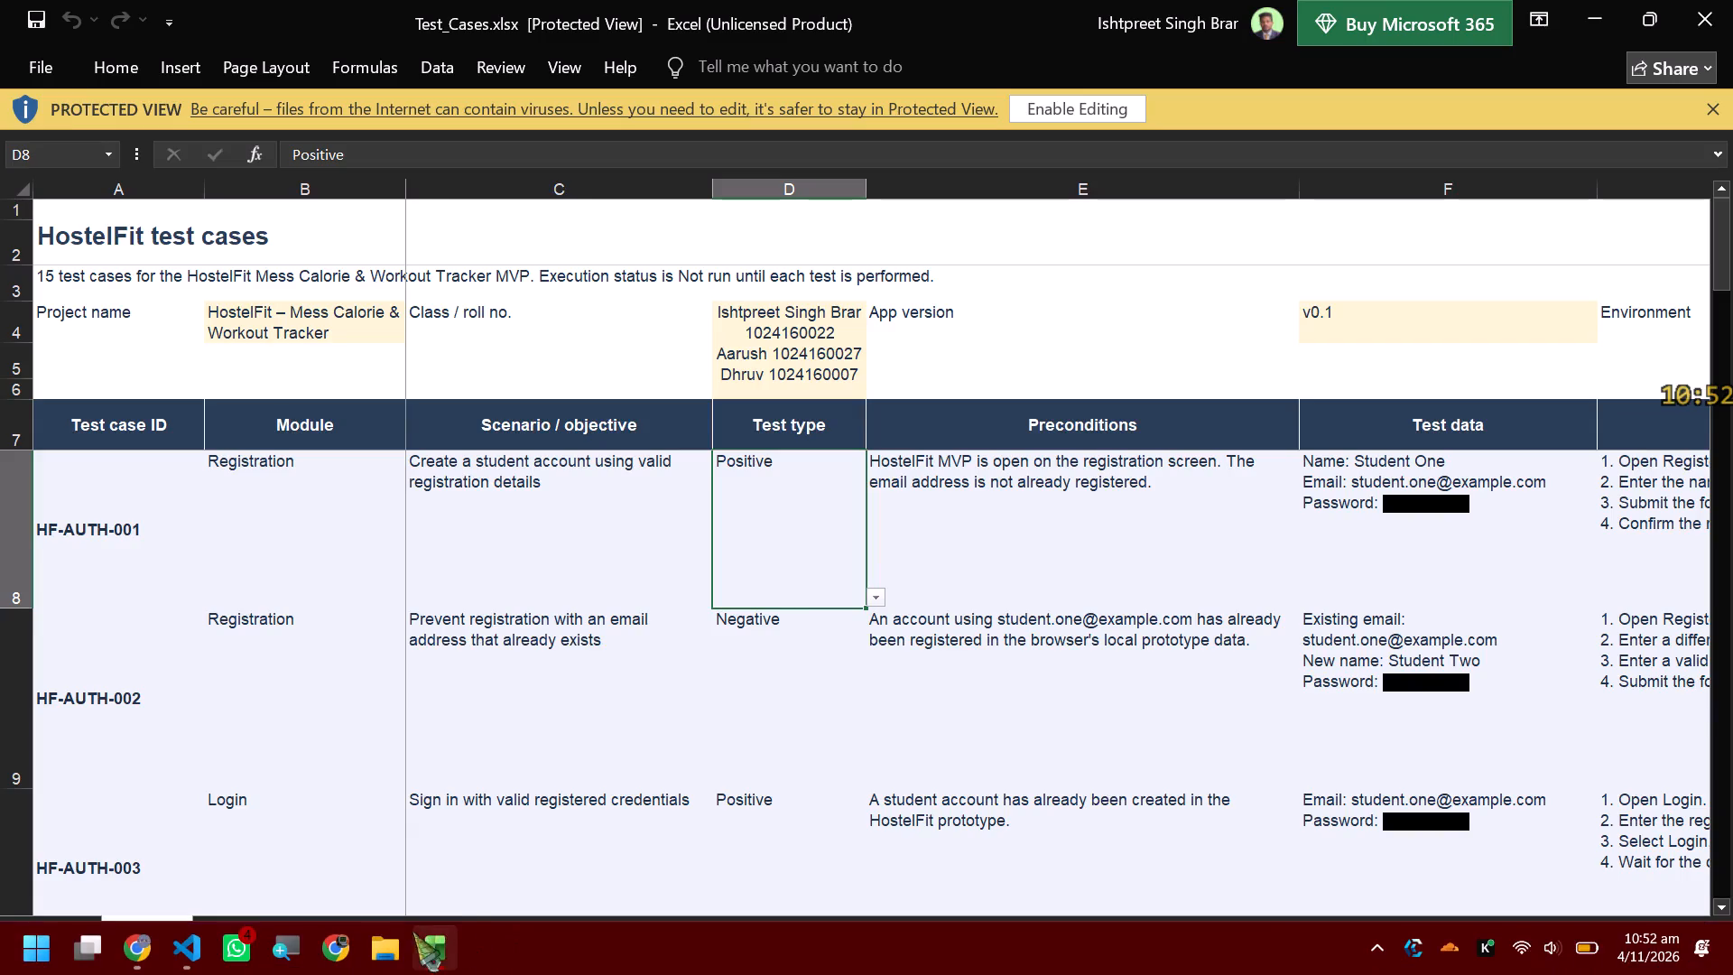
pyautogui.click(204, 954)
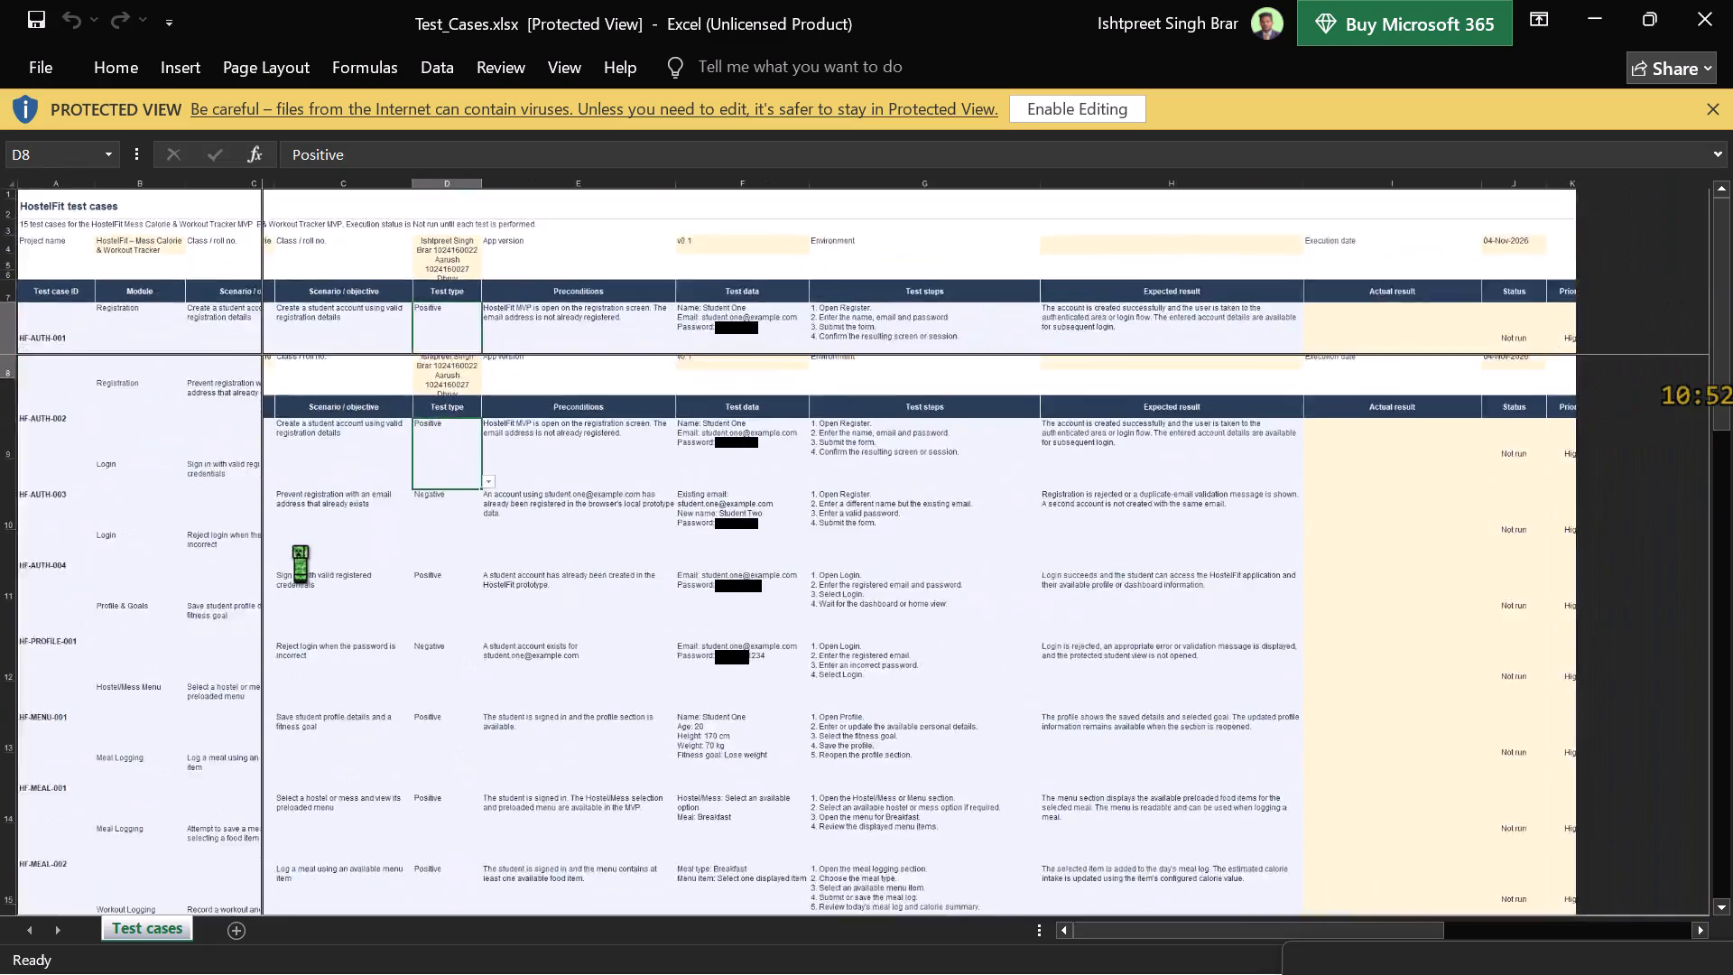
pyautogui.hscroll(1, 301, 564)
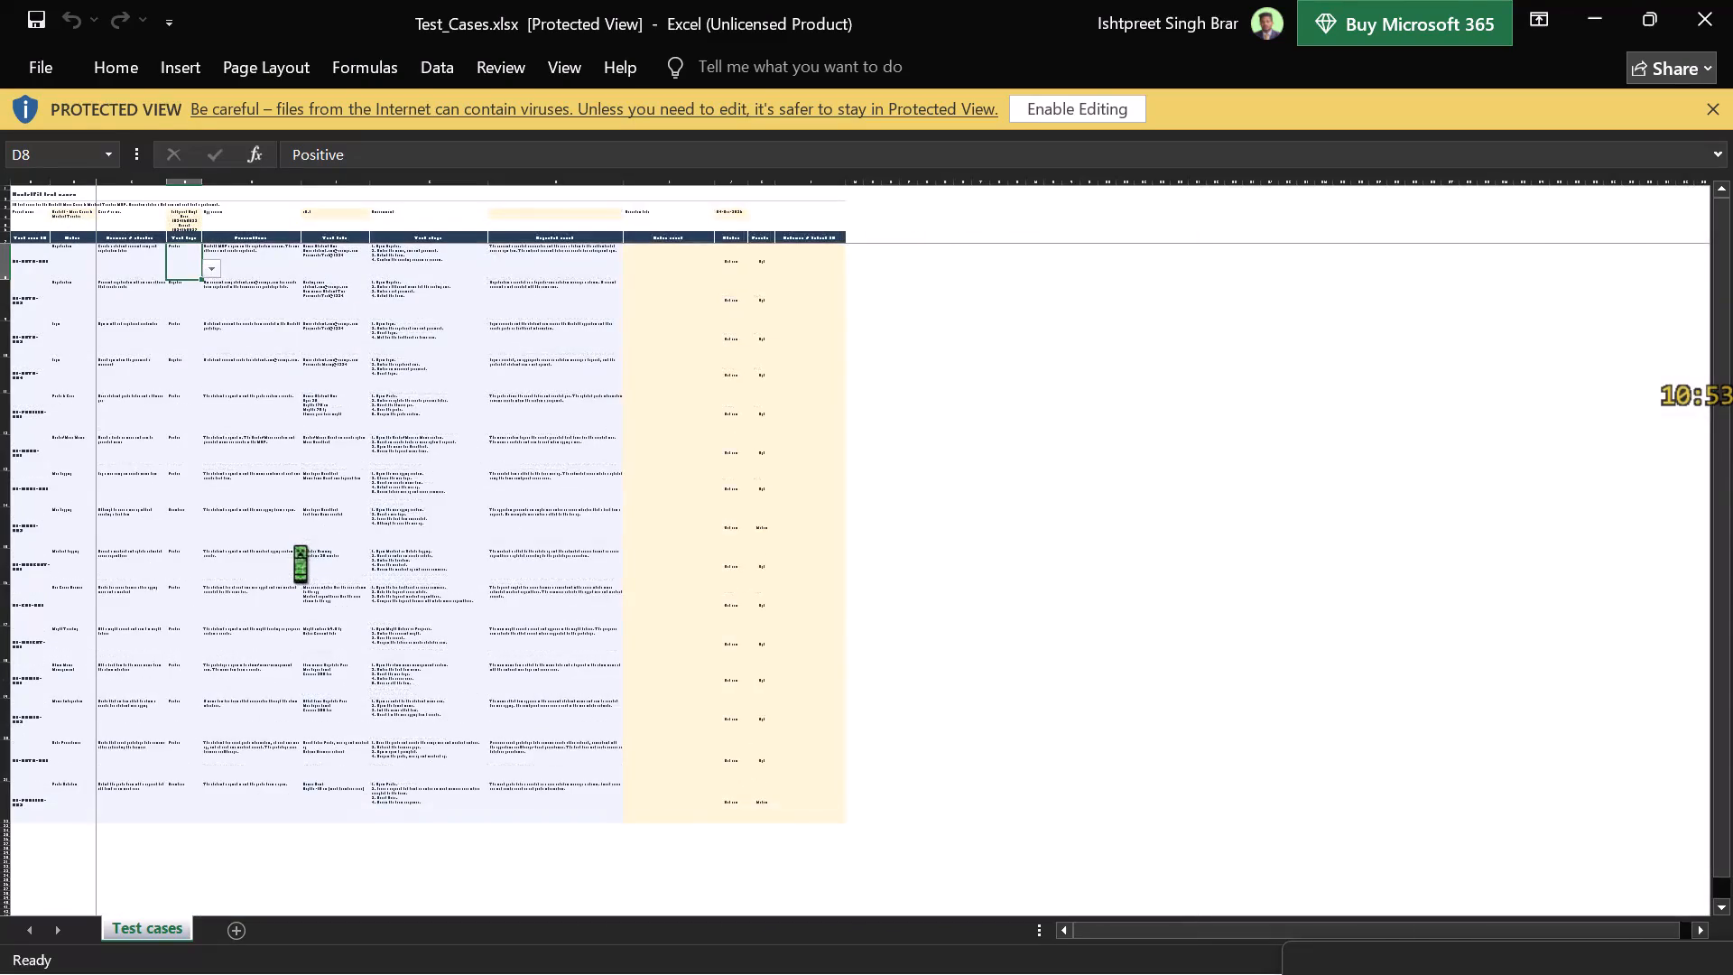
pyautogui.hscroll(5, 301, 564)
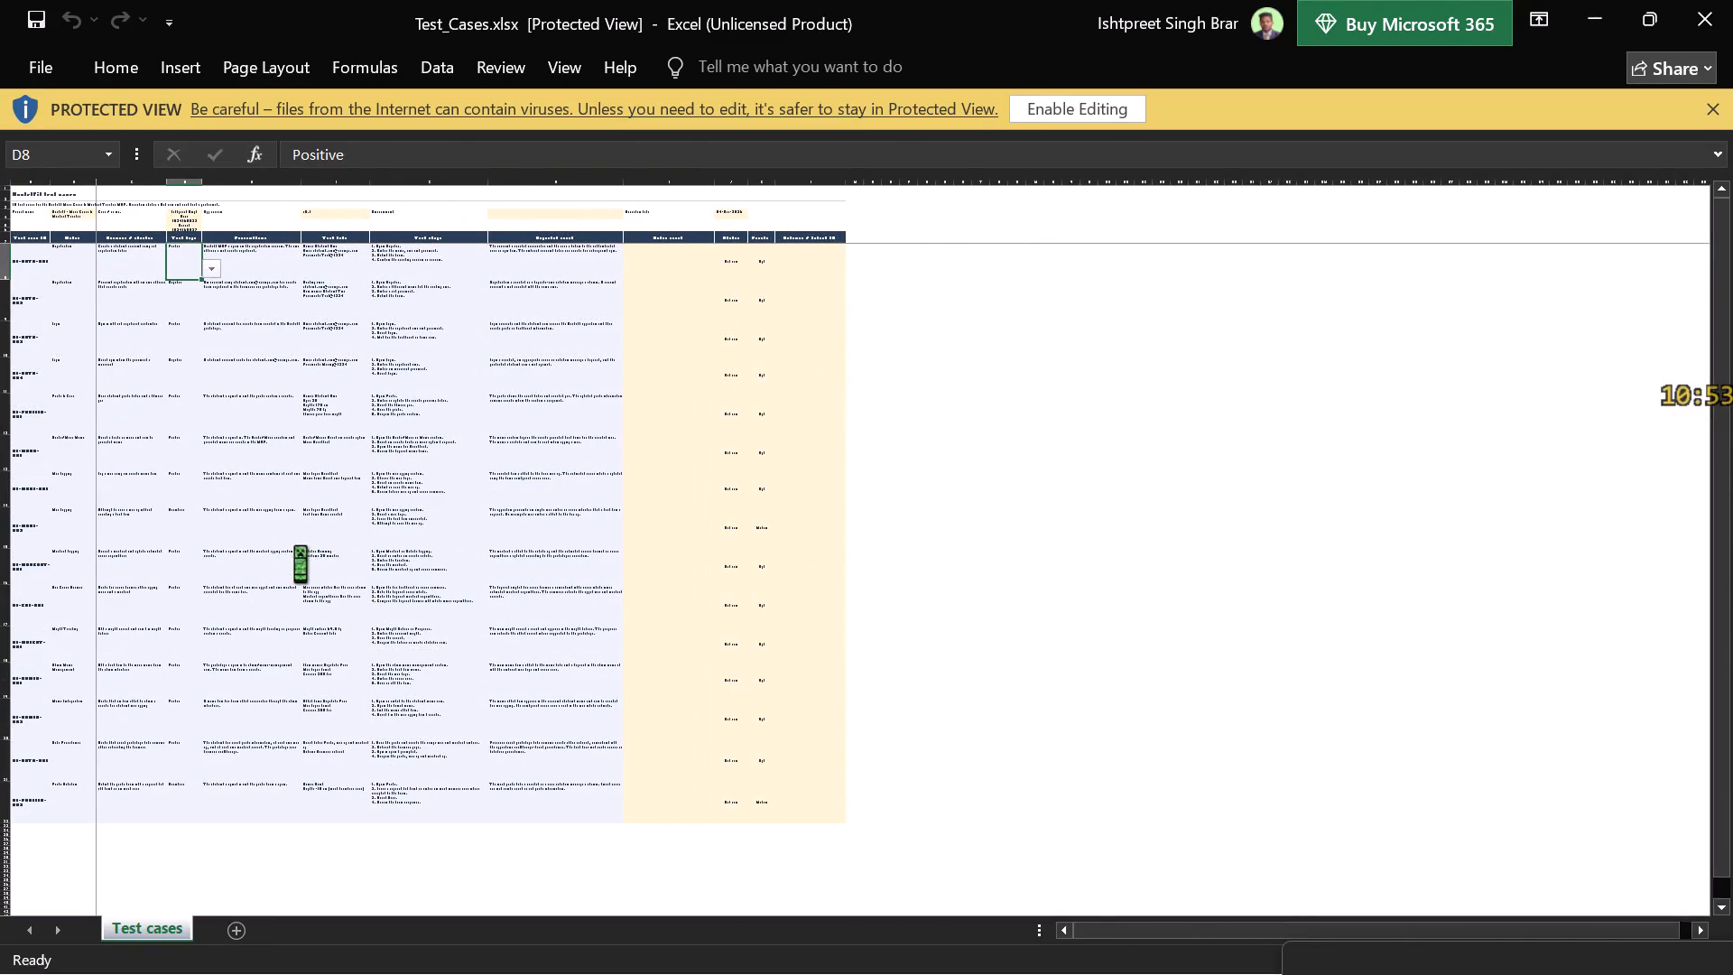
pyautogui.hscroll(1, 431, 590)
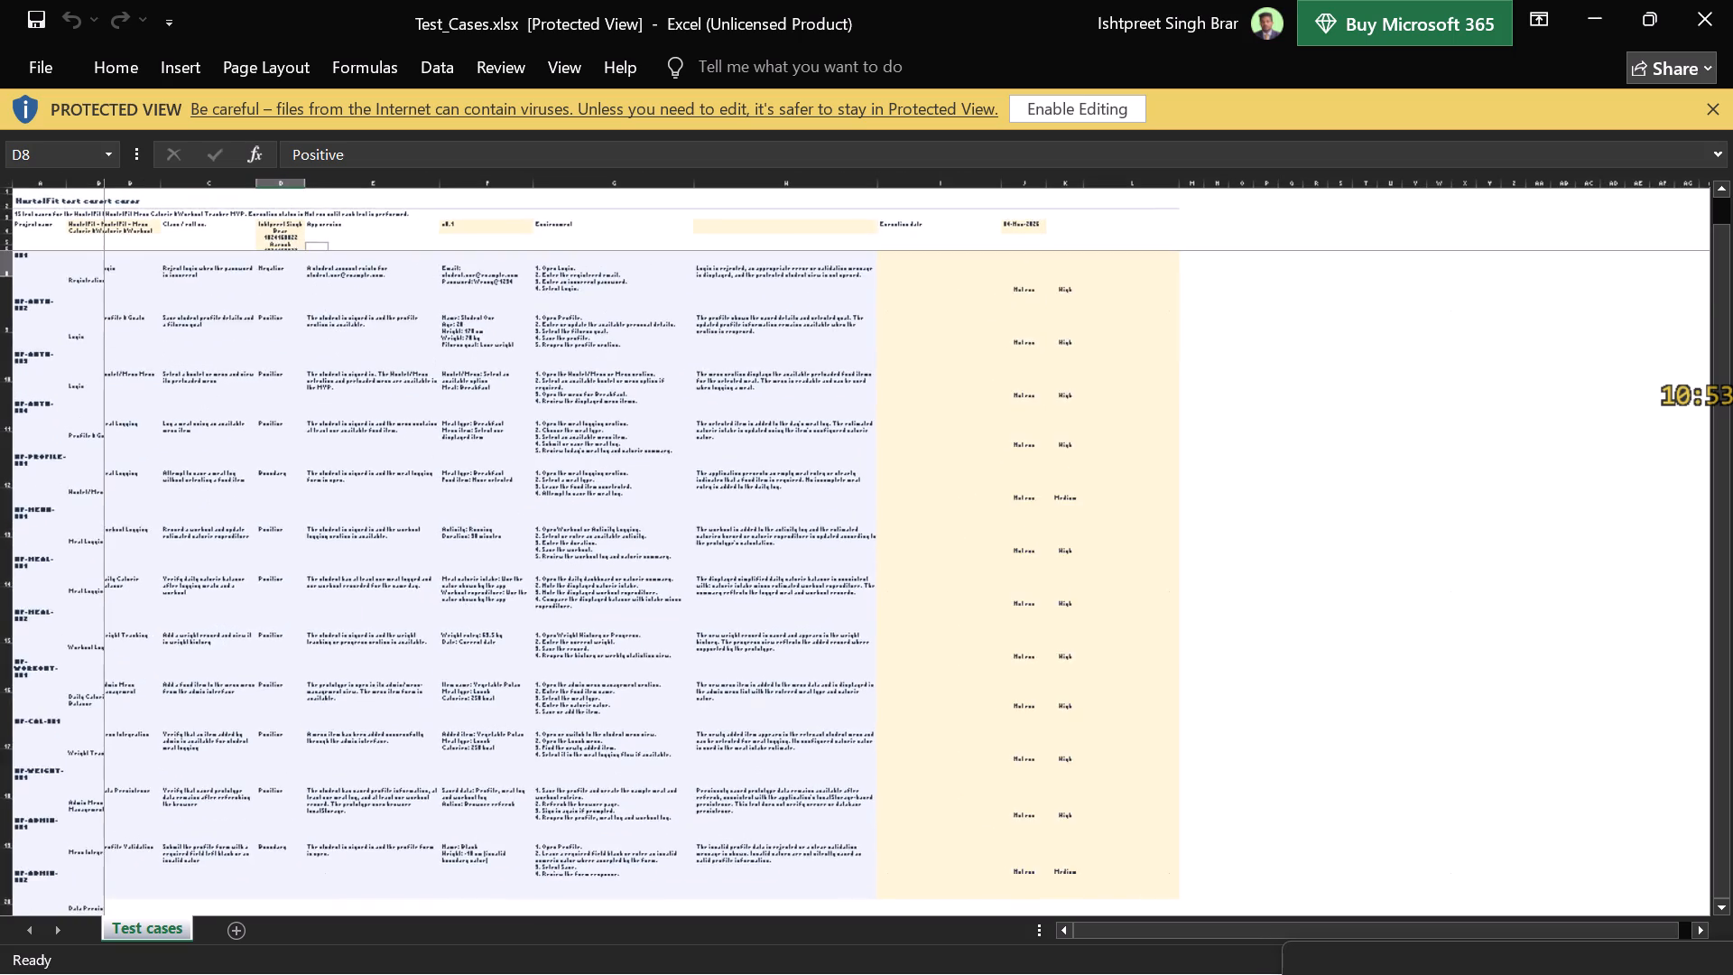
pyautogui.hscroll(3, 350, 624)
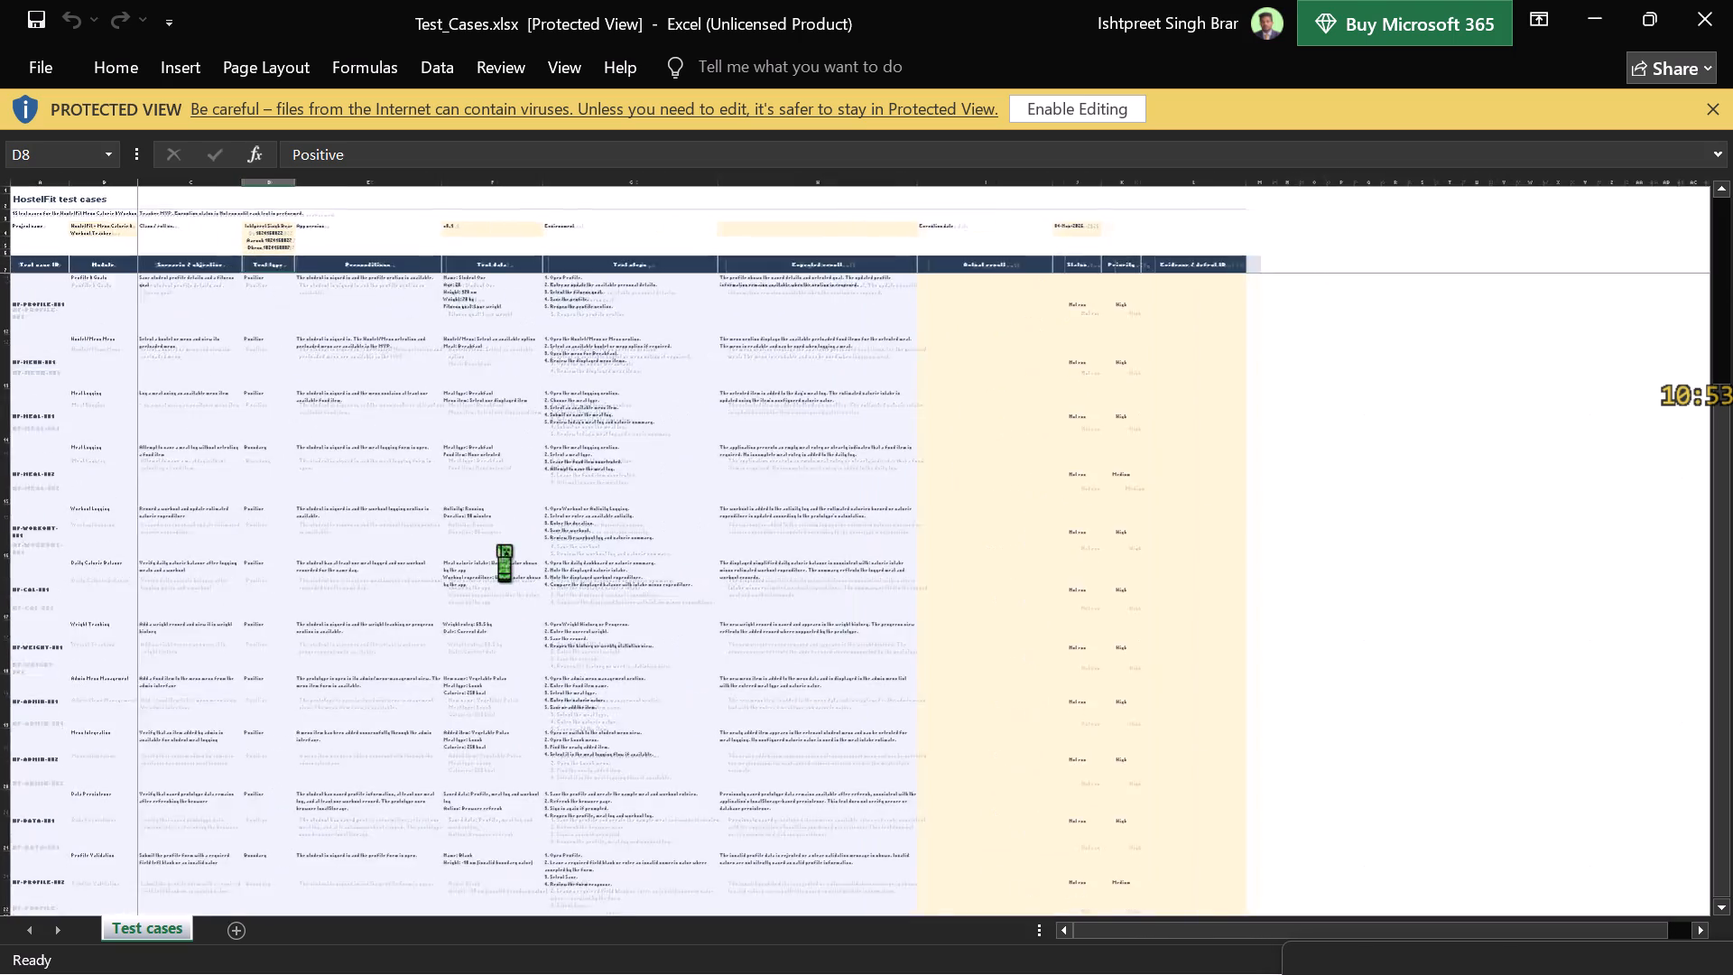
# Zoom in on the HostelFit test case sheet and read through its test cases across all columns.
pyautogui.scroll(3, 505, 563)
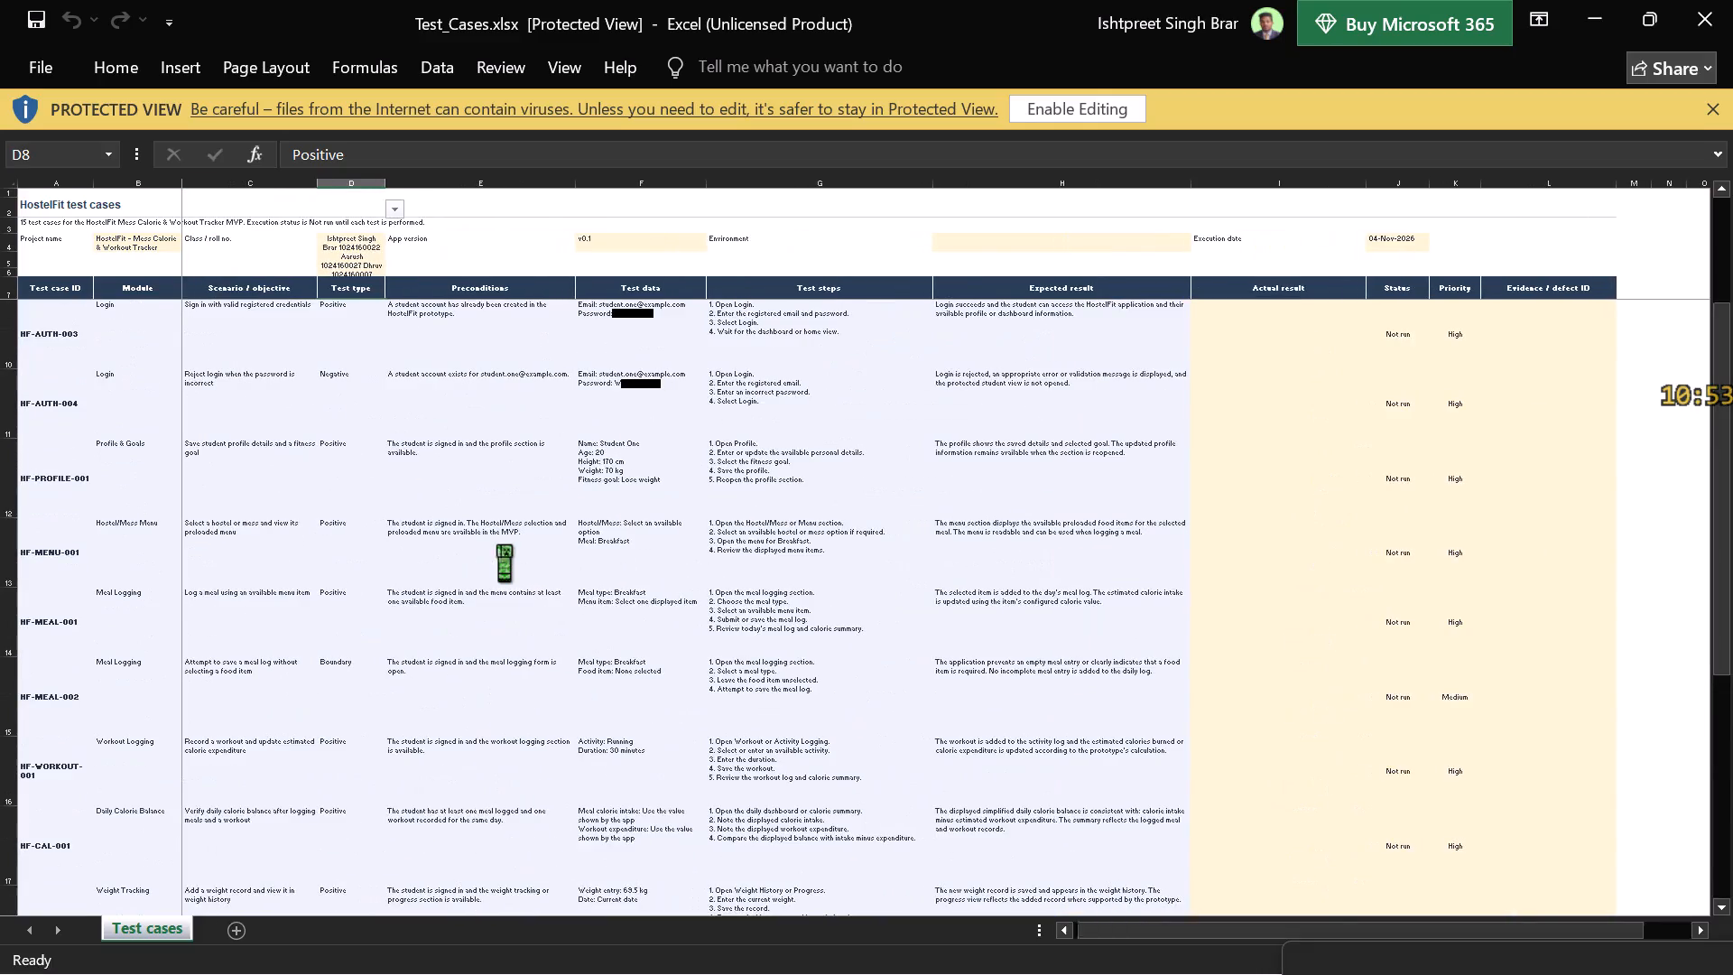
pyautogui.hscroll(1, 505, 563)
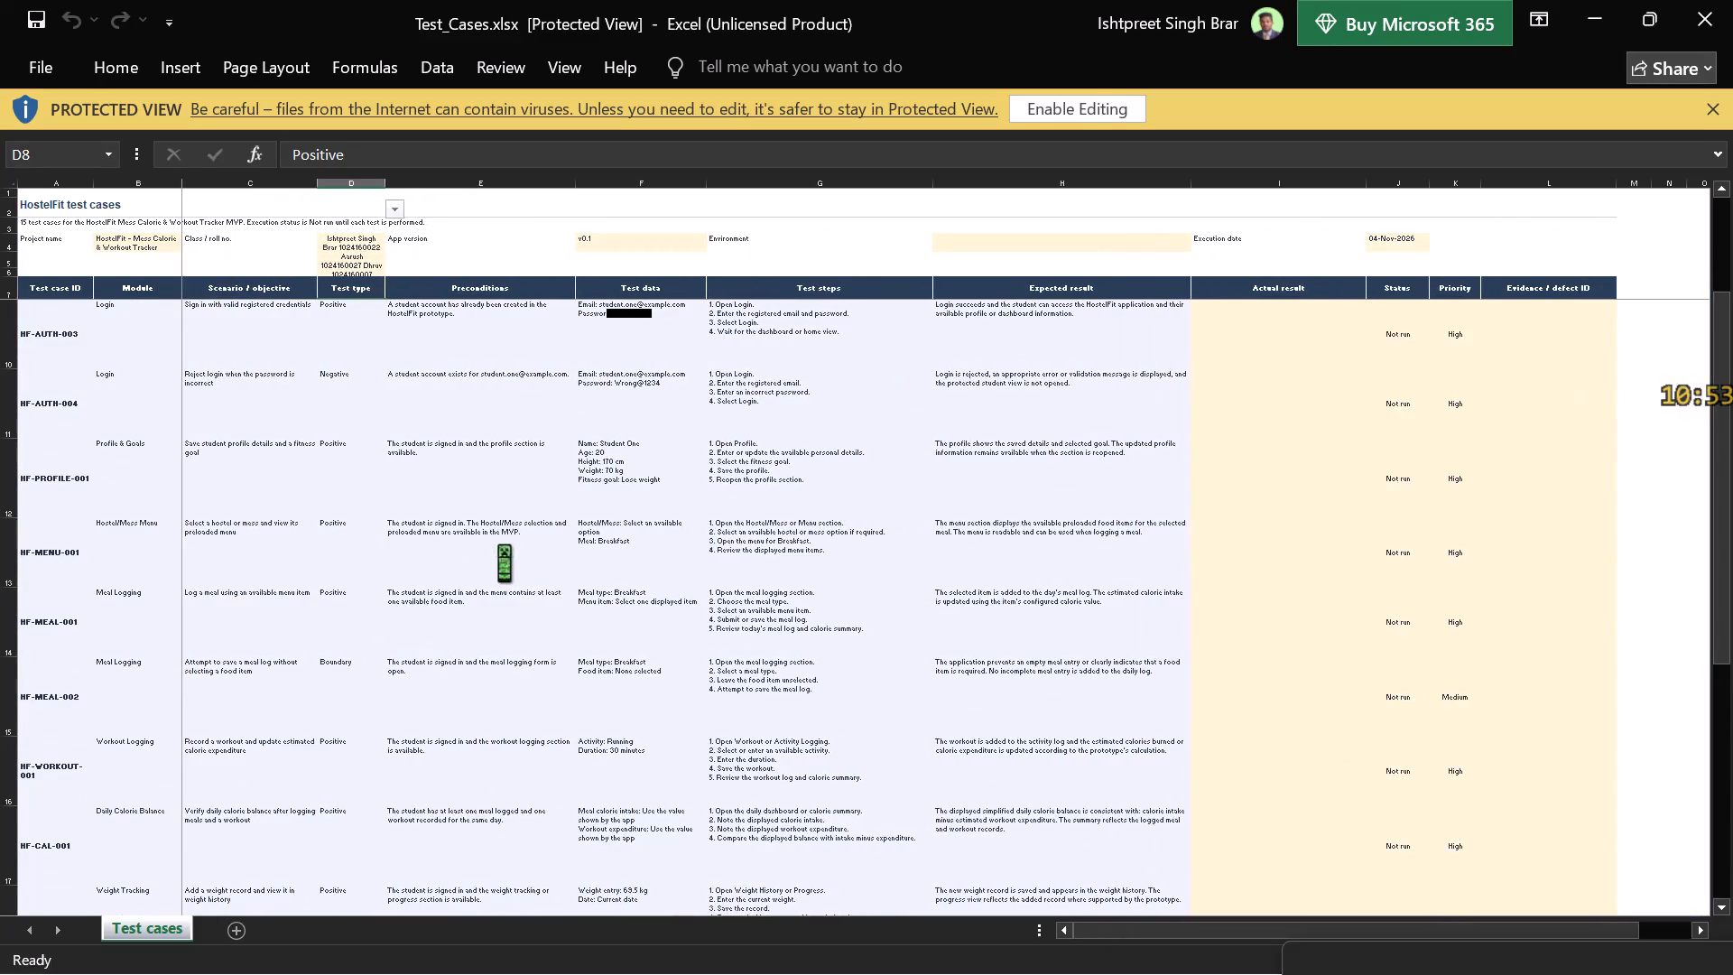
pyautogui.hscroll(1, 505, 563)
pyautogui.scroll(-1, 505, 563)
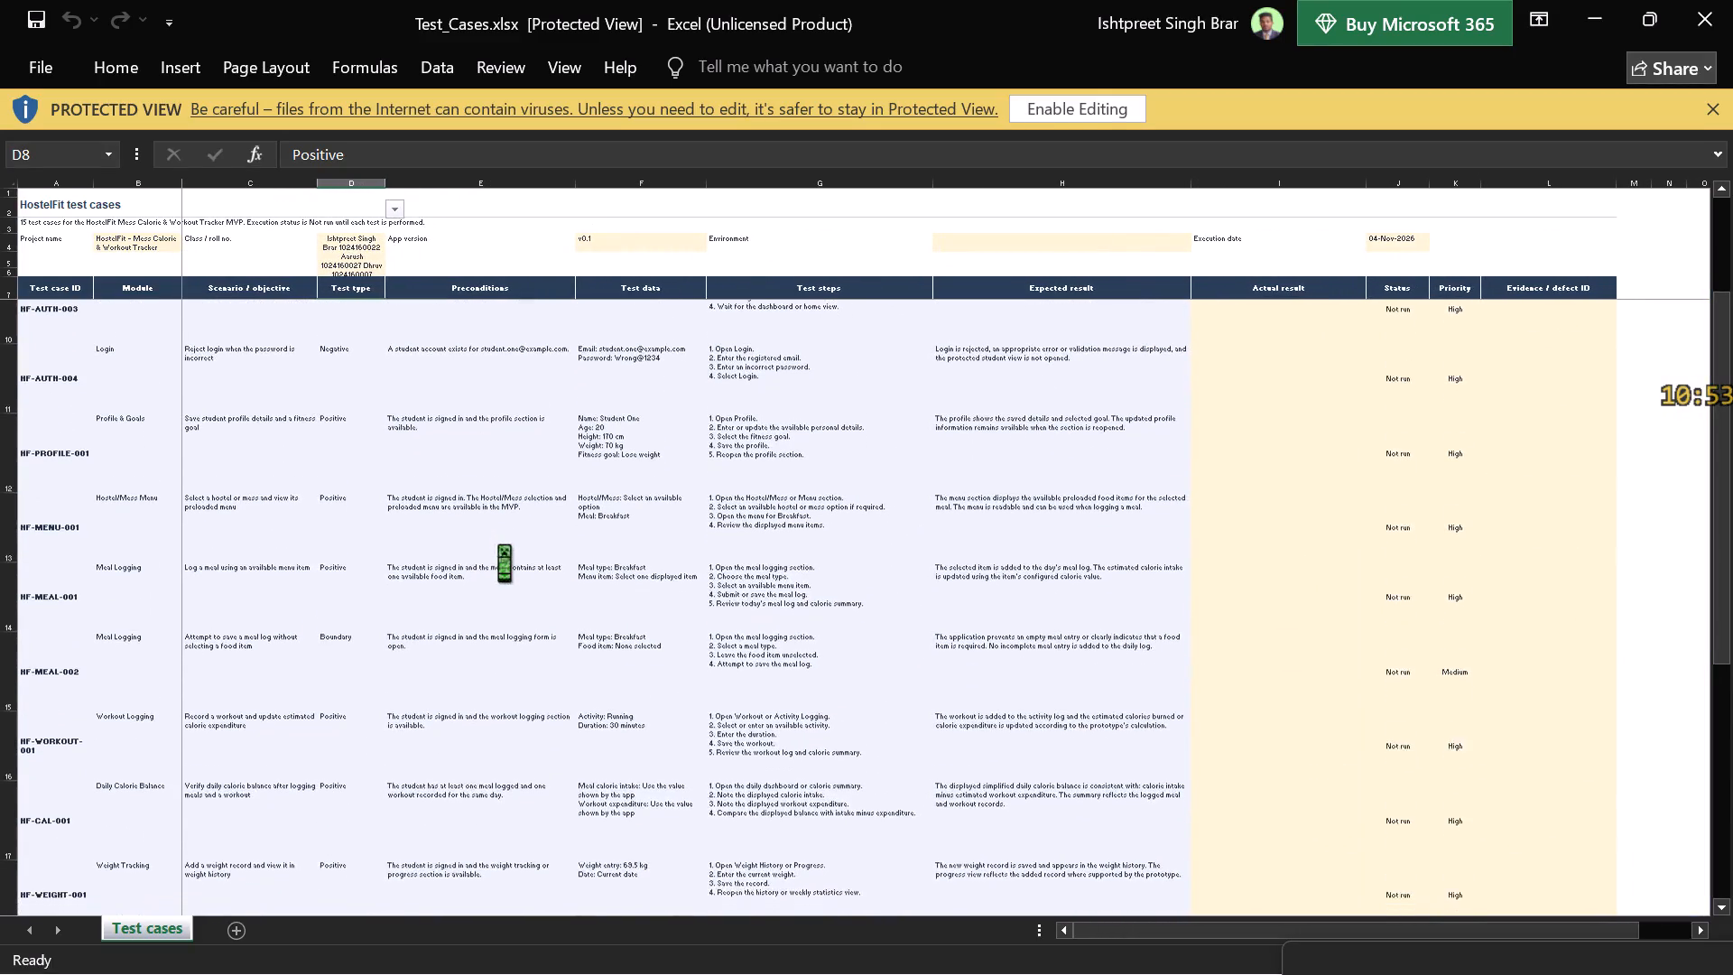
pyautogui.scroll(-1, 505, 563)
pyautogui.scroll(1, 505, 563)
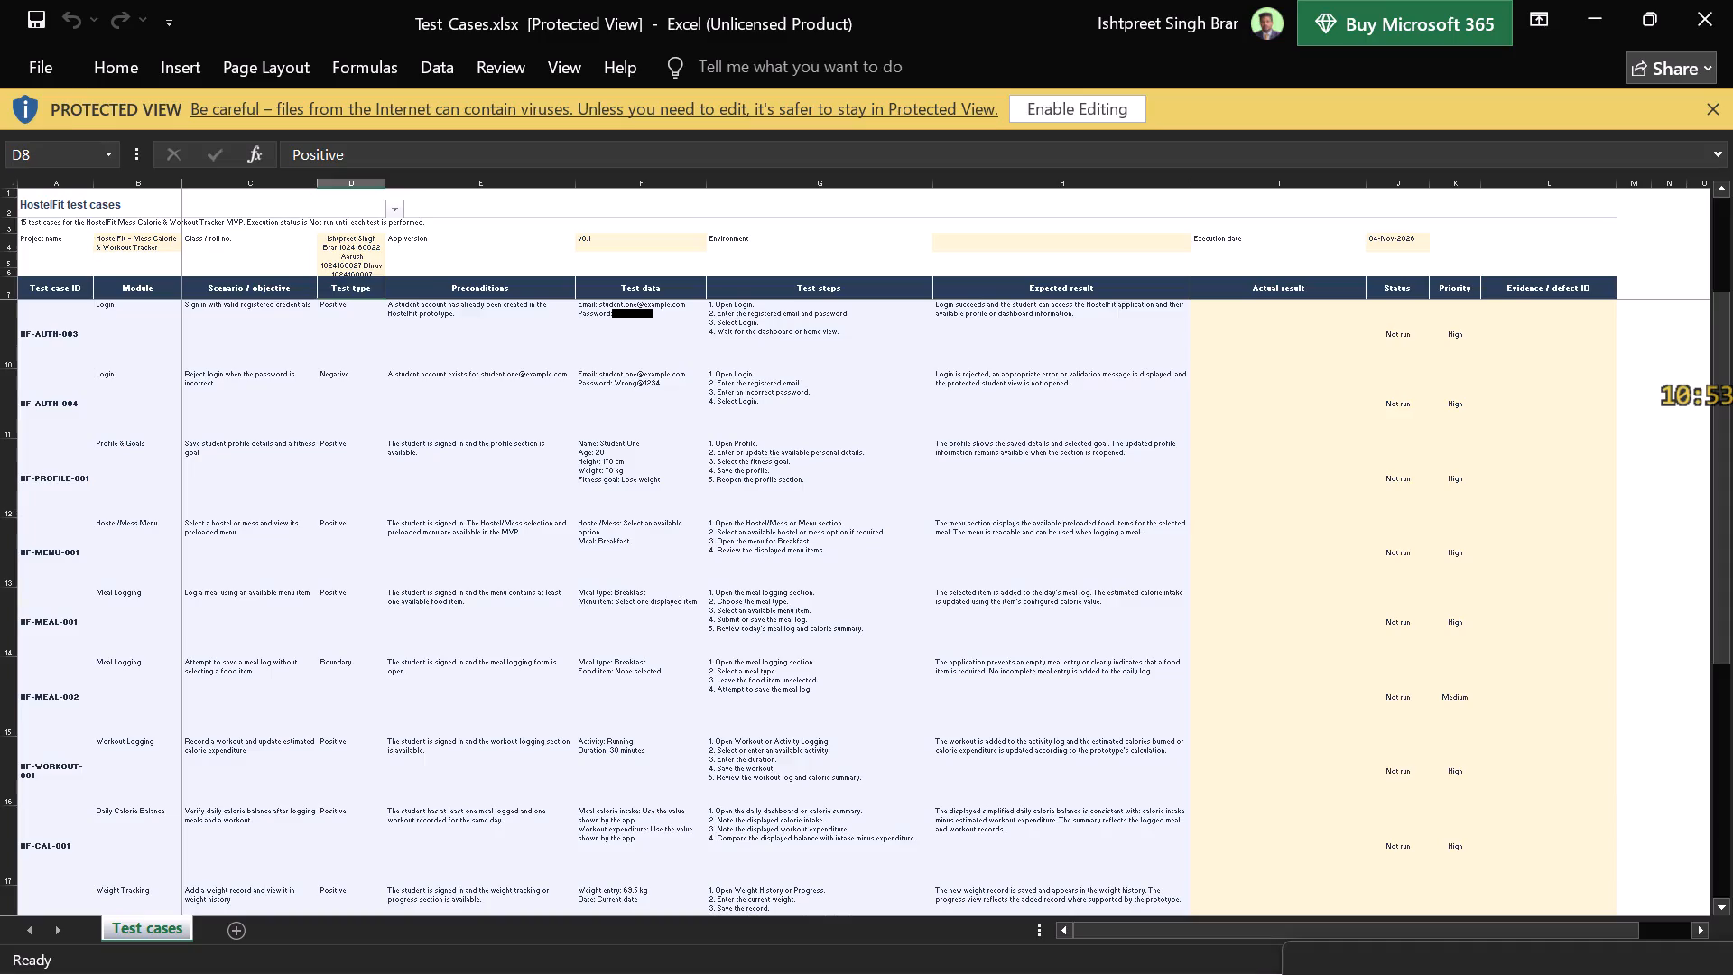
pyautogui.scroll(-1, 162, 477)
pyautogui.scroll(-3, 117, 593)
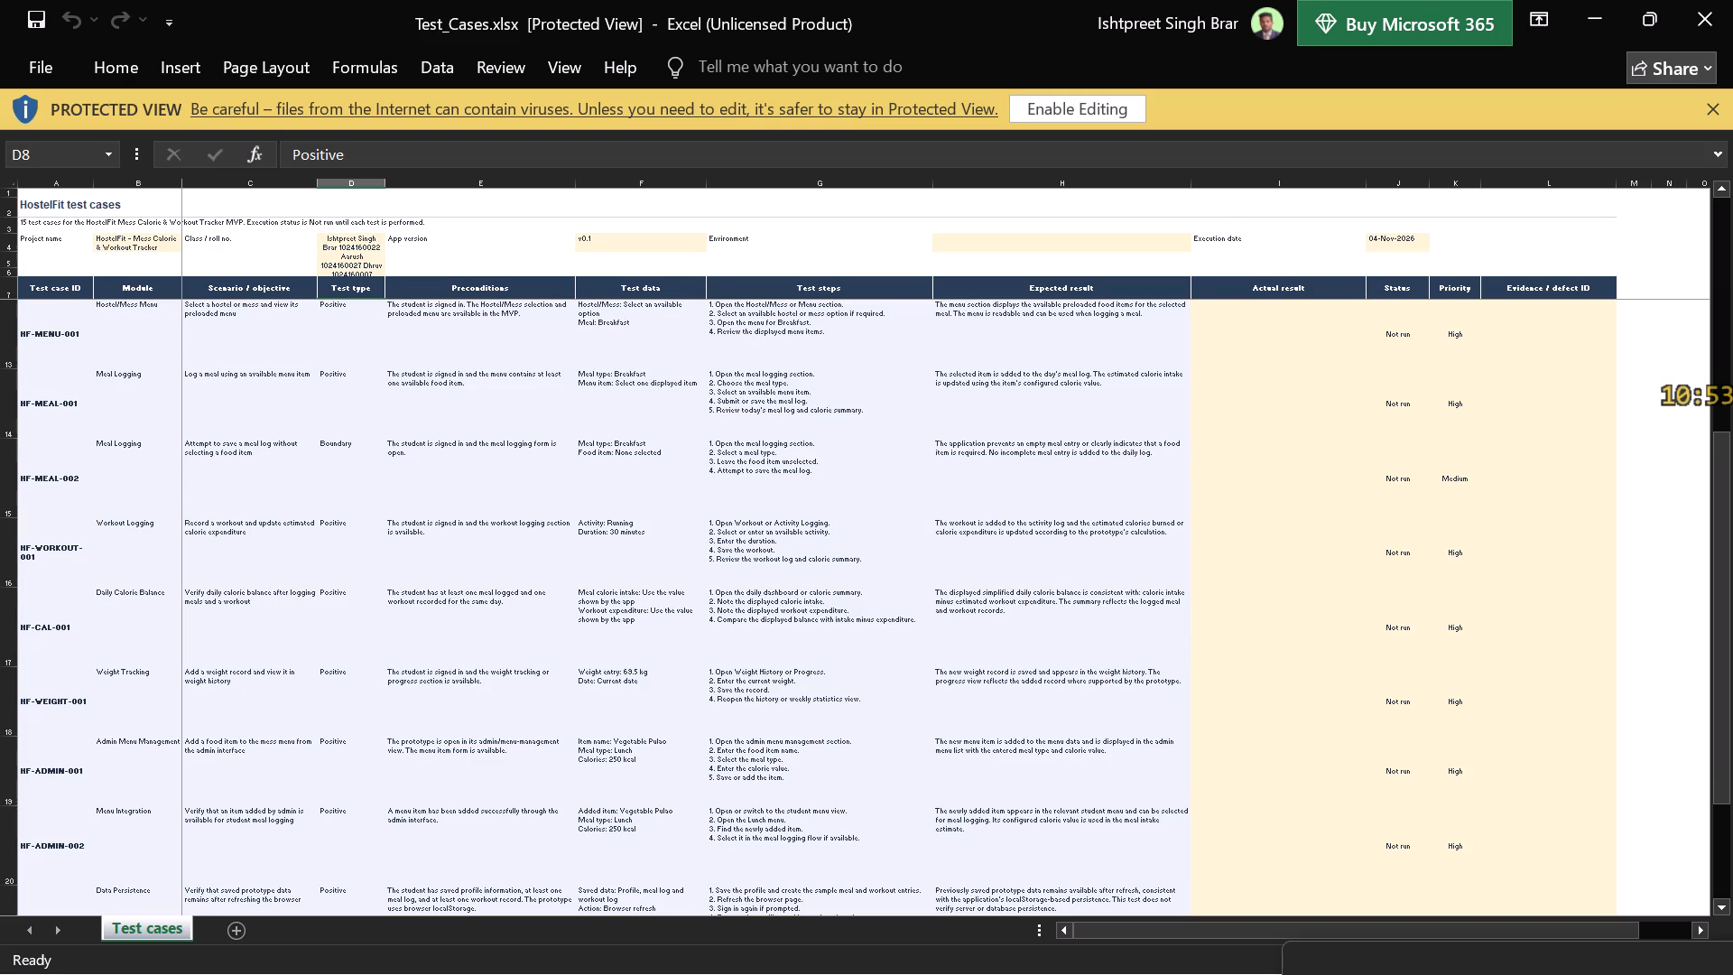
pyautogui.scroll(-2, 155, 602)
pyautogui.scroll(1, 155, 602)
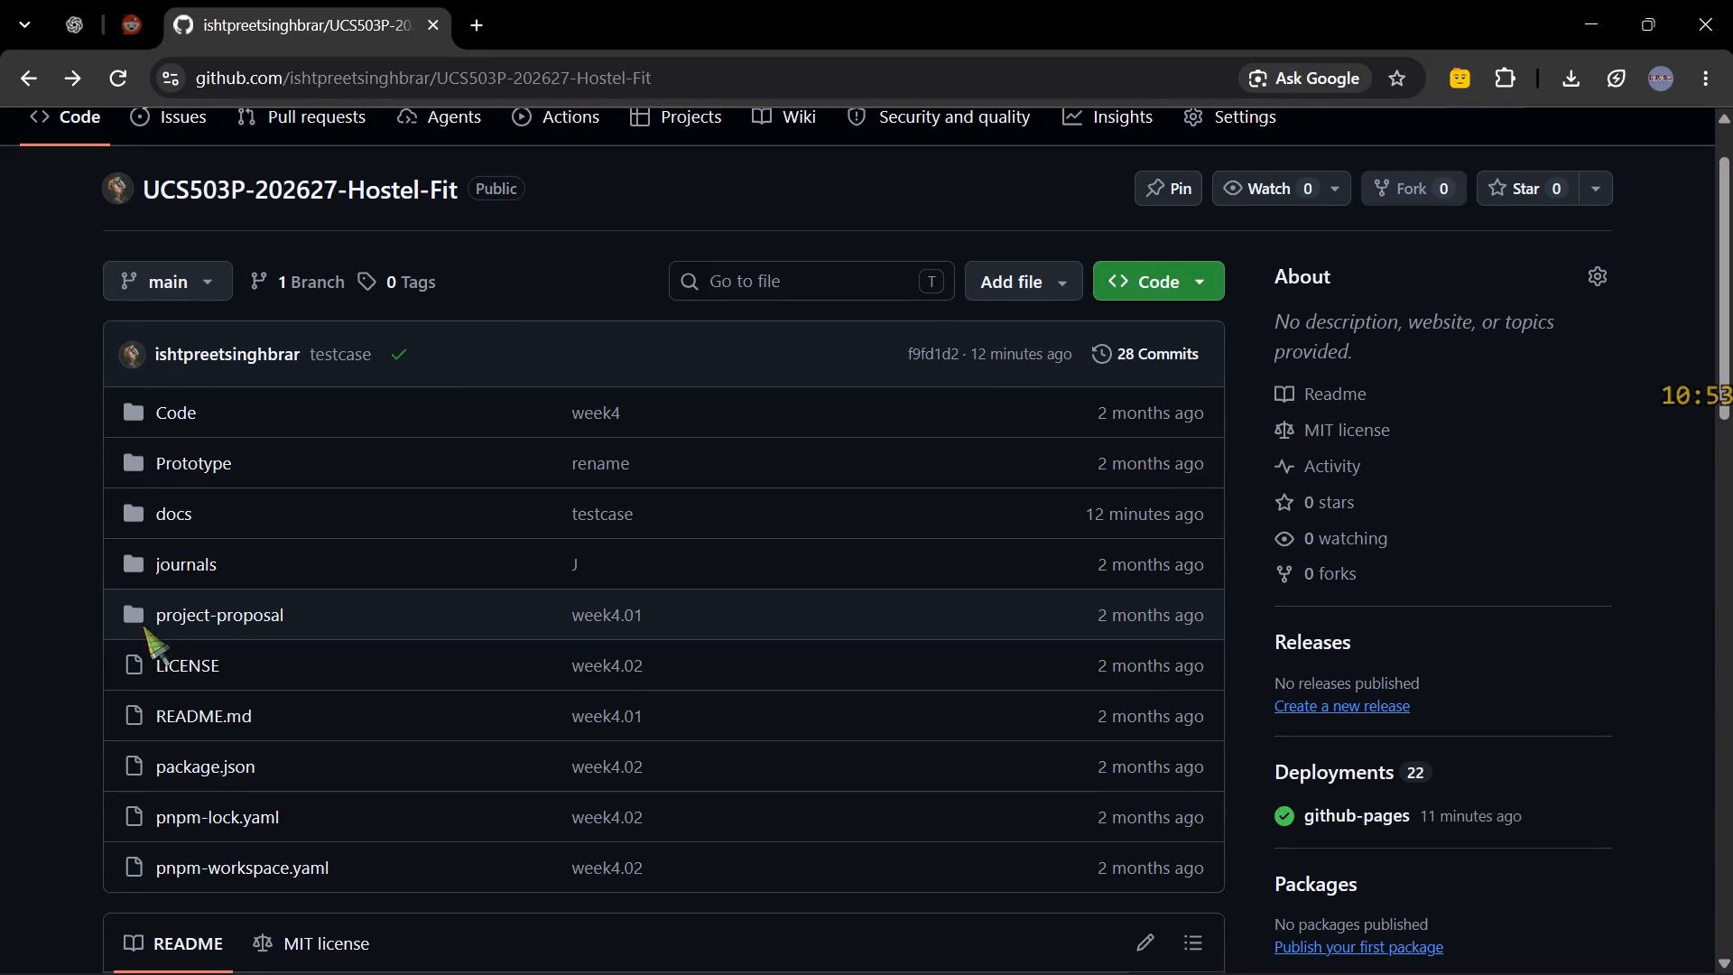
# Switch to Chrome and open the Diagrams folder inside docs in the UCS503P-202627-Hostel-Fit repository.
pyautogui.click(179, 527)
pyautogui.click(179, 513)
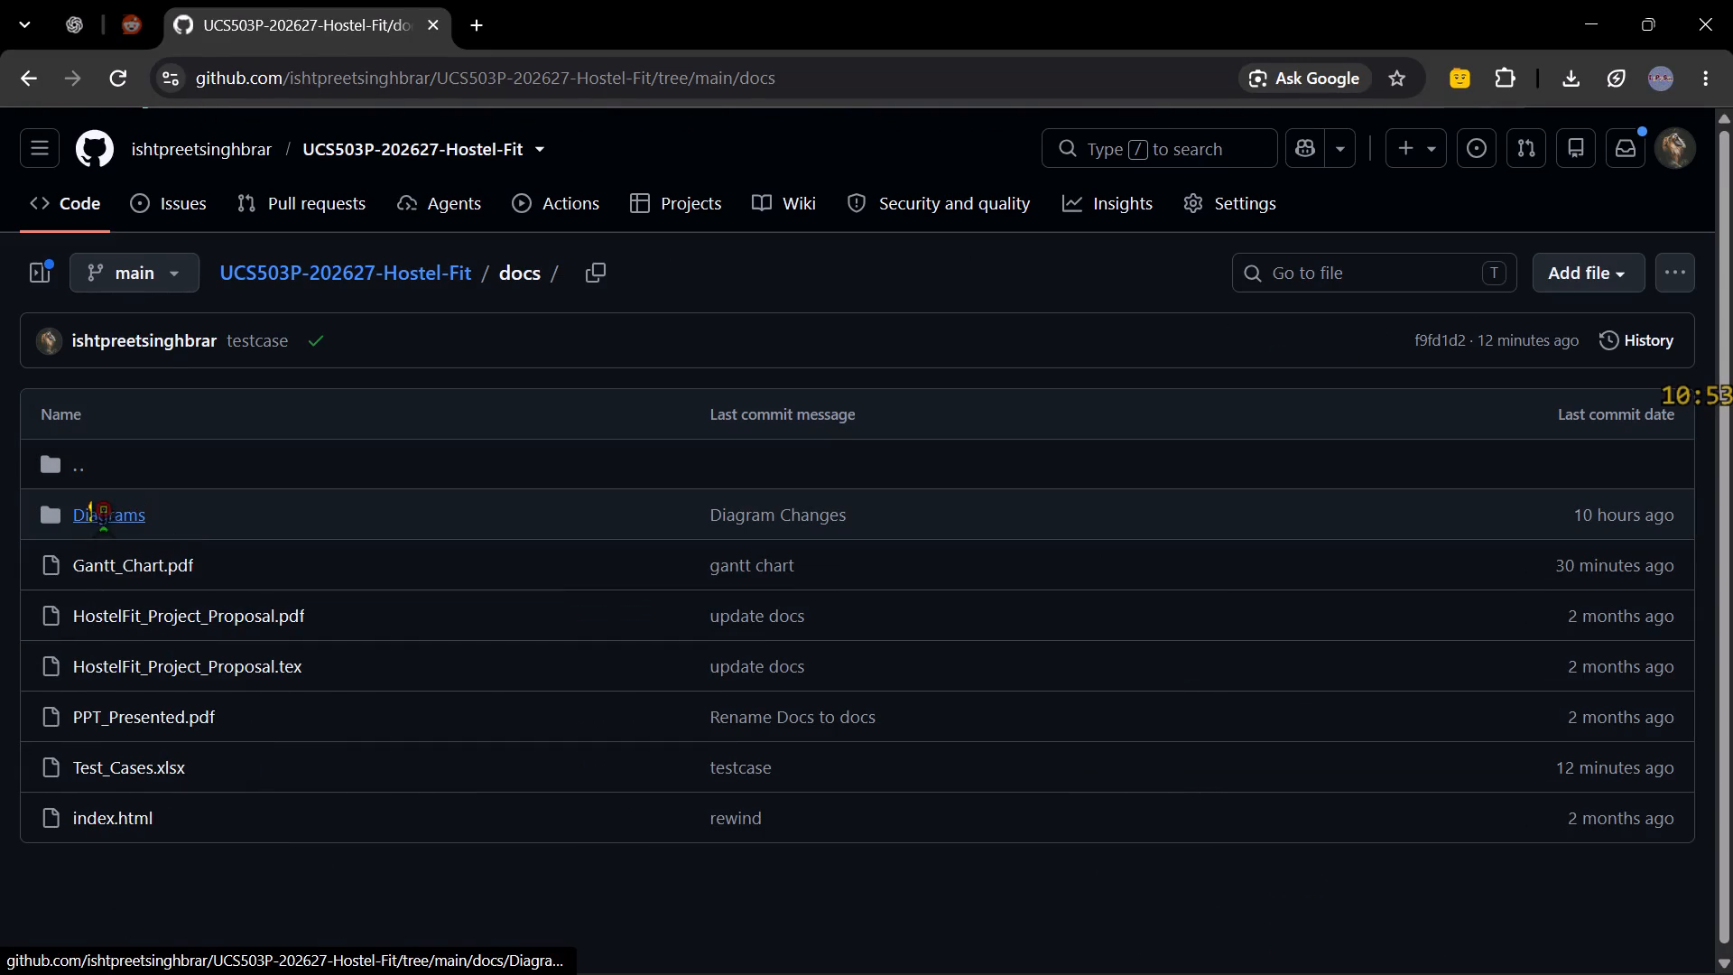
pyautogui.click(103, 519)
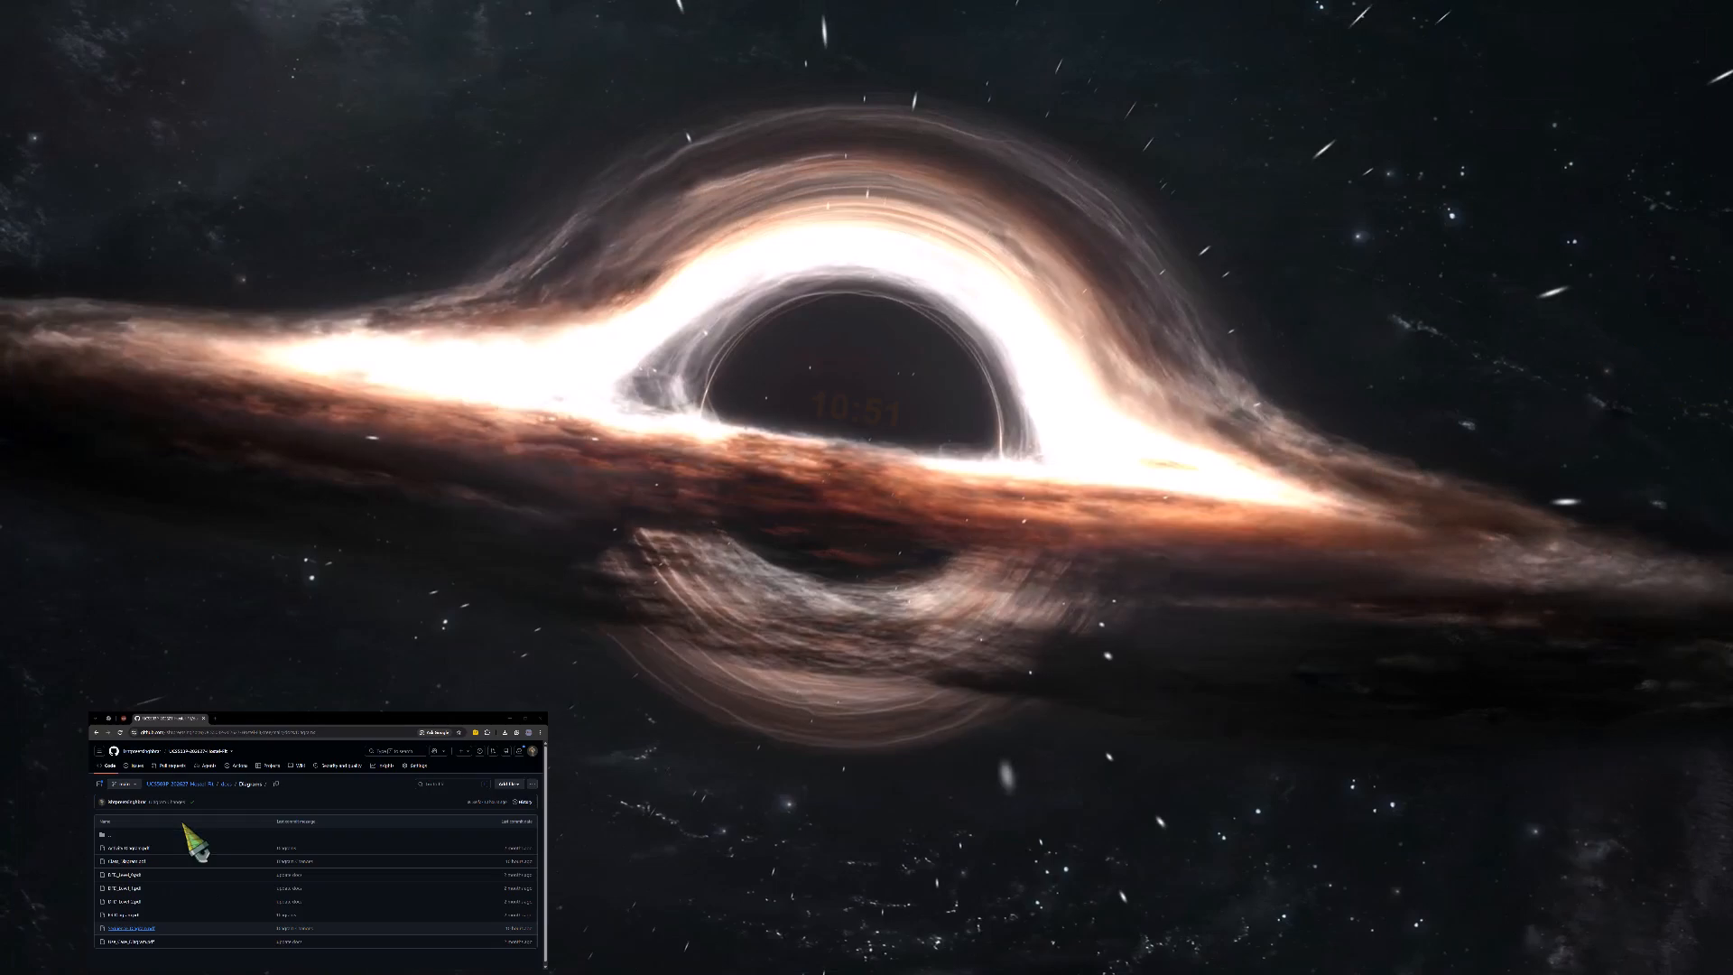
# Close the Visual Studio Code project window, the Test_Cases.xlsx workbook and the Chrome window showing the Hostel-Fit repository.
pyautogui.click(285, 739)
pyautogui.hotkey('alt', 'Tab')
pyautogui.hotkey('alt', 'Tab')
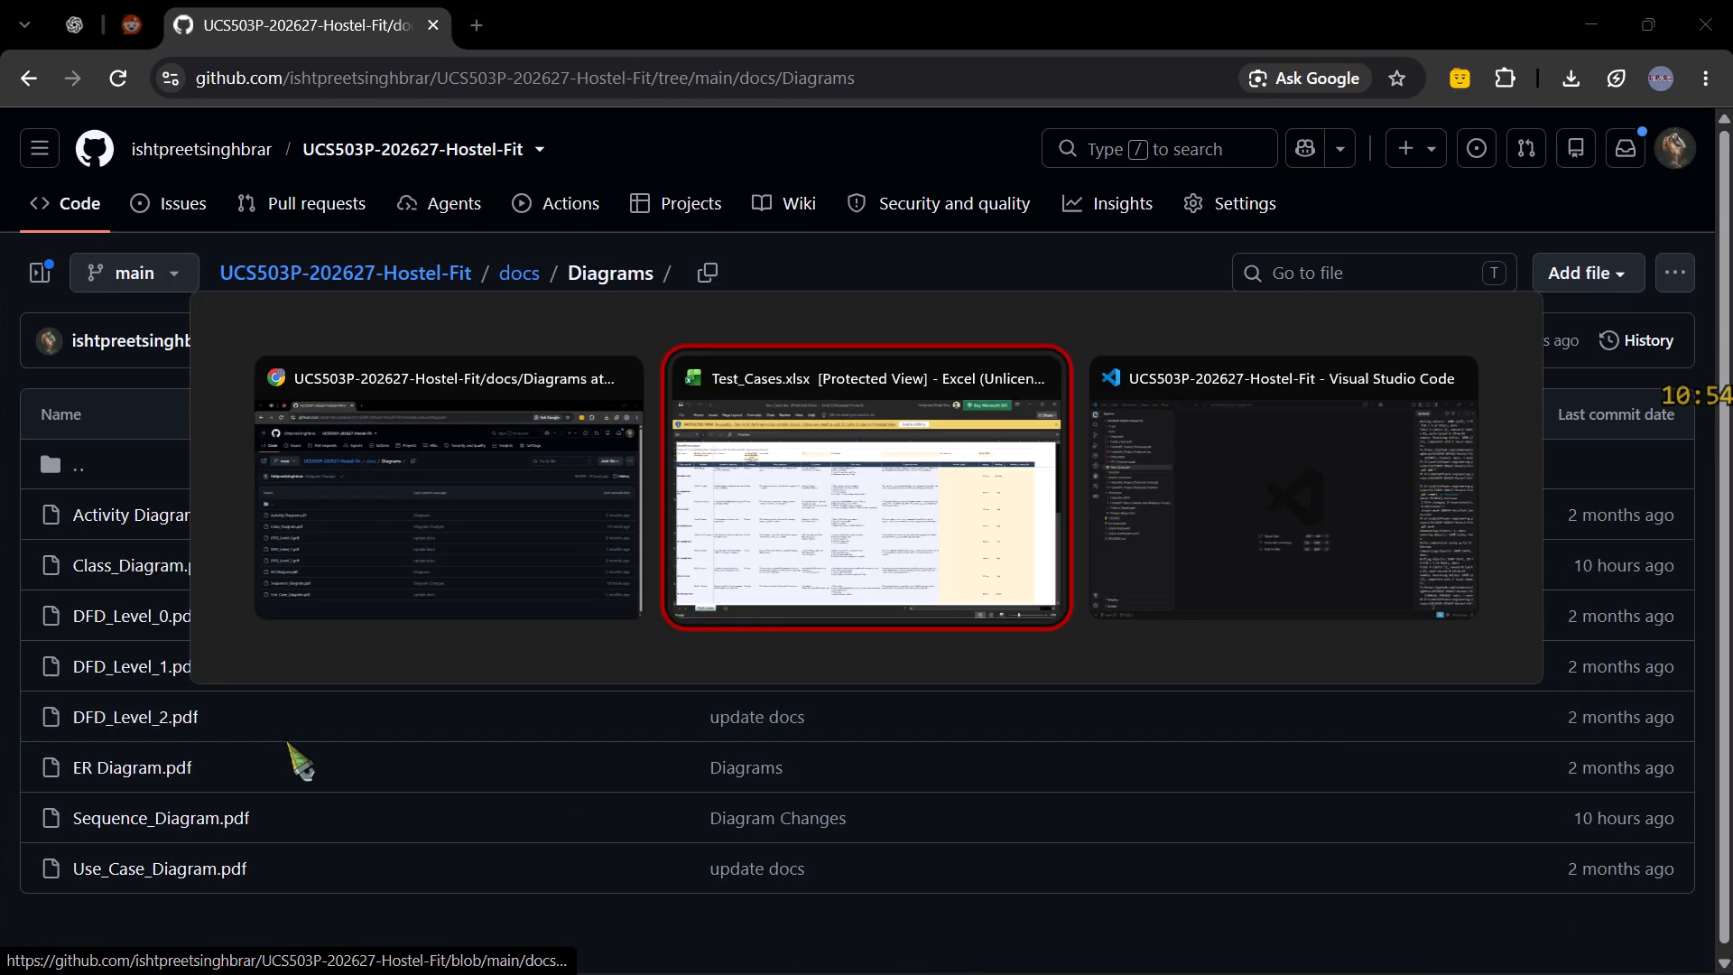
pyautogui.hotkey('alt', 'Tab')
pyautogui.hotkey('alt', 'Tab')
pyautogui.hotkey('alt', 'F4')
pyautogui.hotkey('alt', 'F4')
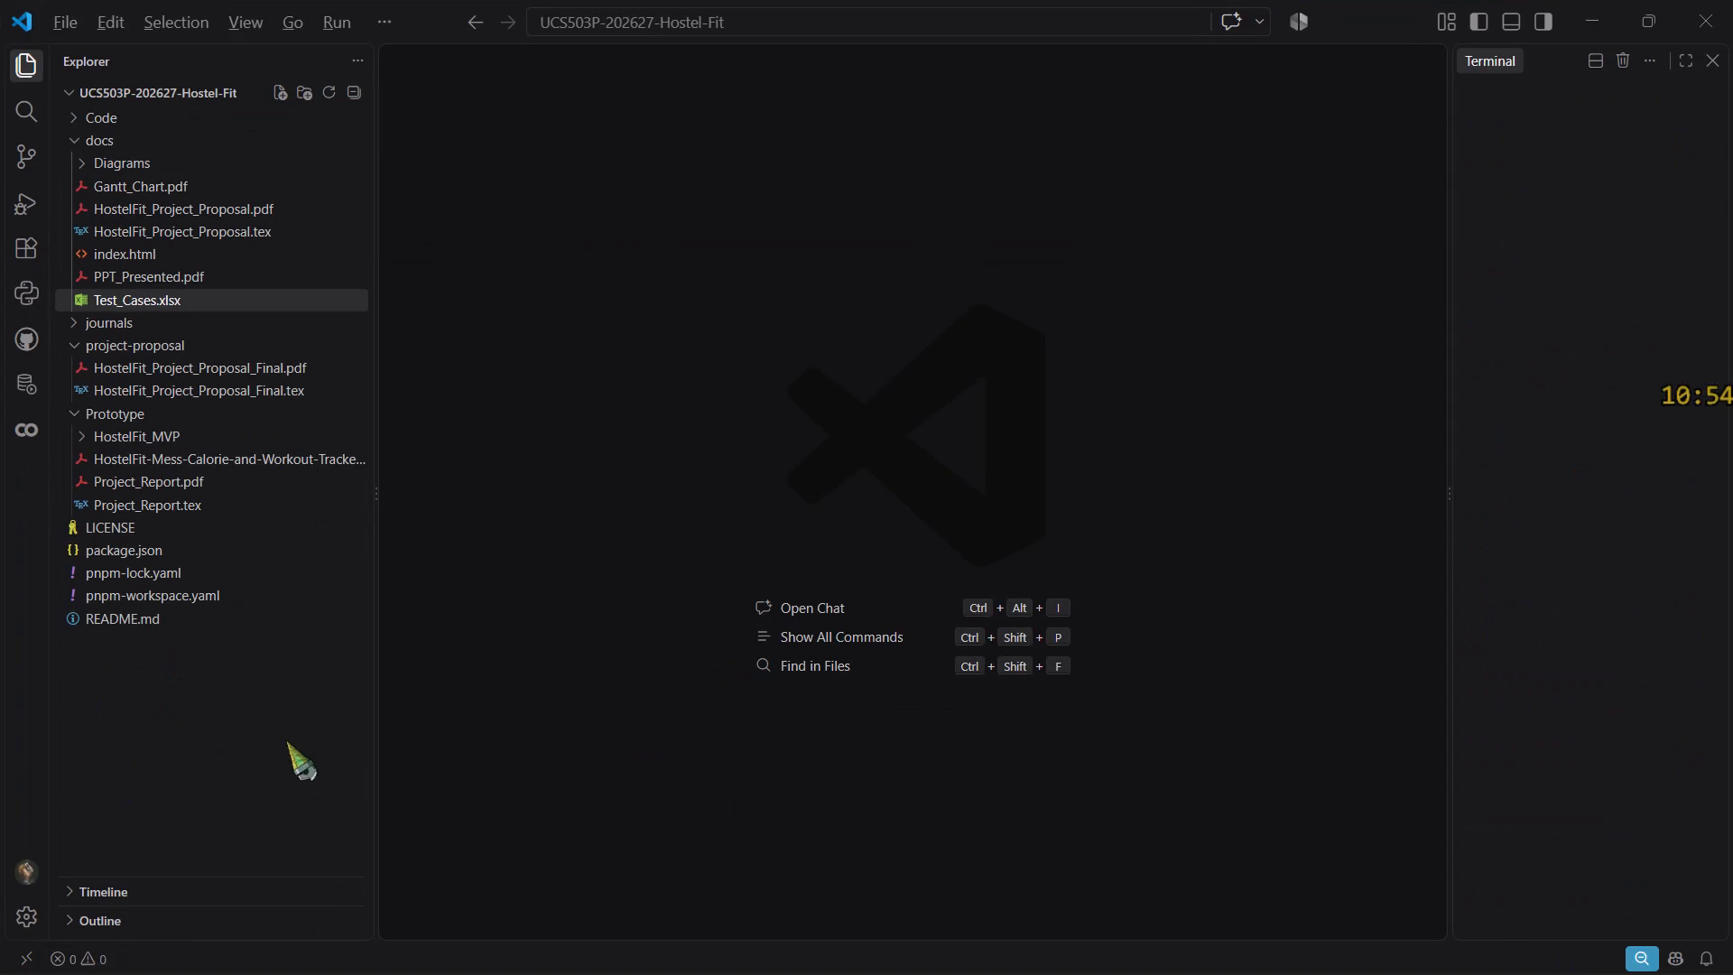
pyautogui.hotkey('alt', 'F4')
pyautogui.hotkey('alt', 'F4')
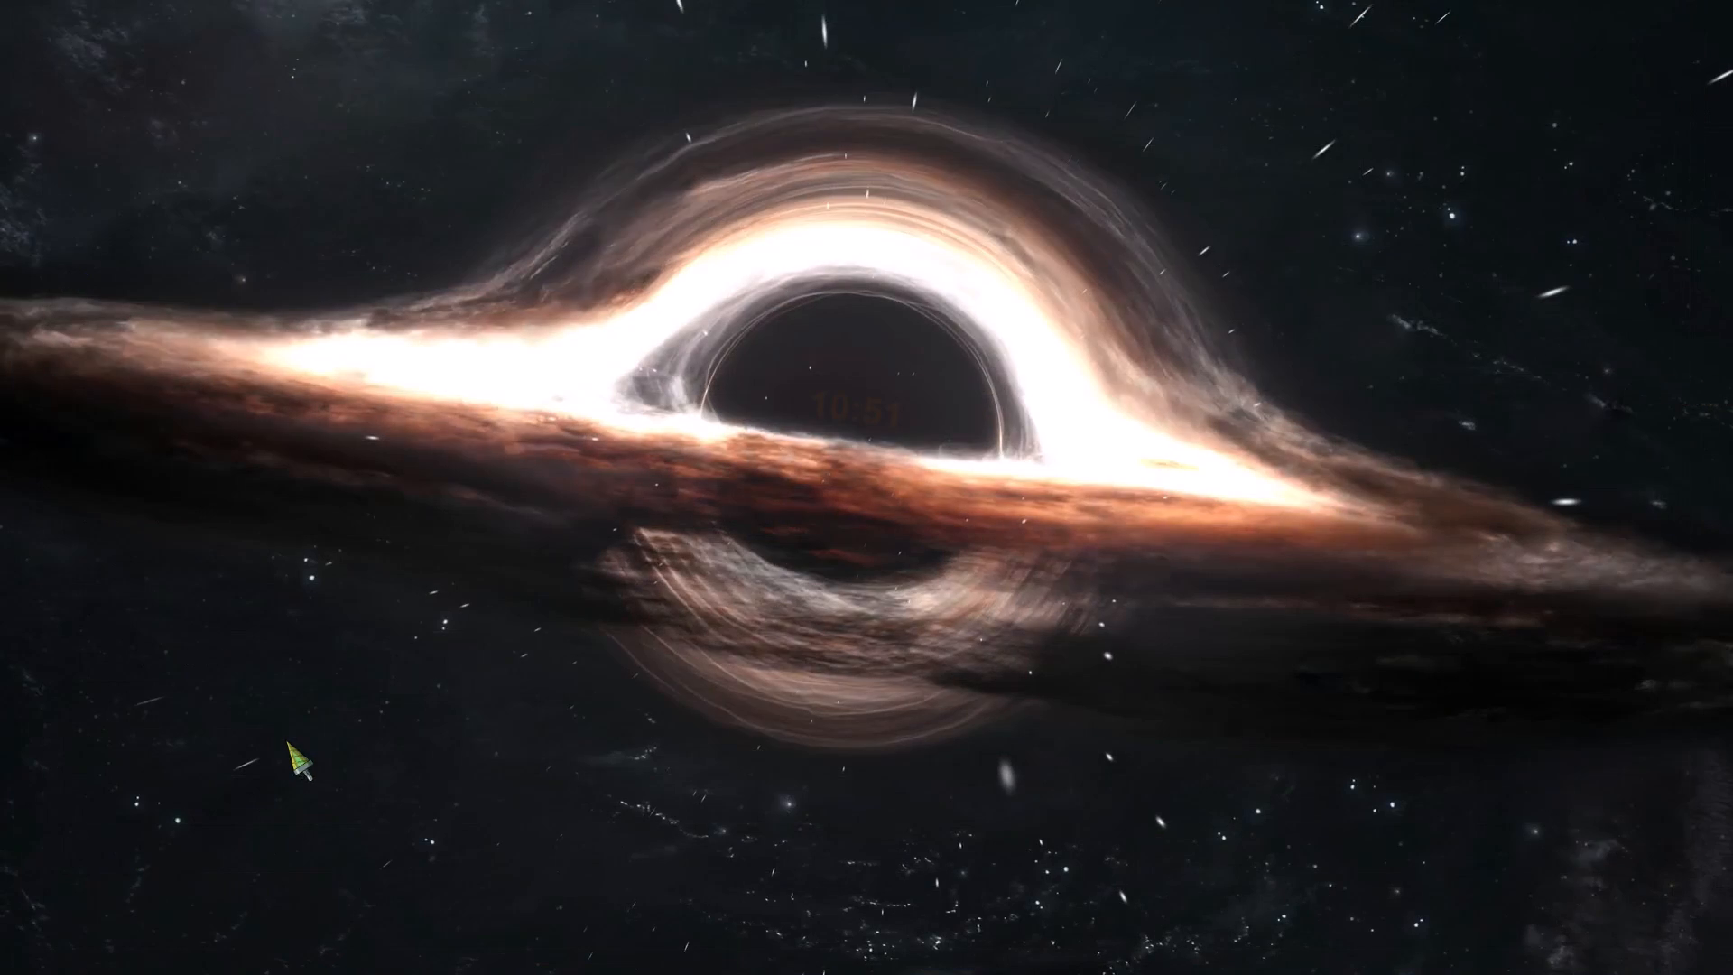